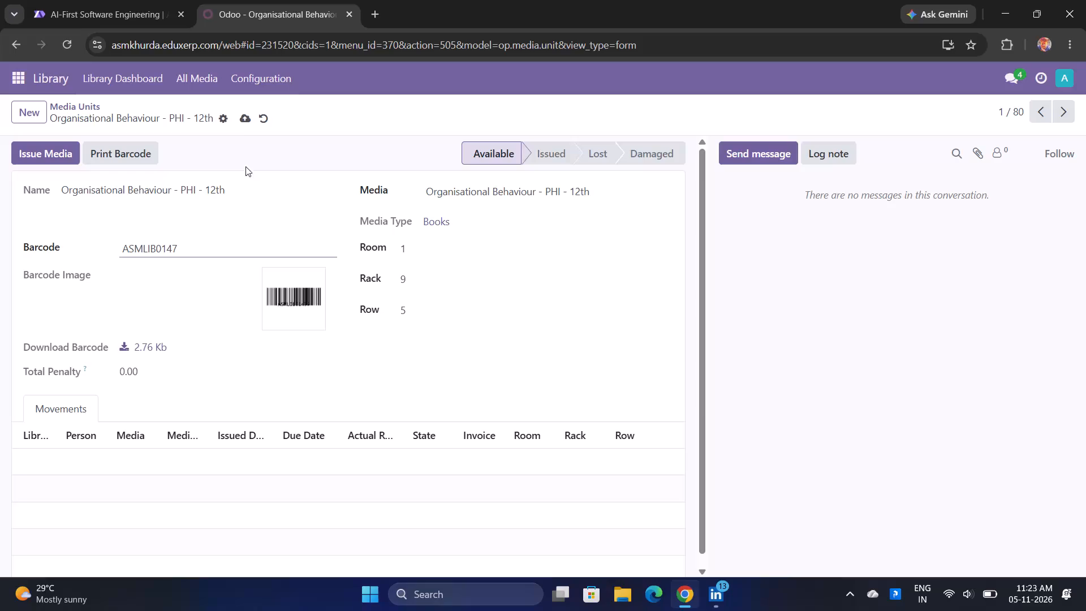
Regenerate the PHI 12th edition unit's barcode image by saving the barcode as ASMLIB0147, then restoring and saving it as ASMLIB01477.
{"action": "left_click", "coordinate": [245, 113]}
{"action": "left_click", "coordinate": [223, 254]}
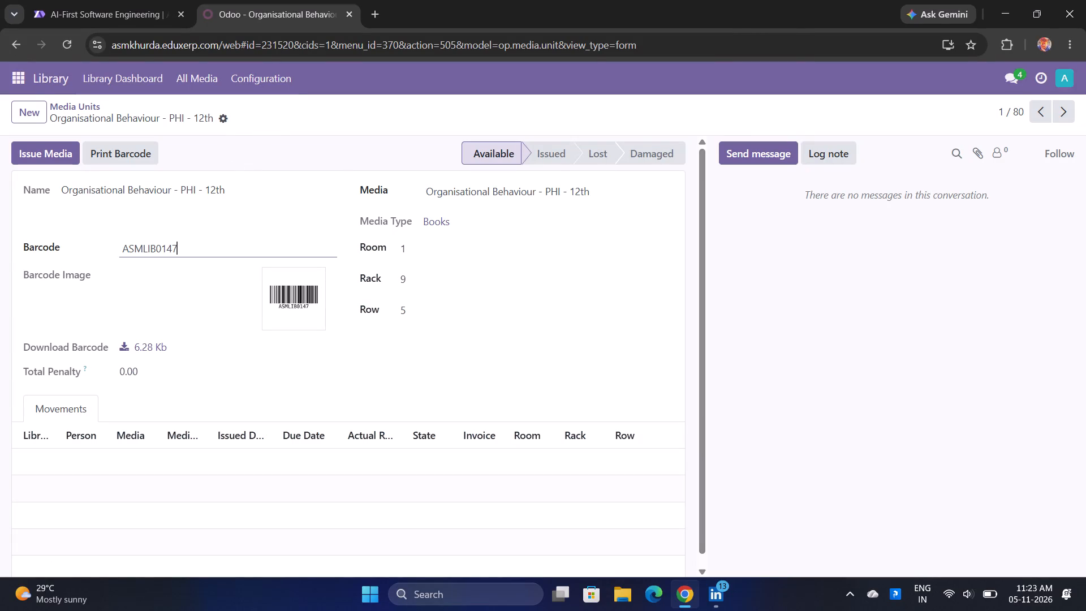
{"action": "key", "text": "7"}
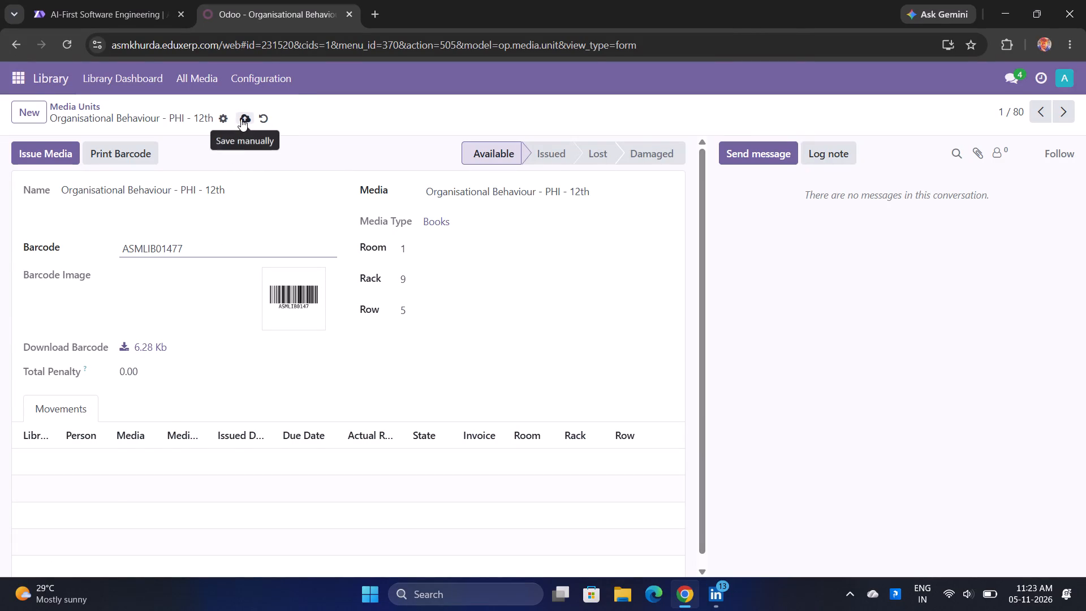
{"action": "left_click", "coordinate": [241, 119]}
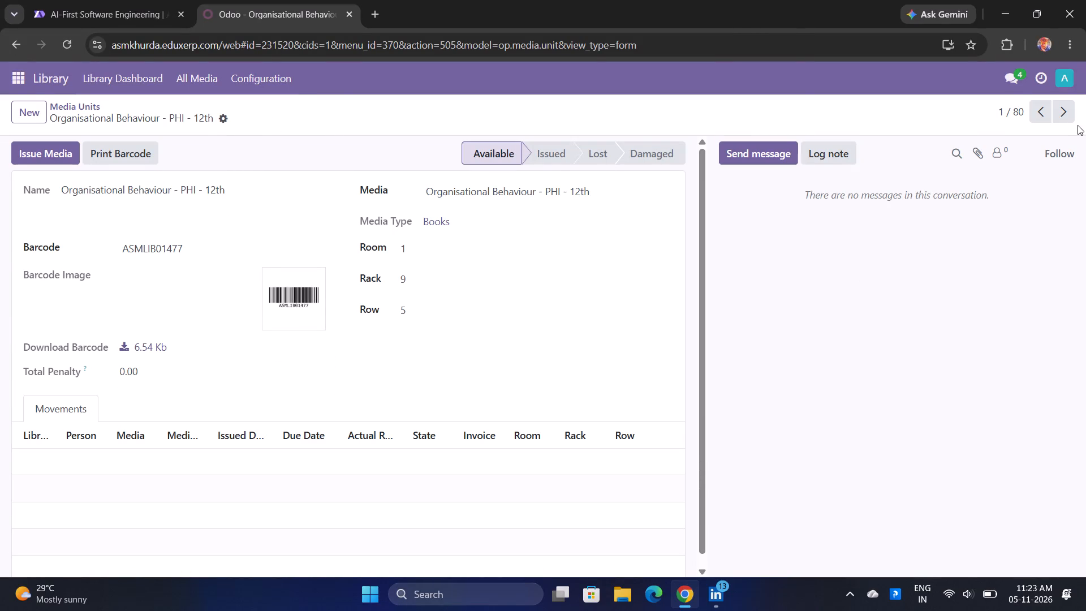
On the next media unit, regenerate the barcode image by saving the barcode as ASMLIB0120, then restoring and saving it as ASMLIB01204.
{"action": "left_click", "coordinate": [1070, 114]}
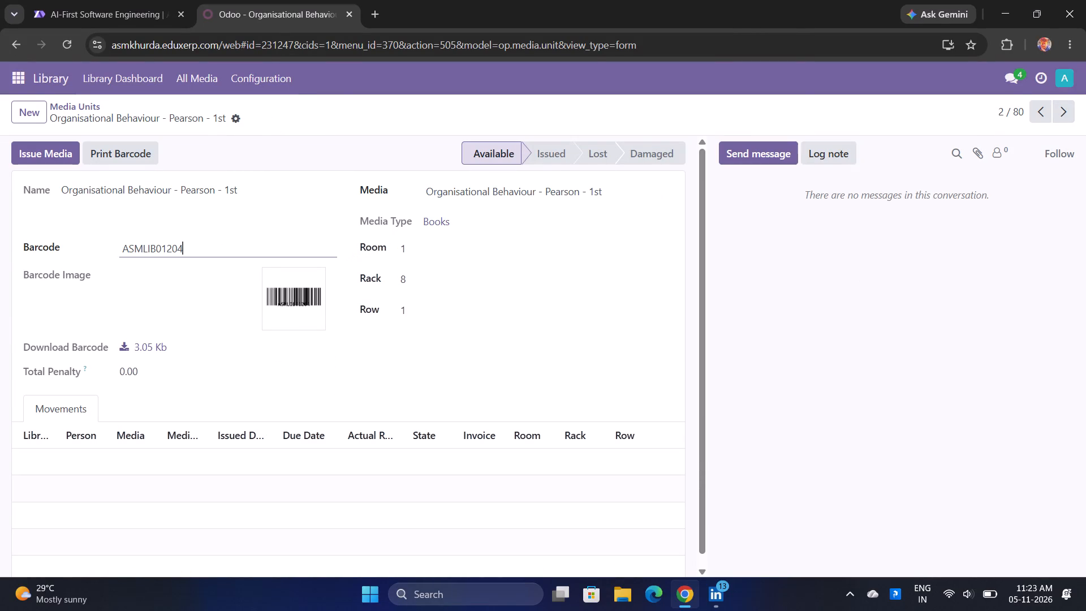
{"action": "left_click", "coordinate": [323, 255]}
{"action": "key", "text": "BackSpace"}
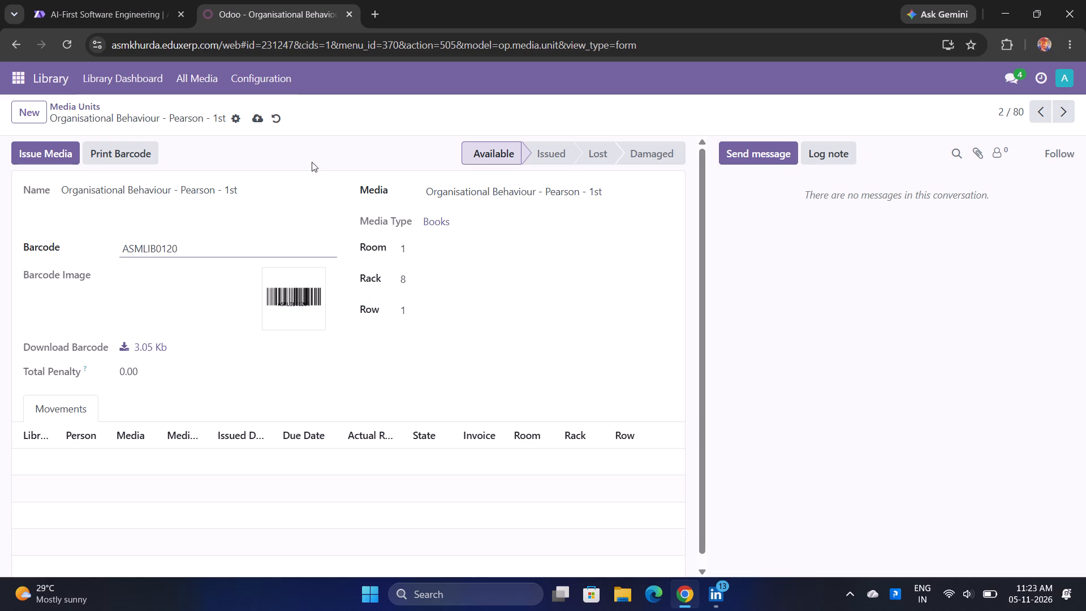
{"action": "left_click", "coordinate": [253, 117]}
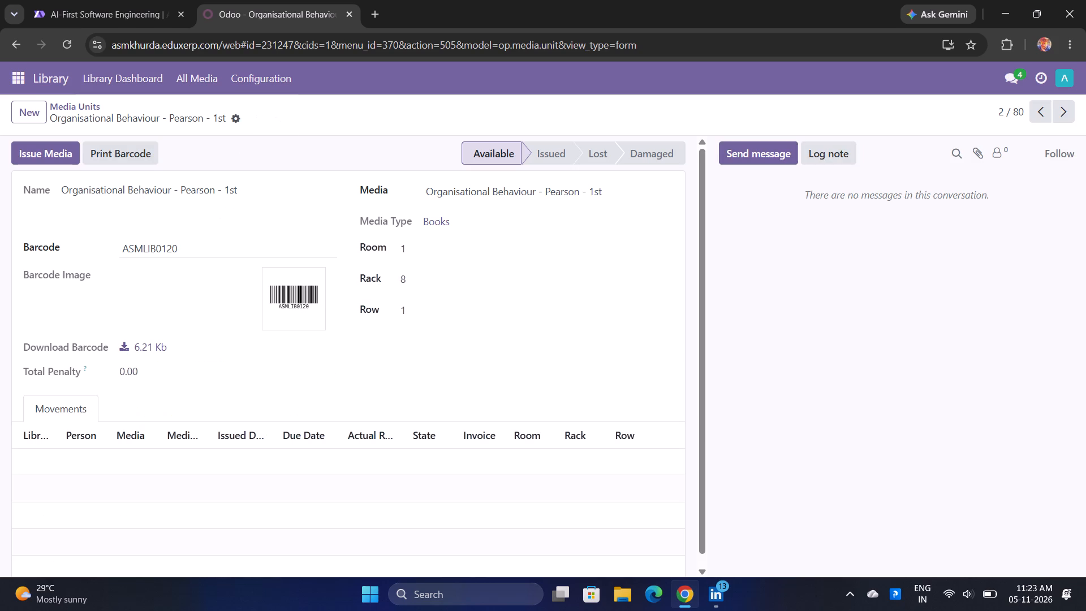
{"action": "left_click", "coordinate": [214, 243]}
{"action": "key", "text": "4"}
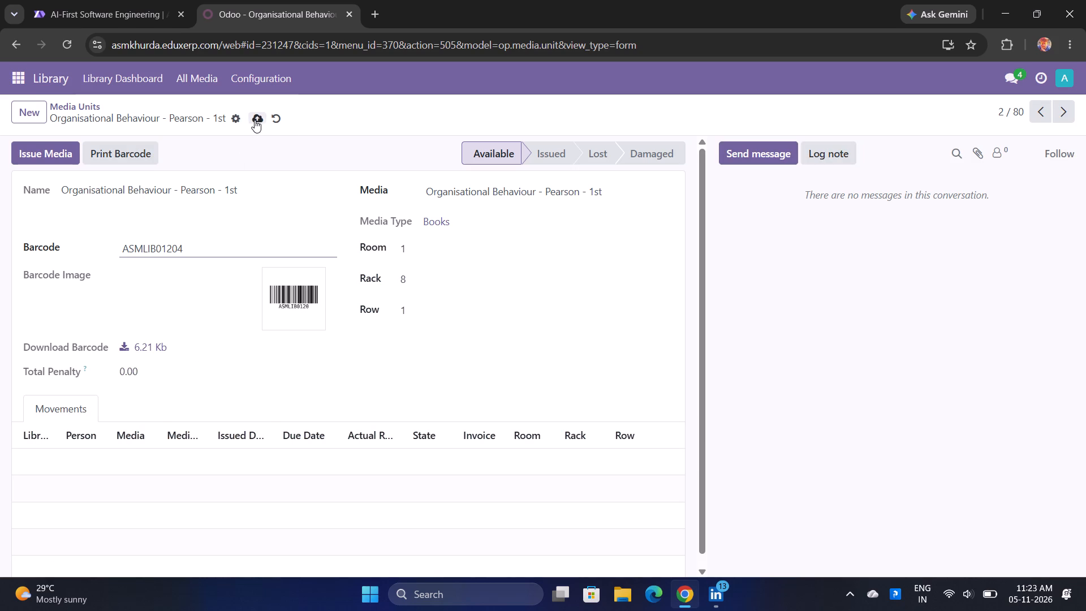
{"action": "left_click", "coordinate": [255, 119]}
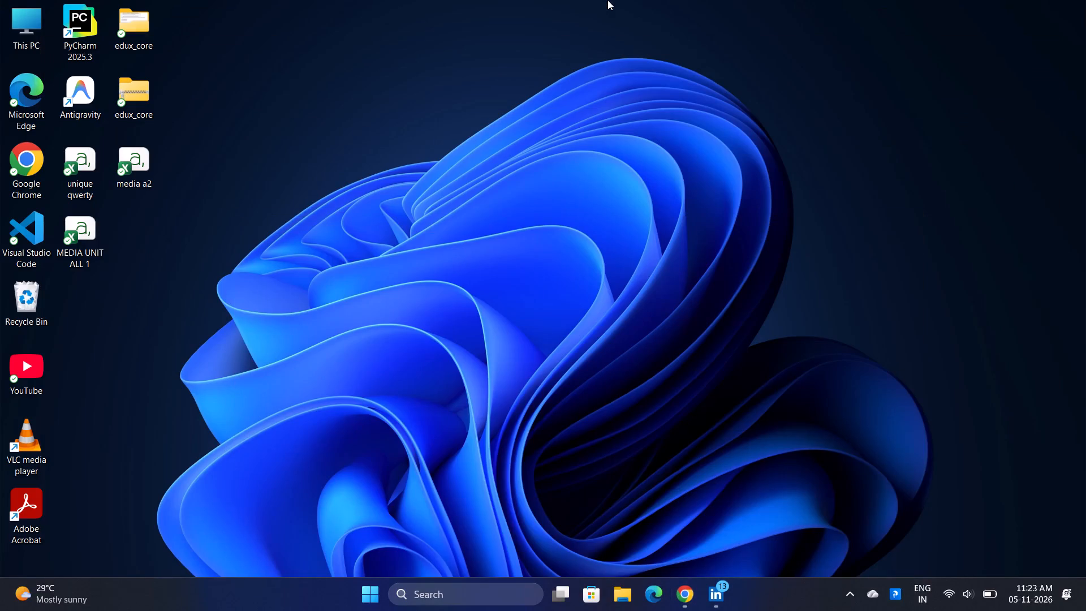
Open Windows Settings, review the Windows Update page and its advanced options, and close Settings.
{"action": "key", "text": "s"}
{"action": "key", "text": "Return"}
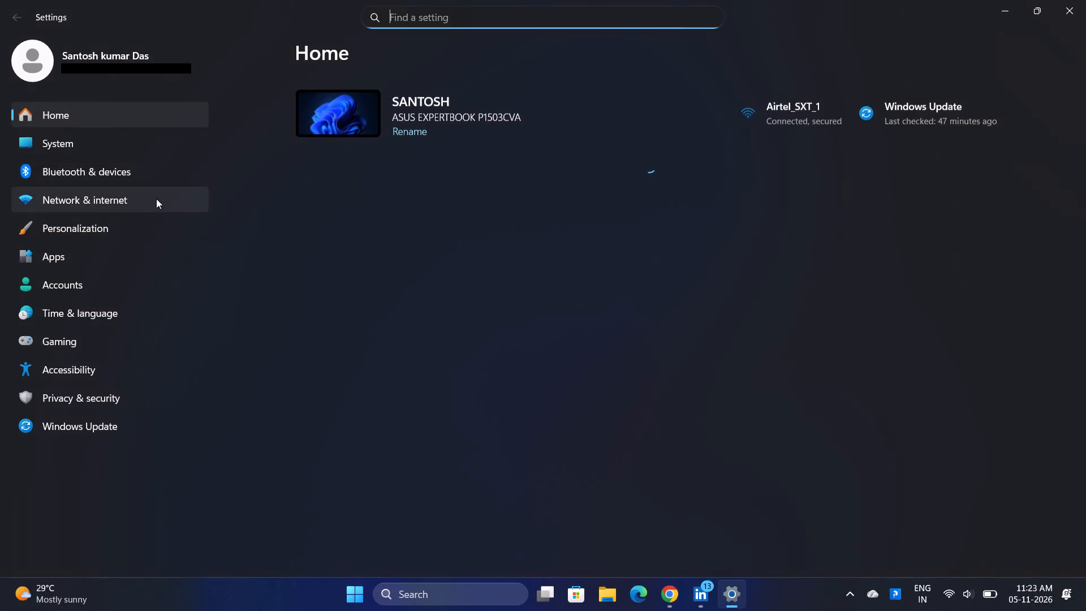
{"action": "left_click", "coordinate": [110, 433]}
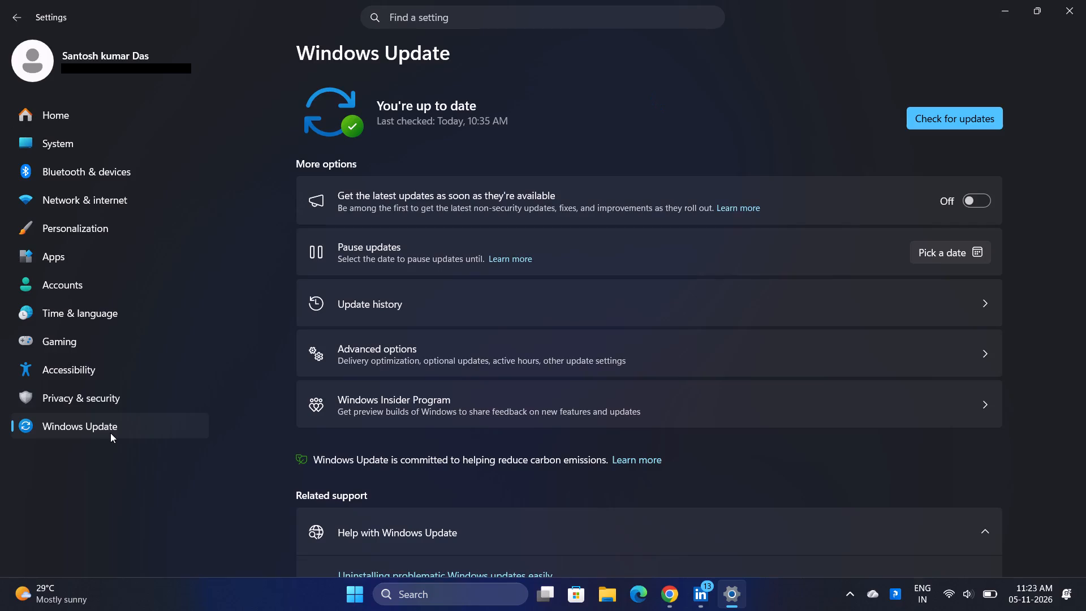
{"action": "left_click", "coordinate": [744, 370]}
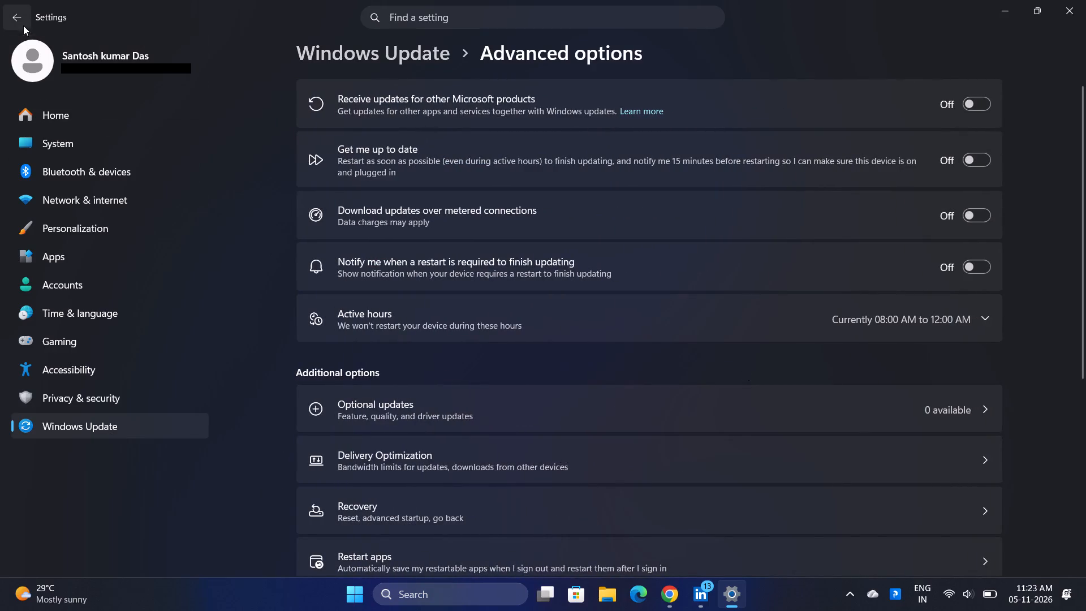
{"action": "left_click", "coordinate": [16, 18]}
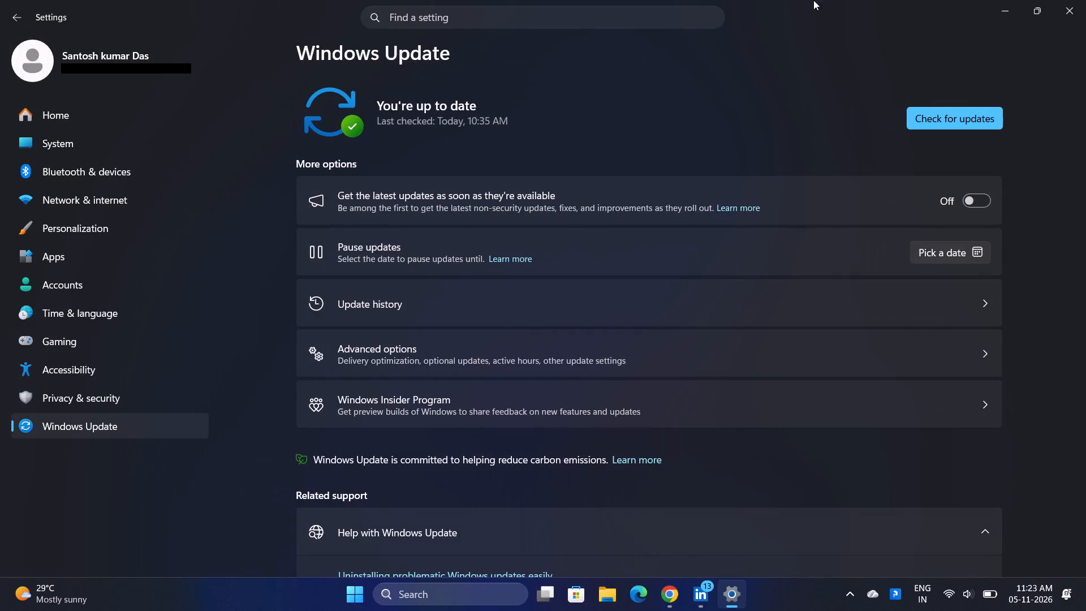
{"action": "left_click", "coordinate": [1067, 0]}
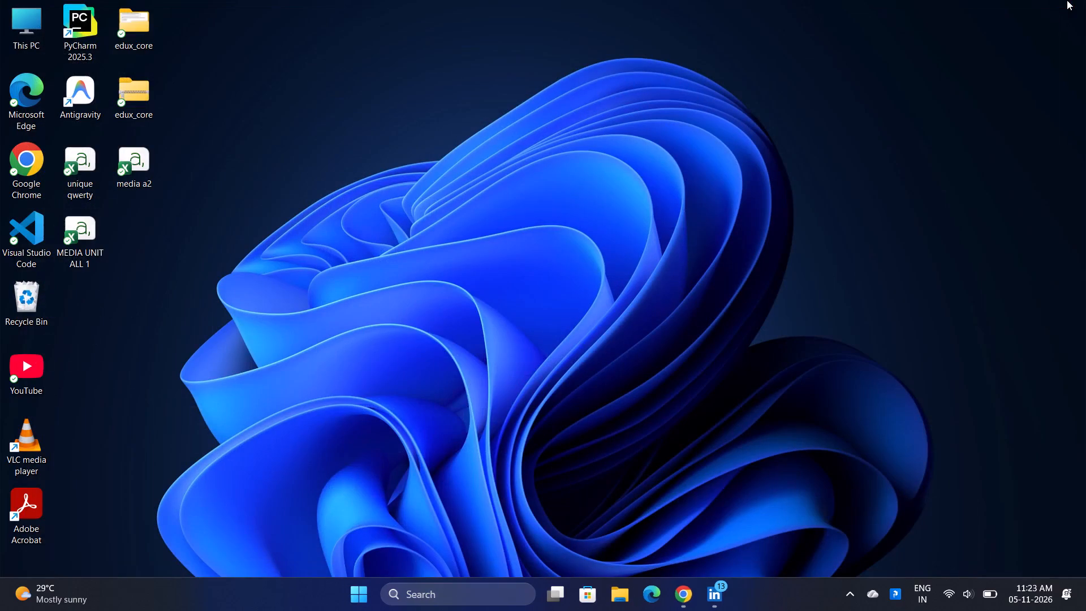
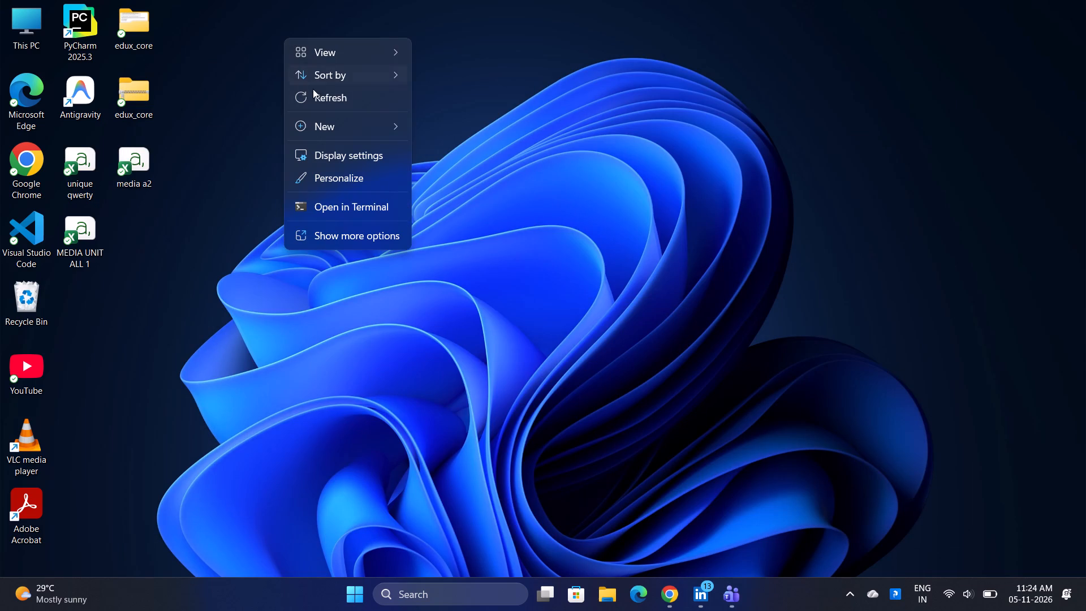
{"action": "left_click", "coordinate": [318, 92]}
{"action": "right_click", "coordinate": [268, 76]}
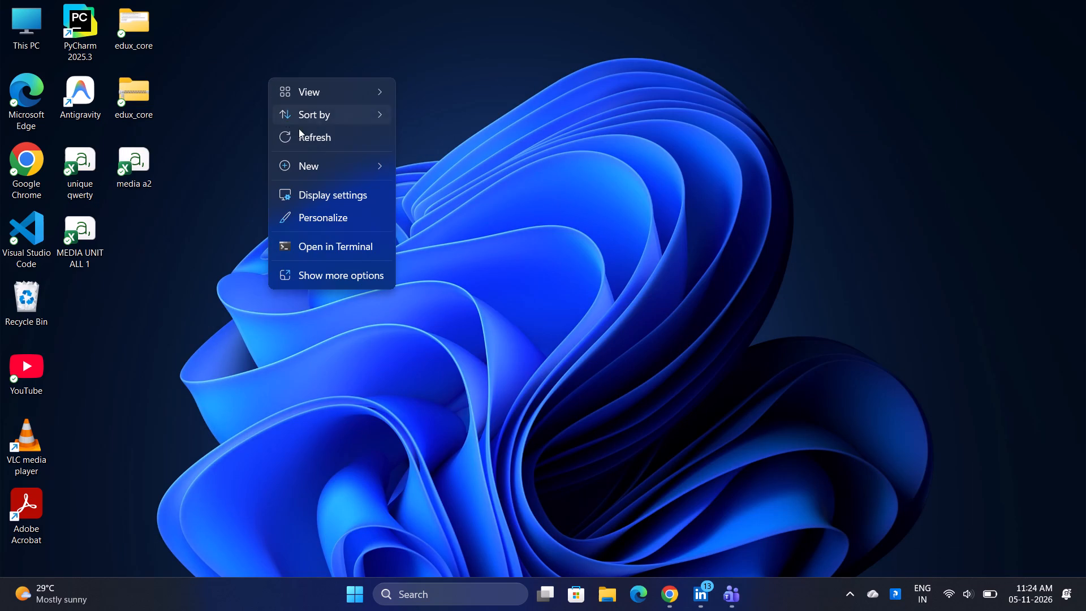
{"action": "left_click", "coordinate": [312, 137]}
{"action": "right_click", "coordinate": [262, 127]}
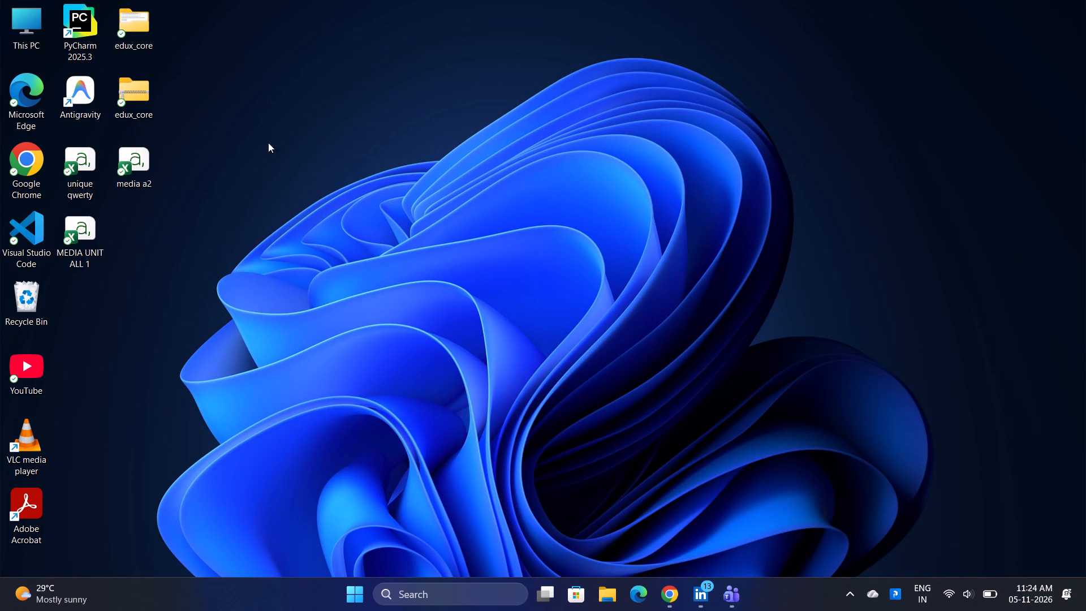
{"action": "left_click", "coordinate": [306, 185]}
Switch back to Chrome and, on the next Pearson 1st edition unit, regenerate the barcode image by saving ASMLIB0120, then restoring and saving ASMLIB01205.
{"action": "left_click", "coordinate": [666, 602]}
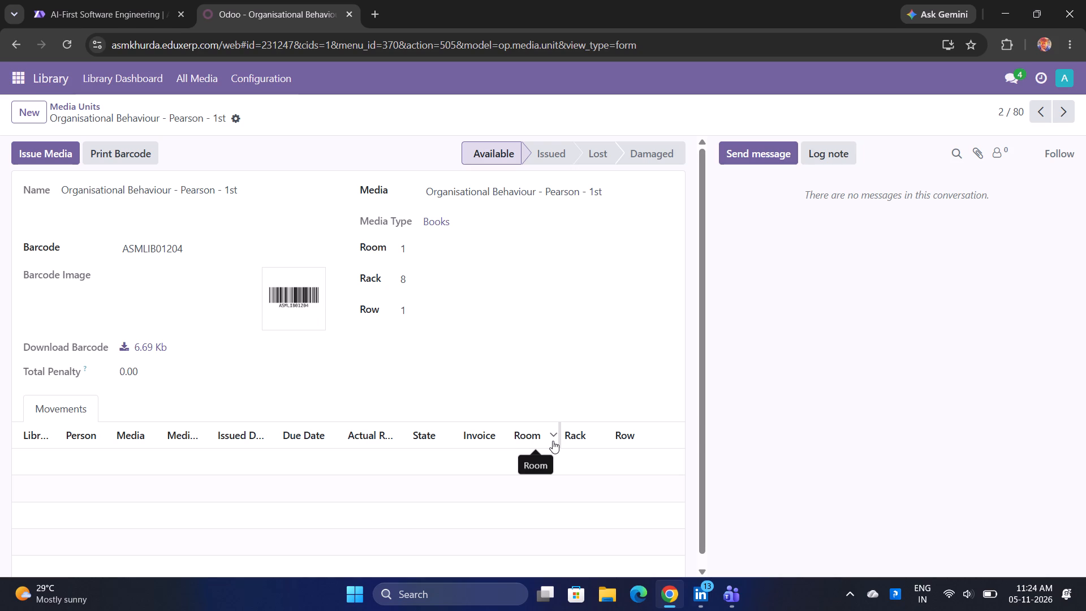
{"action": "left_click", "coordinate": [1058, 107]}
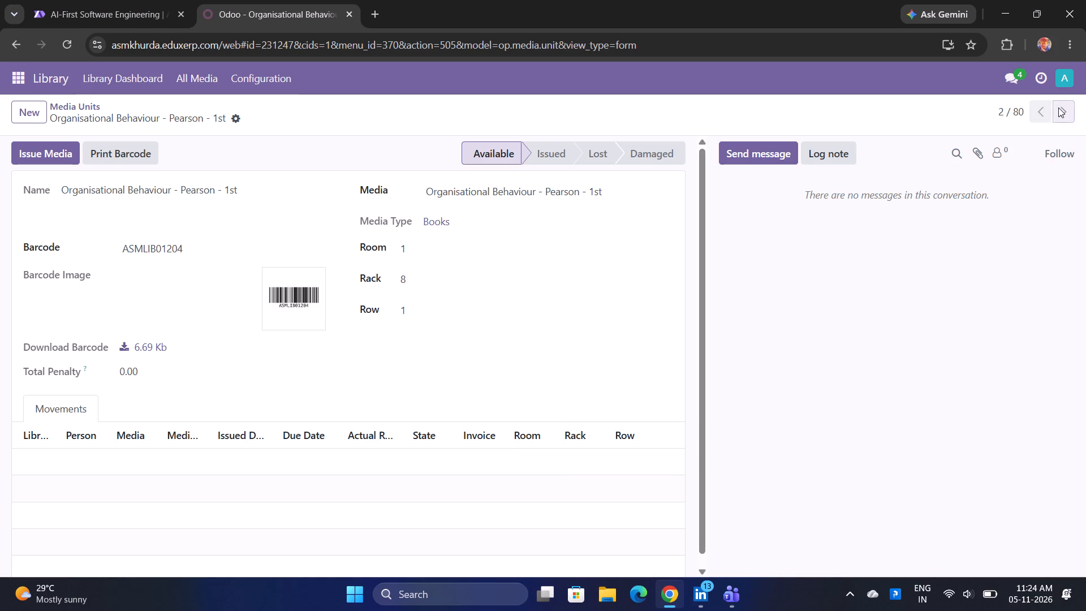
{"action": "left_click", "coordinate": [238, 243]}
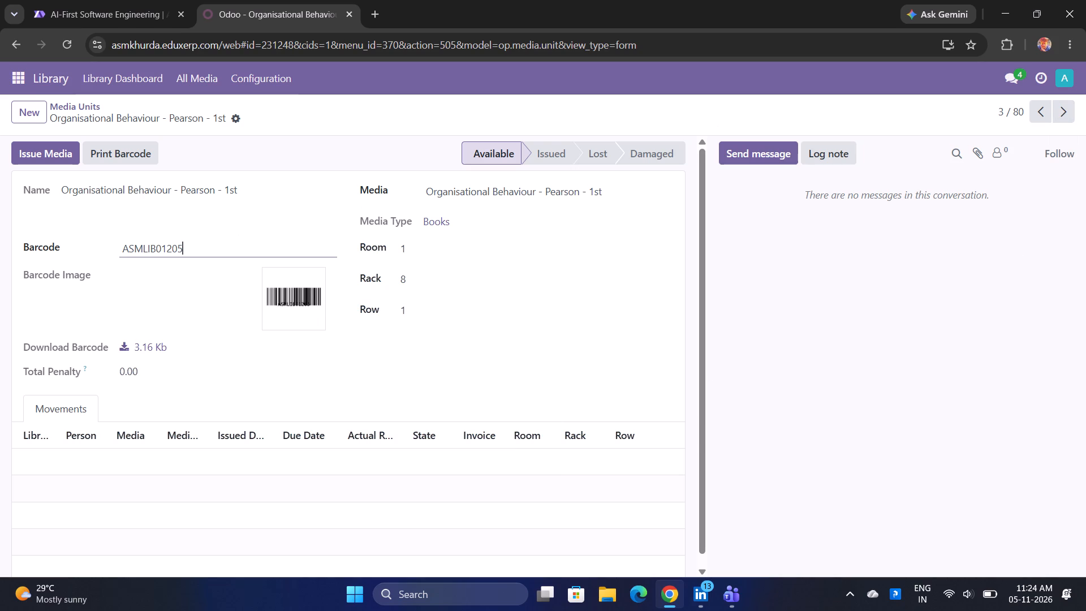
{"action": "key", "text": "BackSpace"}
{"action": "left_click", "coordinate": [254, 116]}
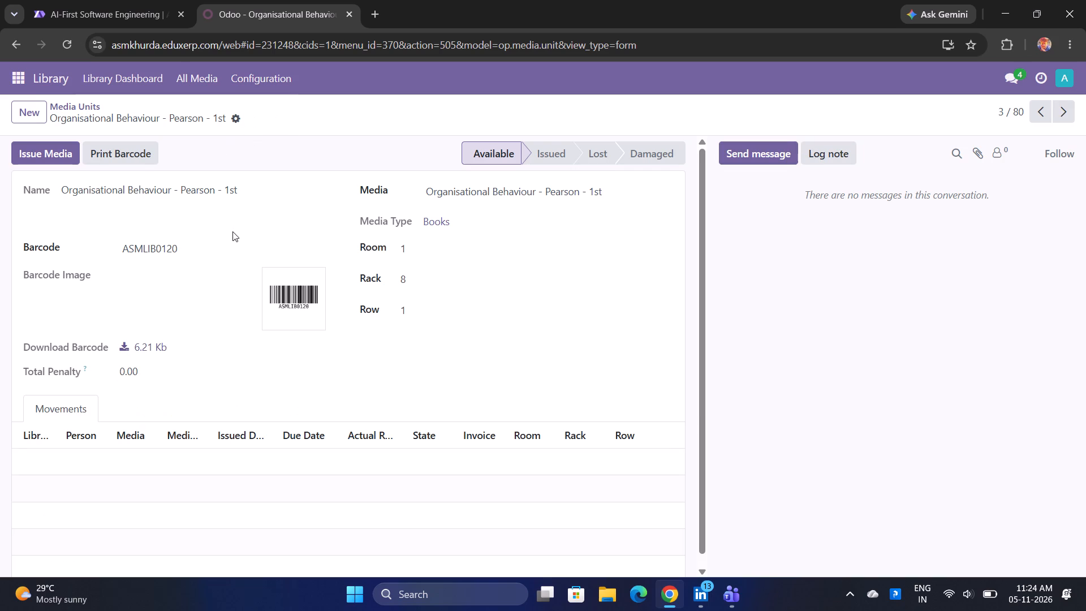
{"action": "left_click", "coordinate": [235, 247]}
{"action": "key", "text": "5"}
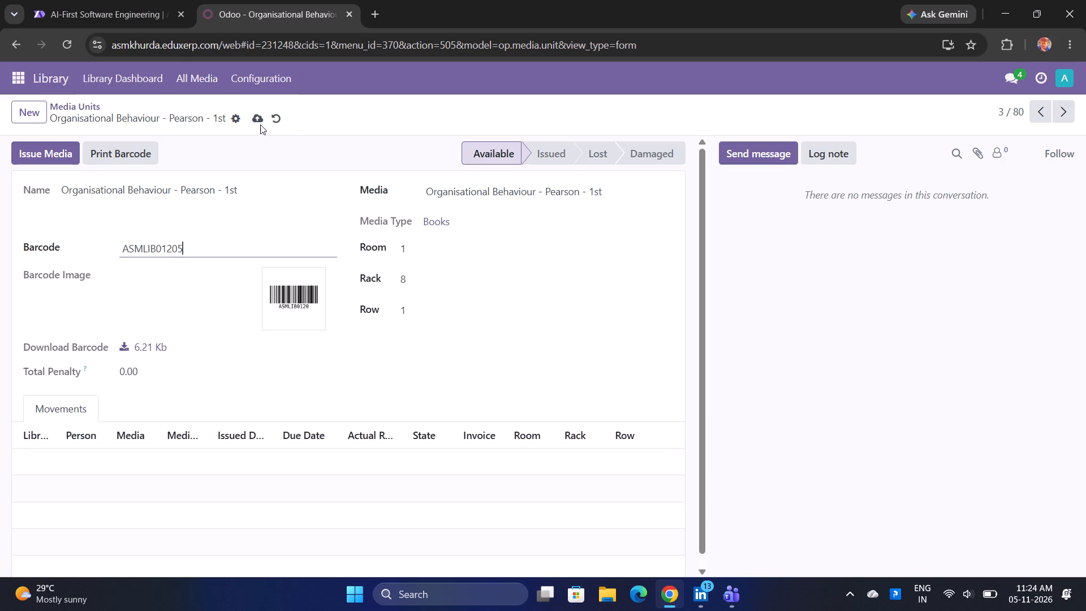
{"action": "left_click", "coordinate": [258, 118]}
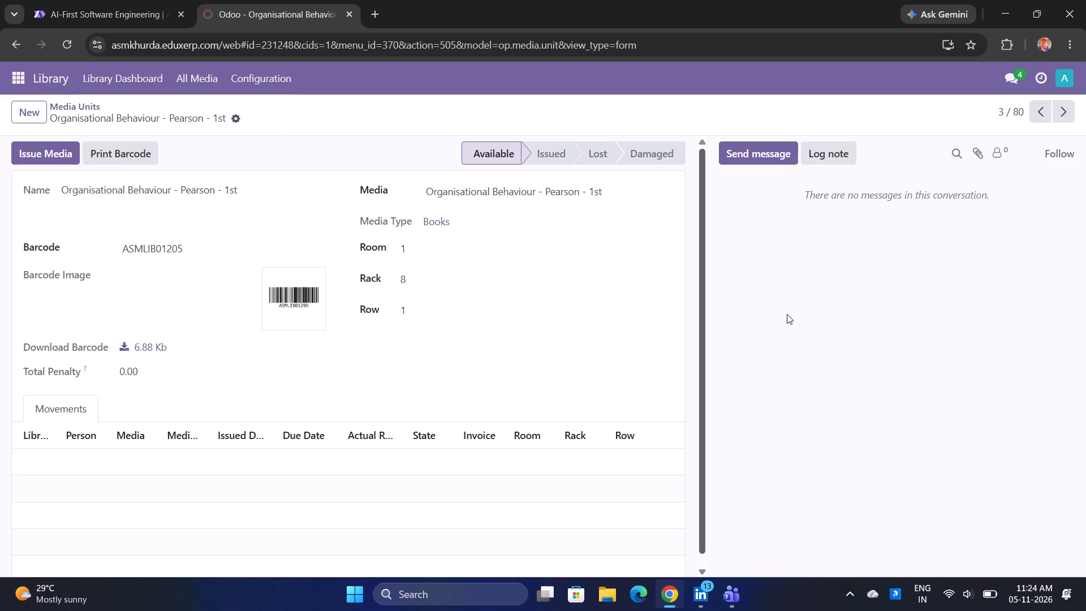
On the next unit, THOMSON 3rd edition, try saving the barcode as ASMLIB0144, then restore it to ASMLIB01444 and save to regenerate its image.
{"action": "left_click", "coordinate": [1065, 110]}
{"action": "left_click", "coordinate": [320, 244]}
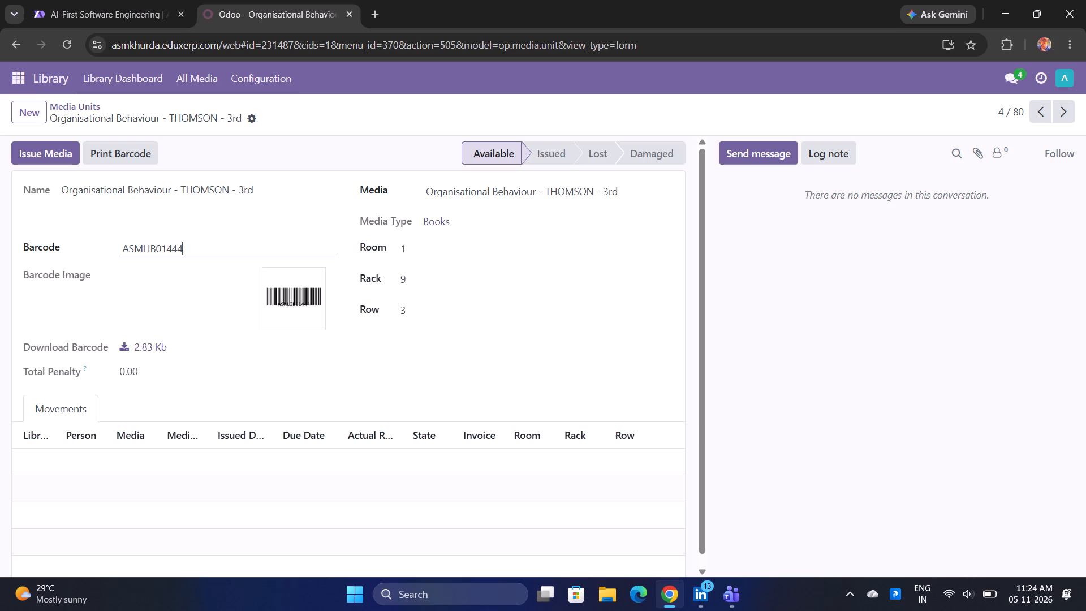
{"action": "key", "text": "BackSpace"}
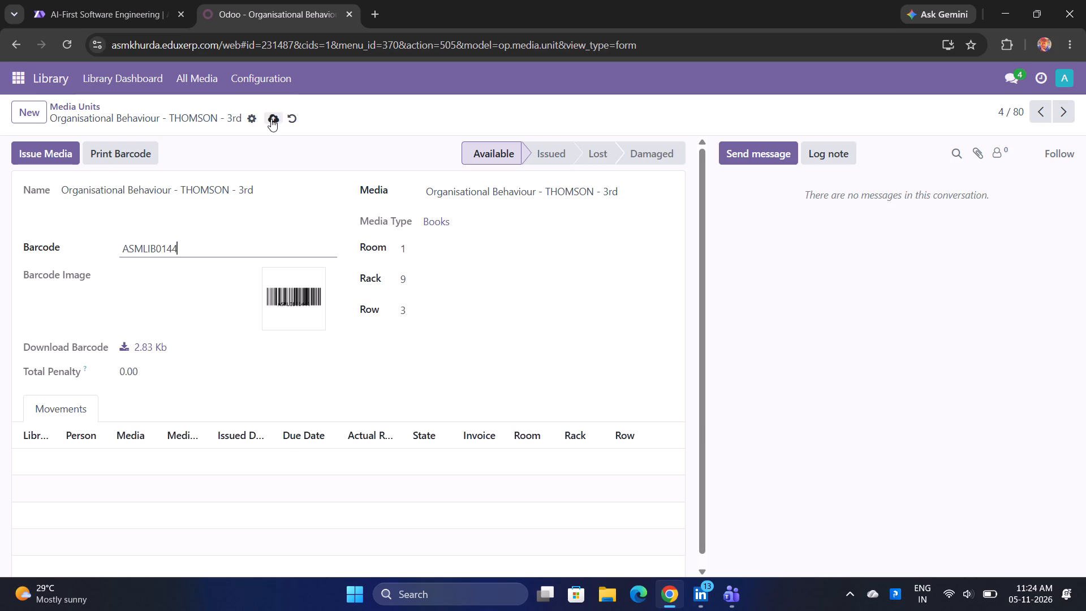
{"action": "left_click", "coordinate": [271, 119]}
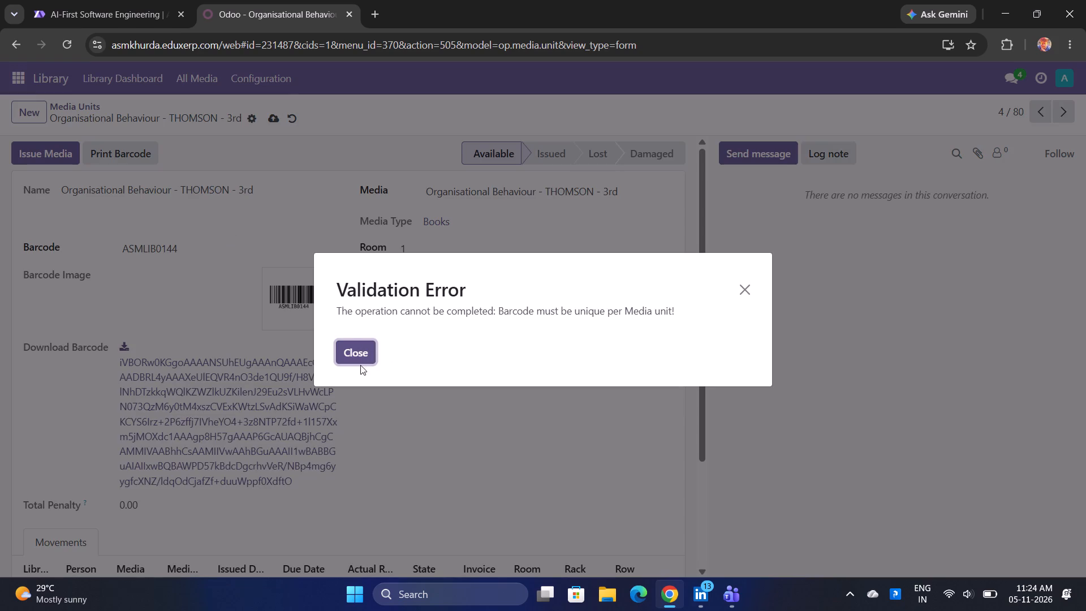
{"action": "left_click", "coordinate": [360, 355]}
{"action": "left_click", "coordinate": [248, 256]}
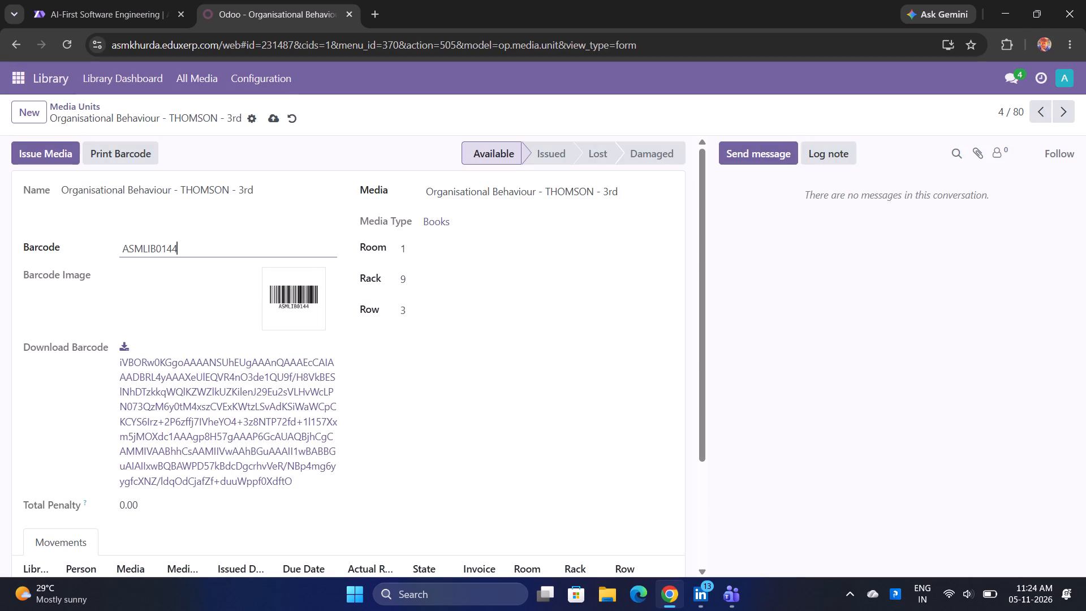
{"action": "key", "text": "4"}
{"action": "left_click", "coordinate": [271, 118]}
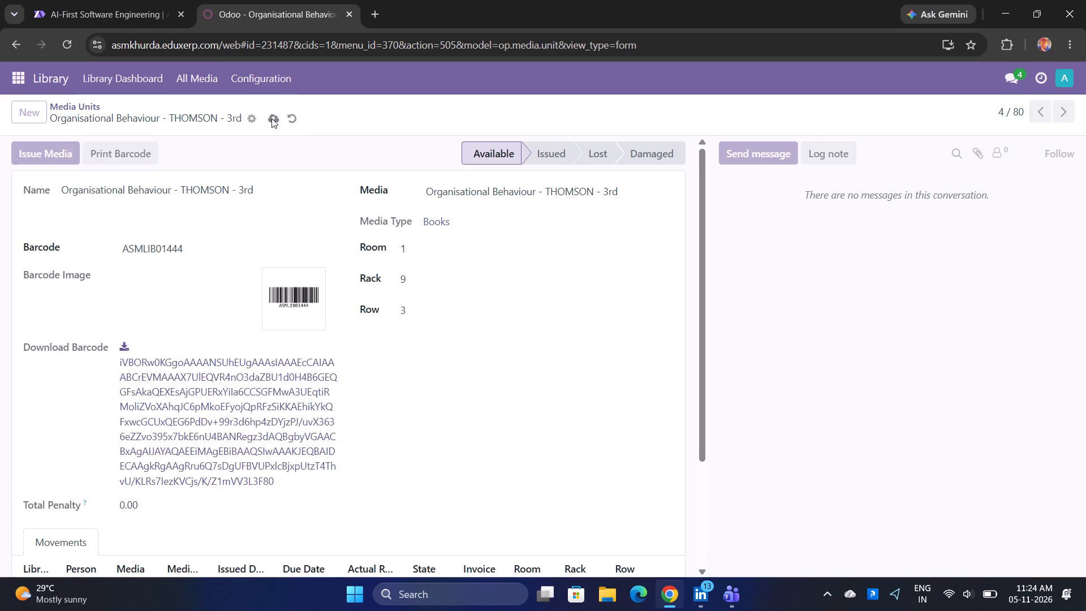
On the next unit, Himalaya 9th edition, regenerate the barcode image by saving the barcode as ASMLIB0090, then restoring and saving it as ASMLIB00907.
{"action": "left_click", "coordinate": [1067, 111]}
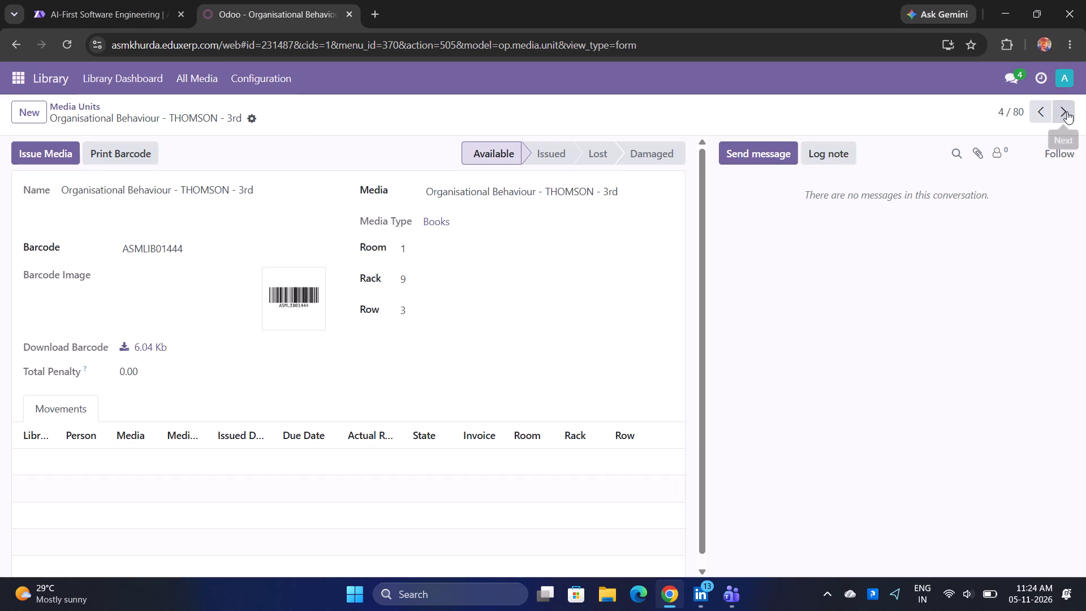
{"action": "left_click", "coordinate": [321, 239]}
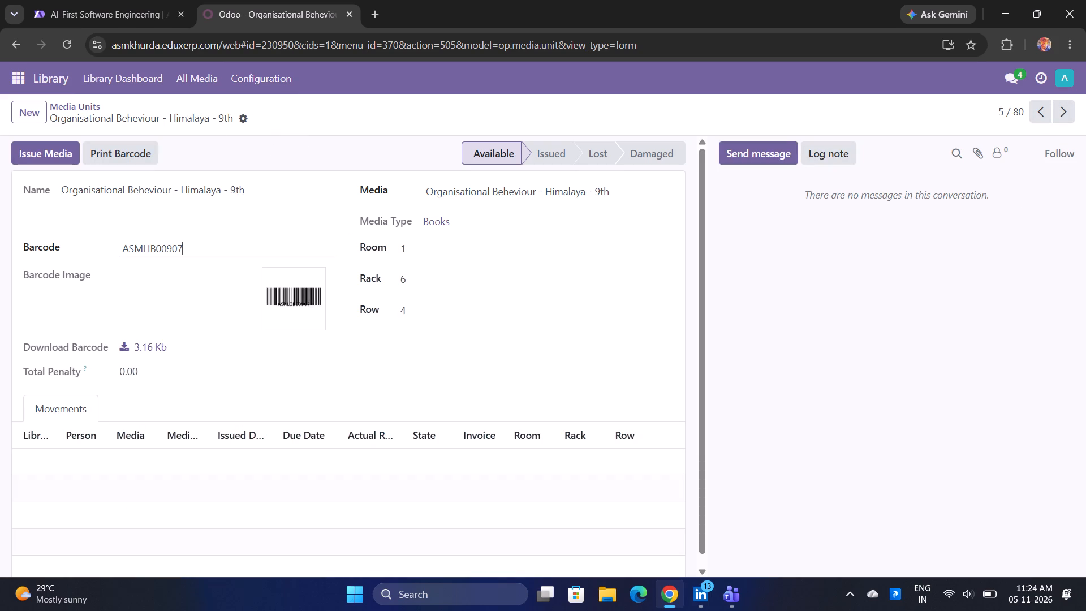
{"action": "key", "text": "BackSpace"}
{"action": "left_click", "coordinate": [261, 114]}
{"action": "left_click", "coordinate": [196, 252]}
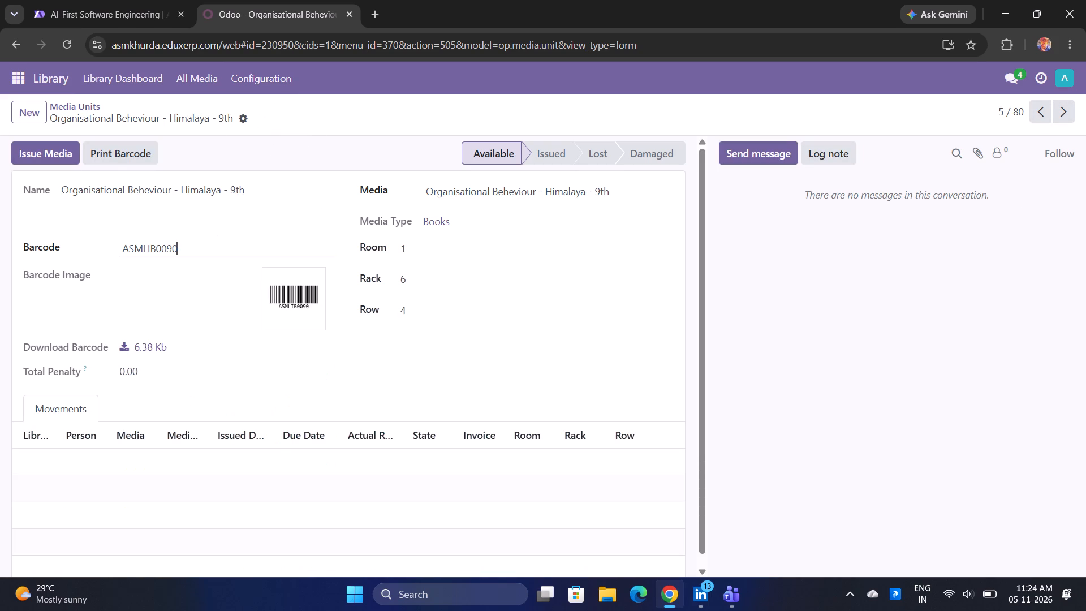
{"action": "key", "text": "7"}
{"action": "left_click", "coordinate": [265, 116]}
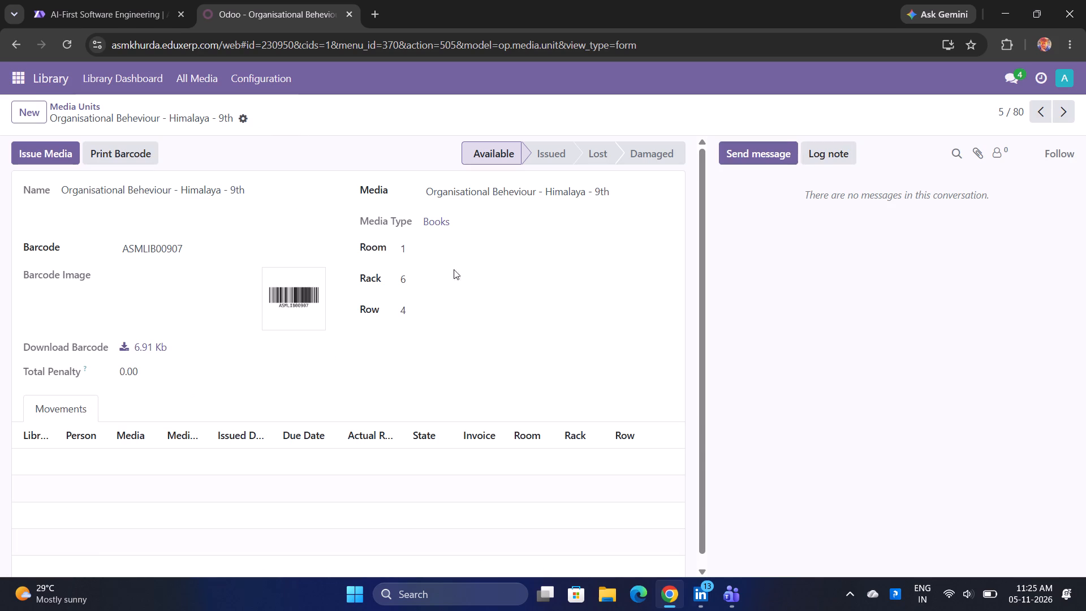
On the next unit, TMH 6th edition, regenerate the barcode image by saving the barcode as ASMLIB0120, then restoring and saving it as ASMLIB01203.
{"action": "left_click", "coordinate": [1063, 110]}
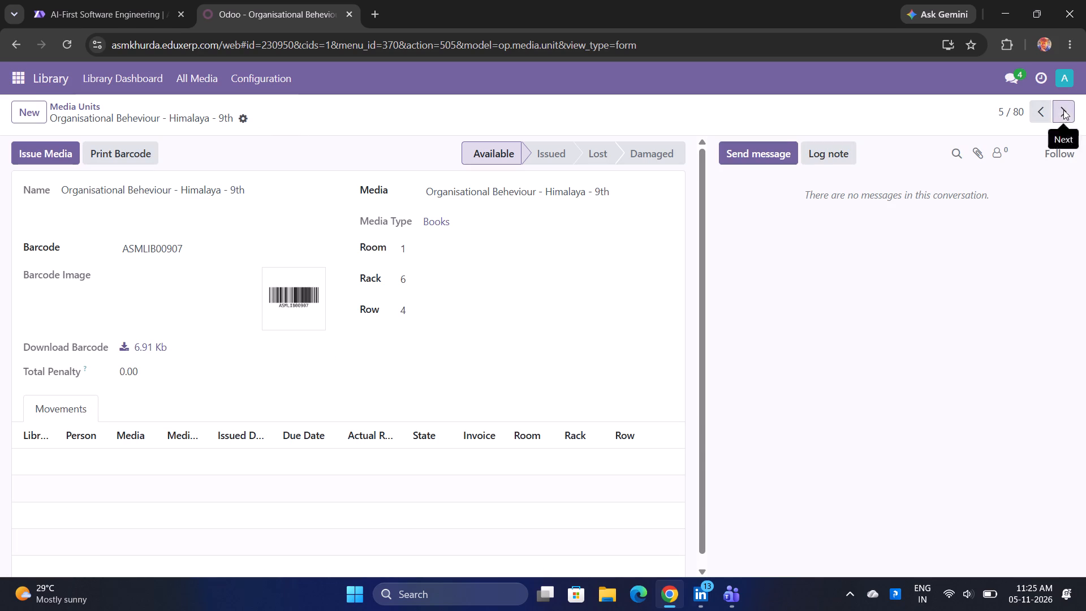
{"action": "left_click", "coordinate": [225, 251]}
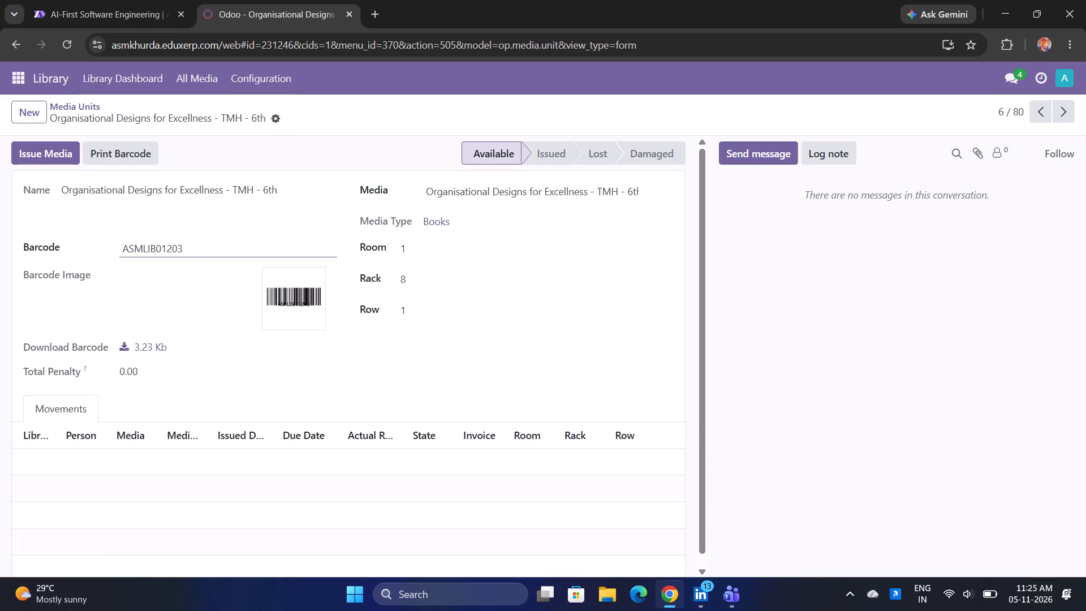
{"action": "key", "text": "BackSpace"}
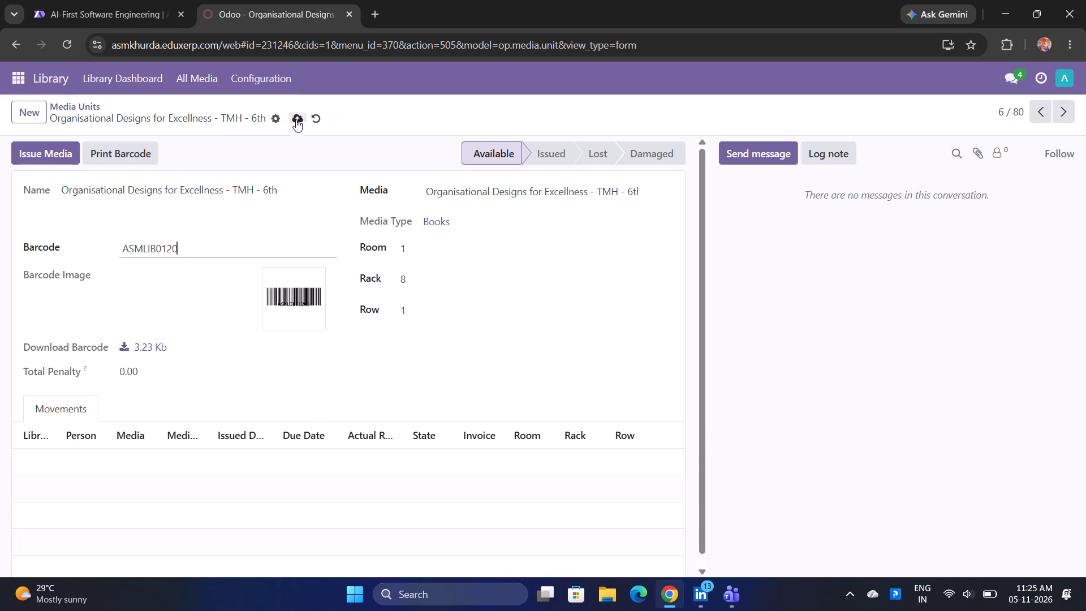
{"action": "left_click", "coordinate": [298, 113]}
{"action": "left_click", "coordinate": [219, 251]}
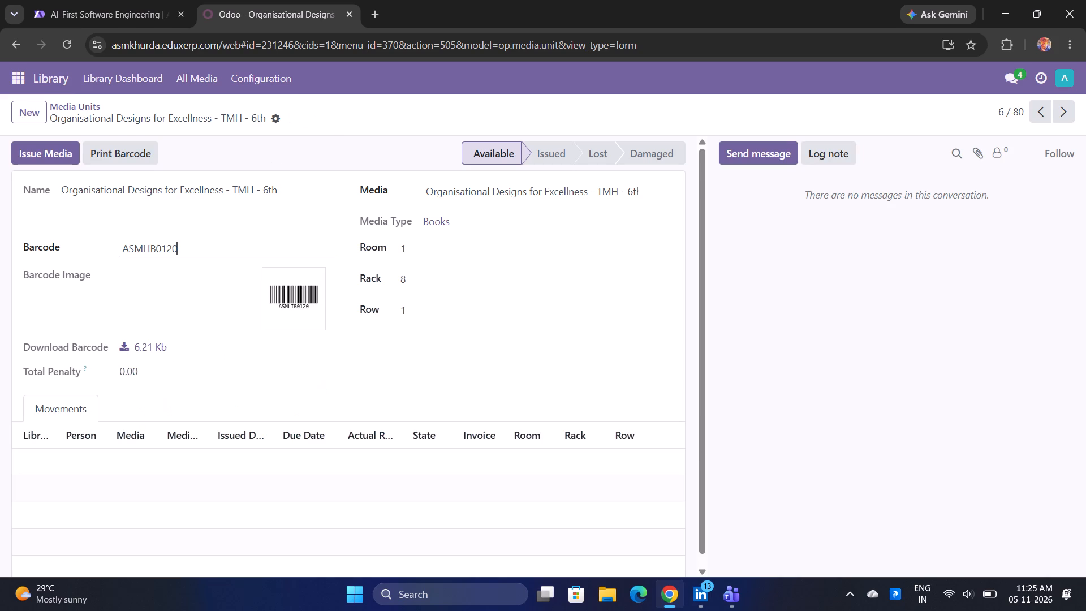
{"action": "key", "text": "3"}
{"action": "left_click", "coordinate": [298, 118]}
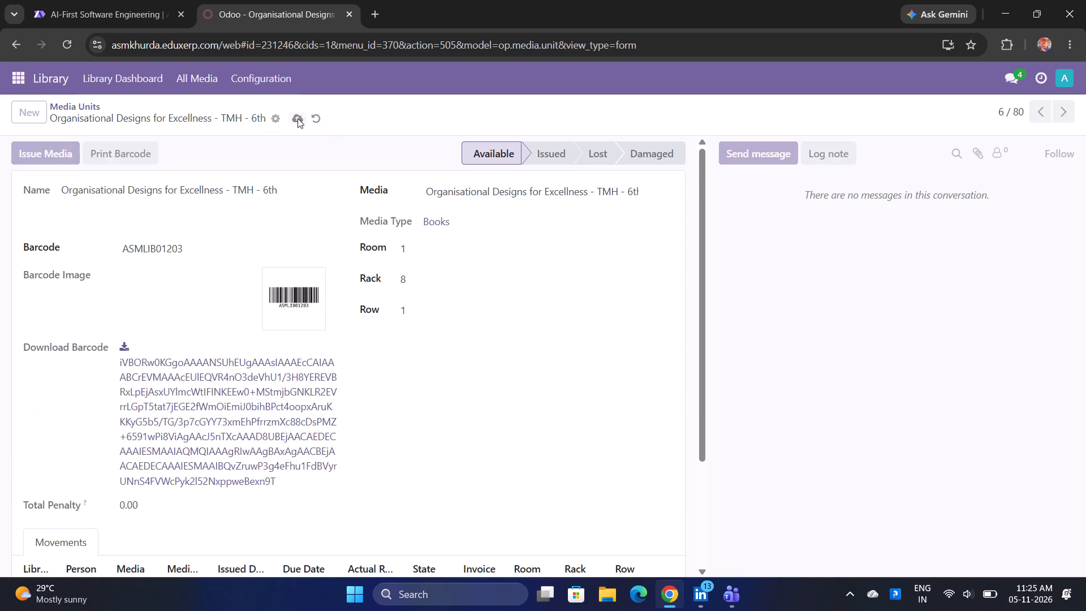
On the next unit, Organization Development & Change, generate the barcode image by saving the barcode as ASMLIB0288, then restoring and saving it as ASMLIB02884.
{"action": "left_click", "coordinate": [1061, 110]}
{"action": "left_click", "coordinate": [201, 249]}
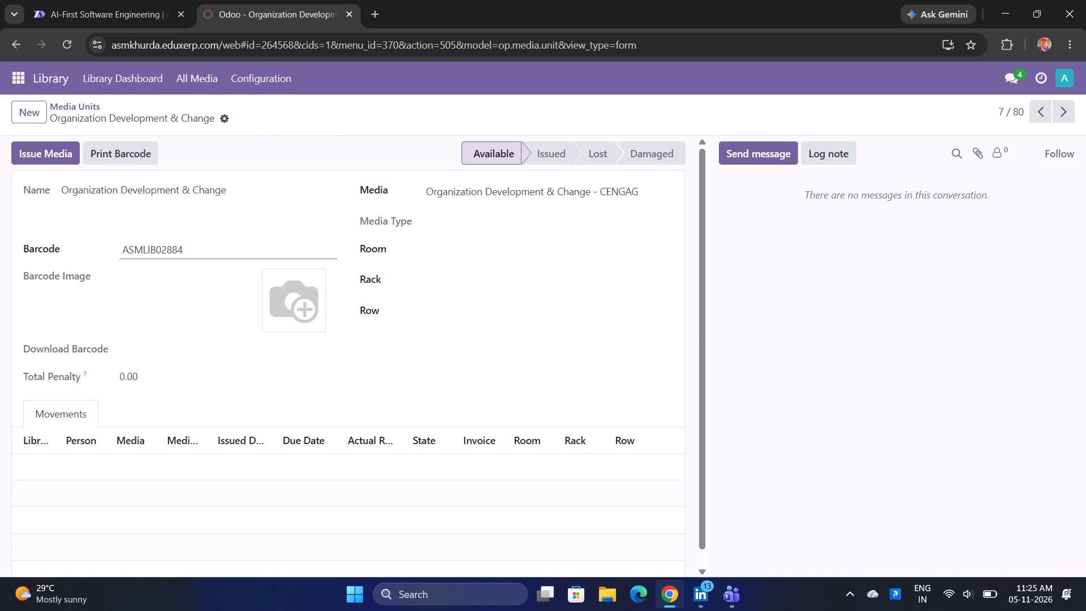
{"action": "key", "text": "BackSpace"}
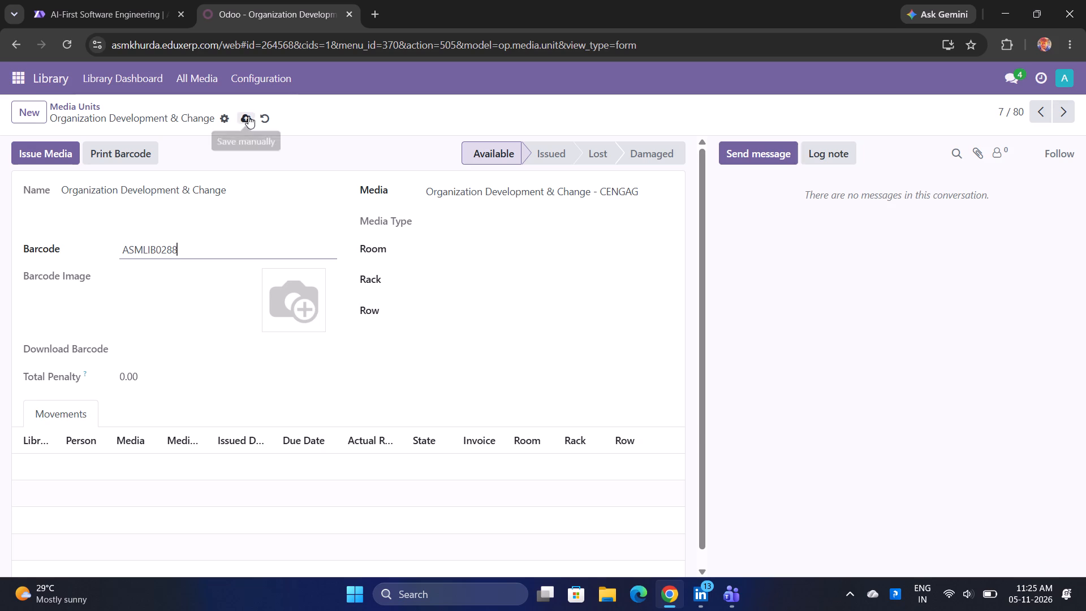
{"action": "left_click", "coordinate": [248, 116]}
{"action": "left_click", "coordinate": [220, 256]}
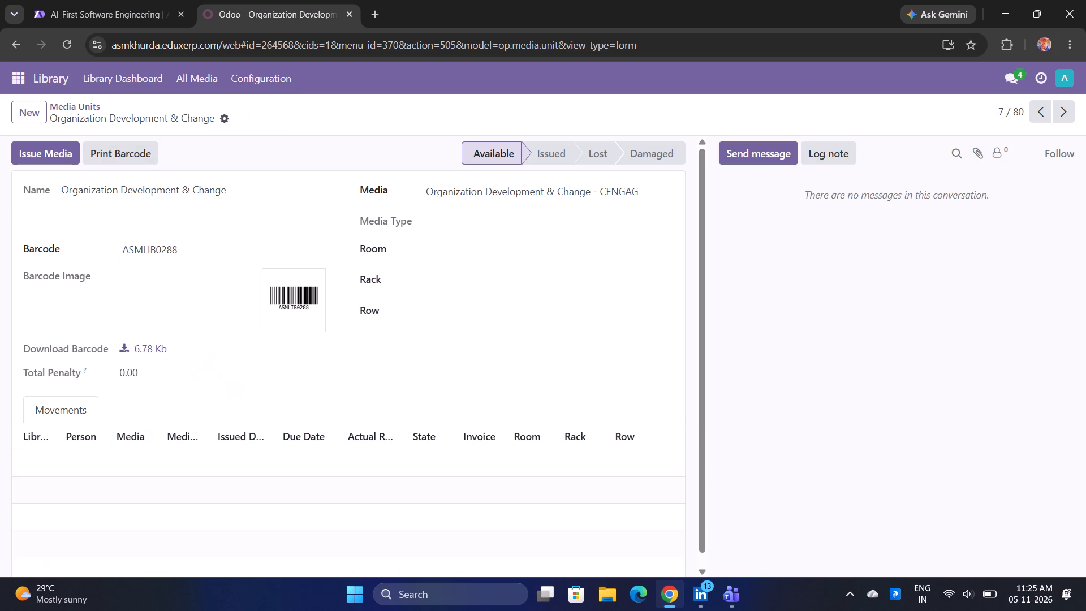
{"action": "key", "text": "4"}
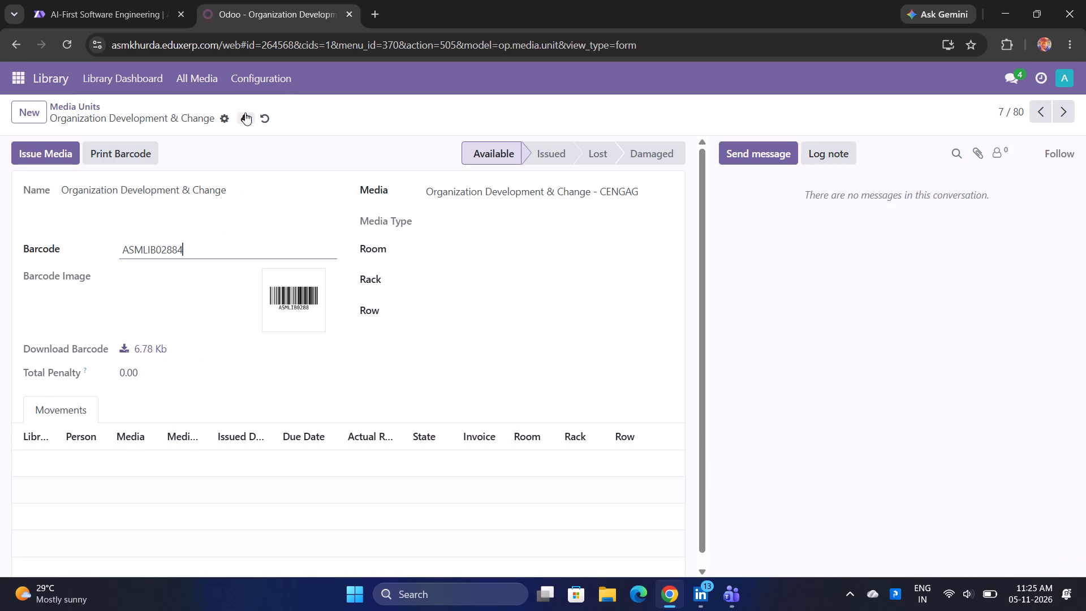
{"action": "left_click", "coordinate": [245, 113]}
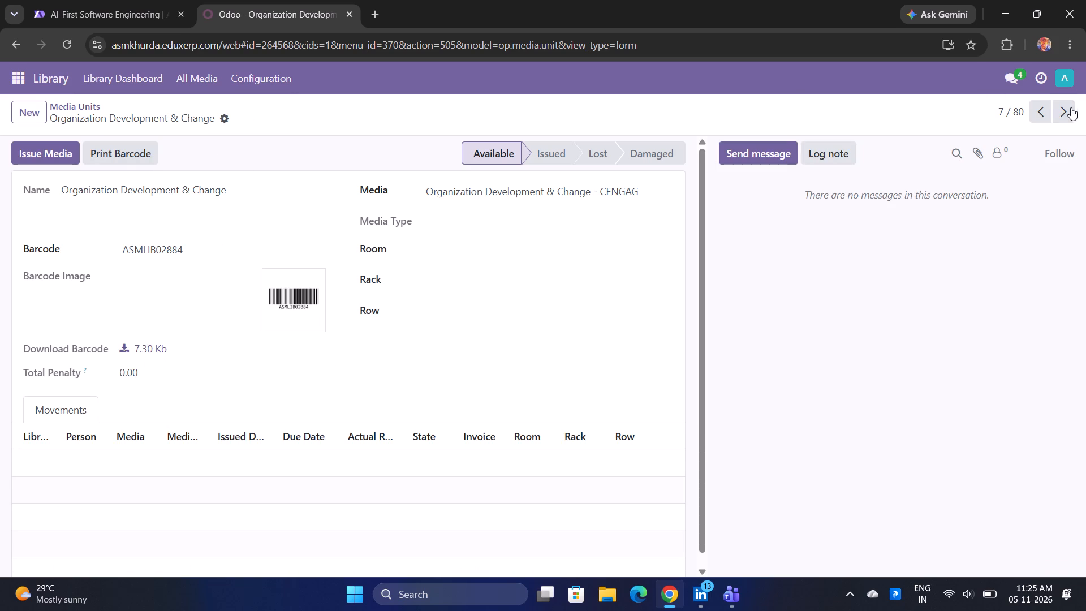
On the following Organization Development & Change unit, generate the barcode image by saving the barcode as ASMLIB0188, then restoring and saving it as ASMLIB01881.
{"action": "left_click", "coordinate": [1056, 106]}
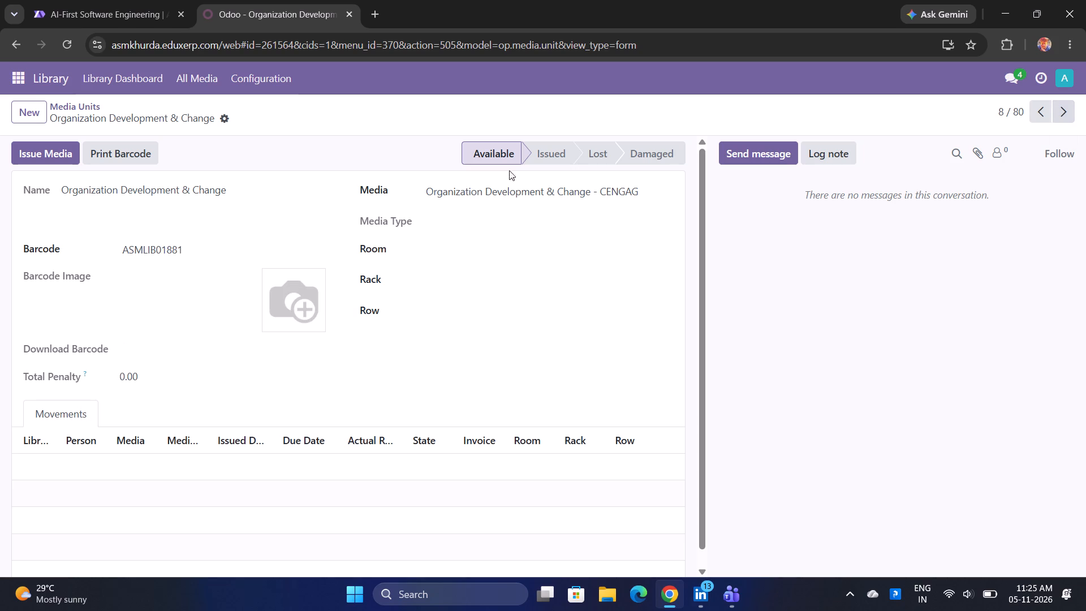
{"action": "left_click", "coordinate": [303, 244]}
{"action": "key", "text": "BackSpace"}
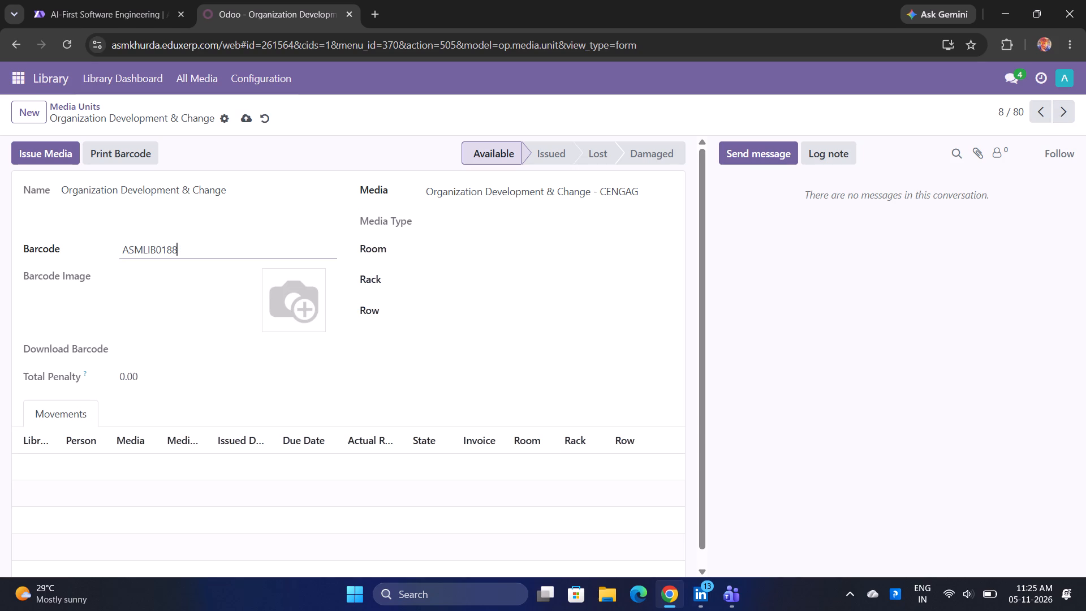
{"action": "left_click_drag", "start_coordinate": [303, 244], "coordinate": [243, 115]}
{"action": "left_click", "coordinate": [243, 115]}
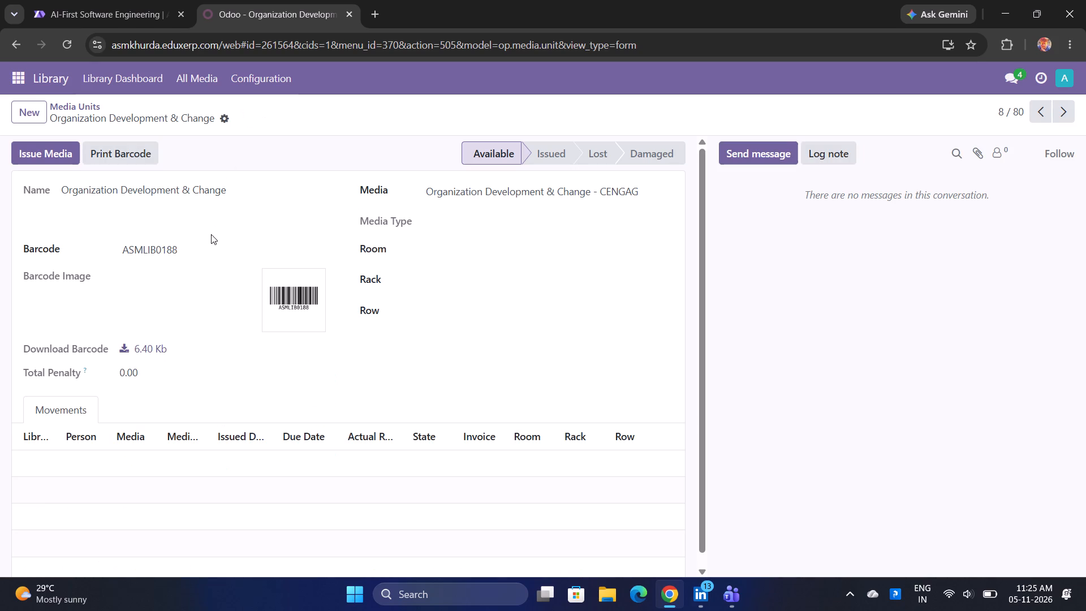
{"action": "left_click", "coordinate": [211, 247]}
{"action": "key", "text": "1"}
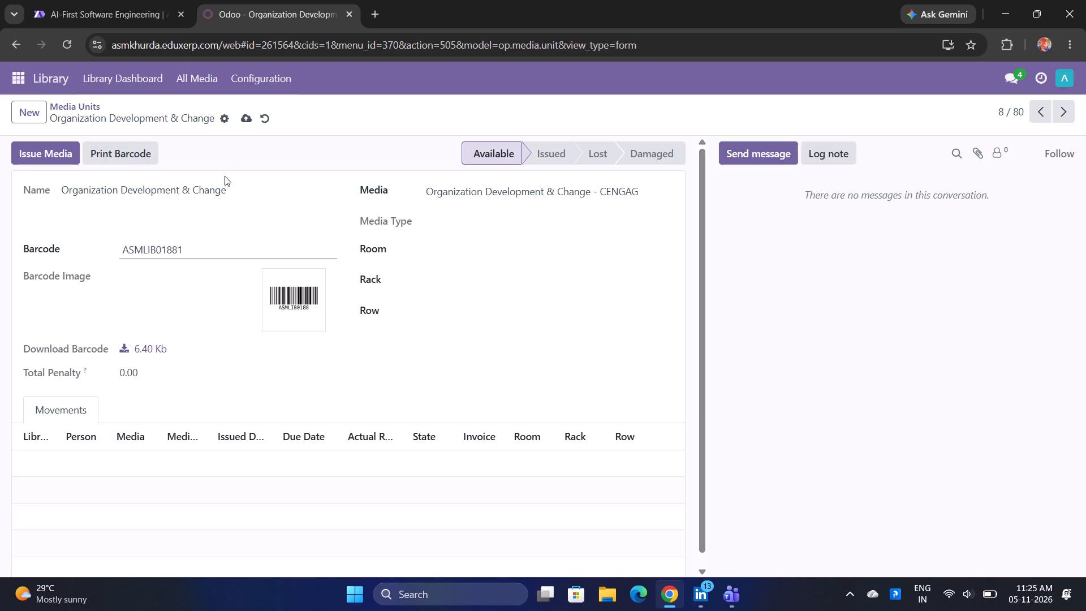
{"action": "left_click", "coordinate": [245, 114]}
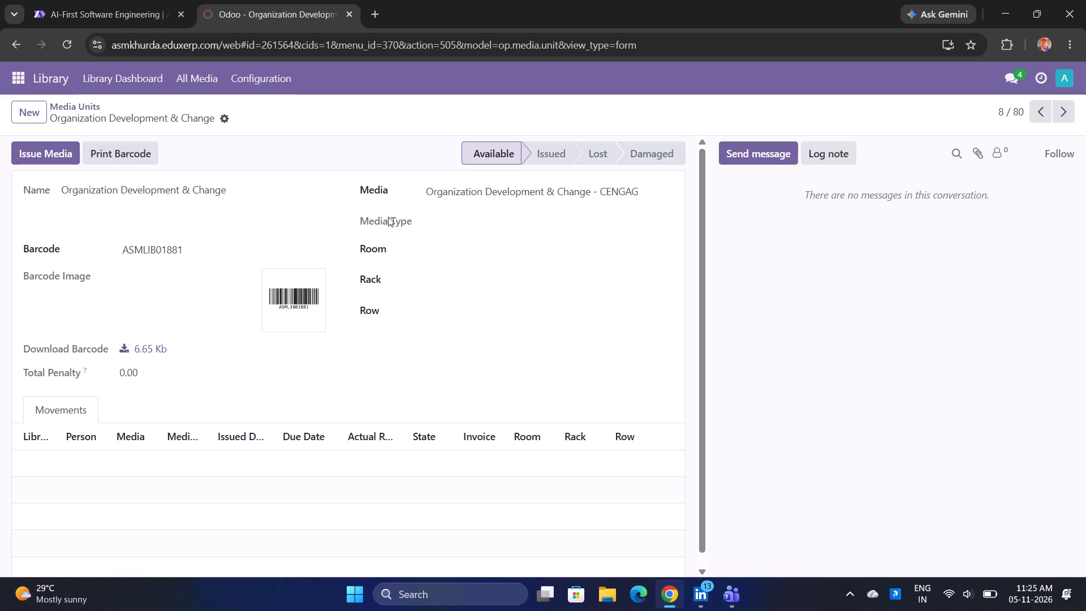
On the next Organization Development & Change unit, generate the barcode image by saving the barcode as ASMLIB0188, then restoring and saving it as ASMLIB01880.
{"action": "left_click", "coordinate": [1061, 110]}
{"action": "left_click", "coordinate": [212, 247]}
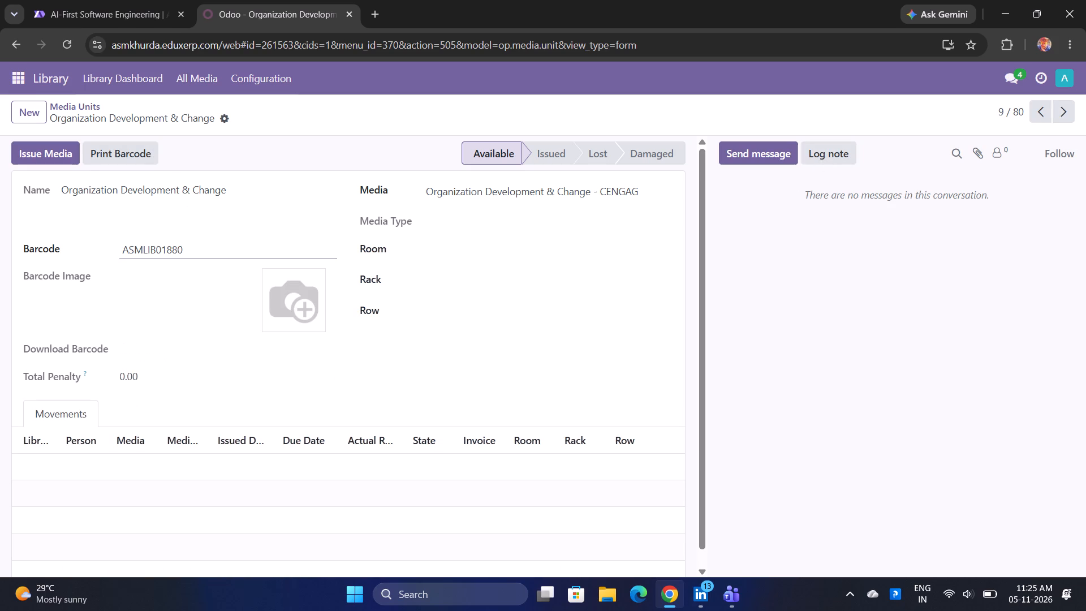
{"action": "key", "text": "BackSpace"}
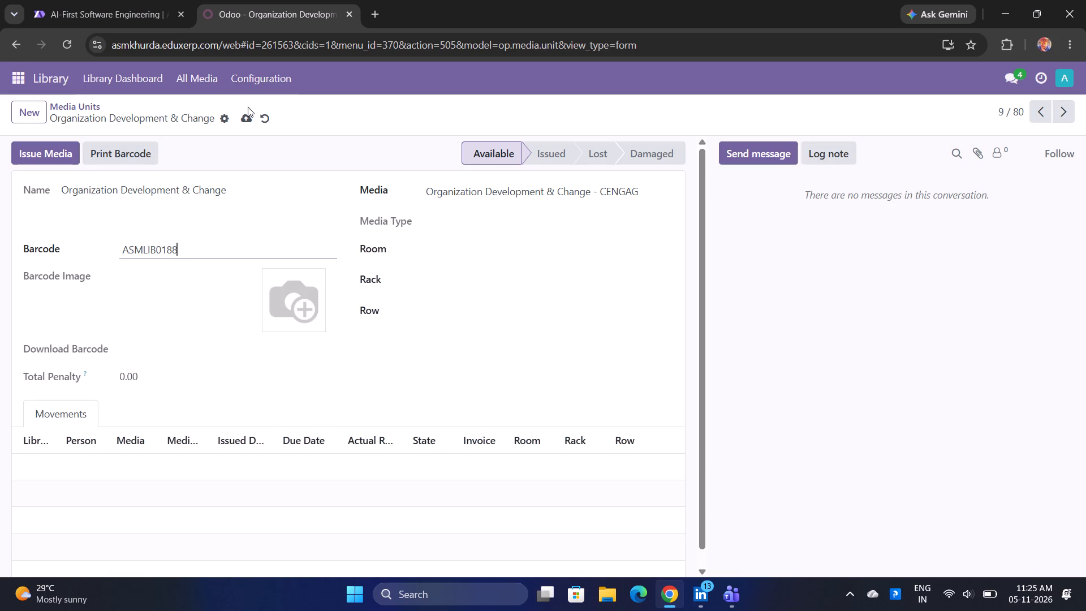
{"action": "left_click", "coordinate": [244, 120]}
{"action": "left_click", "coordinate": [218, 255]}
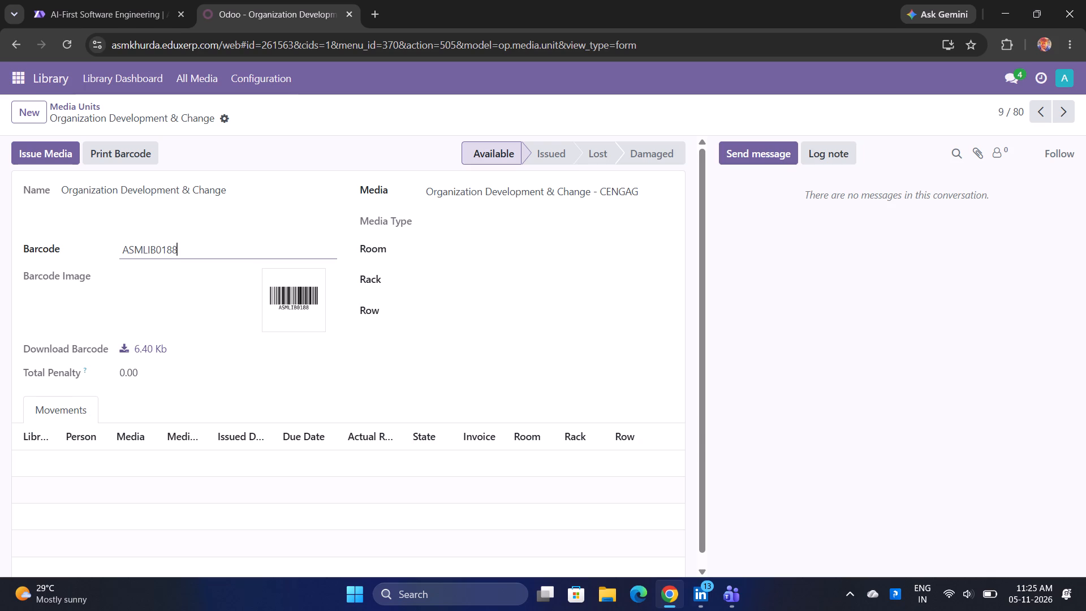
{"action": "key", "text": "0"}
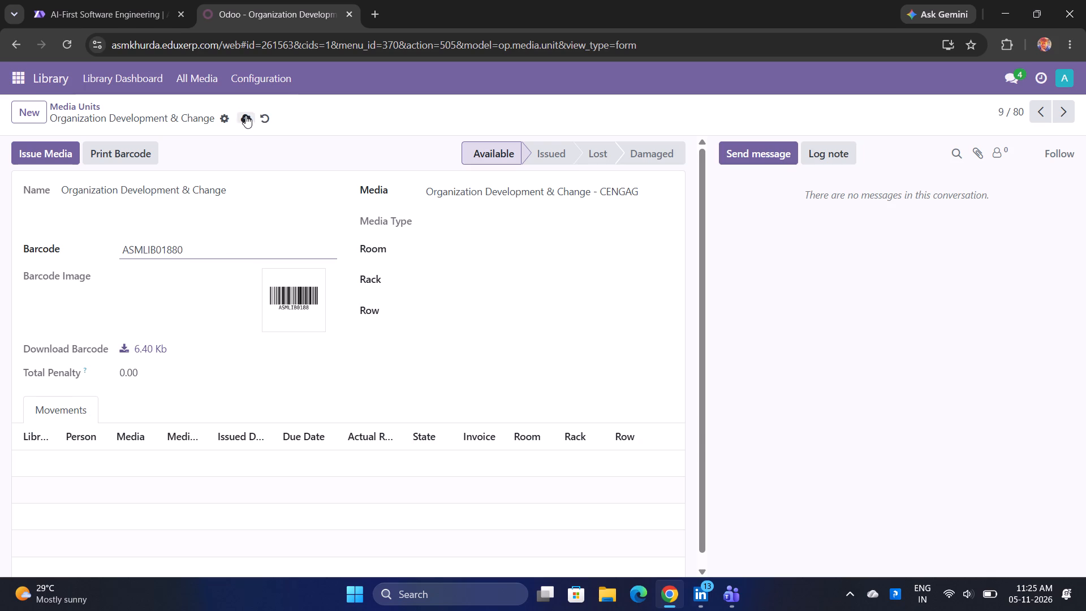
{"action": "left_click", "coordinate": [245, 114]}
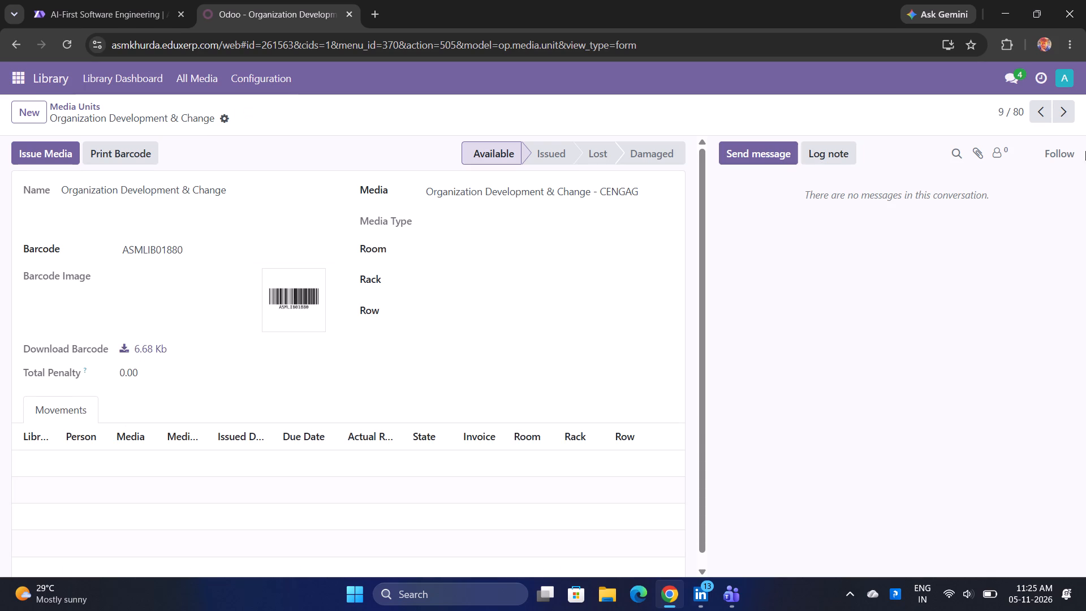
On the next Organization Development & Change unit, generate the barcode image by saving the barcode as ASMLIB0187, then restoring and saving it as ASMLIB01879.
{"action": "left_click", "coordinate": [1063, 104]}
{"action": "left_click", "coordinate": [283, 249]}
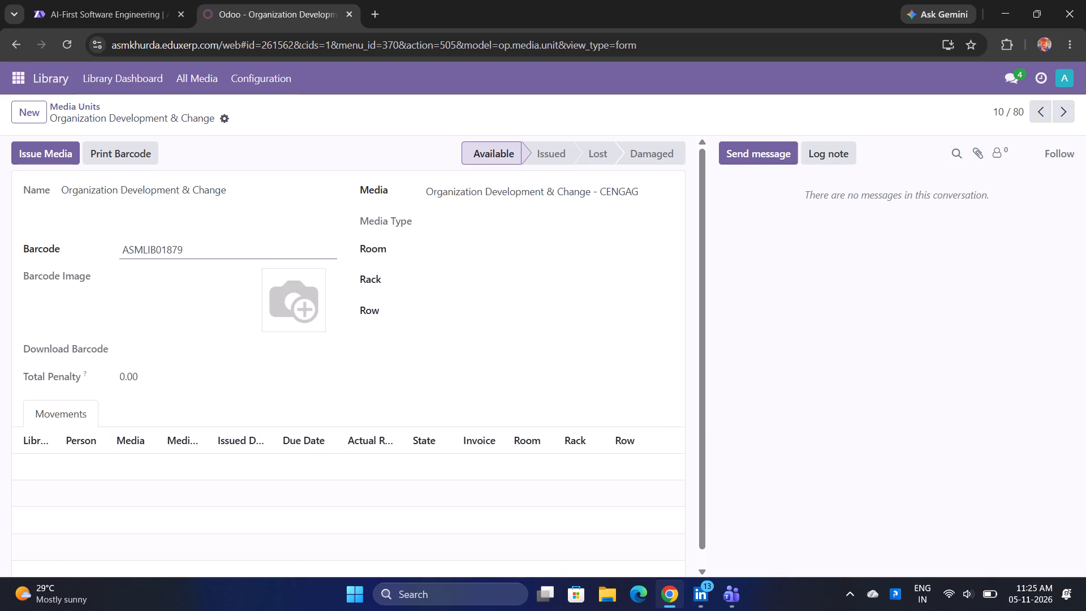
{"action": "key", "text": "BackSpace"}
{"action": "left_click", "coordinate": [245, 118]}
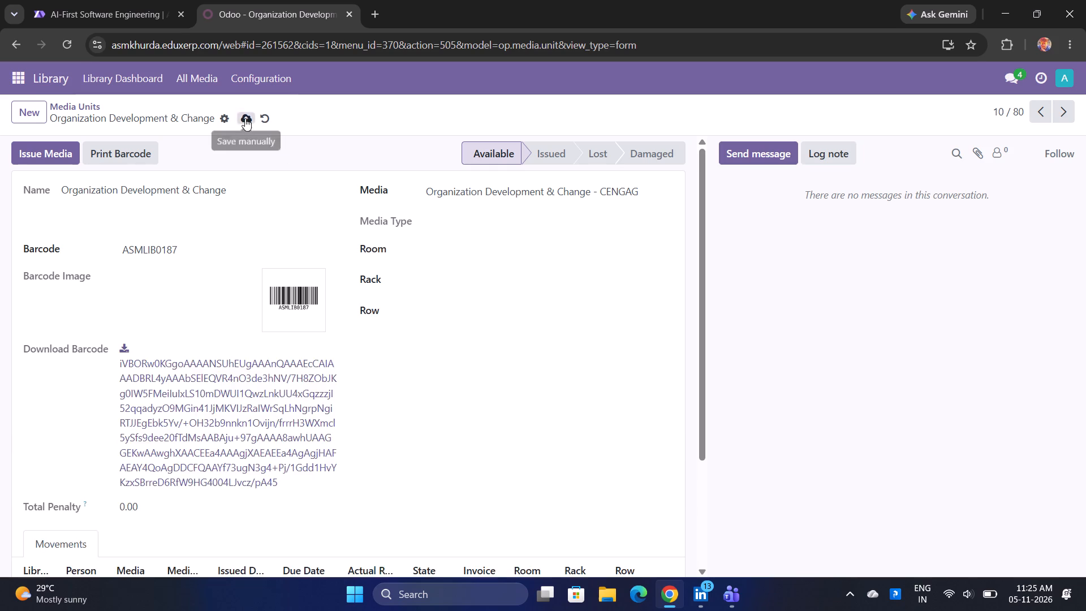
{"action": "left_click", "coordinate": [220, 244]}
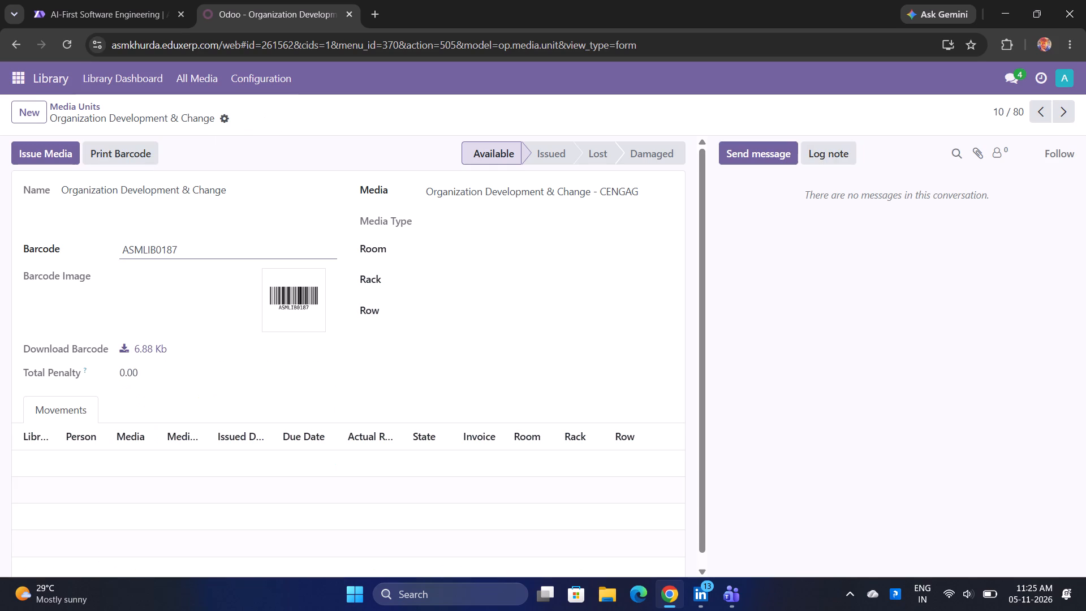
{"action": "key", "text": "9"}
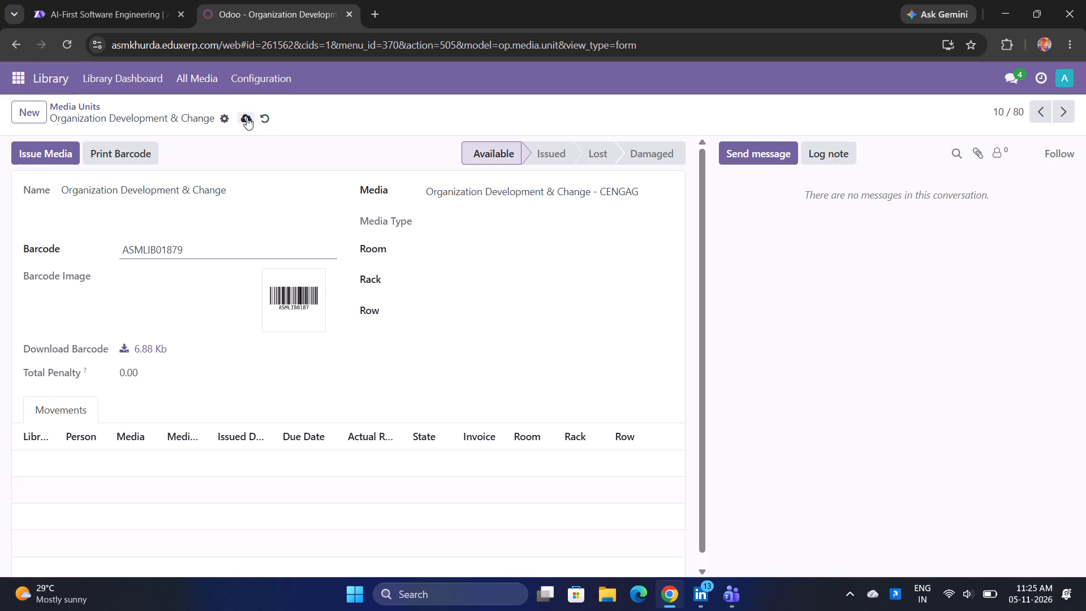
{"action": "left_click", "coordinate": [247, 117]}
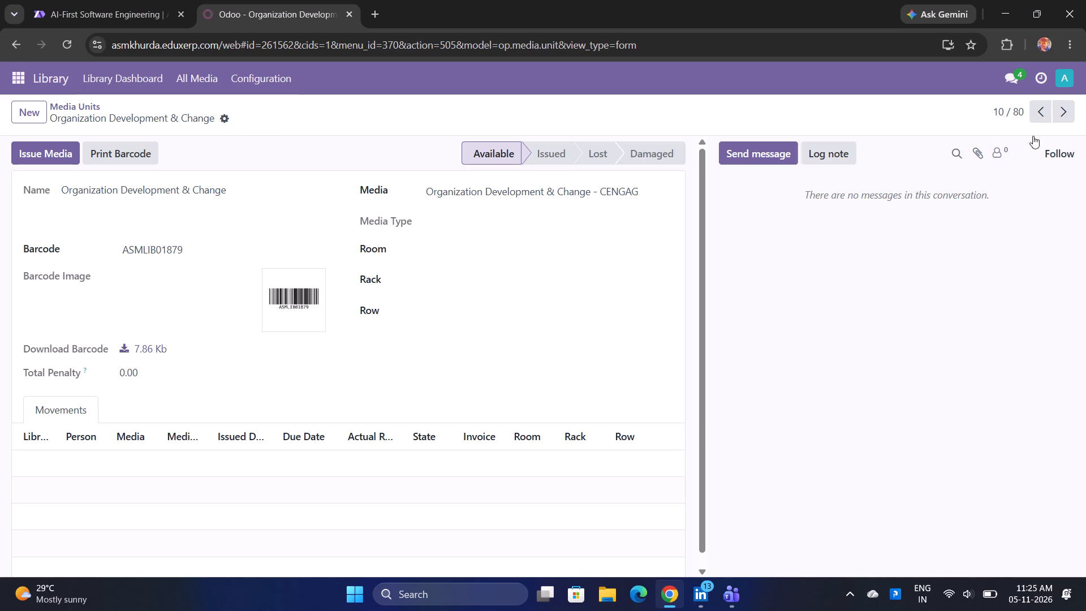
On the next Organization Development & Change unit, generate the barcode image by saving the barcode as ASMLIB0288, then restoring and saving it as ASMLIB02881.
{"action": "left_click", "coordinate": [1068, 112]}
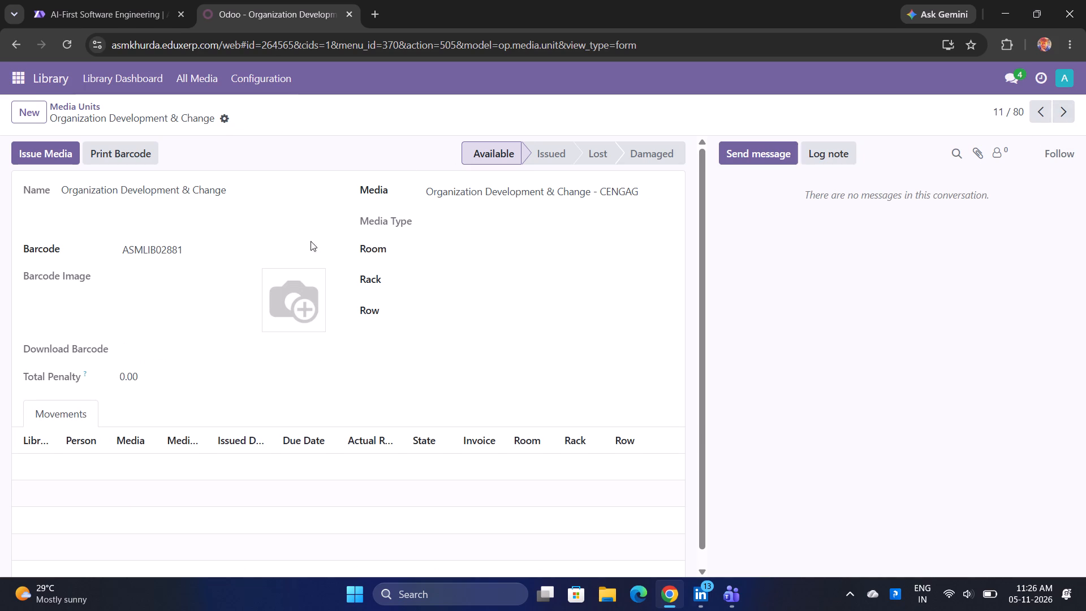
{"action": "left_click", "coordinate": [302, 249]}
{"action": "key", "text": "BackSpace"}
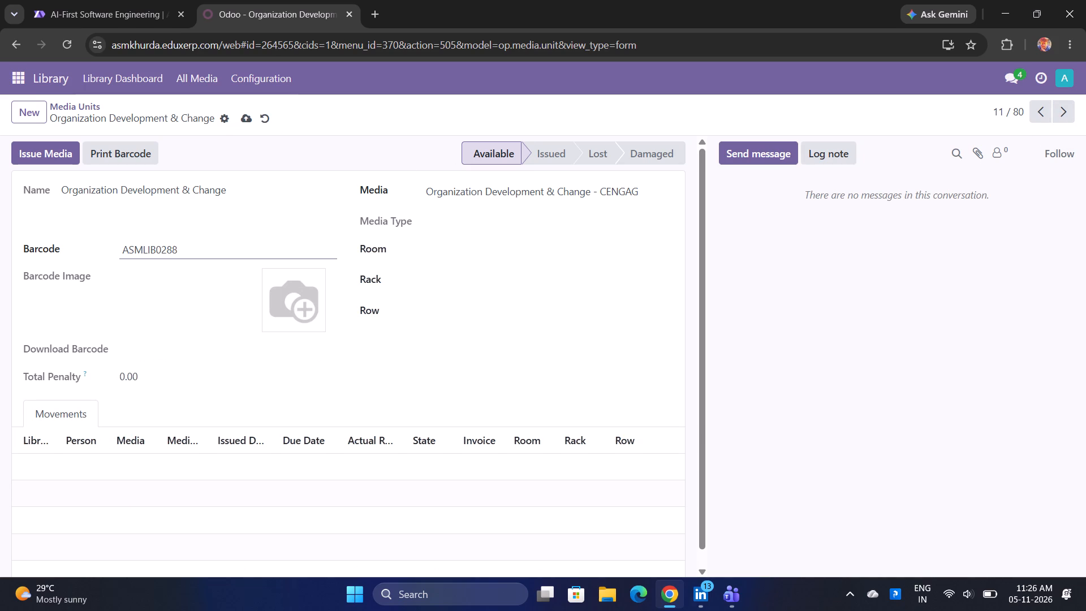
{"action": "left_click", "coordinate": [243, 115]}
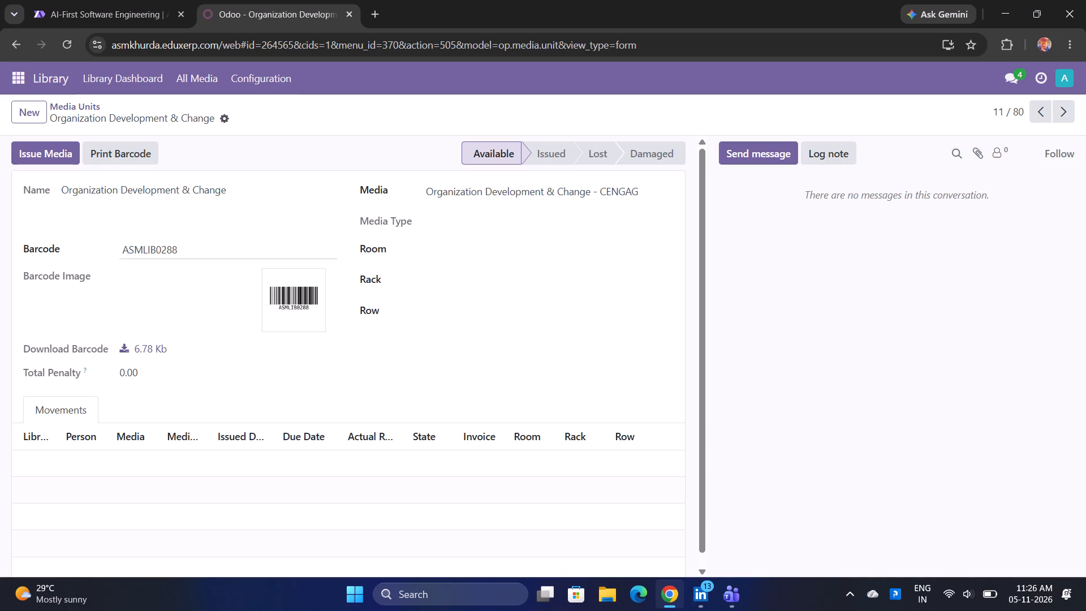
{"action": "left_click", "coordinate": [202, 252]}
{"action": "key", "text": "1"}
{"action": "left_click", "coordinate": [244, 115]}
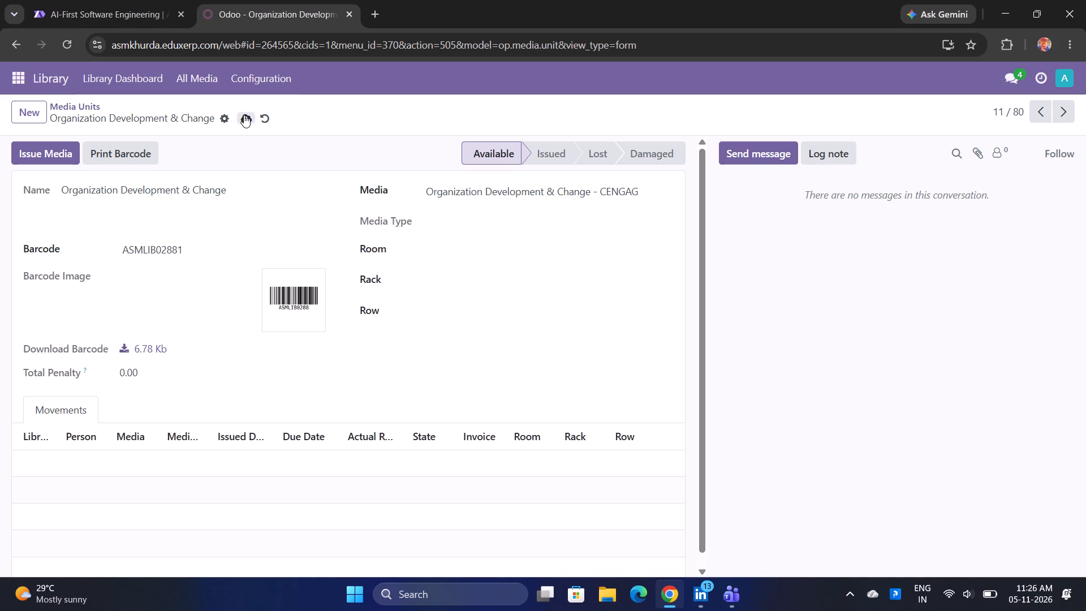
On the next Organization Development & Change unit, generate the barcode image by saving the barcode as ASMLIB0288, then restoring and saving it as ASMLIB02882.
{"action": "left_click", "coordinate": [1062, 114]}
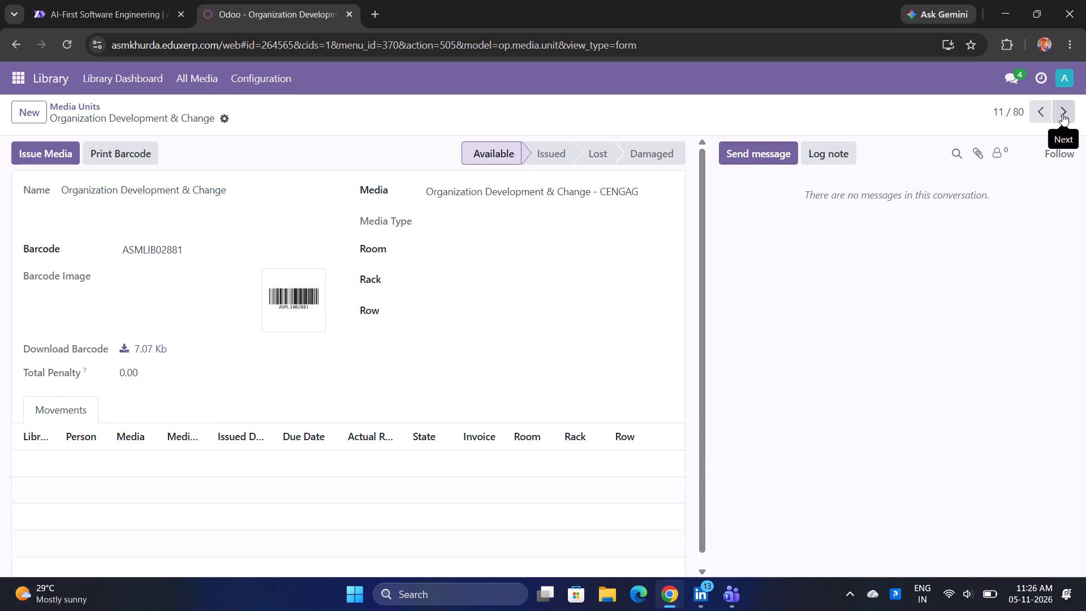
{"action": "left_click", "coordinate": [319, 259]}
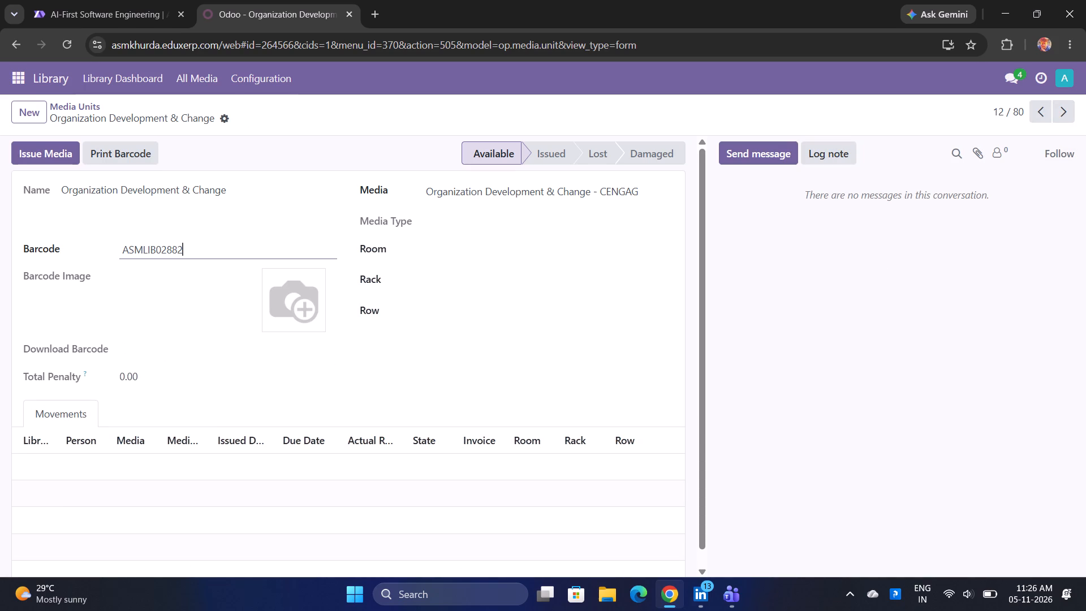
{"action": "key", "text": "BackSpace"}
{"action": "left_click", "coordinate": [246, 119]}
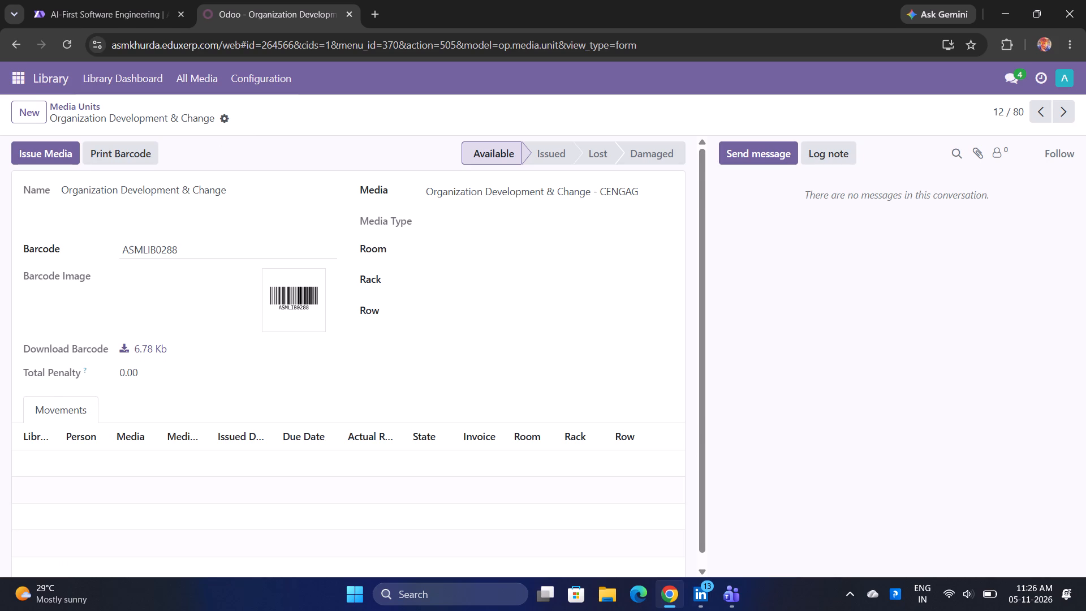
{"action": "left_click", "coordinate": [212, 253]}
{"action": "key", "text": "2"}
{"action": "left_click", "coordinate": [243, 118]}
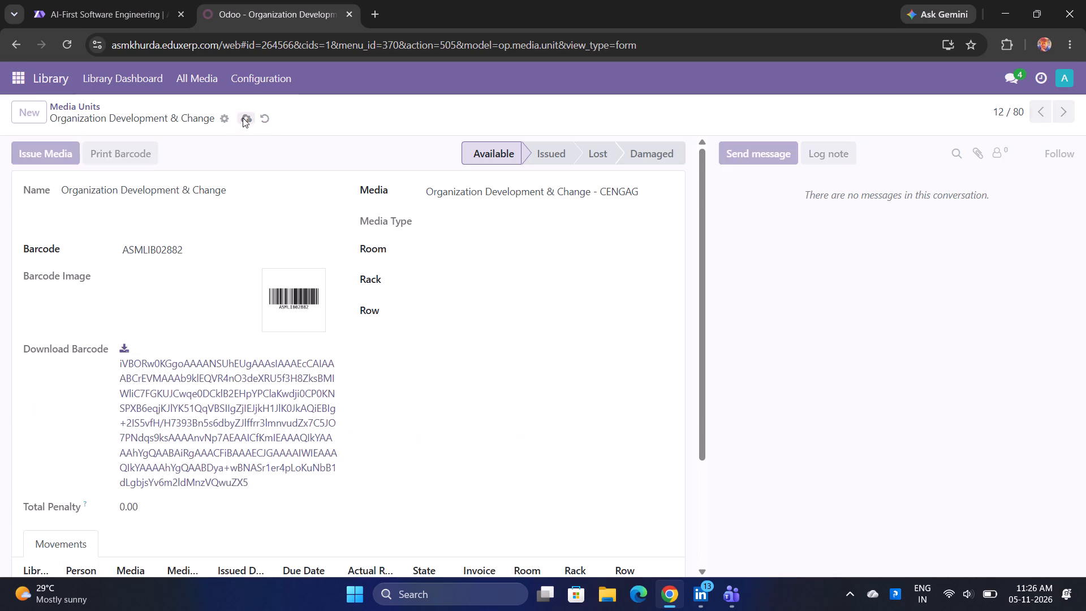
On the next Organization Development & Change unit, generate the barcode image by saving the barcode as ASMLIB0288, then restoring and saving it as ASMLIB02883.
{"action": "left_click", "coordinate": [1063, 108]}
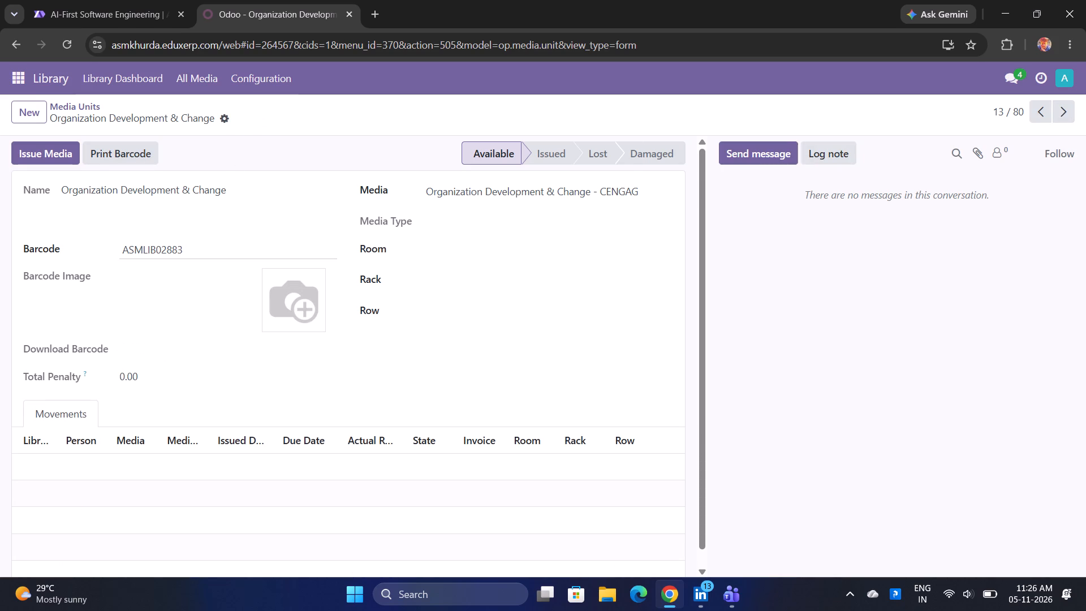
{"action": "left_click", "coordinate": [324, 251]}
{"action": "key", "text": "BackSpace"}
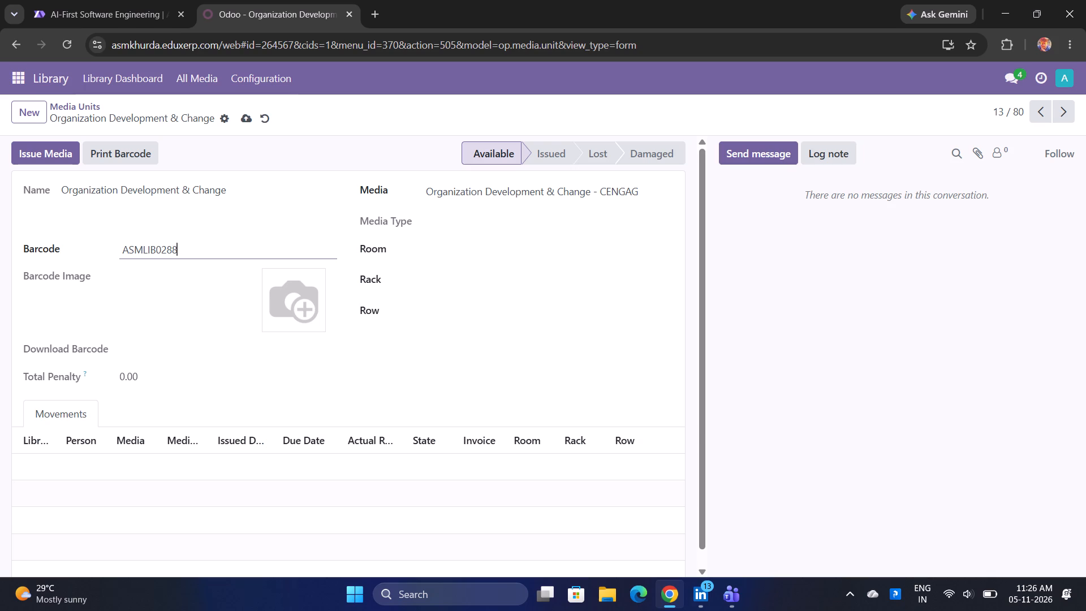
{"action": "left_click", "coordinate": [243, 113]}
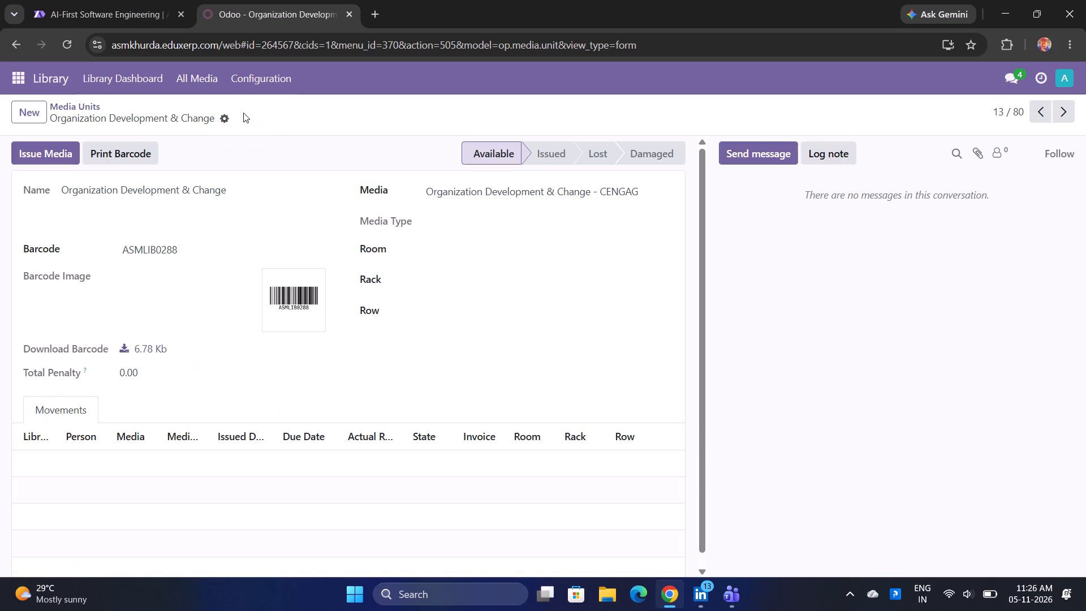
{"action": "left_click", "coordinate": [218, 249]}
{"action": "key", "text": "3"}
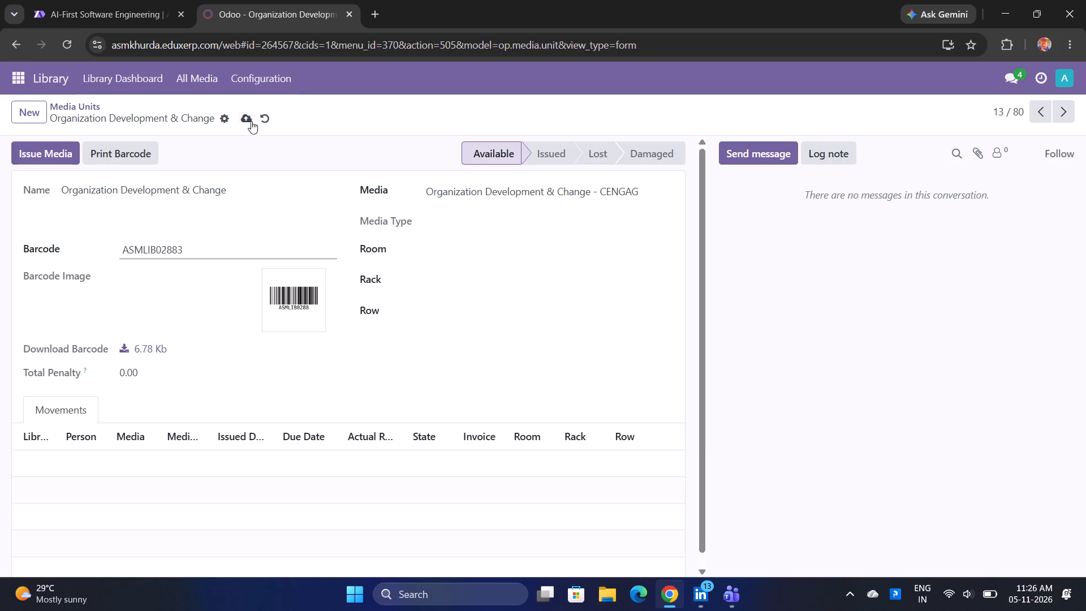
{"action": "left_click", "coordinate": [247, 116]}
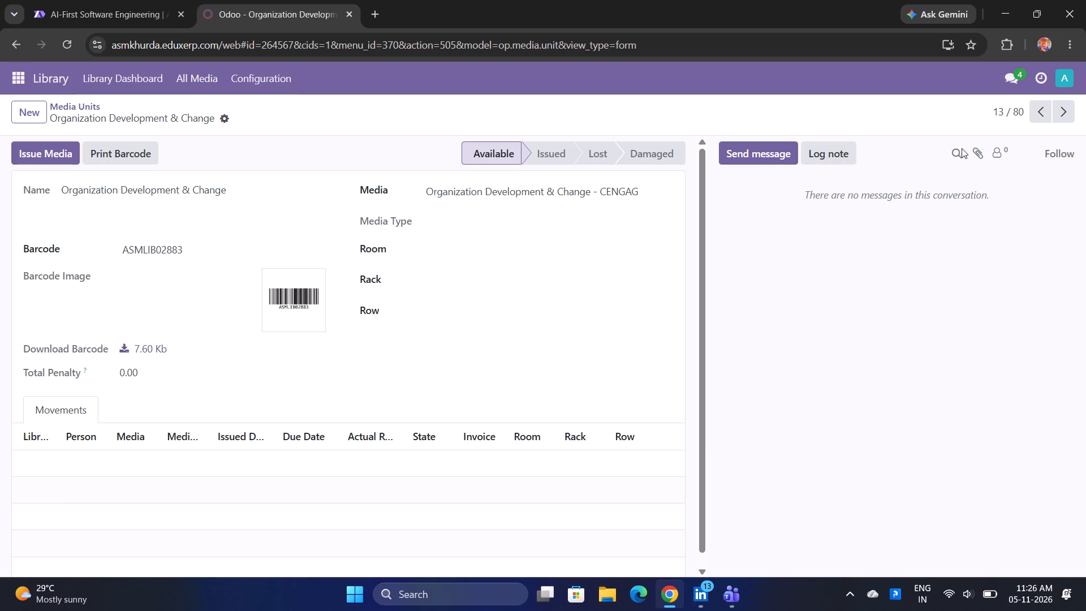
On the next Organization Development & Change unit, generate the barcode image by saving the barcode as ASMLIB0289, then restoring and saving it as ASMLIB02890.
{"action": "left_click", "coordinate": [1063, 105]}
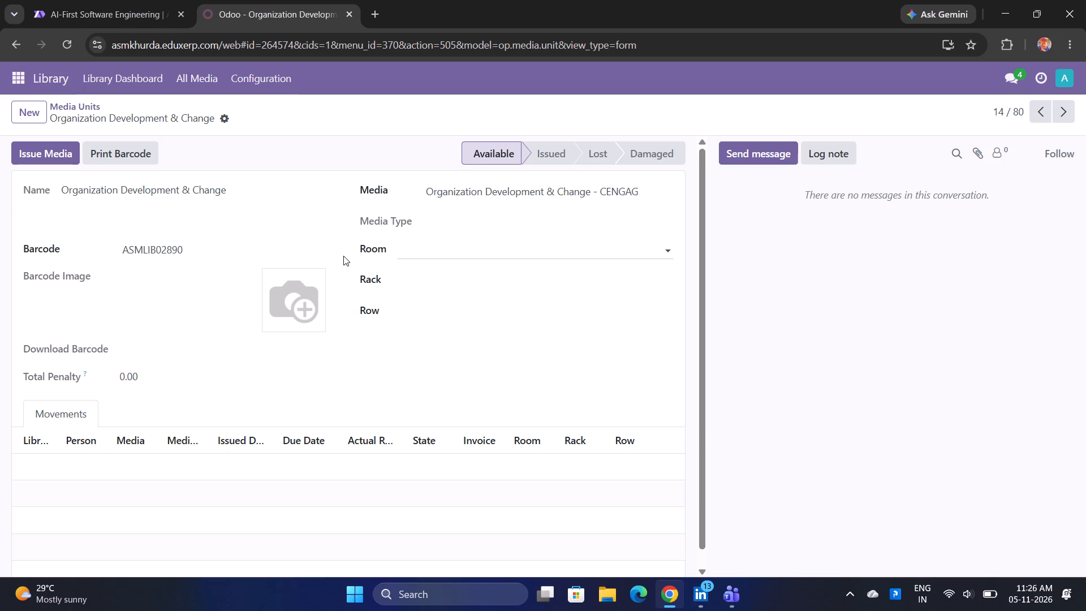
{"action": "left_click", "coordinate": [331, 247]}
{"action": "key", "text": "BackSpace"}
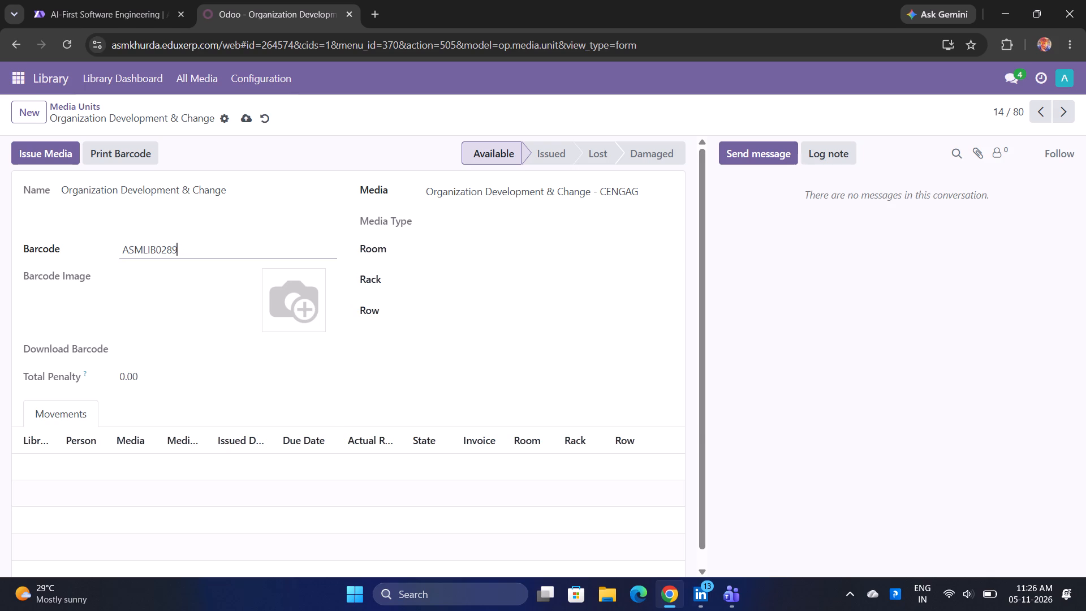
{"action": "left_click", "coordinate": [246, 118]}
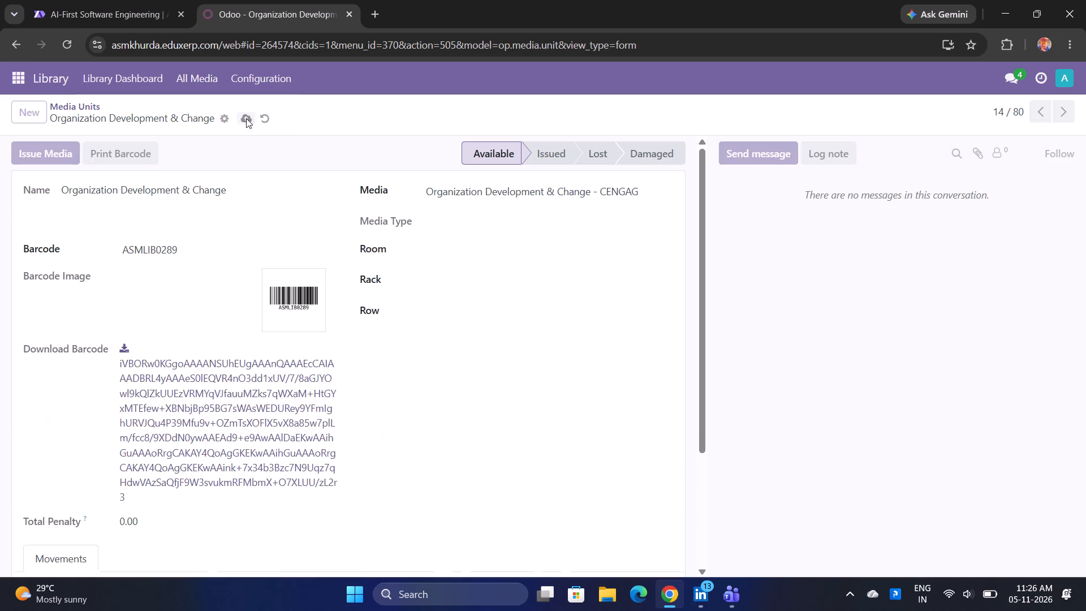
{"action": "left_click", "coordinate": [221, 251]}
{"action": "key", "text": "0"}
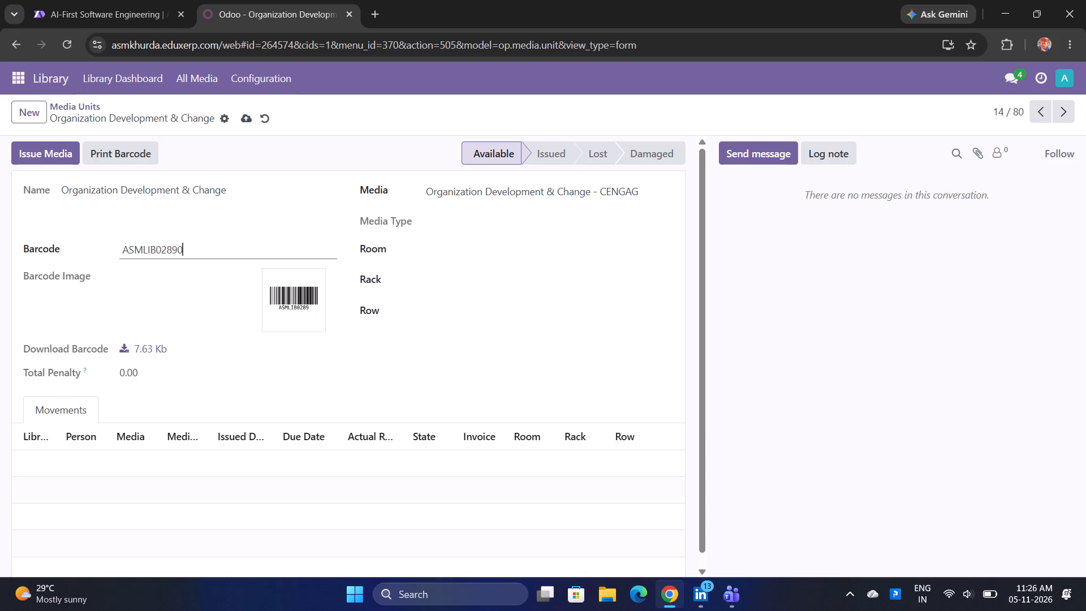
{"action": "left_click", "coordinate": [245, 114]}
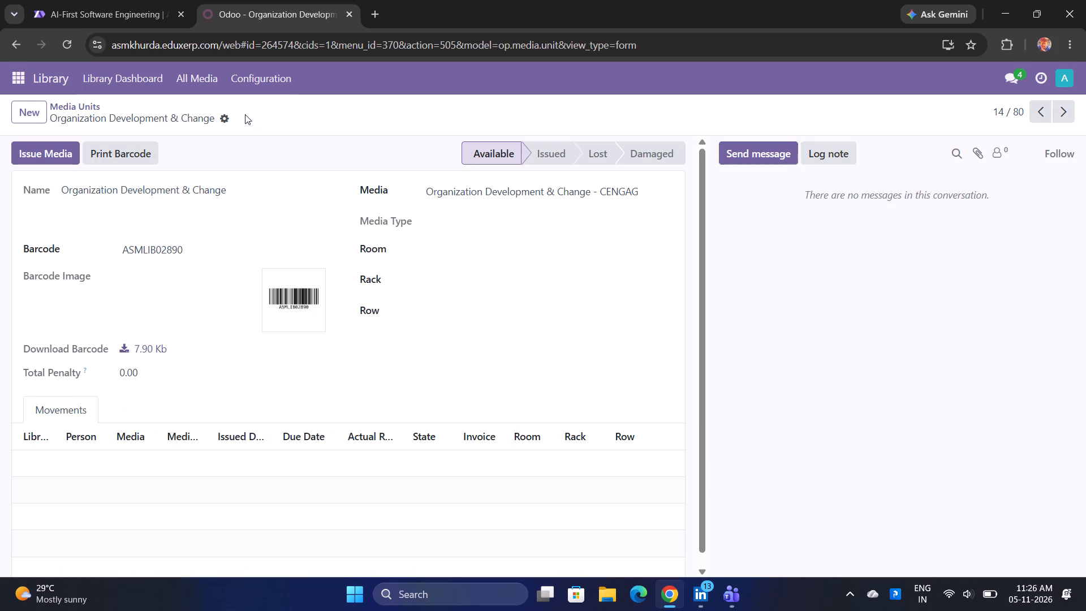
On the next Organization Development & Change unit, generate the barcode image by saving the barcode as ASMLIB0288, then restoring and saving it as ASMLIB02889.
{"action": "left_click", "coordinate": [1057, 114]}
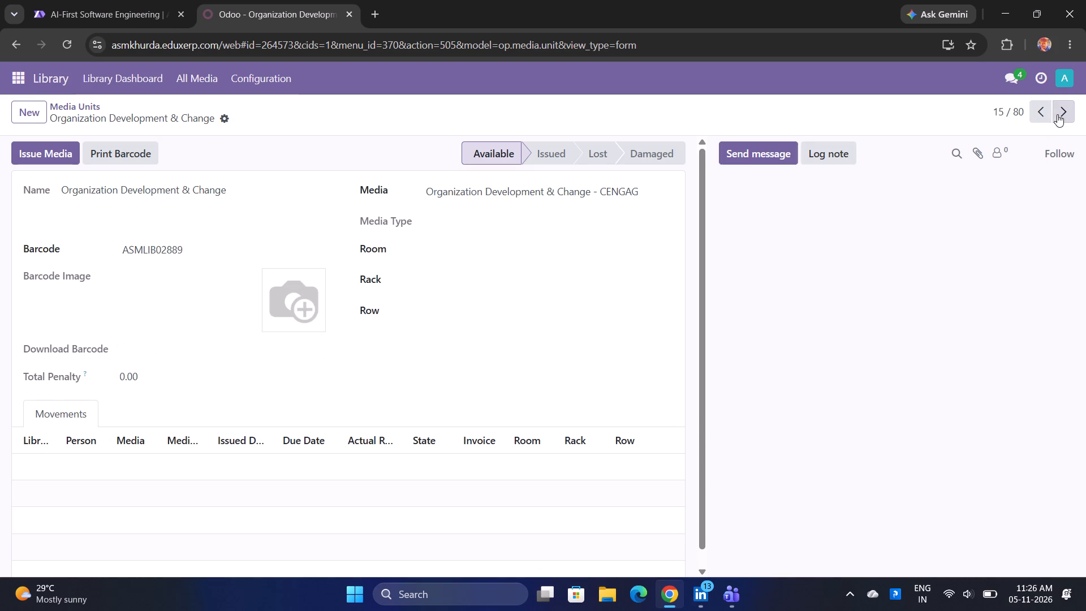
{"action": "left_click", "coordinate": [187, 246]}
{"action": "key", "text": "BackSpace"}
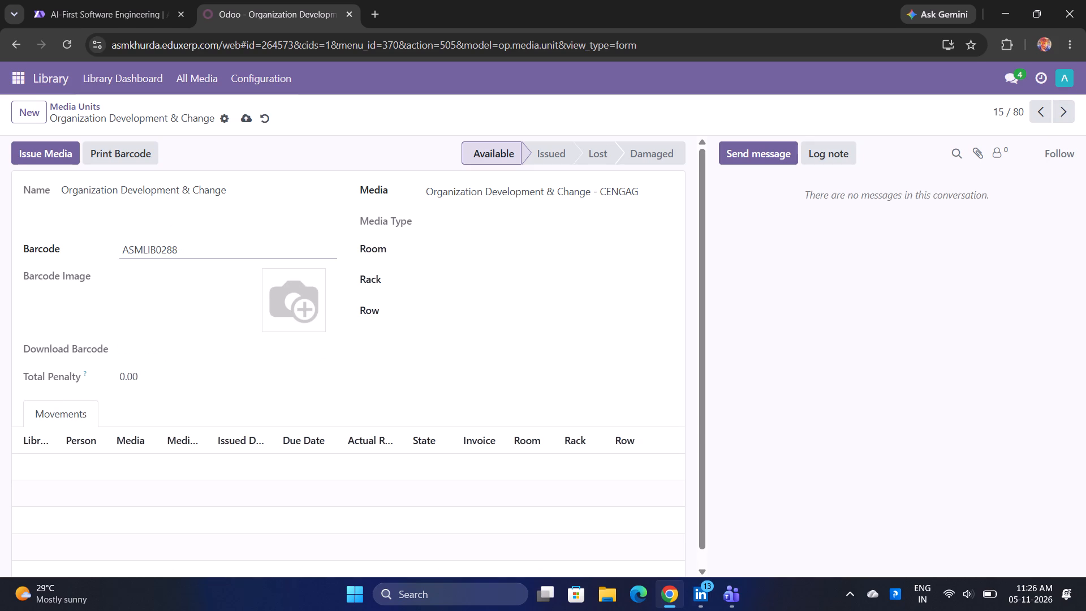
{"action": "left_click", "coordinate": [241, 116]}
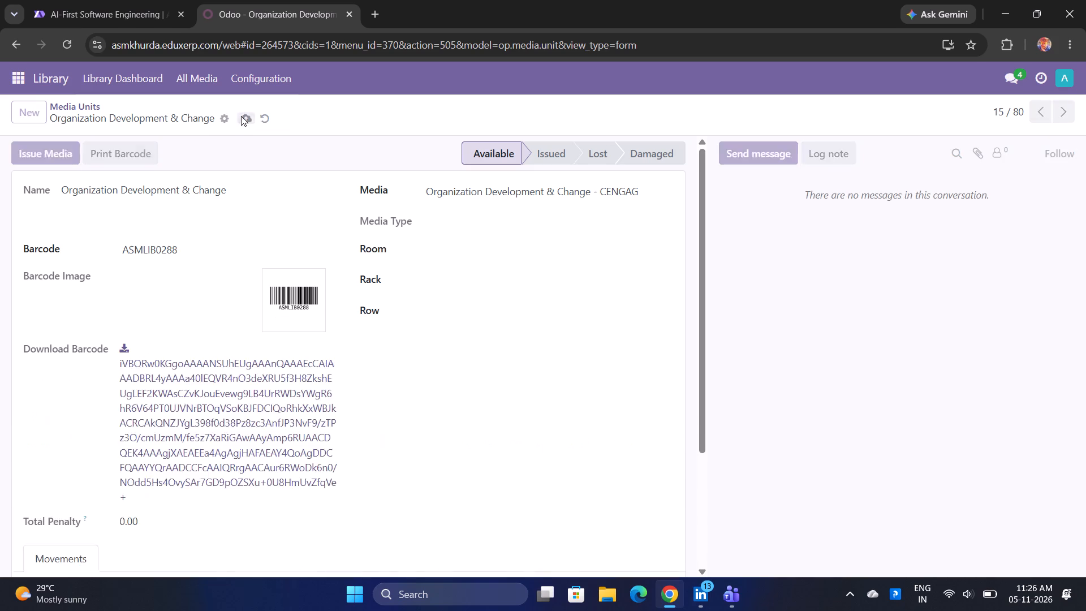
{"action": "left_click", "coordinate": [214, 253]}
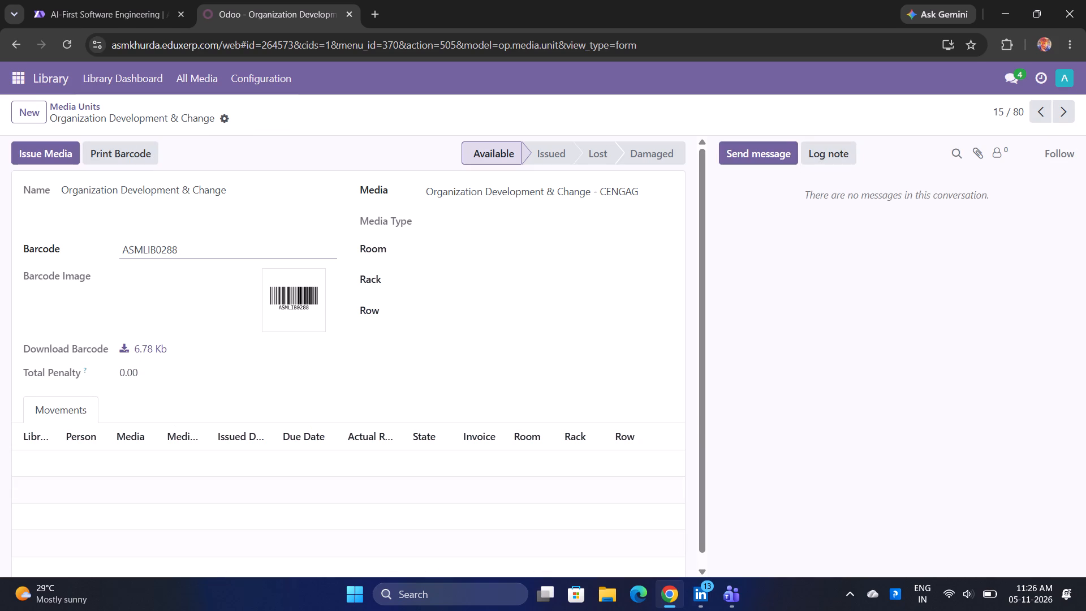
{"action": "key", "text": "9"}
{"action": "left_click", "coordinate": [243, 116]}
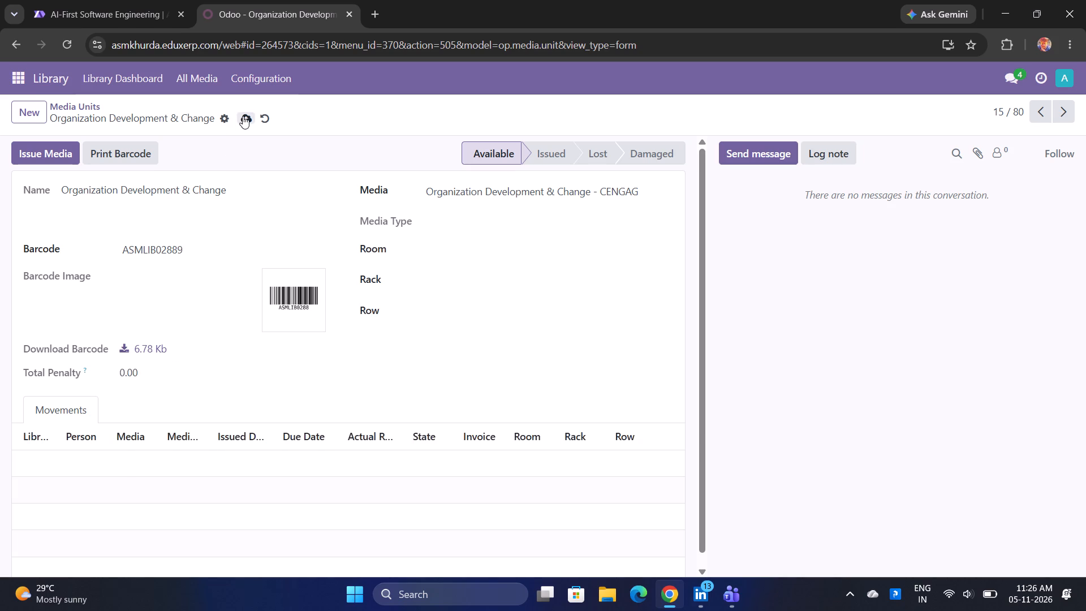
On the next Organization Development & Change unit, generate the barcode image by saving the barcode as ASMLIB0288, then restoring and saving it as ASMLIB02888.
{"action": "left_click", "coordinate": [1061, 111]}
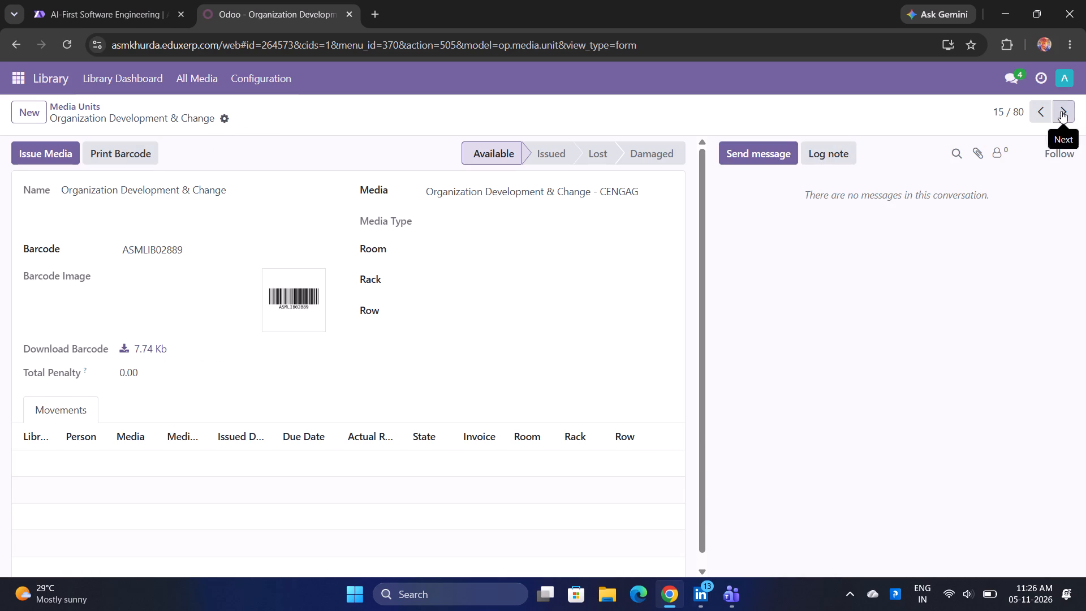
{"action": "left_click", "coordinate": [273, 244]}
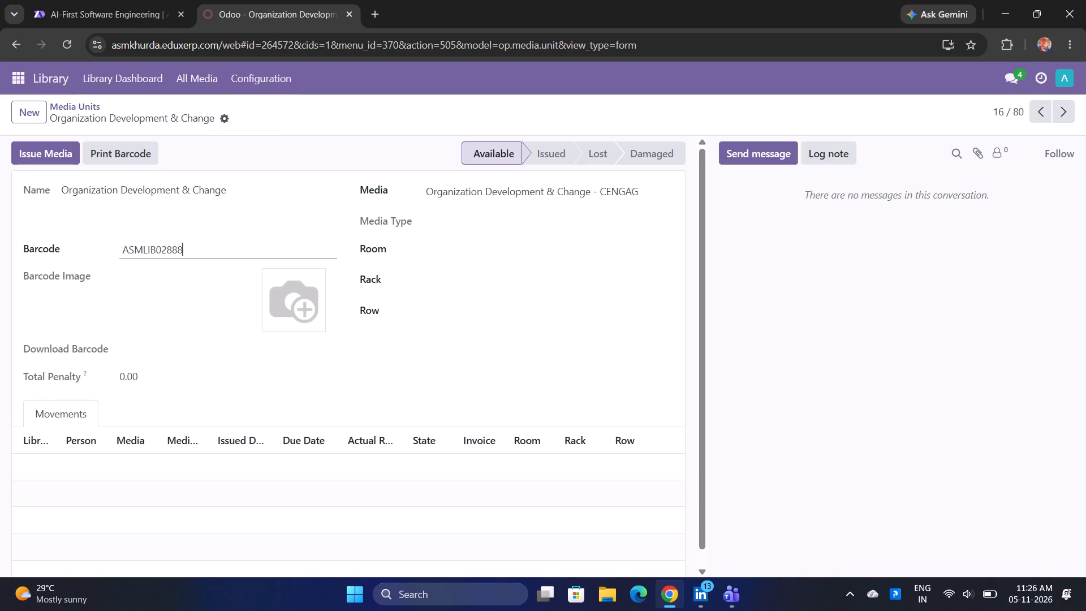
{"action": "key", "text": "BackSpace"}
{"action": "left_click", "coordinate": [247, 114]}
{"action": "left_click", "coordinate": [230, 243]}
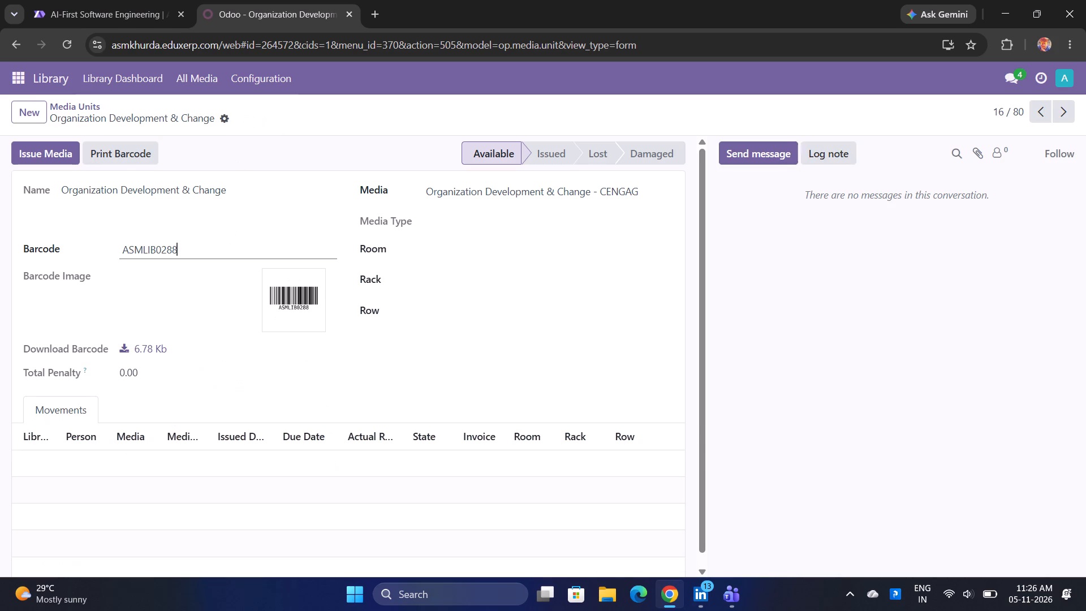
{"action": "key", "text": "8"}
{"action": "left_click", "coordinate": [244, 115]}
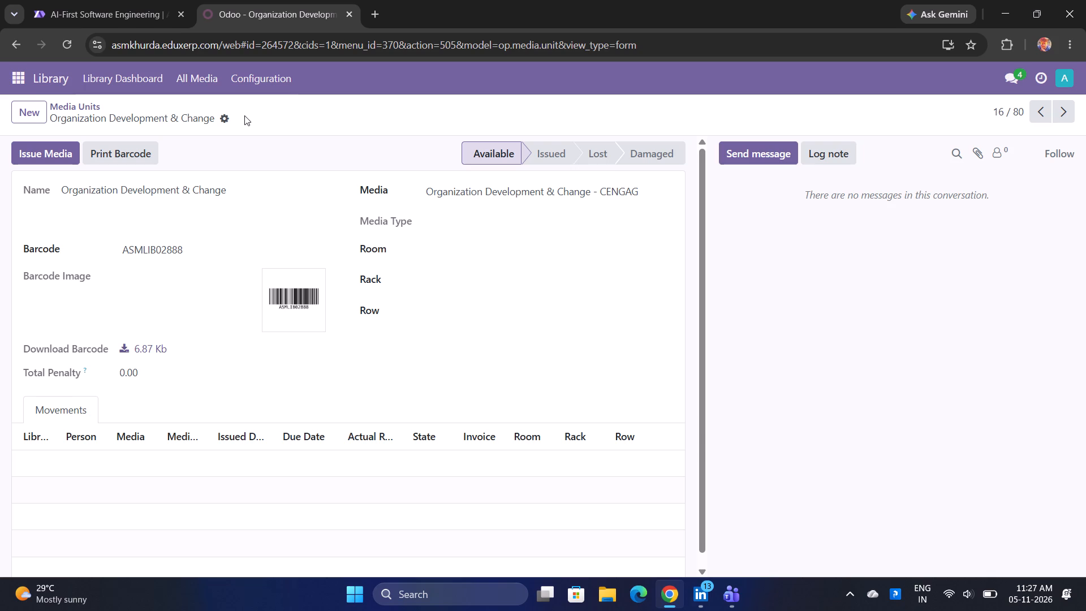
From the Media Units list, open the unit ASMLIB02887 lacking an image and generate it by saving the barcode as ASMLIB0288, then restoring and saving ASMLIB02887.
{"action": "left_click", "coordinate": [83, 109]}
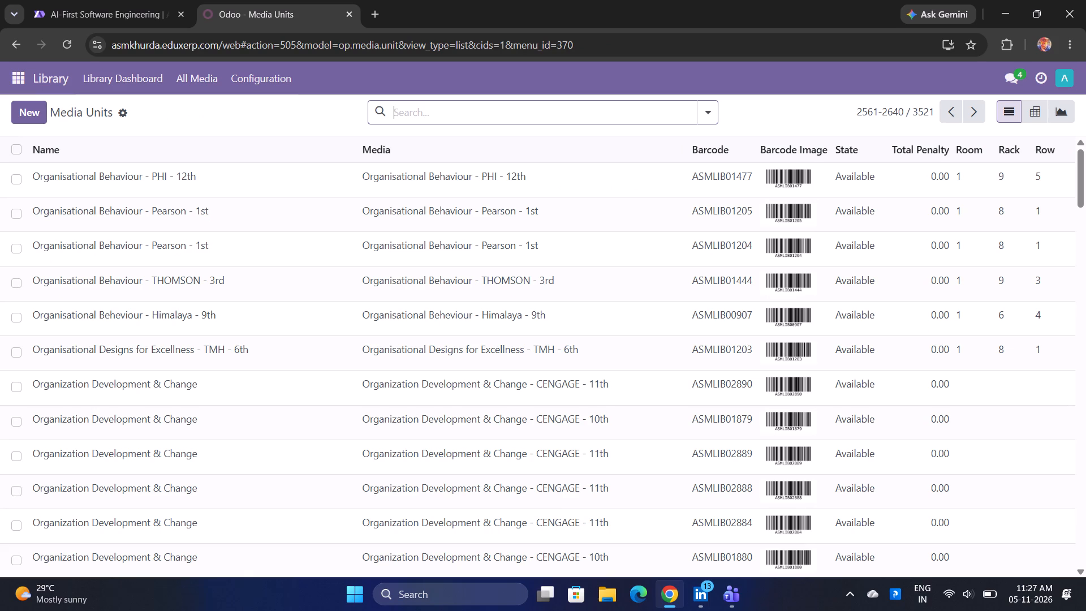
{"action": "scroll", "coordinate": [83, 109], "scroll_direction": "down", "scroll_amount": 4}
{"action": "scroll", "coordinate": [189, 308], "scroll_direction": "up", "scroll_amount": 2}
{"action": "scroll", "coordinate": [189, 308], "scroll_direction": "down", "scroll_amount": 6}
{"action": "scroll", "coordinate": [189, 308], "scroll_direction": "up", "scroll_amount": 4}
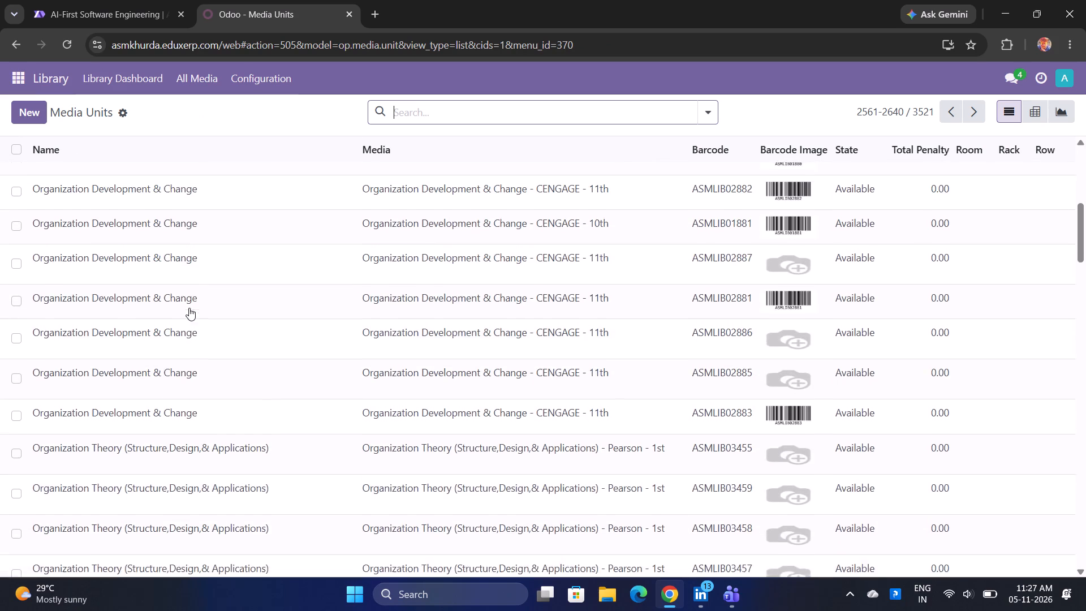
{"action": "scroll", "coordinate": [189, 308], "scroll_direction": "up", "scroll_amount": 2}
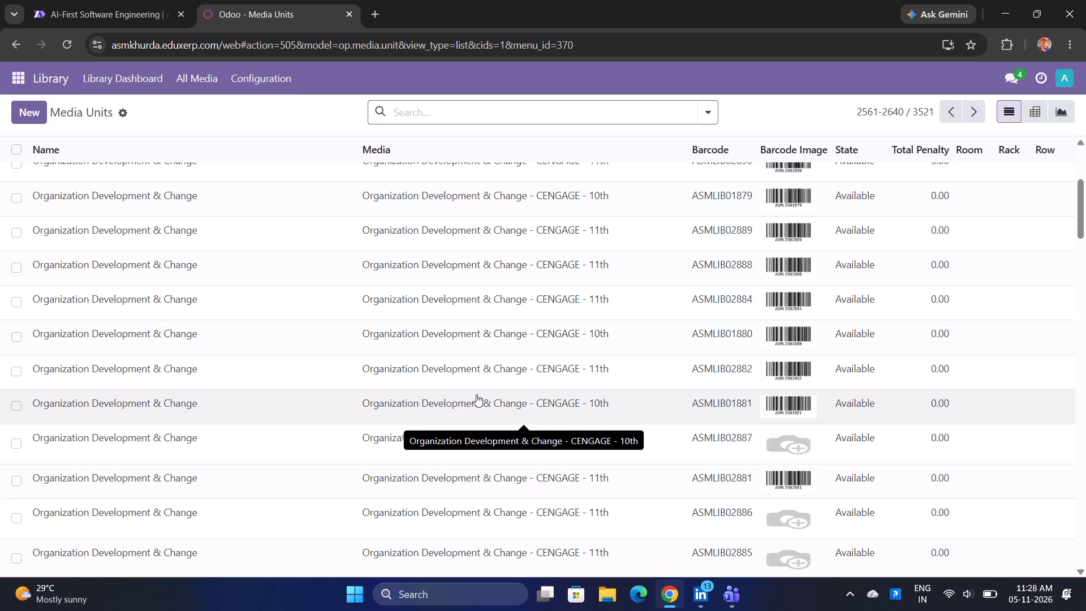
{"action": "left_click", "coordinate": [660, 454]}
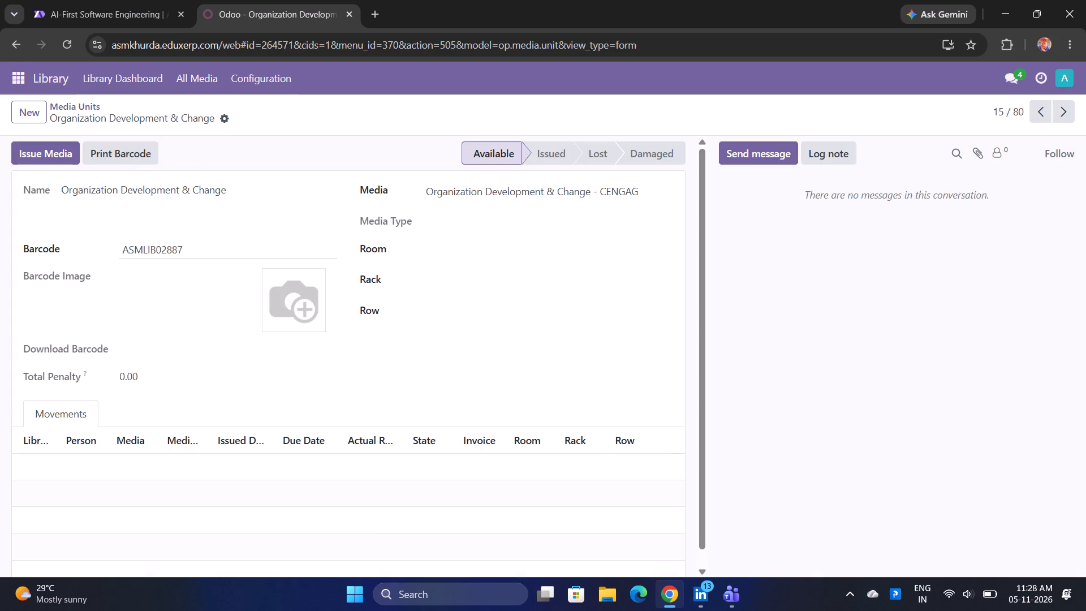
{"action": "left_click", "coordinate": [245, 242]}
{"action": "key", "text": "BackSpace"}
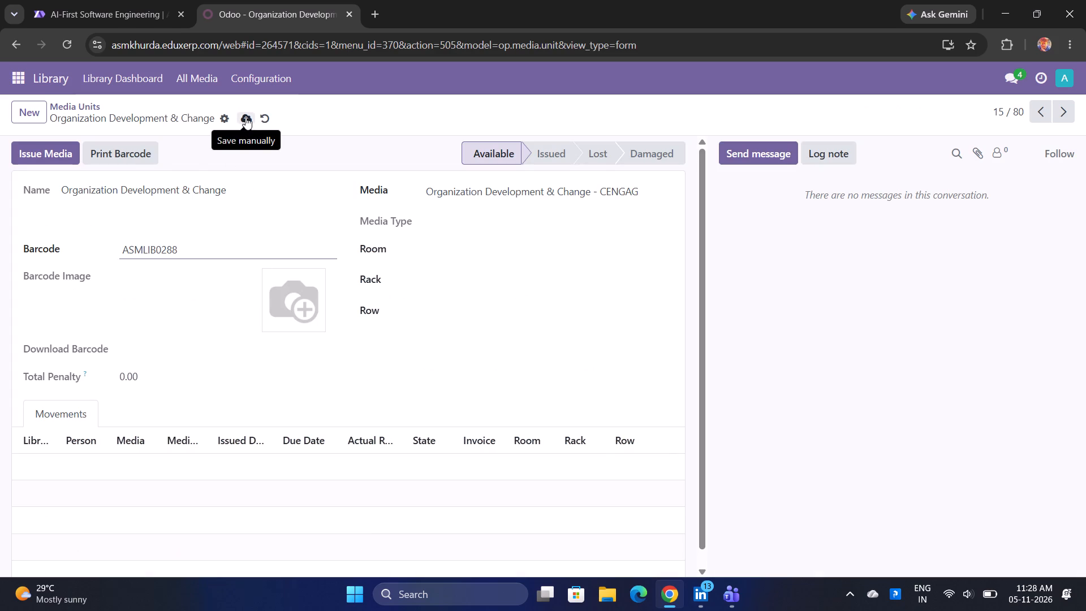
{"action": "left_click", "coordinate": [245, 117]}
{"action": "left_click", "coordinate": [226, 246]}
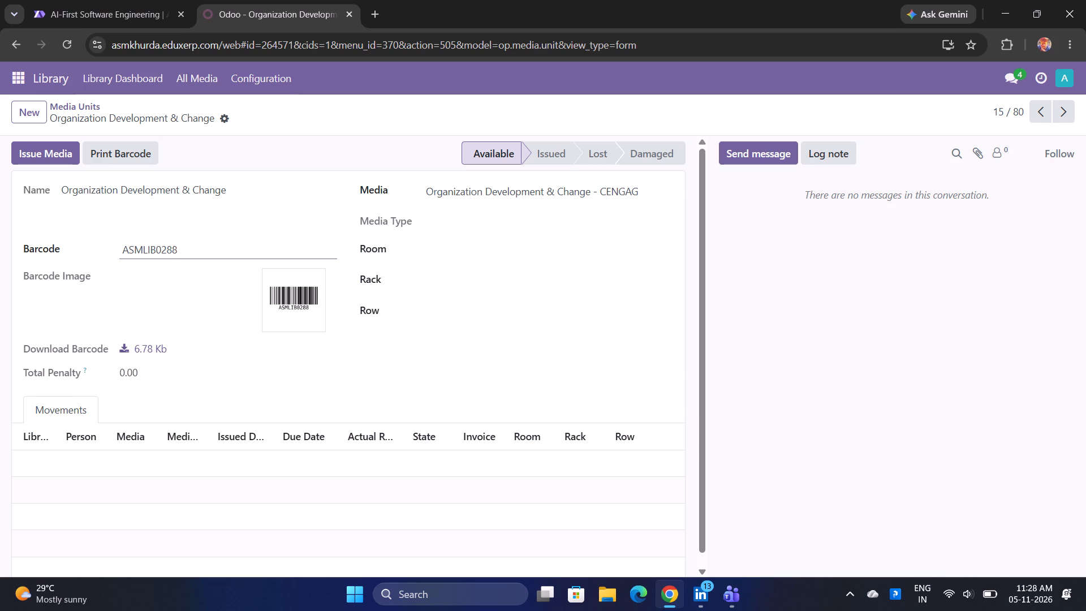
{"action": "key", "text": "7"}
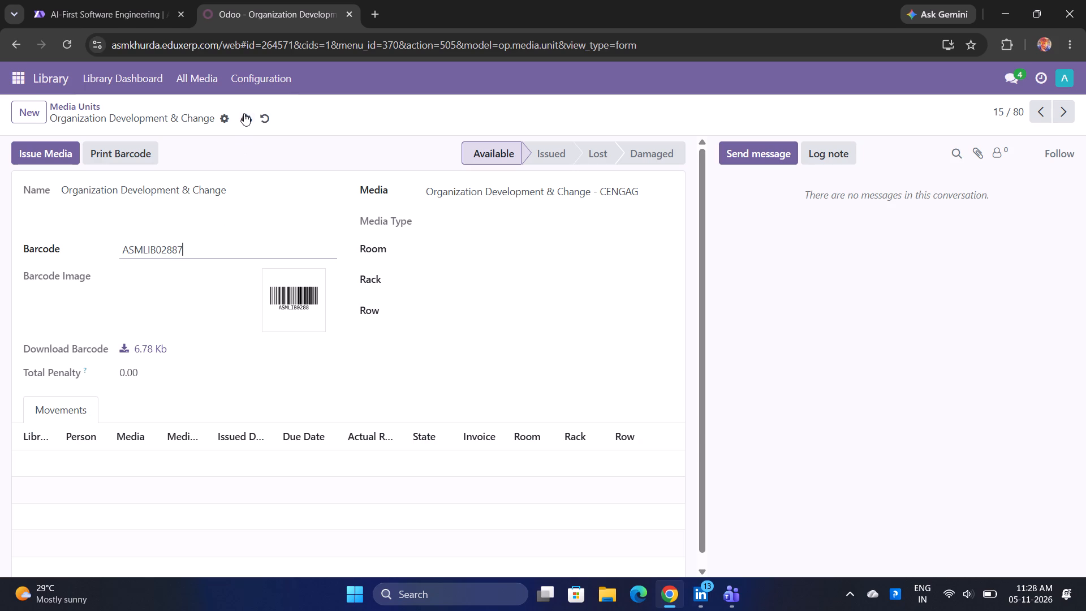
{"action": "left_click", "coordinate": [244, 117]}
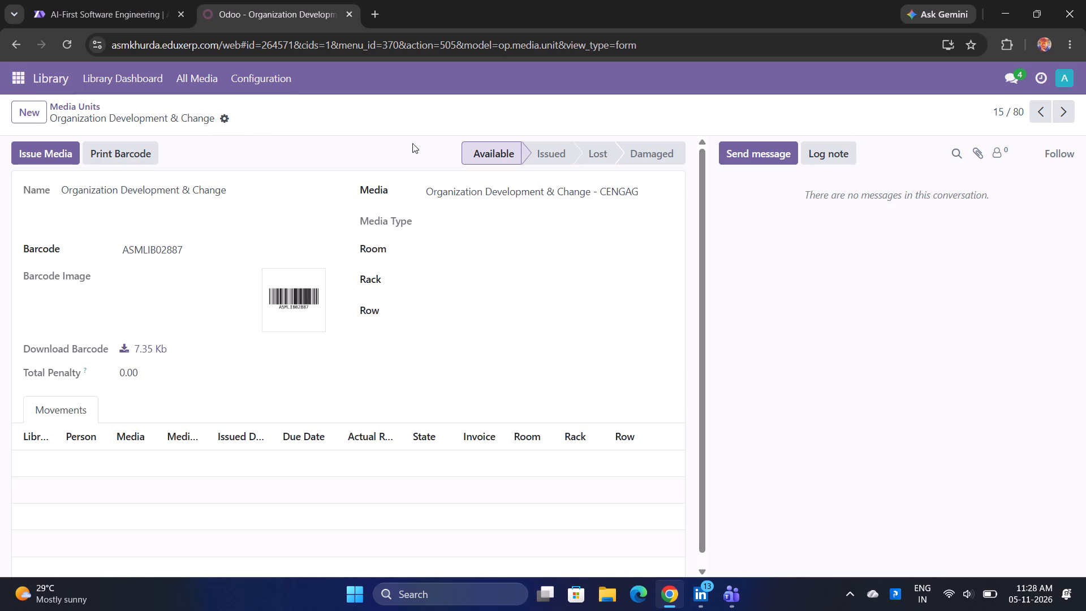
On the next Organization Development & Change unit without an image, generate it by saving the barcode as ASMLIB0288, then restoring and saving it as ASMLIB02886.
{"action": "left_click", "coordinate": [1061, 109]}
{"action": "left_click", "coordinate": [1070, 111]}
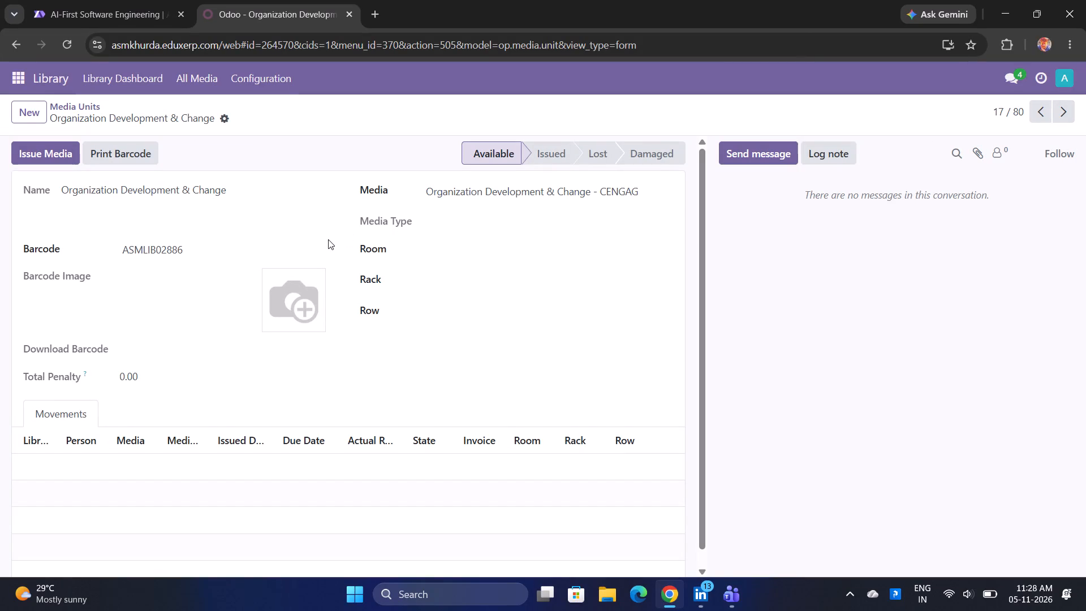
{"action": "left_click", "coordinate": [253, 244]}
{"action": "key", "text": "BackSpace"}
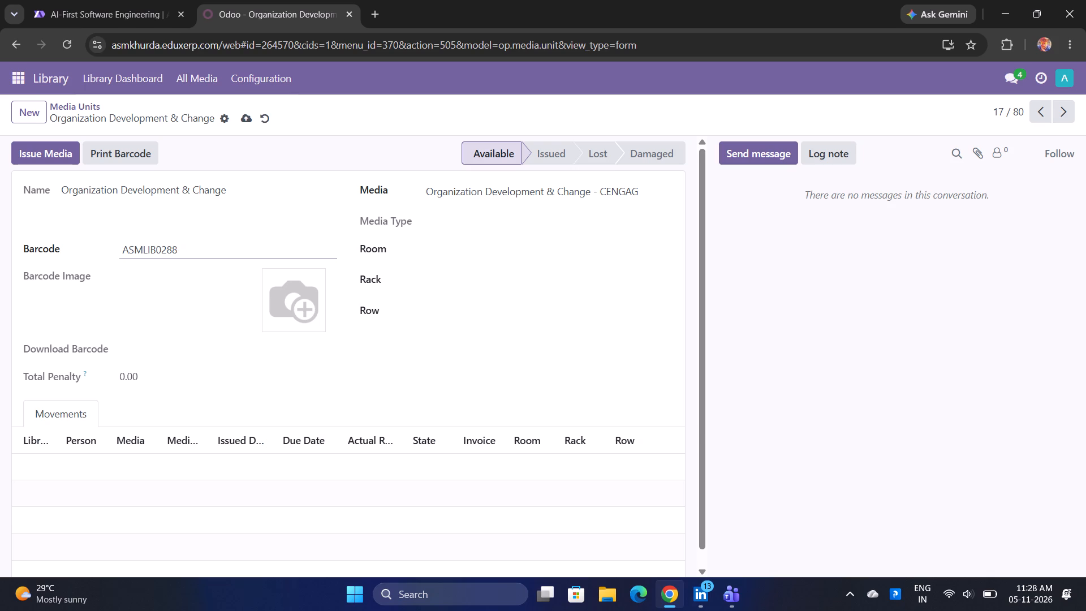
{"action": "left_click", "coordinate": [247, 110]}
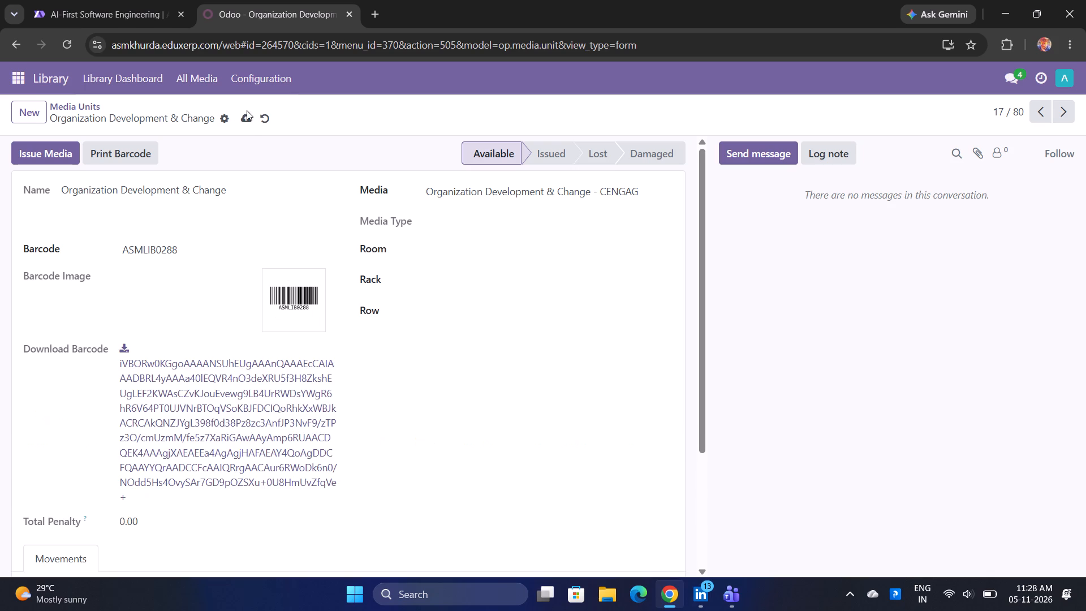
{"action": "left_click", "coordinate": [246, 118]}
{"action": "left_click", "coordinate": [233, 247]}
{"action": "key", "text": "6"}
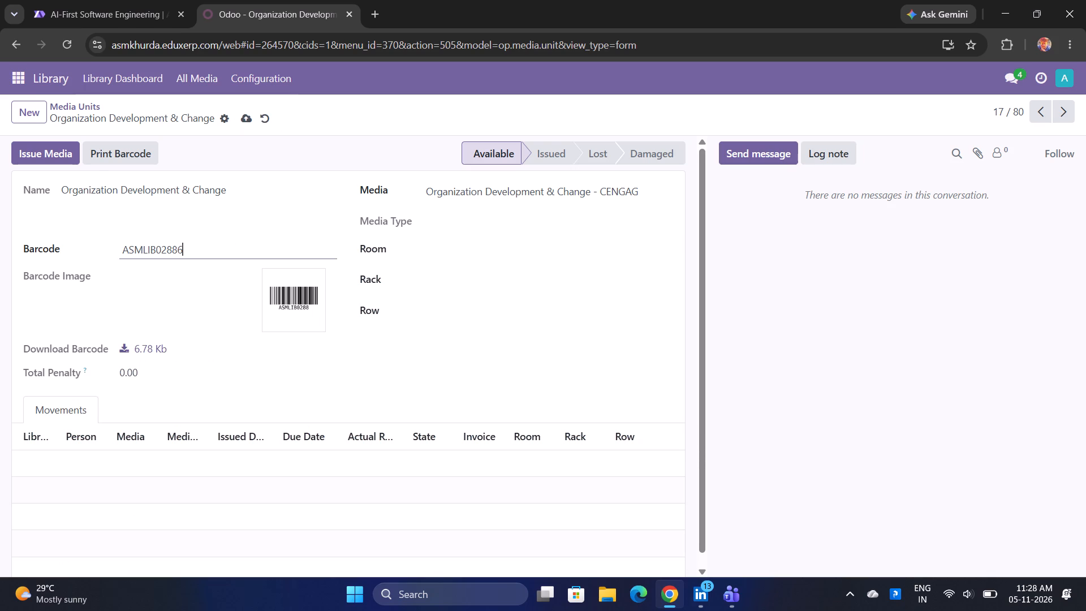
{"action": "left_click", "coordinate": [240, 116]}
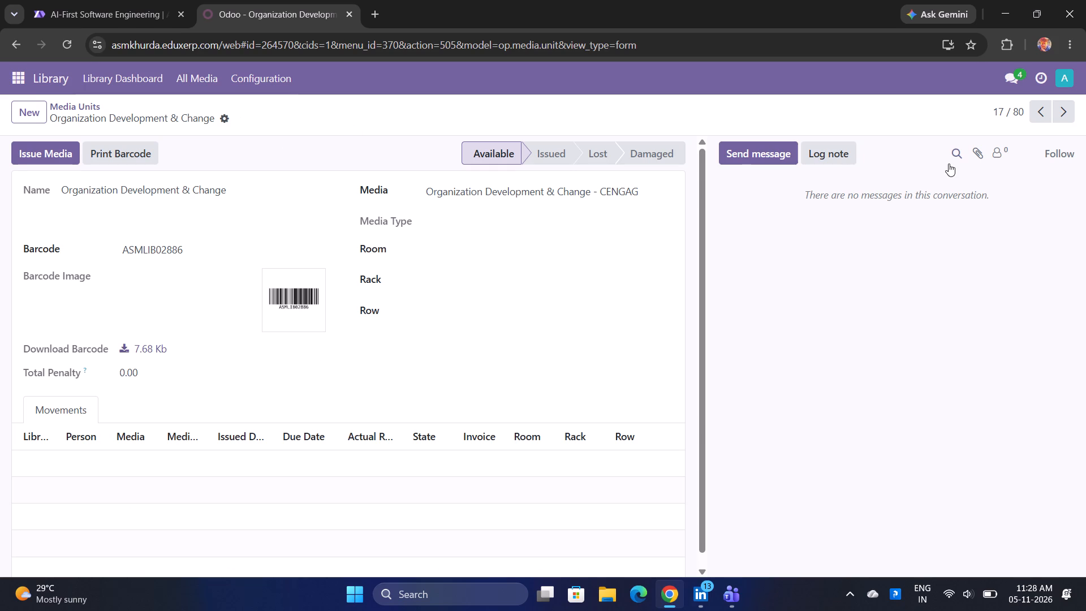
On the next Organization Development & Change unit, generate the barcode image by saving the barcode as ASMLIB0288, then restoring and saving it as ASMLIB02885.
{"action": "left_click", "coordinate": [1061, 112]}
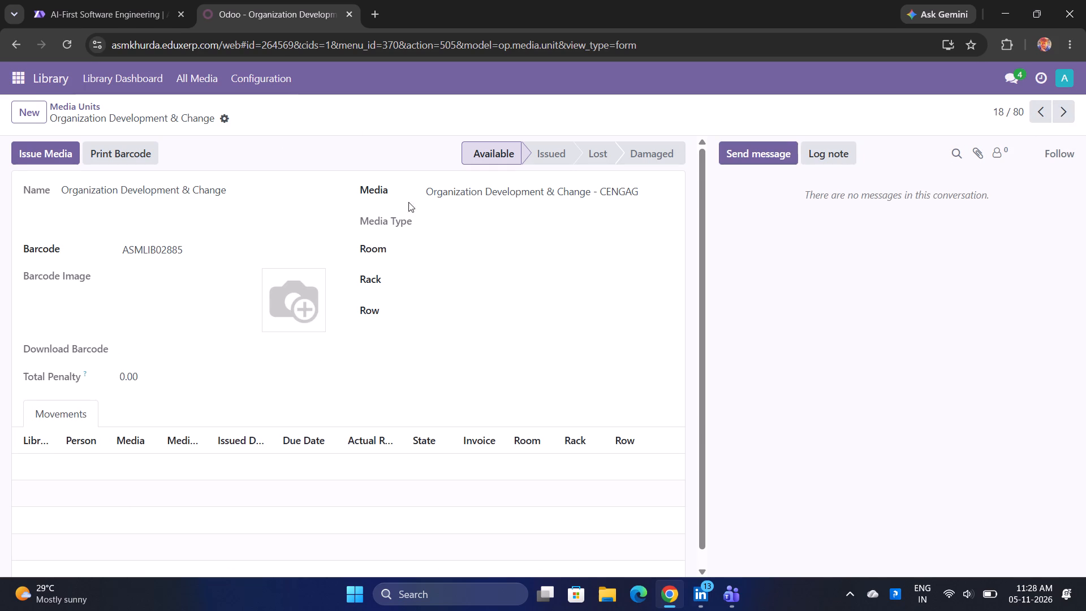
{"action": "left_click", "coordinate": [288, 250]}
{"action": "key", "text": "BackSpace"}
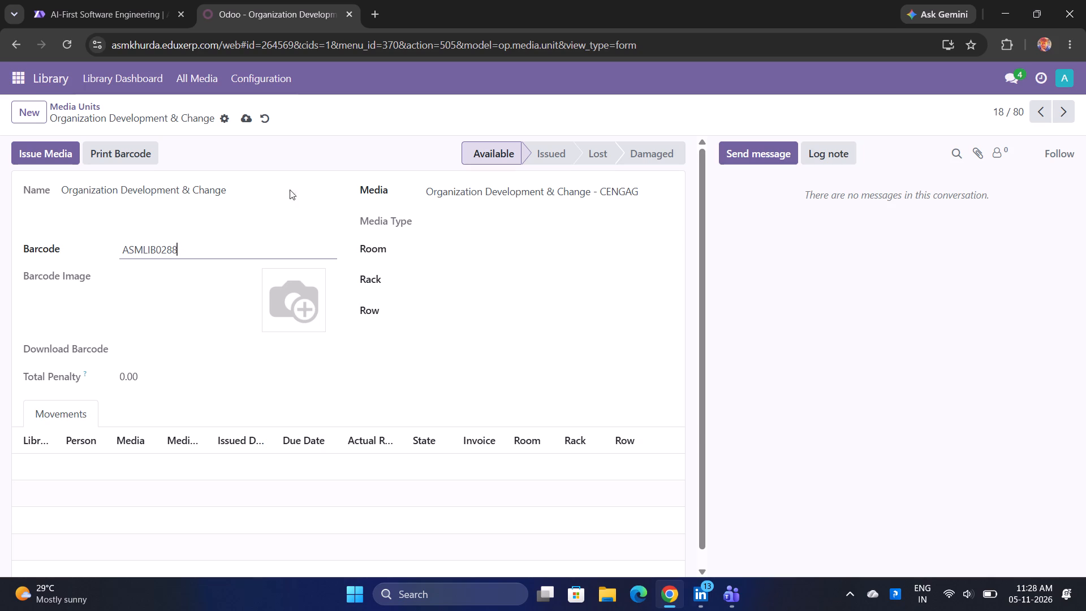
{"action": "left_click", "coordinate": [241, 114]}
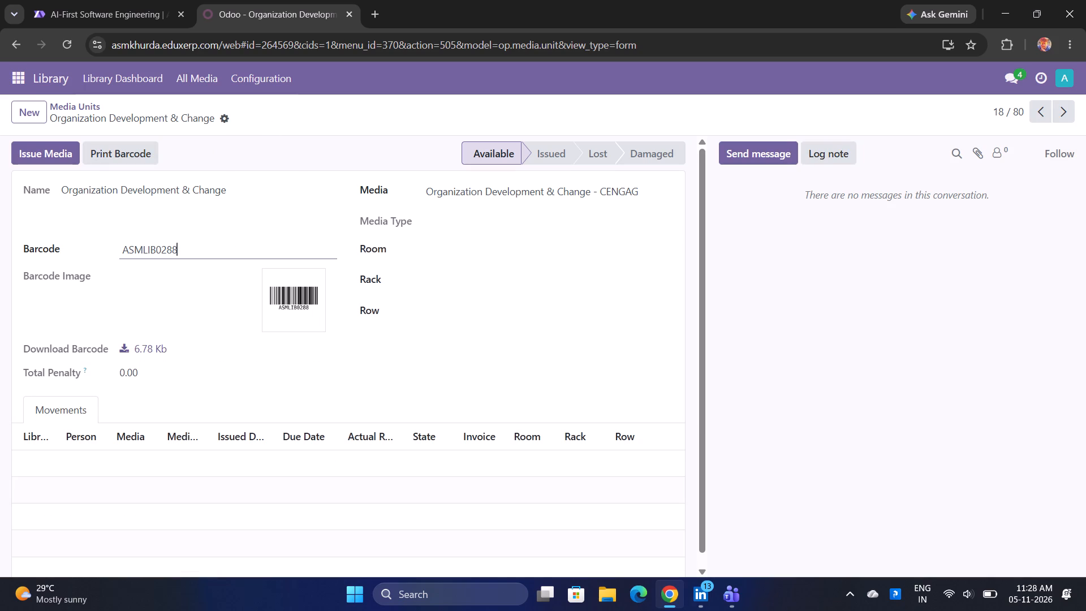
{"action": "left_click", "coordinate": [229, 242]}
{"action": "key", "text": "5"}
{"action": "left_click", "coordinate": [247, 114]}
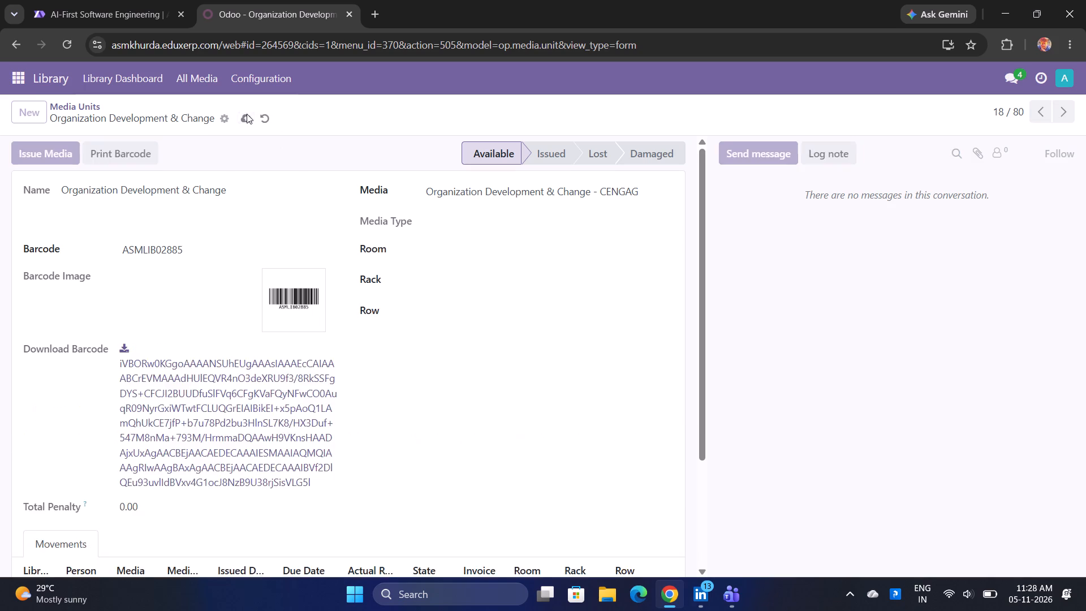
On the first Organization Theory (Structure,Design,& Applications) unit, generate the barcode image by saving the barcode as ASMLIB0345, then restoring and saving it as ASMLIB03455.
{"action": "left_click", "coordinate": [1062, 115]}
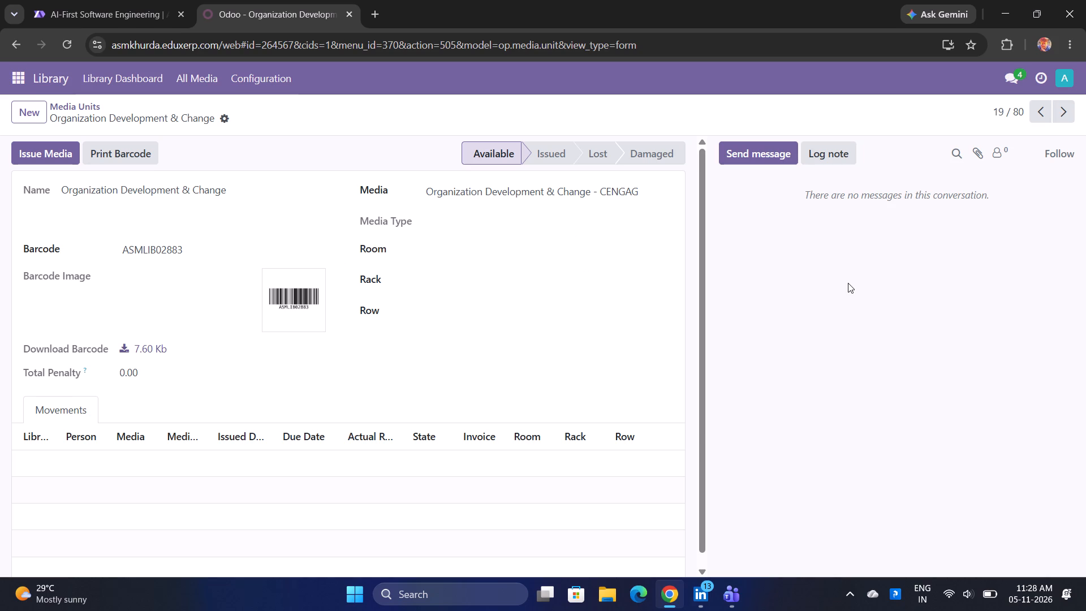
{"action": "left_click", "coordinate": [1064, 105]}
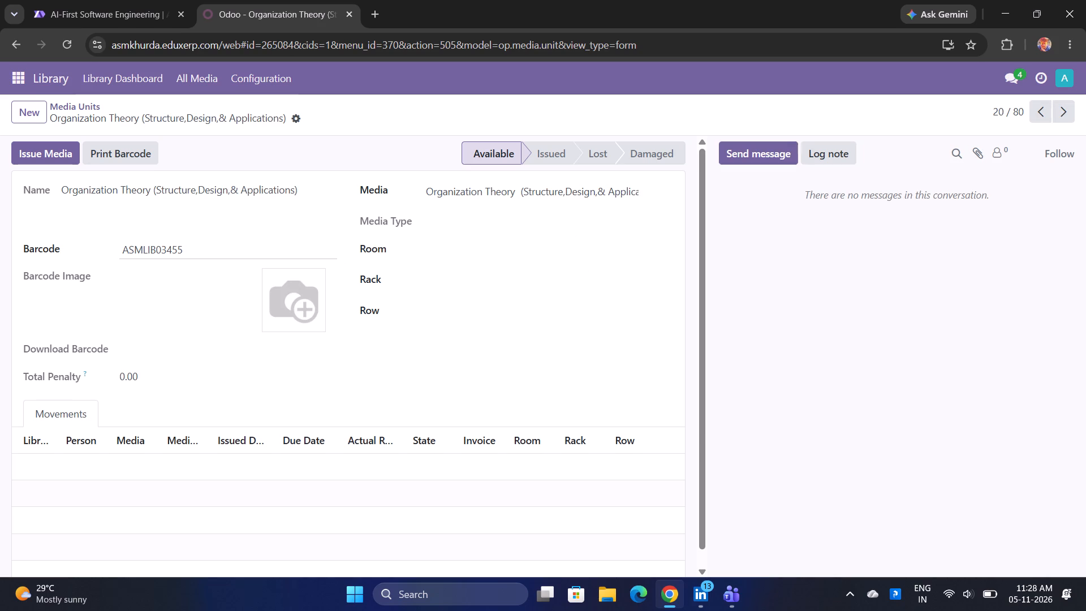
{"action": "left_click", "coordinate": [295, 255]}
{"action": "key", "text": "BackSpace"}
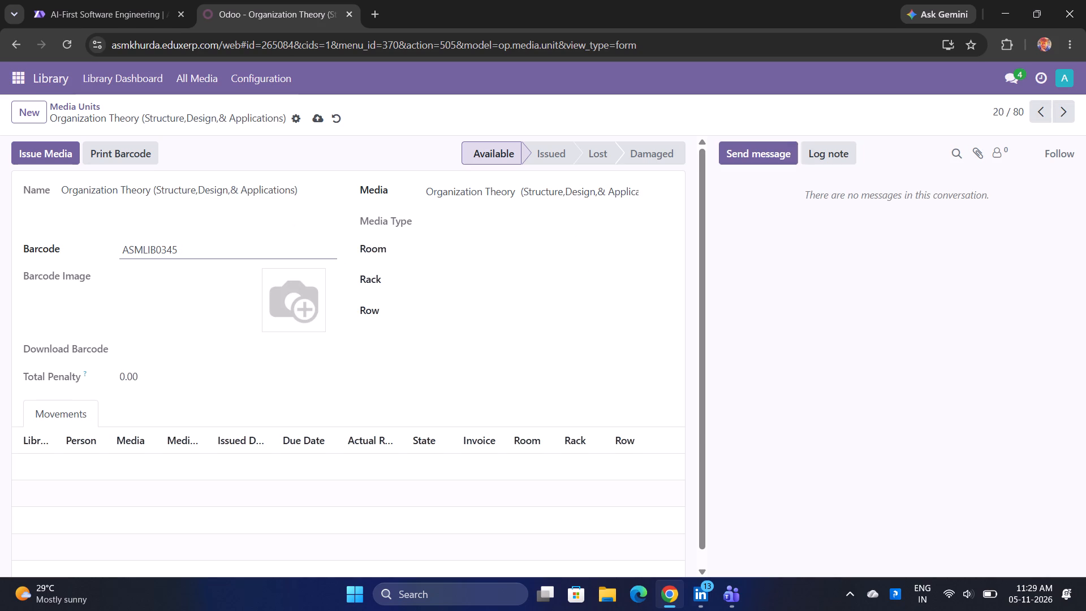
{"action": "left_click", "coordinate": [316, 115]}
{"action": "left_click", "coordinate": [255, 243]}
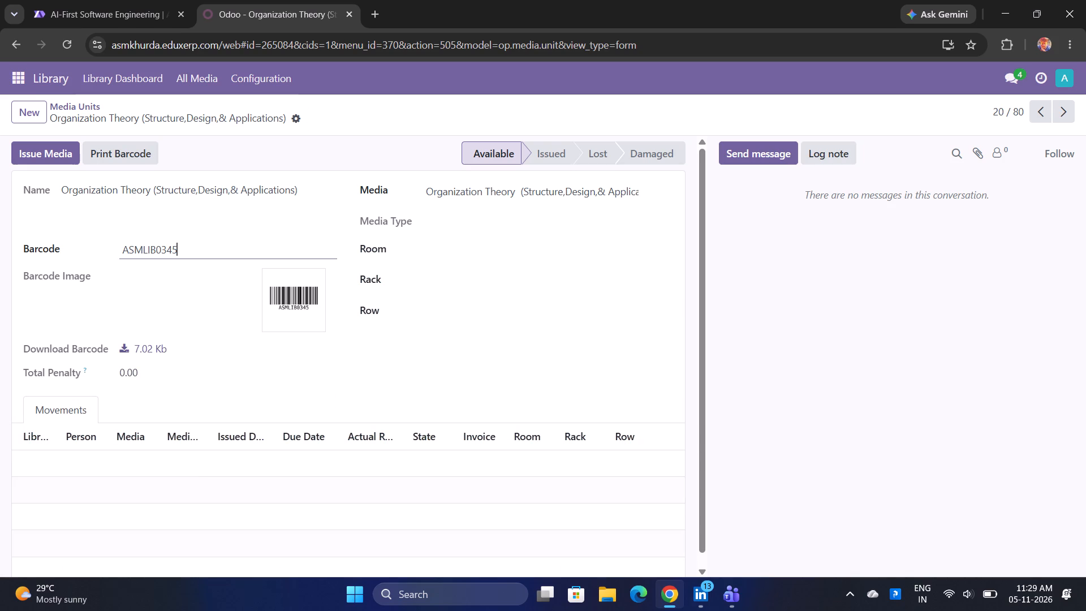
{"action": "key", "text": "5"}
{"action": "left_click", "coordinate": [318, 116]}
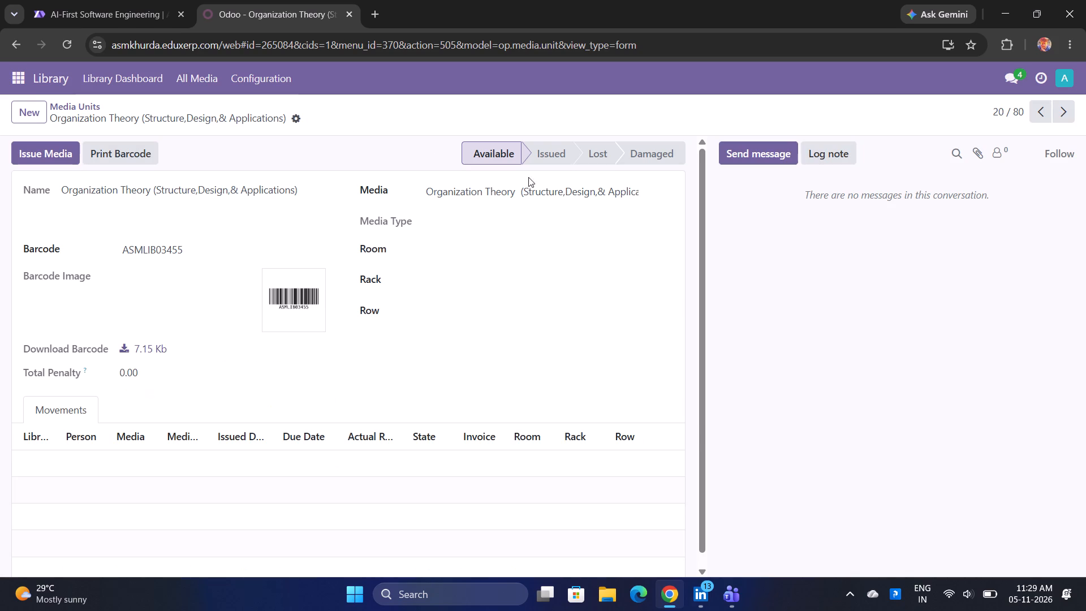
On the next Organization Theory unit, generate the barcode image by saving the barcode as ASMLIB0345, then restoring and saving it as ASMLIB03459.
{"action": "left_click", "coordinate": [1060, 107]}
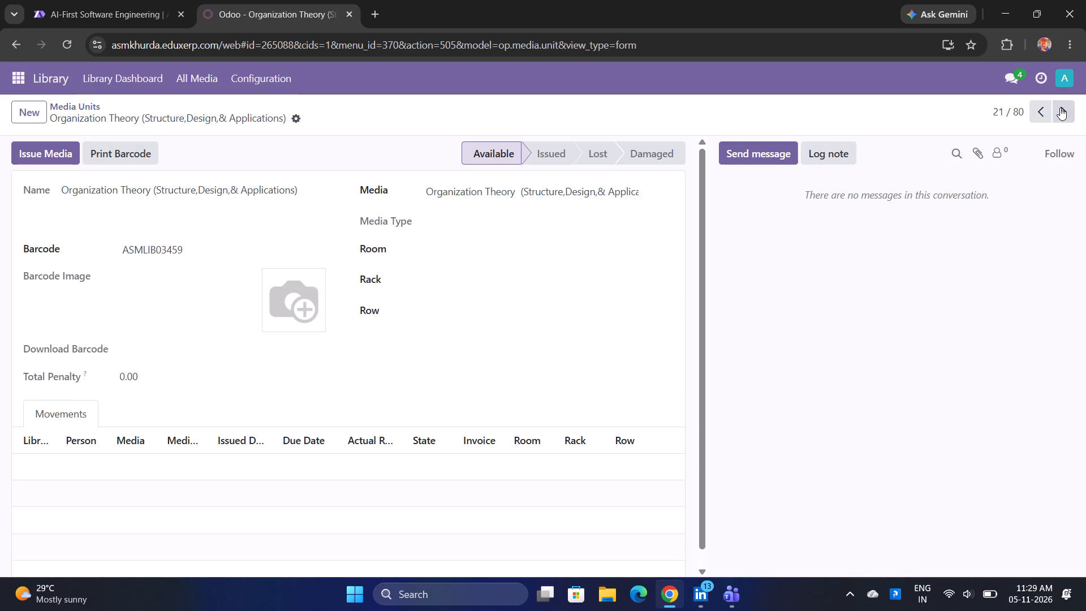
{"action": "left_click", "coordinate": [262, 244]}
{"action": "key", "text": "BackSpace"}
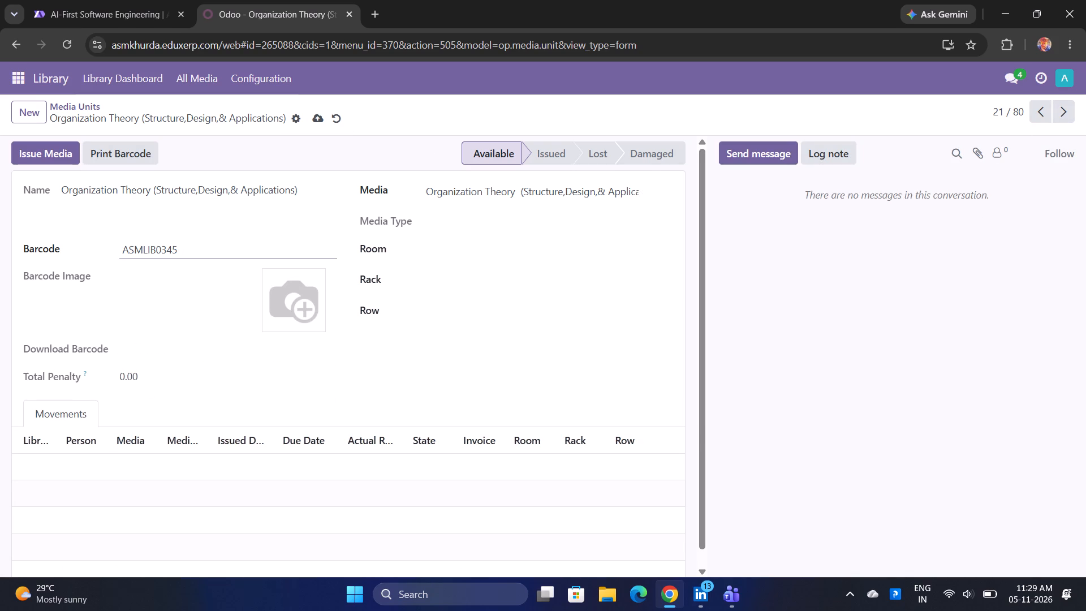
{"action": "left_click", "coordinate": [313, 115]}
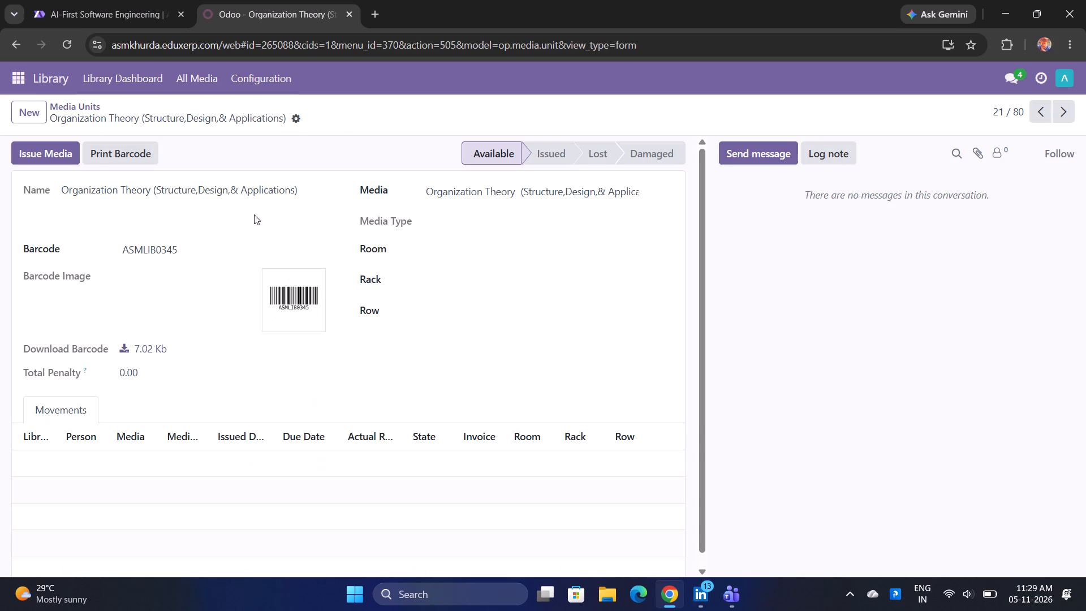
{"action": "left_click", "coordinate": [239, 242]}
{"action": "key", "text": "9"}
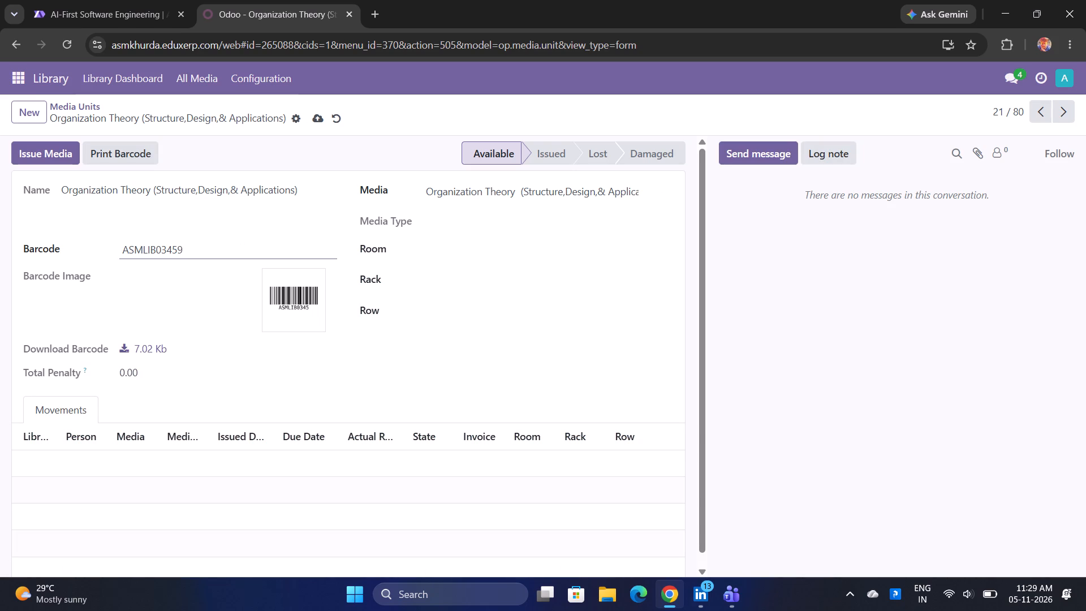
{"action": "left_click", "coordinate": [318, 114]}
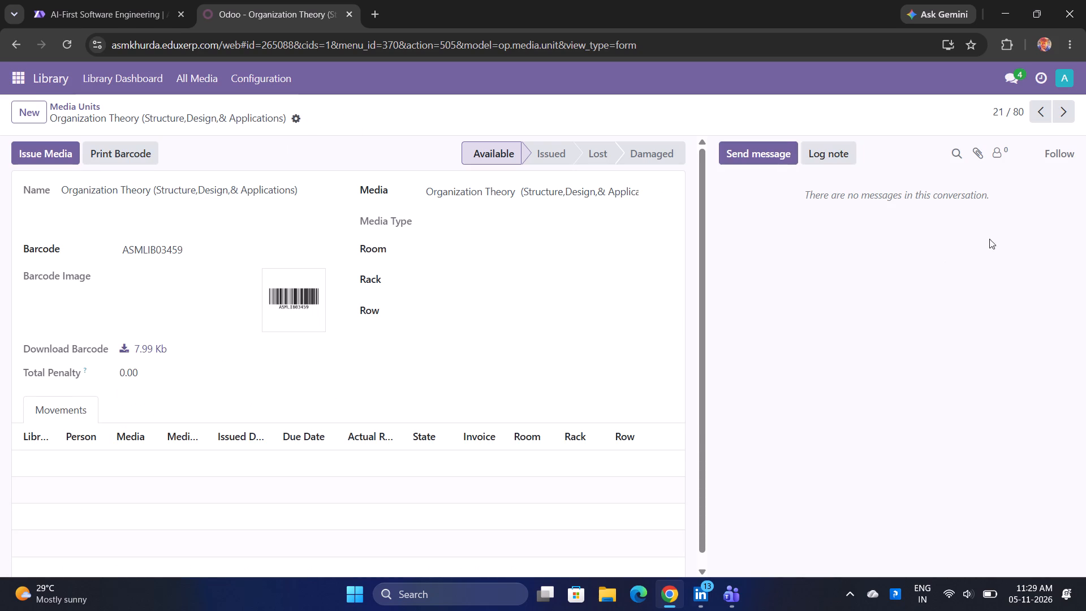
On the next Organization Theory unit, generate the barcode image by saving the barcode as ASMLIB0345, then restoring and saving it as ASMLIB03458.
{"action": "left_click", "coordinate": [1065, 107]}
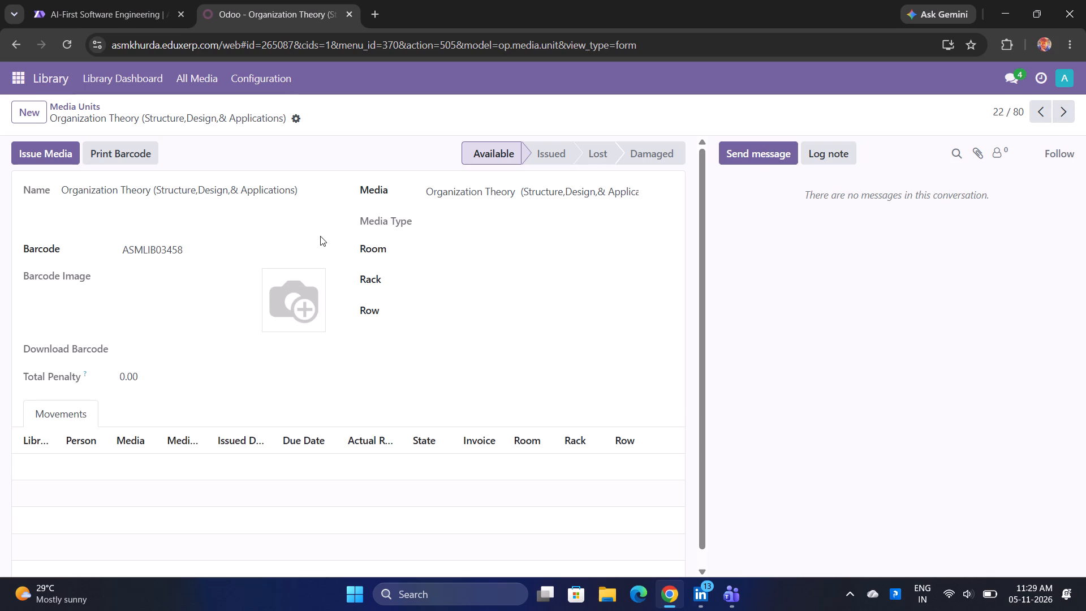
{"action": "left_click", "coordinate": [314, 244]}
{"action": "key", "text": "BackSpace"}
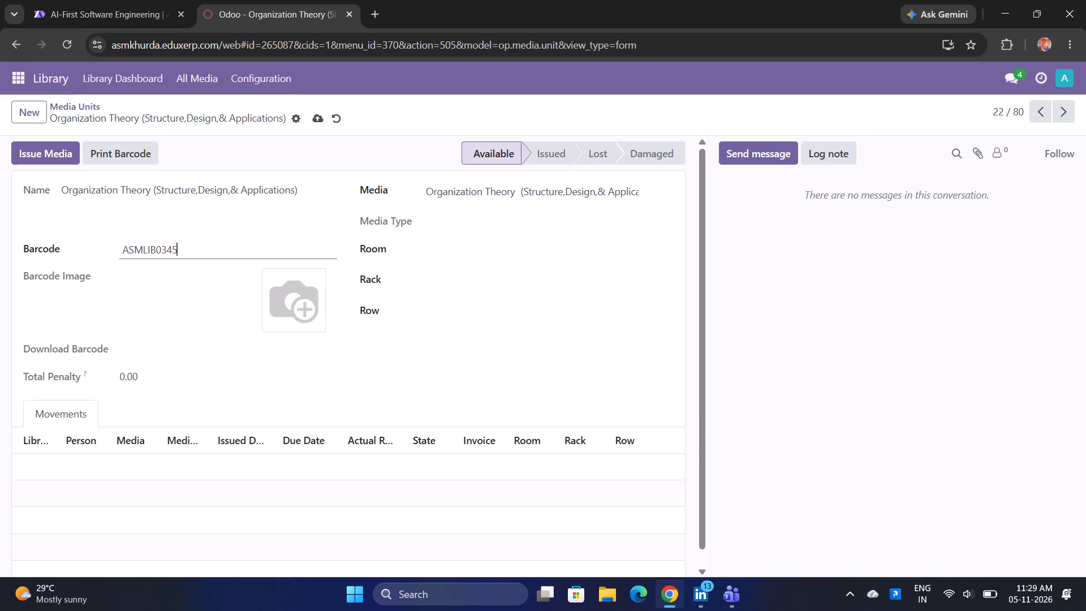
{"action": "left_click", "coordinate": [316, 115]}
{"action": "left_click", "coordinate": [230, 244]}
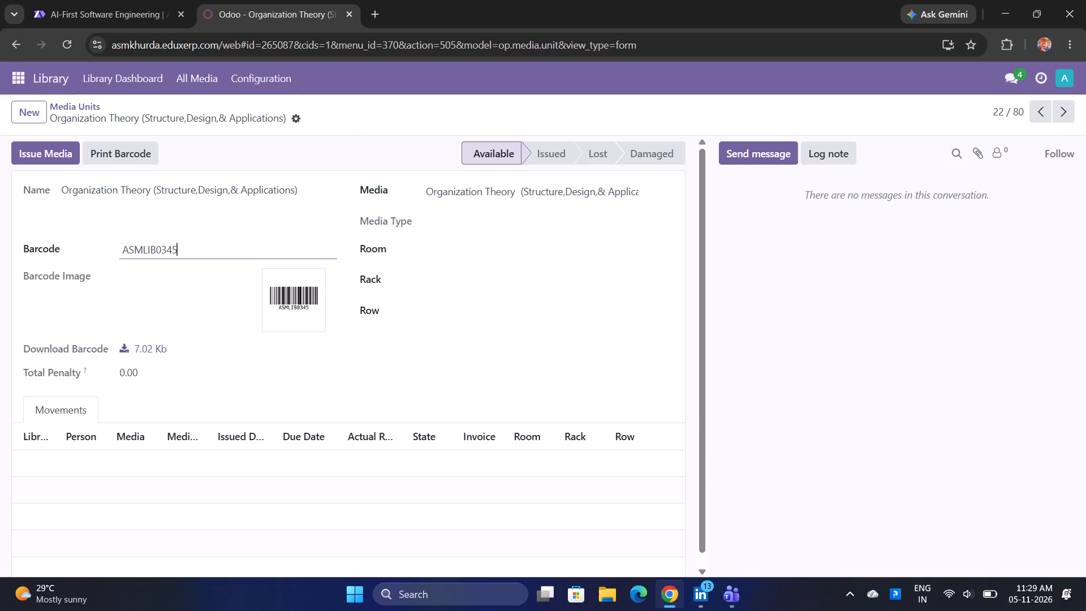
{"action": "key", "text": "8"}
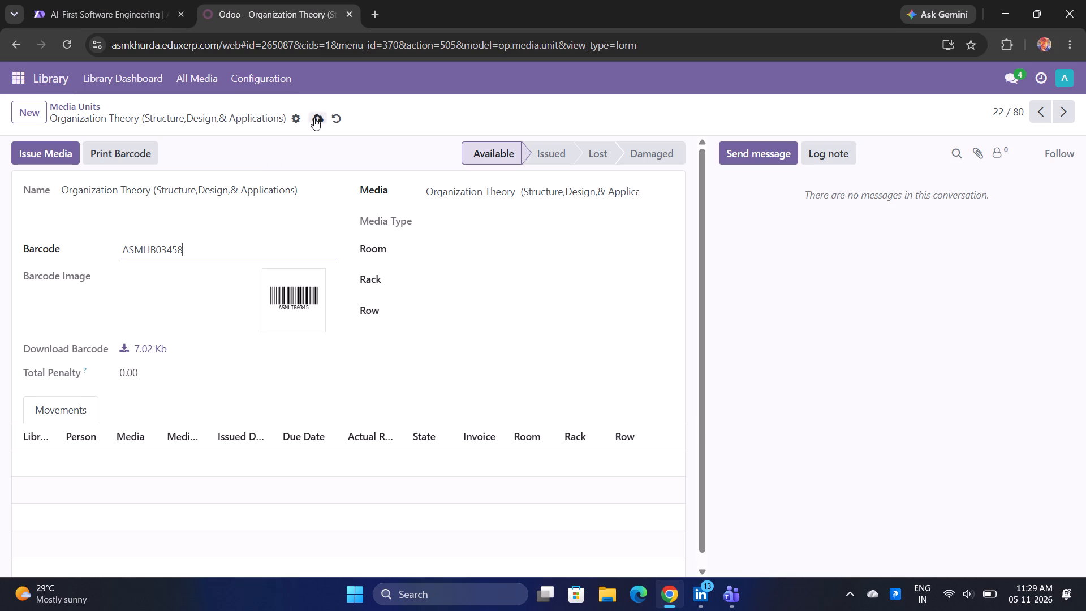
{"action": "left_click", "coordinate": [314, 117]}
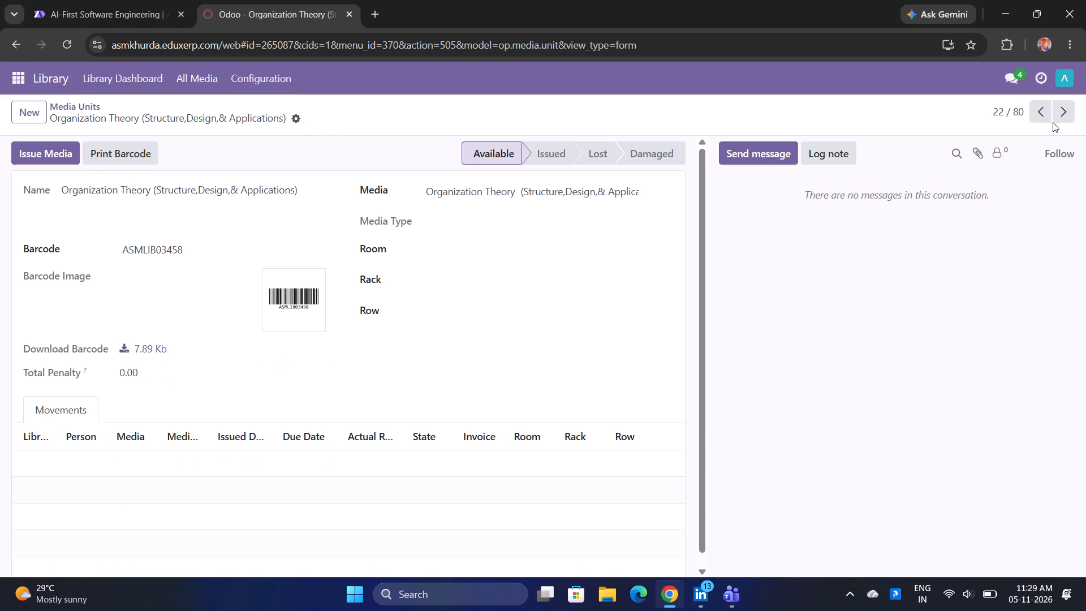
On the next Organization Theory unit without an image, shorten the barcode to ASMLIB0345 and save it.
{"action": "left_click", "coordinate": [1063, 112]}
{"action": "left_click", "coordinate": [308, 248]}
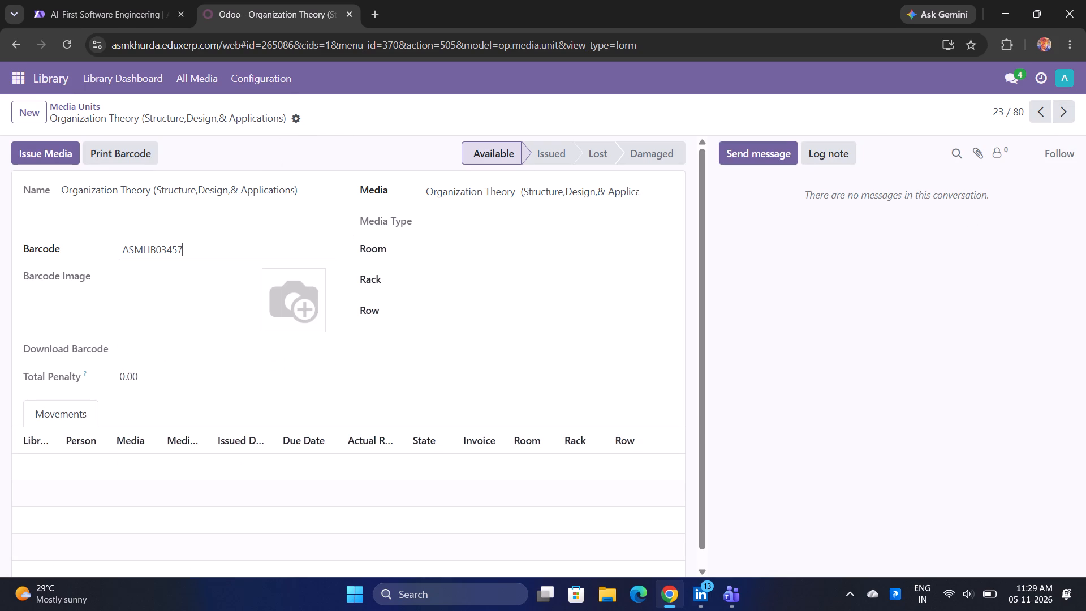
{"action": "key", "text": "BackSpace"}
{"action": "left_click", "coordinate": [316, 111]}
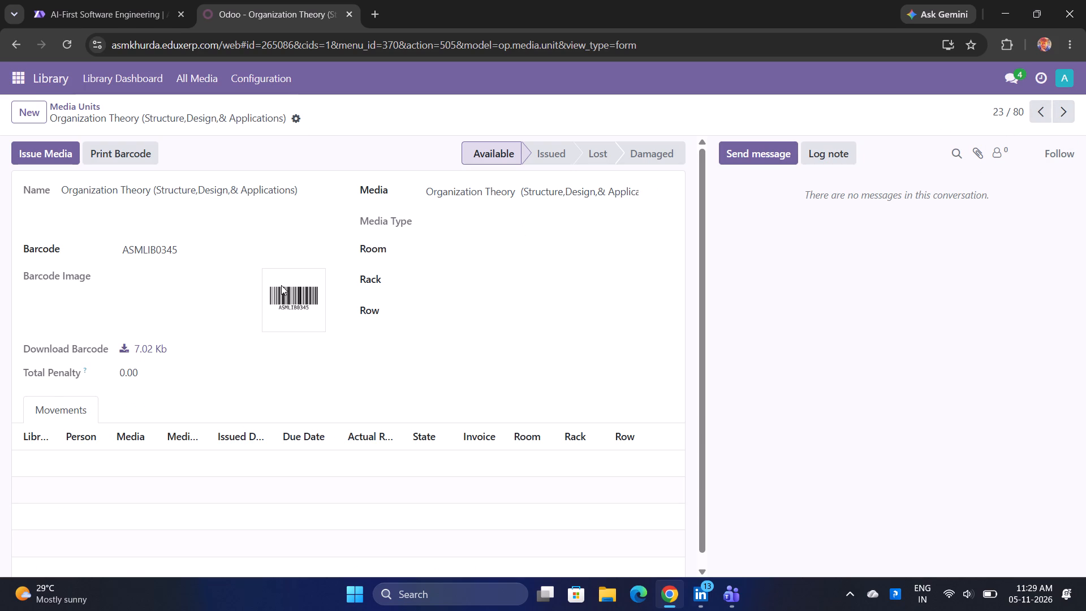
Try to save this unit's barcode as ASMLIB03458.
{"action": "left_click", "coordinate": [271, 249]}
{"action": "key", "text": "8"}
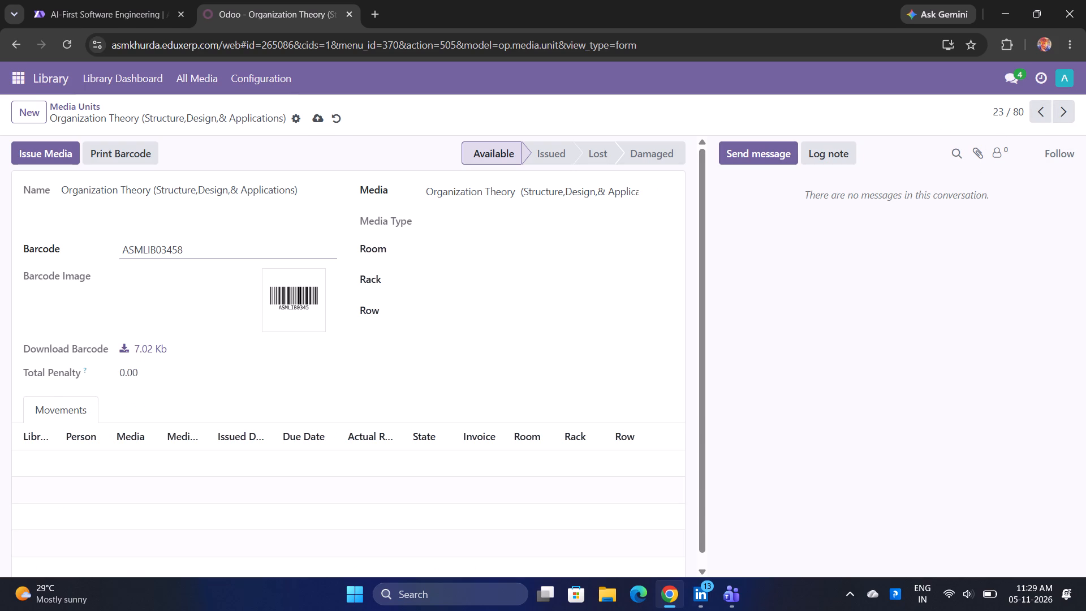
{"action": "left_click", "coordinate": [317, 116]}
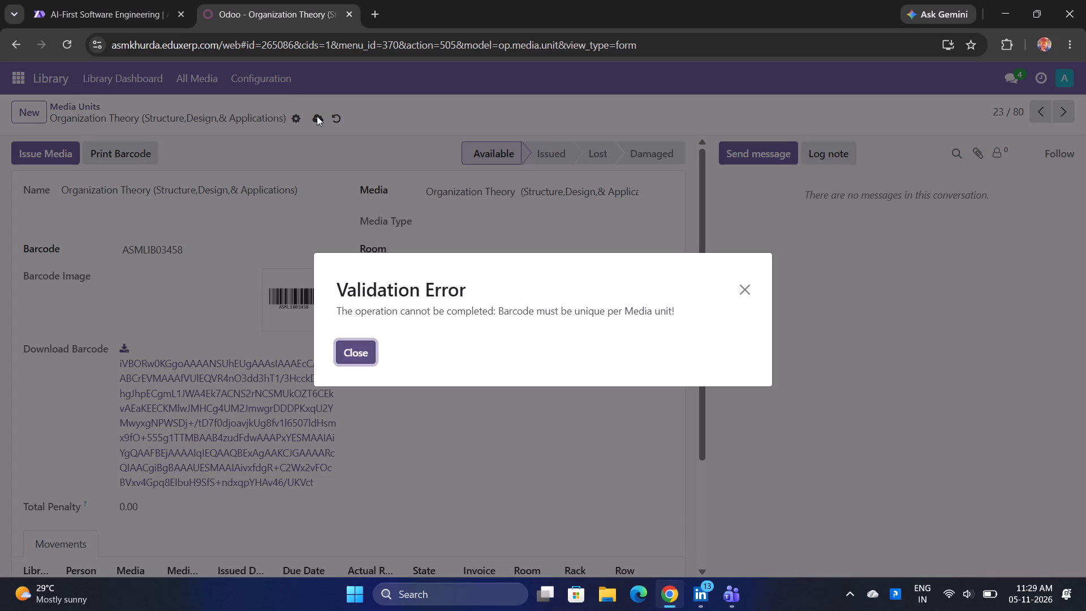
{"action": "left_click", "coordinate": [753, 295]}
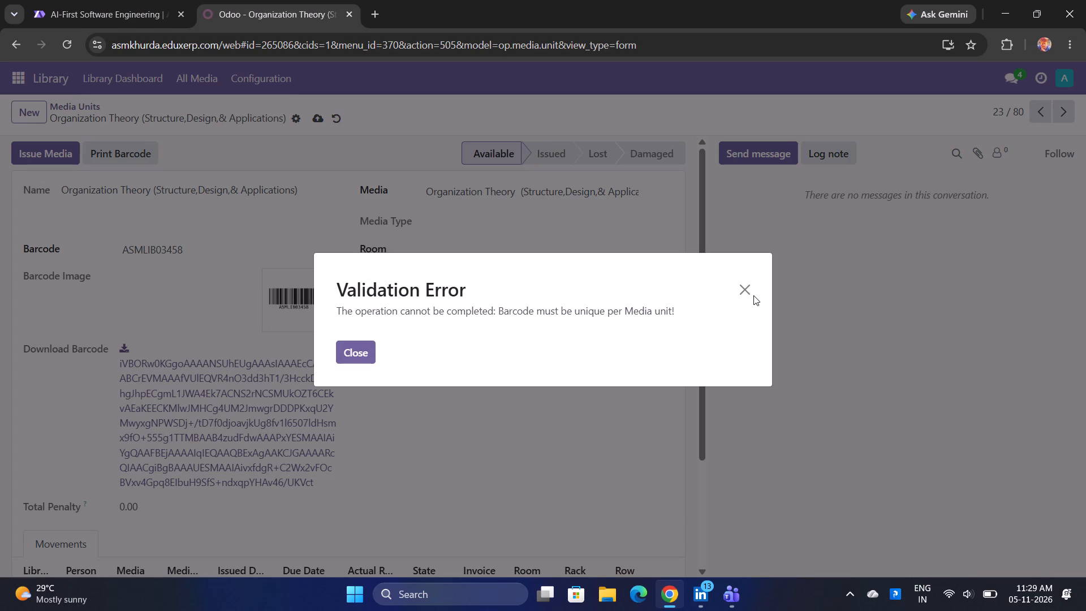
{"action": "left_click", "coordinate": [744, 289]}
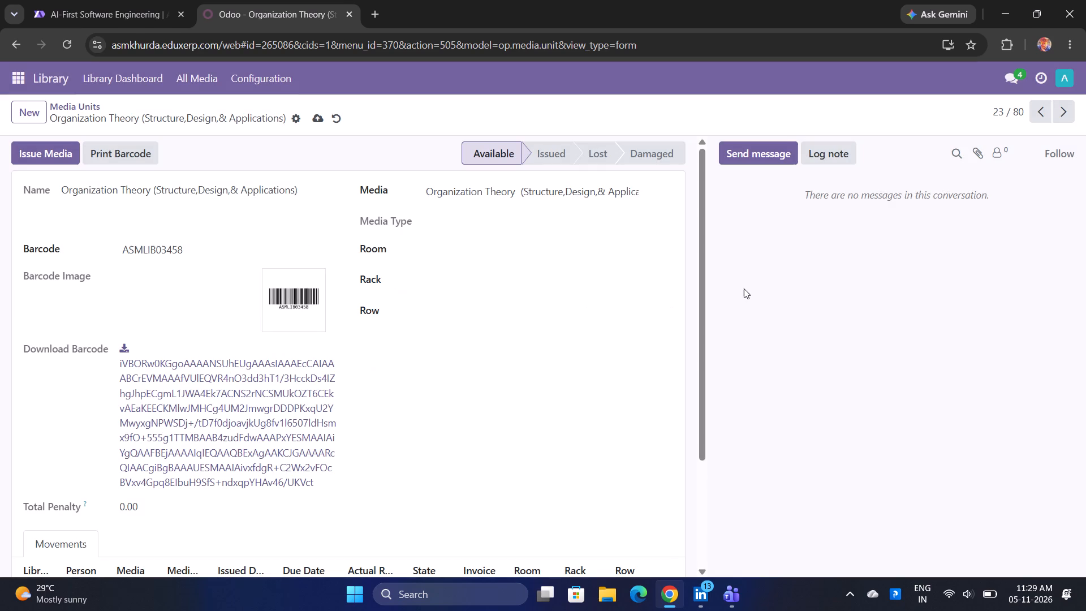
Set this unit's barcode to ASMLIB03457 and save it to generate the matching image.
{"action": "left_click", "coordinate": [196, 251]}
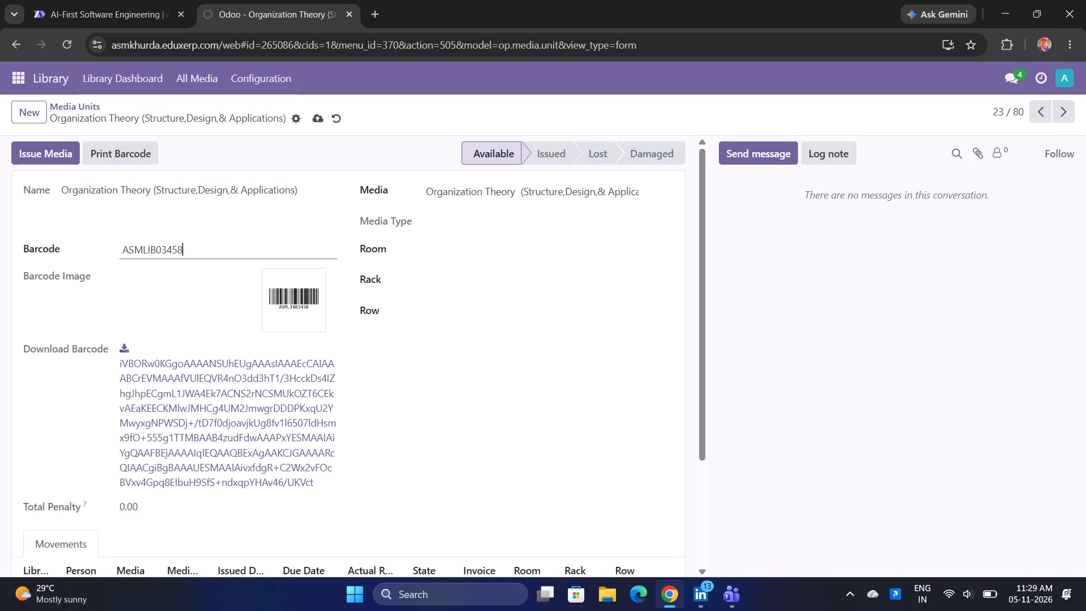
{"action": "key", "text": "BackSpace"}
{"action": "key", "text": "7"}
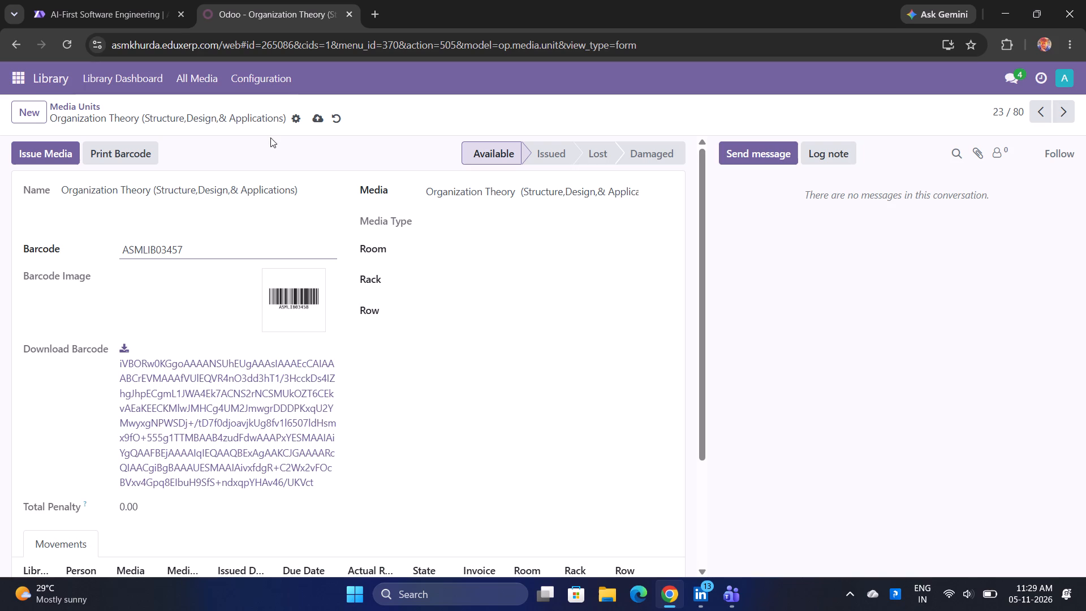
{"action": "left_click", "coordinate": [316, 118]}
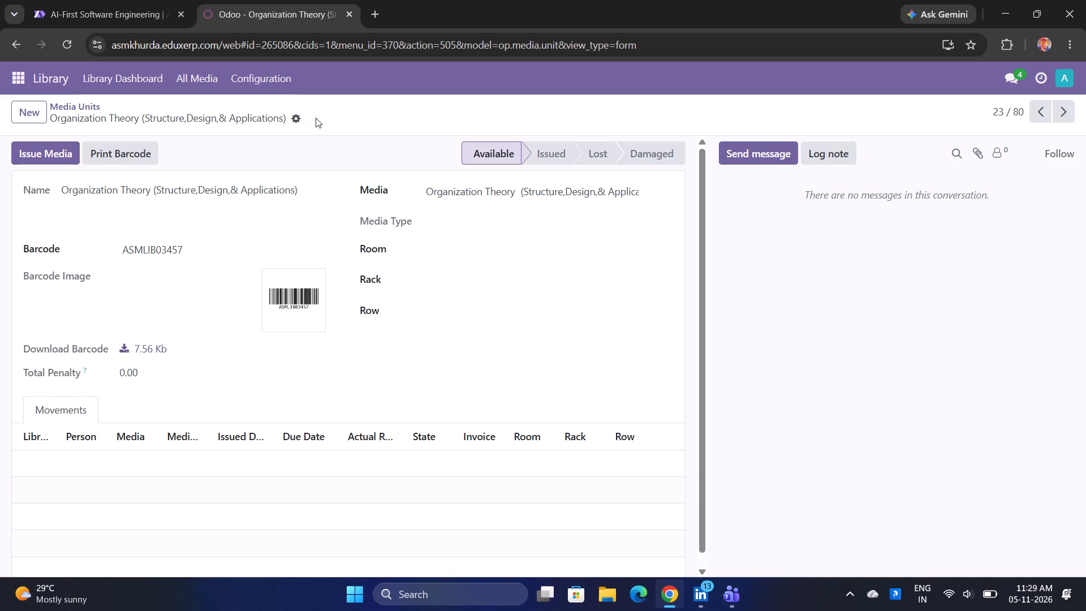
On the next Organization Theory unit, generate the barcode image by saving the barcode as ASMLIB0345, then restoring and saving it as ASMLIB03456.
{"action": "left_click", "coordinate": [1063, 114]}
{"action": "left_click", "coordinate": [277, 253]}
{"action": "key", "text": "BackSpace"}
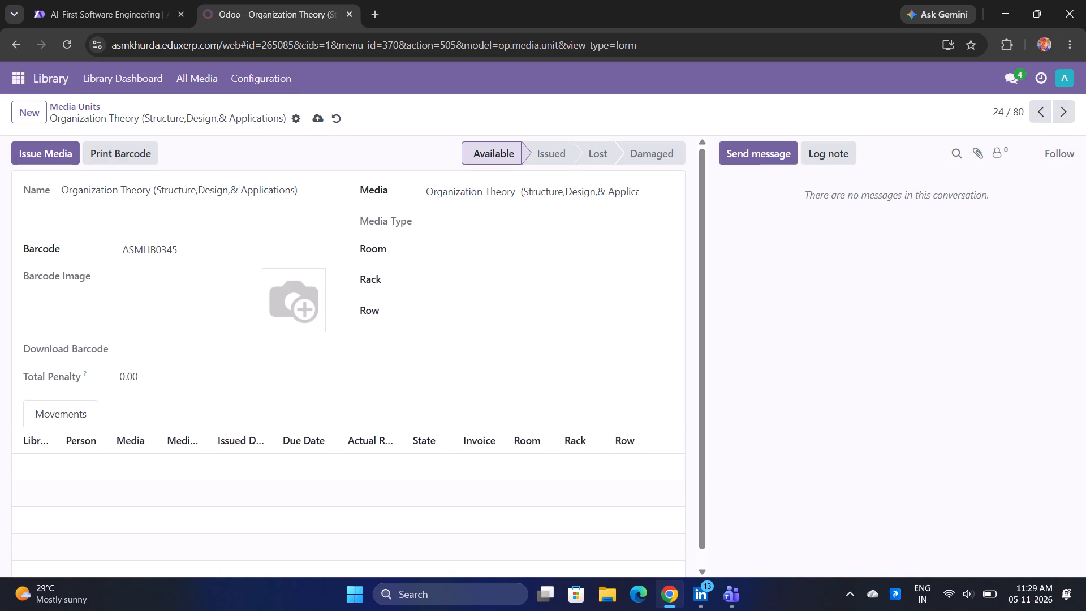
{"action": "left_click", "coordinate": [314, 116]}
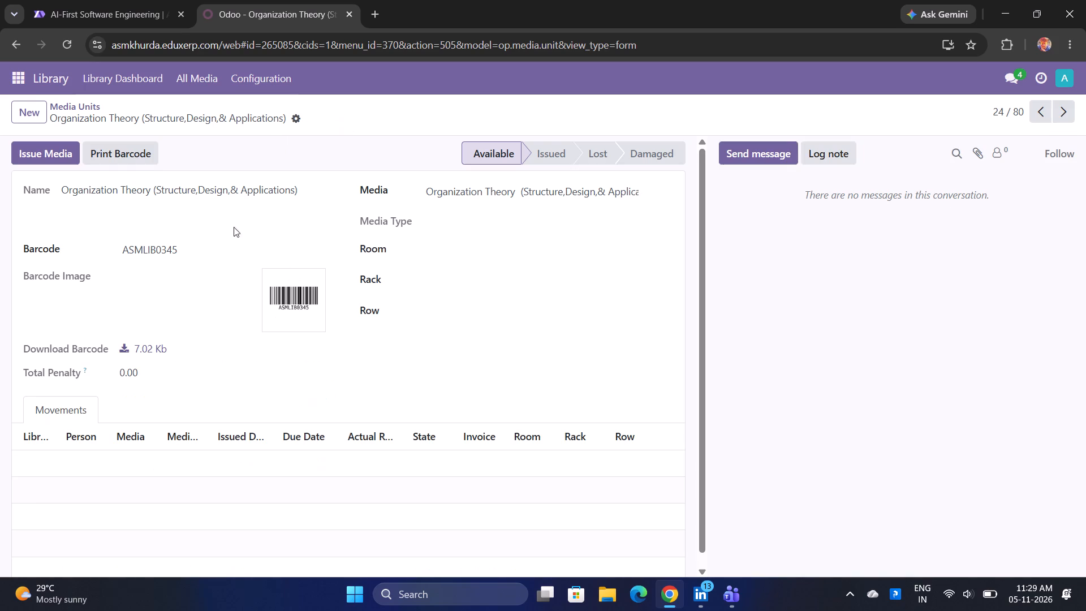
{"action": "left_click", "coordinate": [224, 246]}
{"action": "key", "text": "6"}
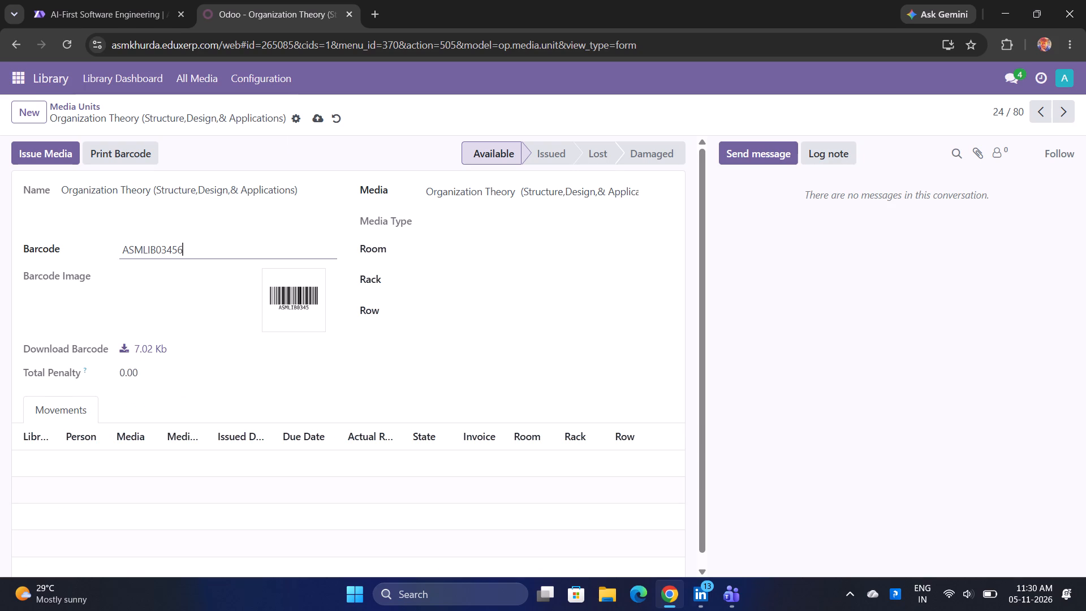
{"action": "left_click", "coordinate": [313, 116]}
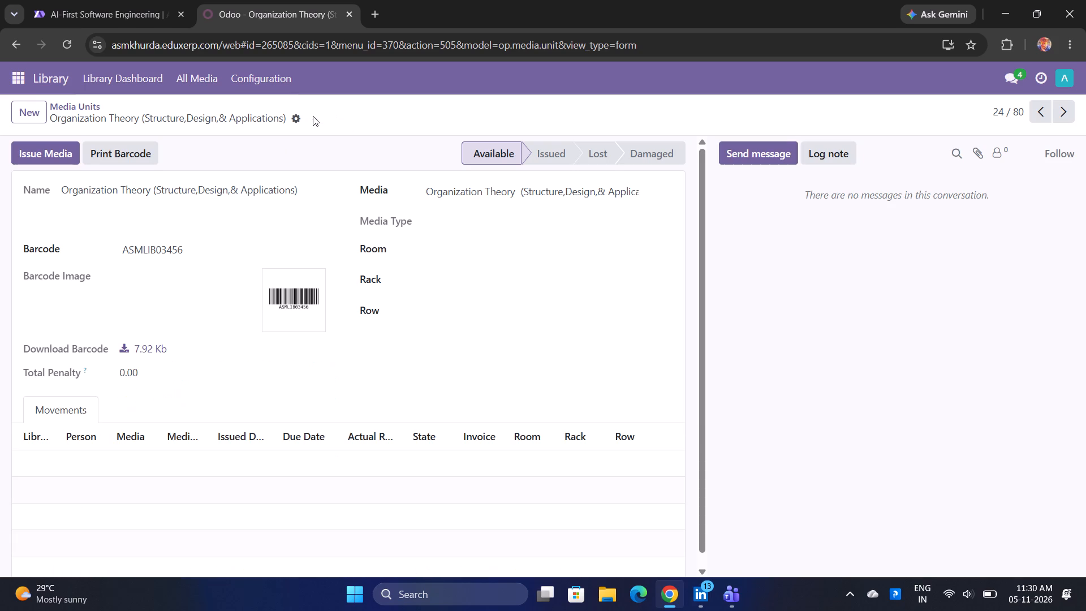
On the next Organization Theory unit, generate the barcode image by saving the barcode as ASMLIB0345, then restoring and saving it as ASMLIB03454.
{"action": "left_click", "coordinate": [1062, 113]}
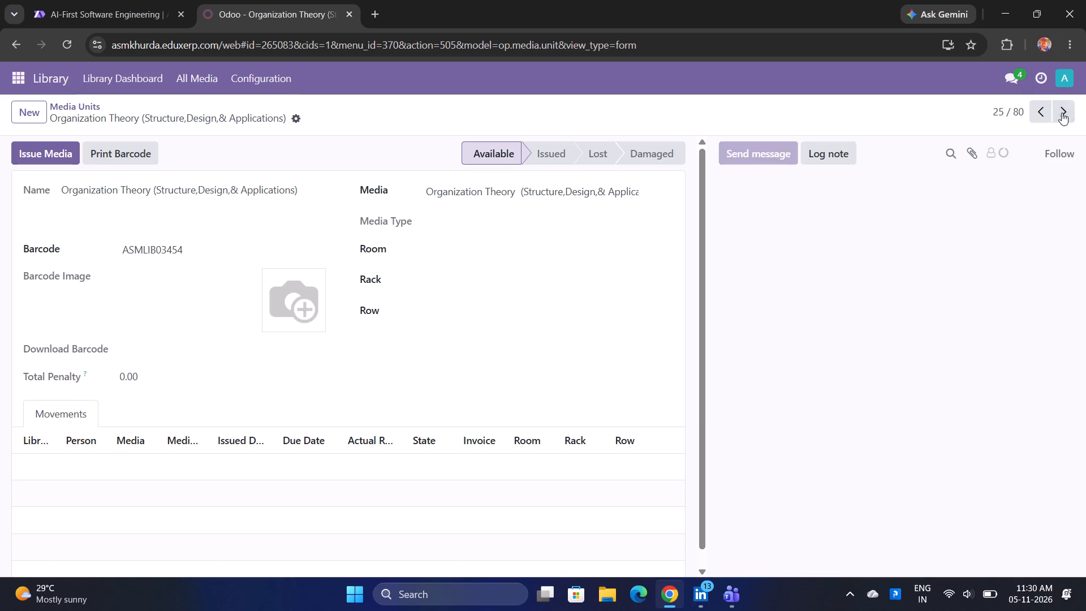
{"action": "left_click", "coordinate": [326, 239]}
{"action": "left_click", "coordinate": [302, 242]}
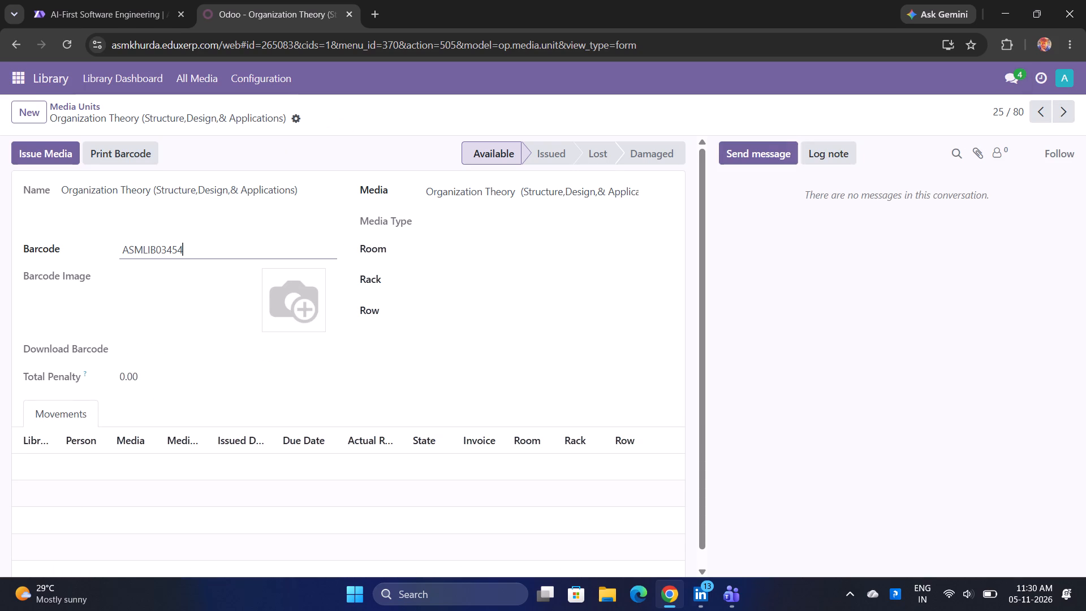
{"action": "key", "text": "BackSpace"}
{"action": "left_click", "coordinate": [316, 118]}
{"action": "left_click", "coordinate": [232, 249]}
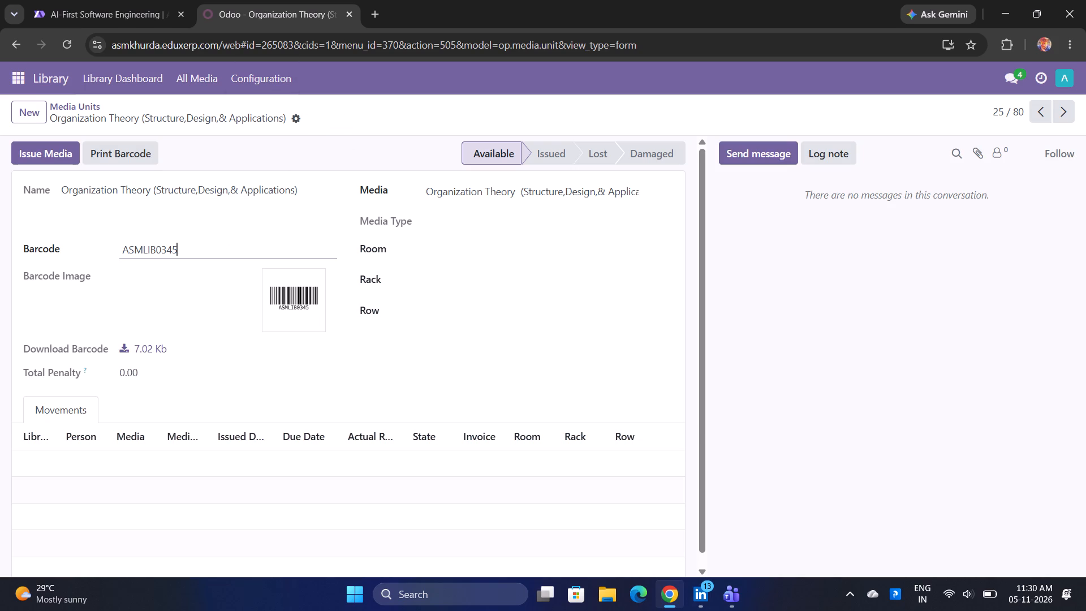
{"action": "key", "text": "4"}
{"action": "left_click", "coordinate": [316, 117]}
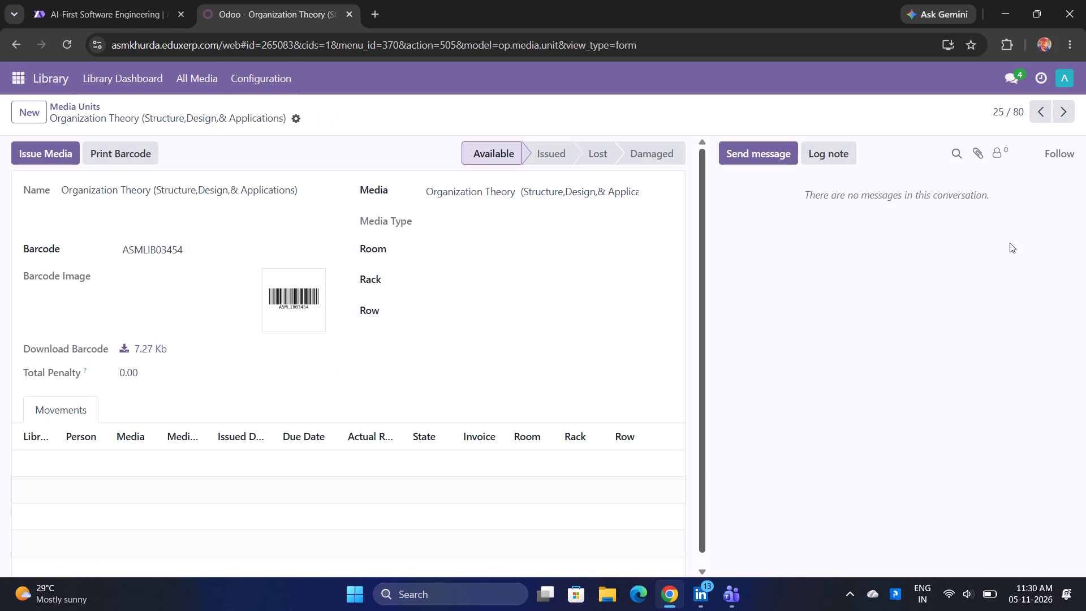
On the next Organization Theory unit, generate the barcode image by saving the barcode as ASMLIB0345, then restoring and saving it as ASMLIB03453.
{"action": "left_click", "coordinate": [1066, 112]}
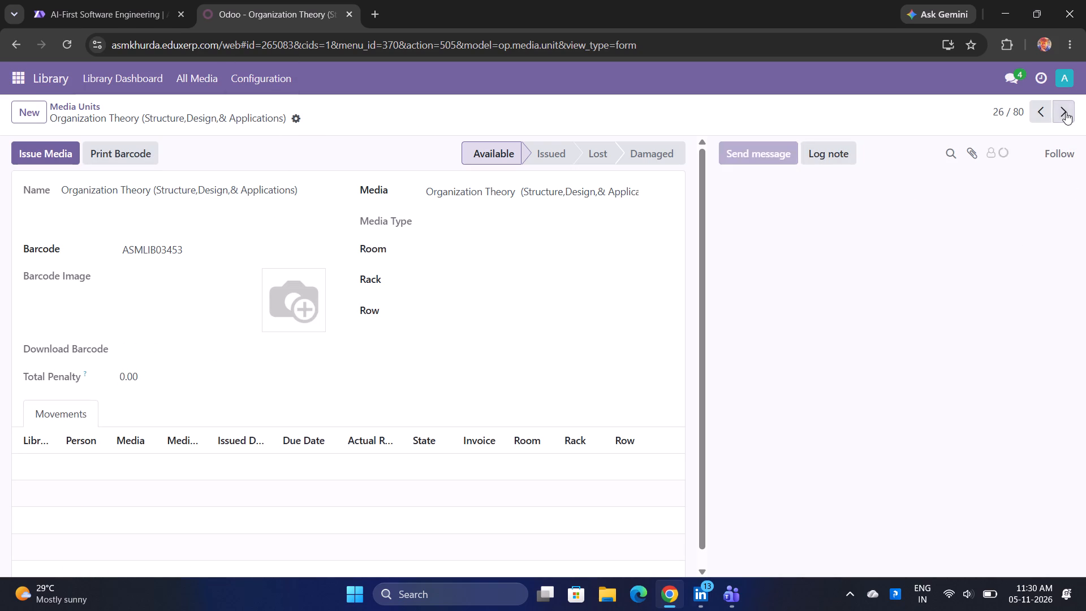
{"action": "left_click", "coordinate": [320, 238]}
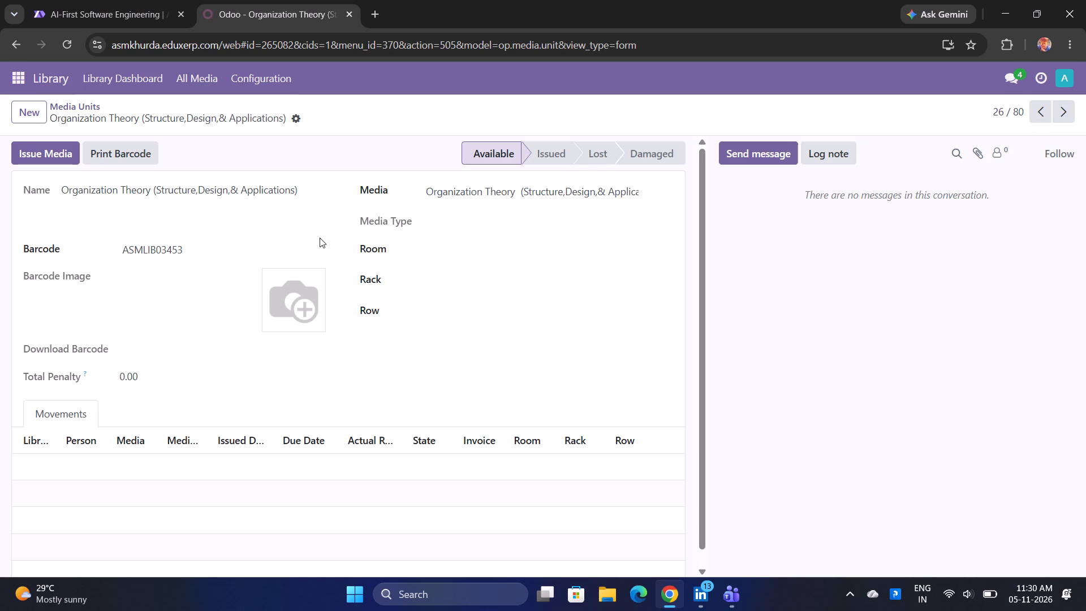
{"action": "left_click", "coordinate": [297, 249]}
{"action": "key", "text": "BackSpace"}
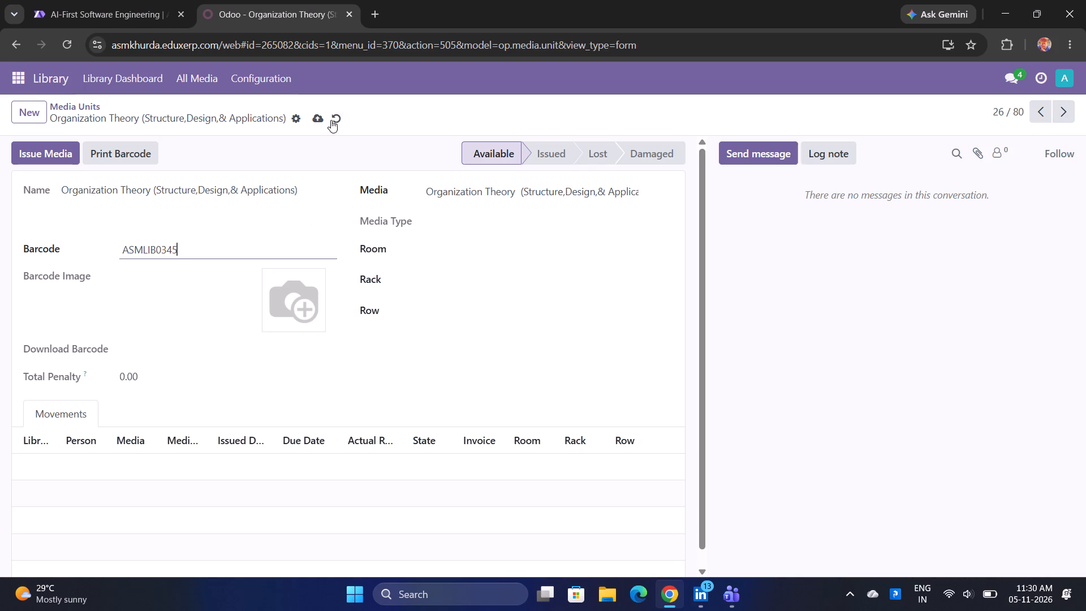
{"action": "left_click", "coordinate": [316, 115]}
{"action": "left_click", "coordinate": [238, 244]}
{"action": "key", "text": "3"}
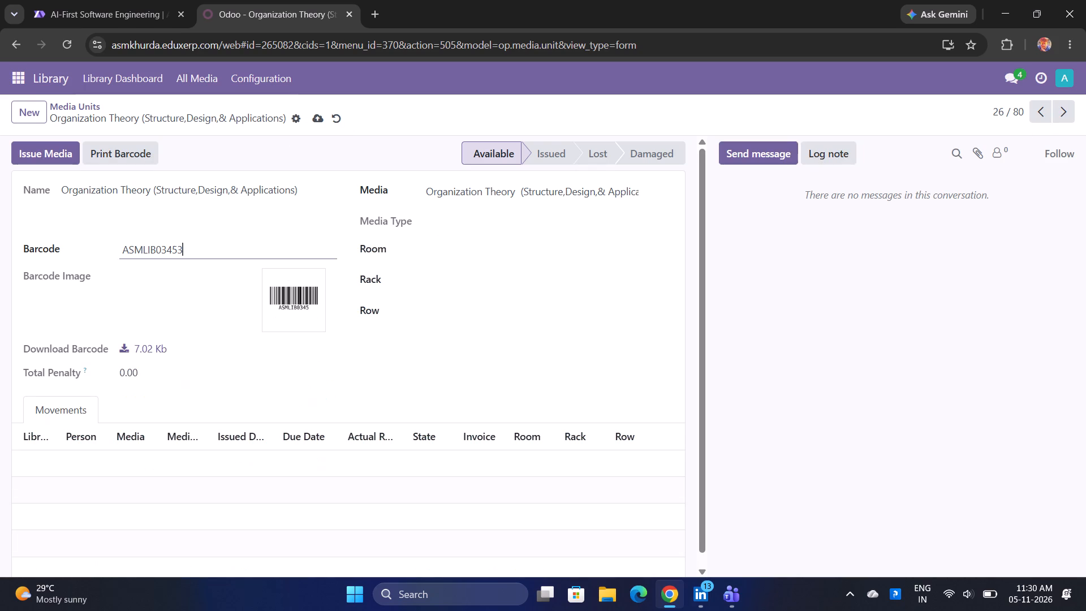
{"action": "left_click", "coordinate": [314, 115]}
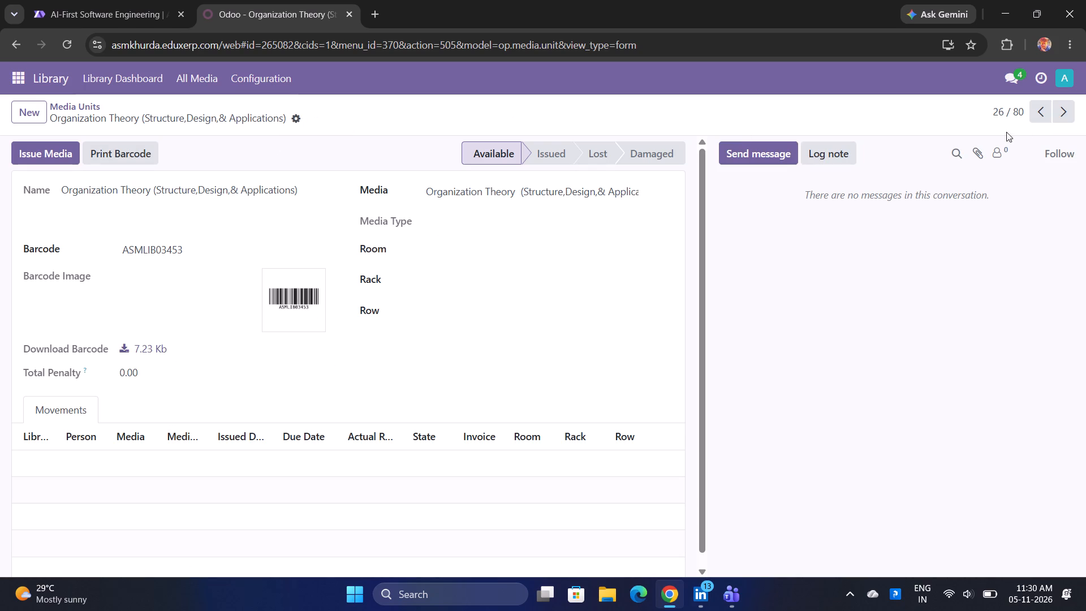
On the next Organization Theory unit, generate the barcode image by saving the barcode as ASMLIB0345, then restoring and saving it as ASMLIB03452.
{"action": "left_click", "coordinate": [1067, 107]}
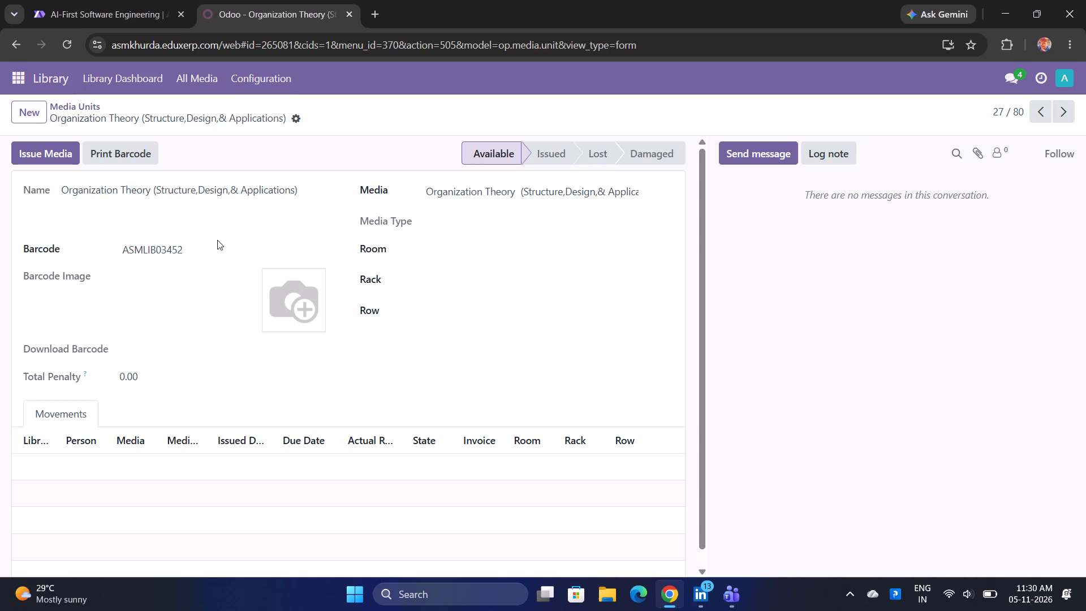
{"action": "double_click", "coordinate": [221, 255]}
{"action": "left_click", "coordinate": [221, 255]}
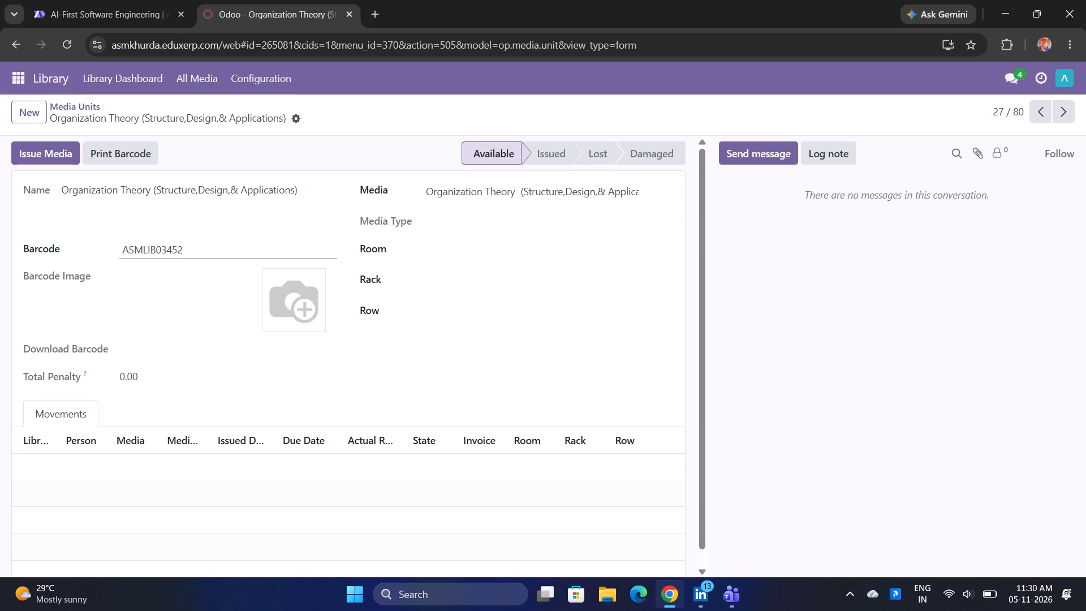
{"action": "key", "text": "BackSpace"}
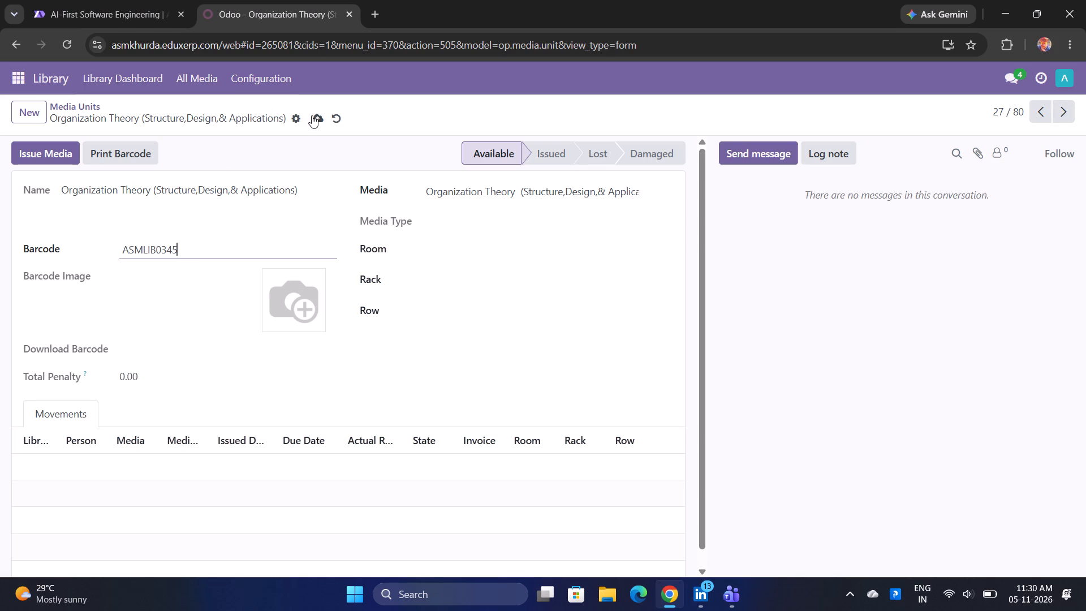
{"action": "left_click", "coordinate": [313, 115]}
{"action": "left_click", "coordinate": [243, 250]}
{"action": "key", "text": "2"}
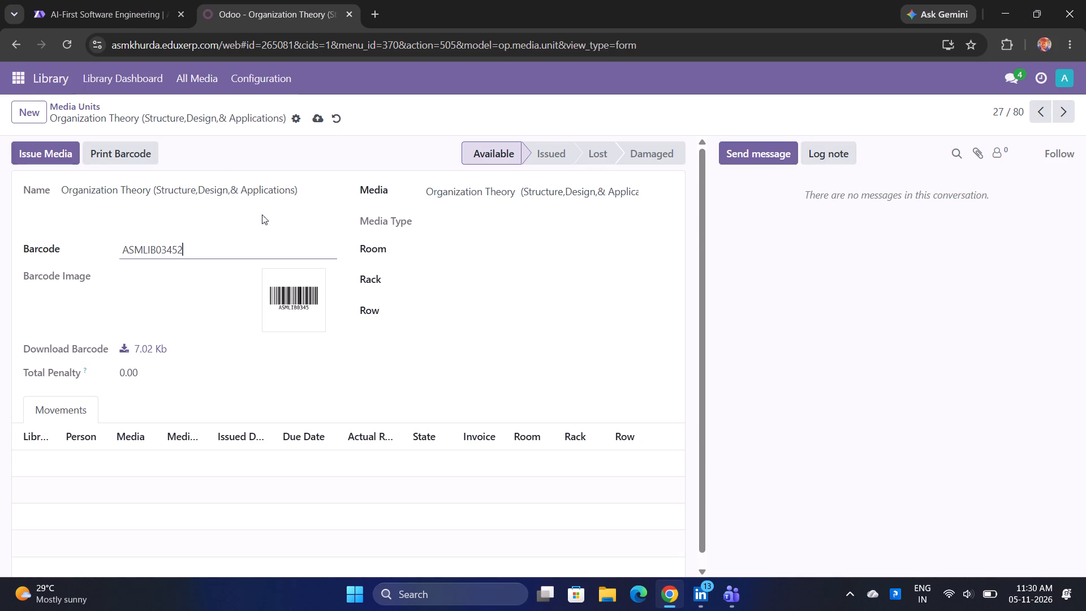
{"action": "left_click", "coordinate": [314, 118]}
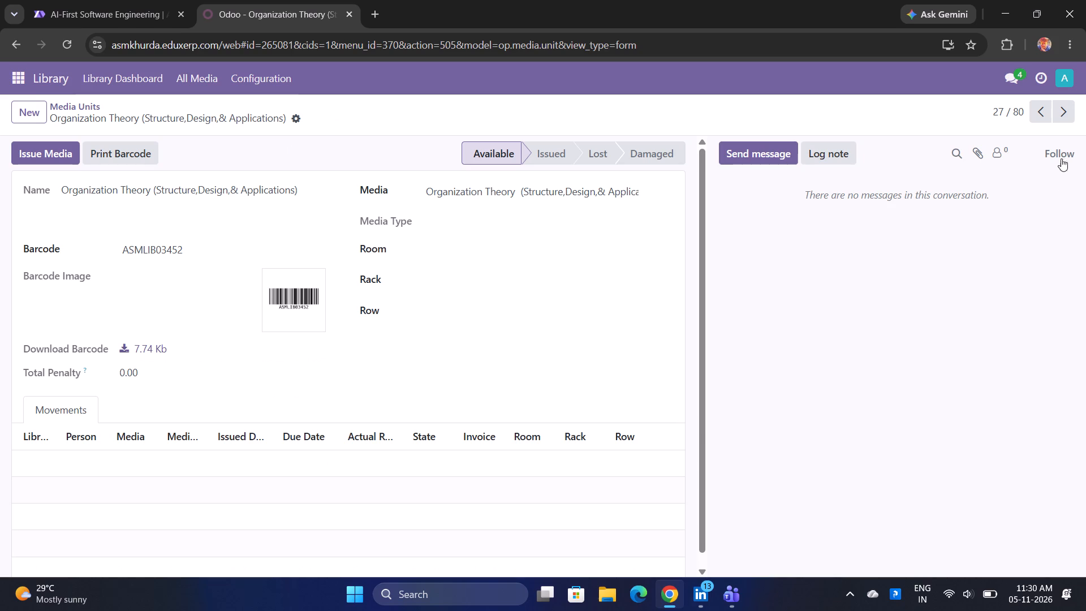
On the next Organization Theory unit, generate the barcode image by saving the barcode as ASMLIB0345, then restoring and saving it as ASMLIB03451.
{"action": "left_click", "coordinate": [1064, 107]}
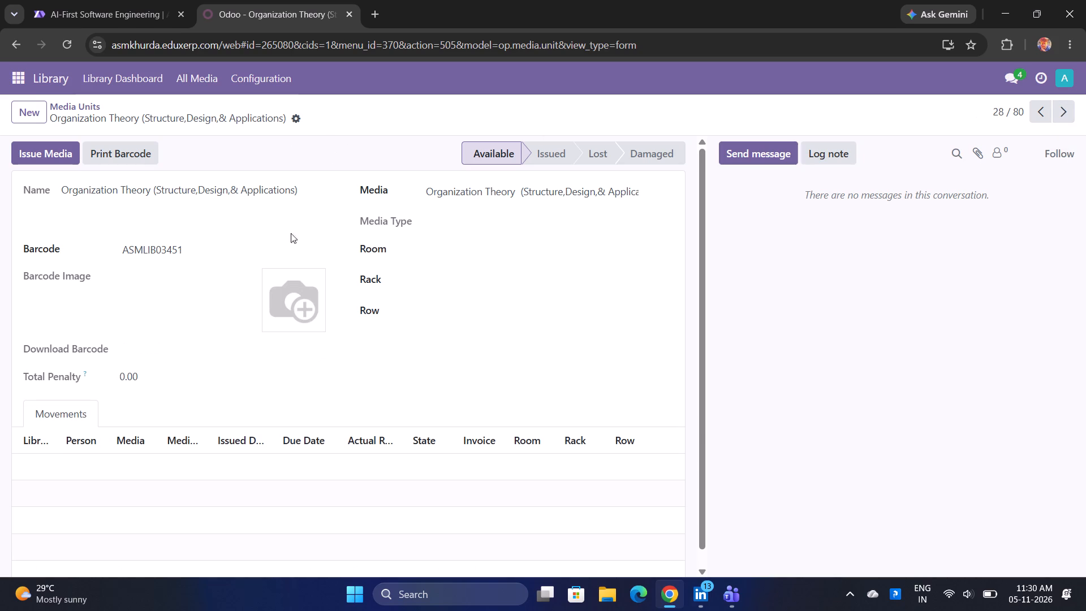
{"action": "left_click", "coordinate": [283, 242]}
{"action": "key", "text": "BackSpace"}
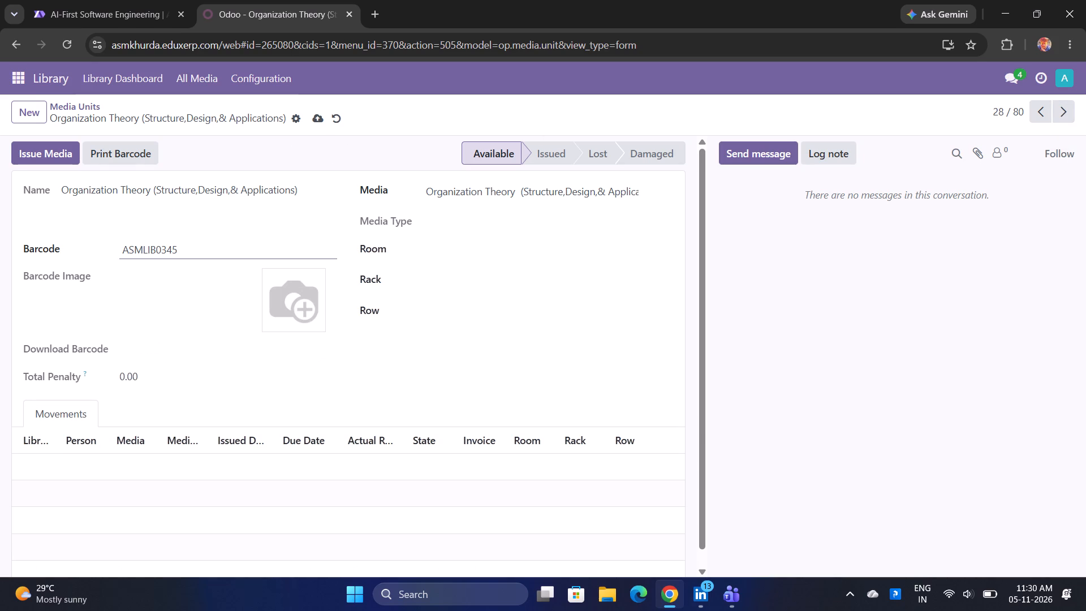
{"action": "left_click", "coordinate": [317, 114]}
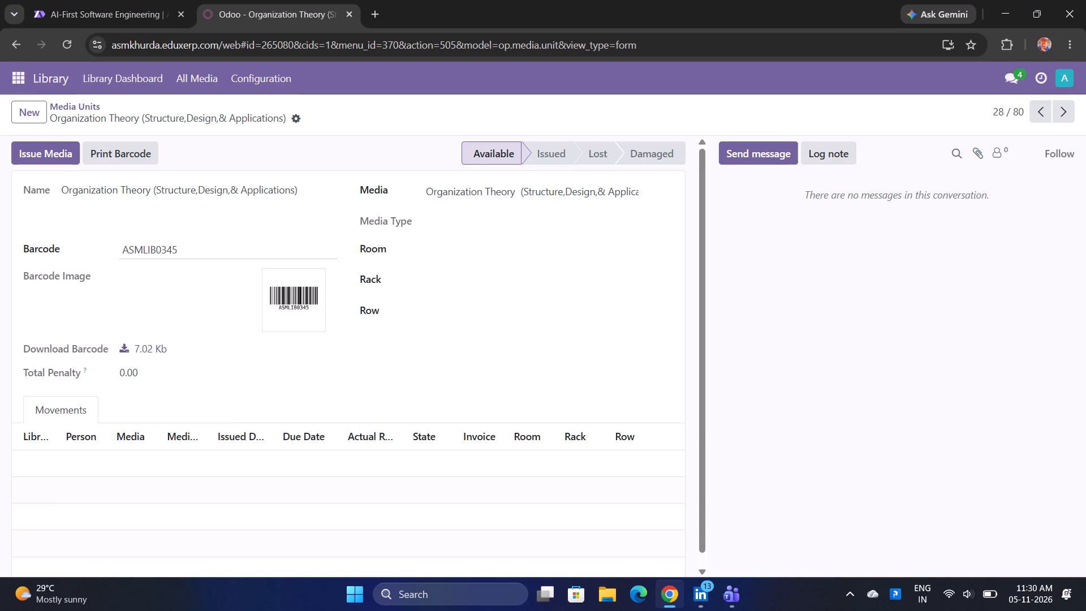
{"action": "left_click", "coordinate": [241, 246]}
{"action": "key", "text": "1"}
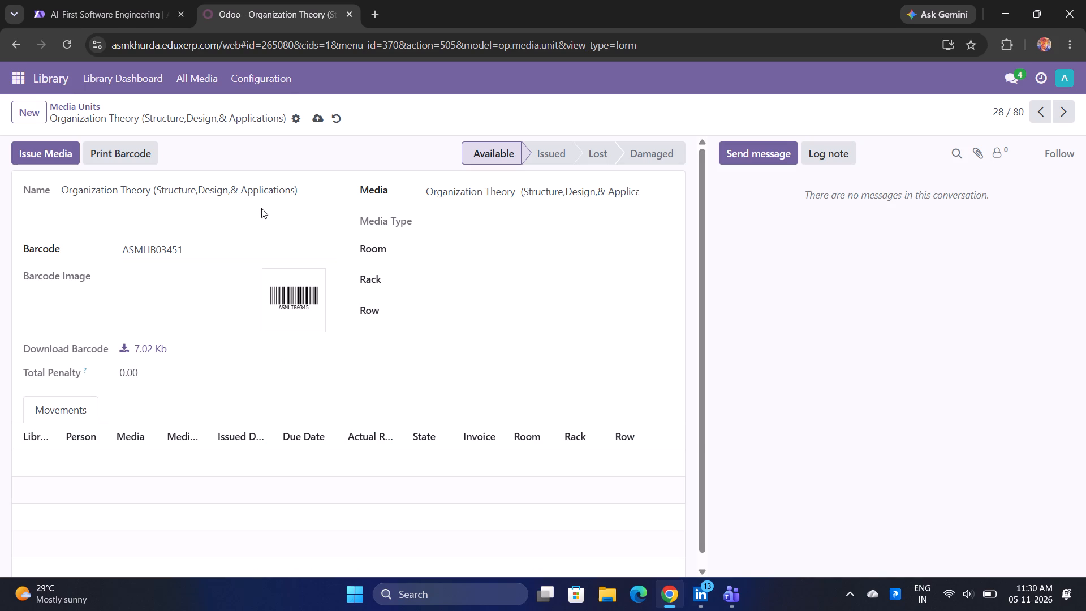
{"action": "left_click", "coordinate": [316, 112]}
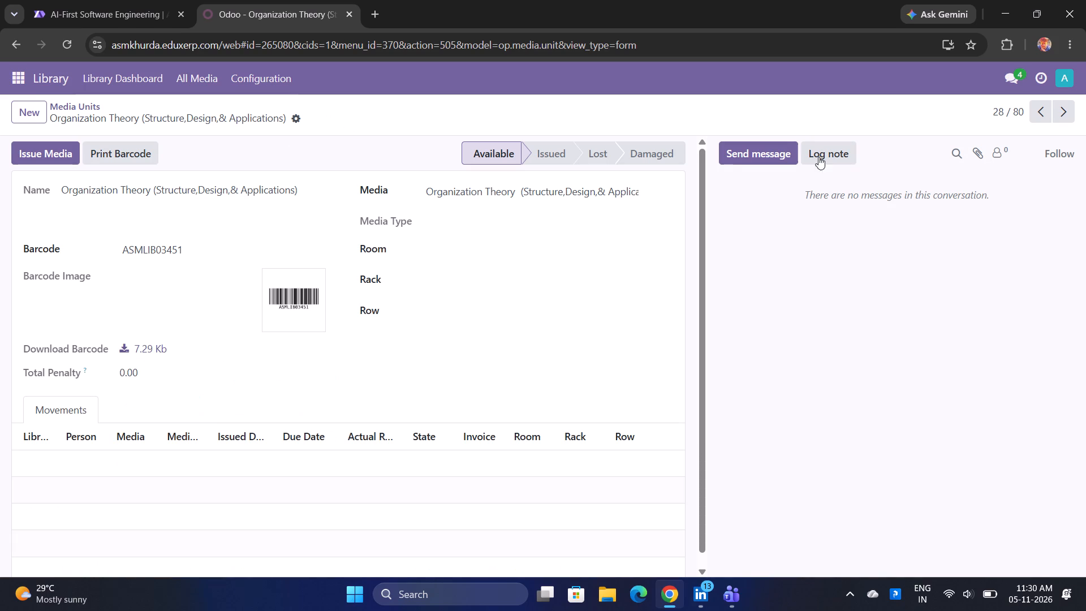
On the next Organization Theory unit, generate the barcode image by saving the barcode as ASMLIB0345, then restoring and saving it as ASMLIB03450.
{"action": "left_click", "coordinate": [1060, 113]}
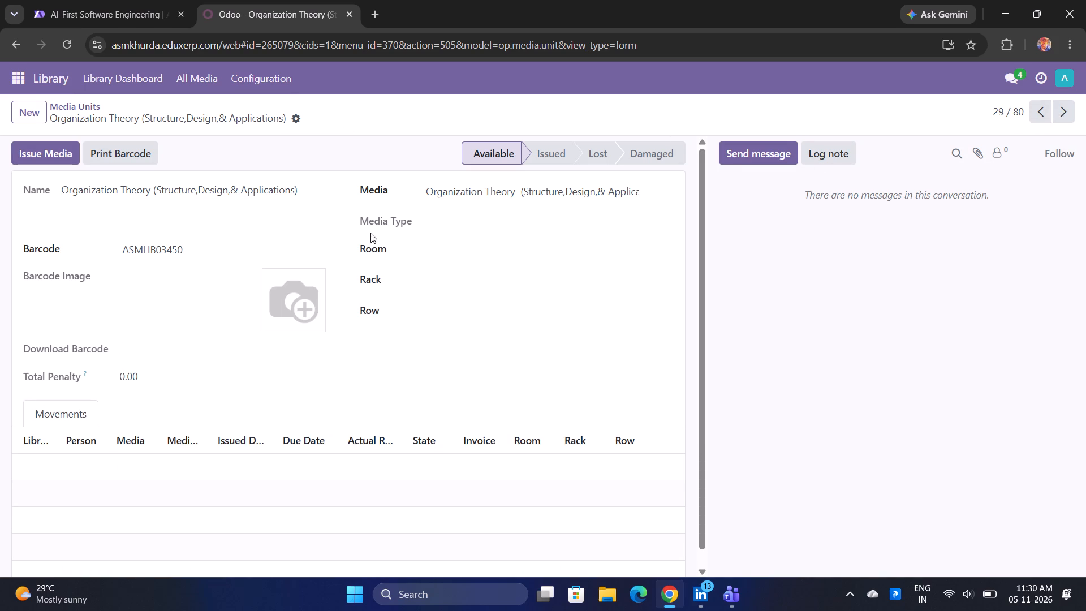
{"action": "left_click", "coordinate": [304, 248]}
{"action": "key", "text": "BackSpace"}
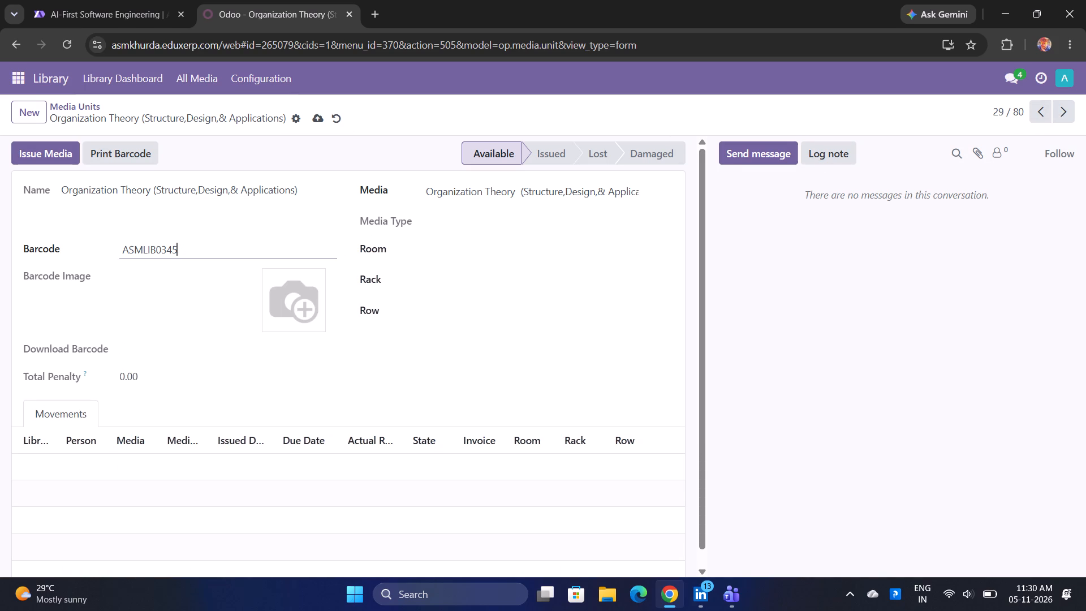
{"action": "left_click", "coordinate": [317, 115]}
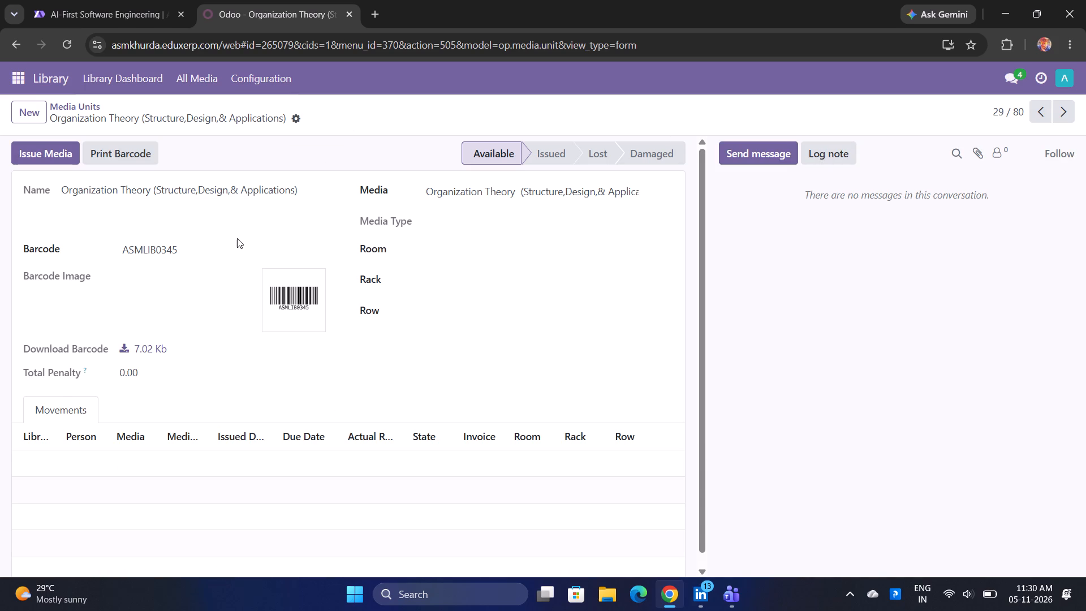
{"action": "left_click", "coordinate": [237, 250]}
{"action": "key", "text": "0"}
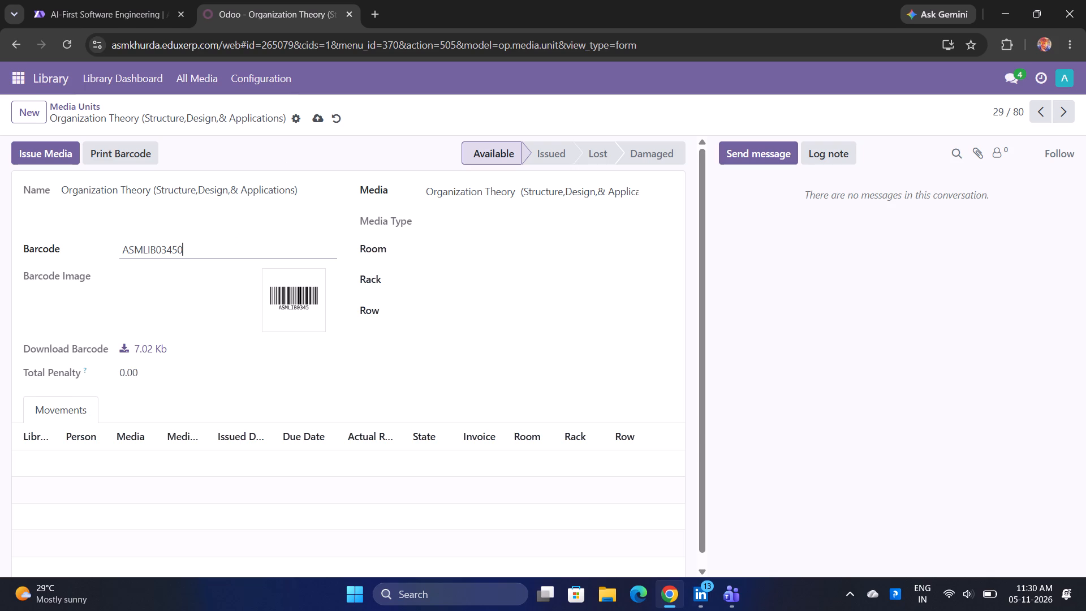
{"action": "left_click", "coordinate": [317, 117]}
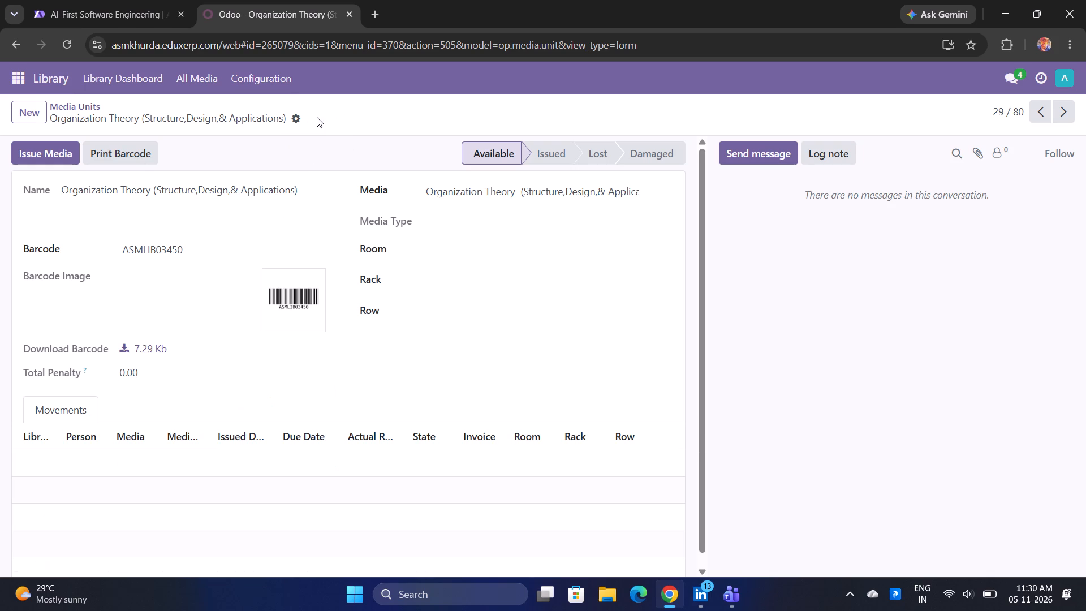
On the Organization Theory - Pearson - 3rd unit, regenerate the barcode image by saving the barcode as ASMLIB0079, then restoring and saving it as ASMLIB00799.
{"action": "left_click", "coordinate": [1061, 110]}
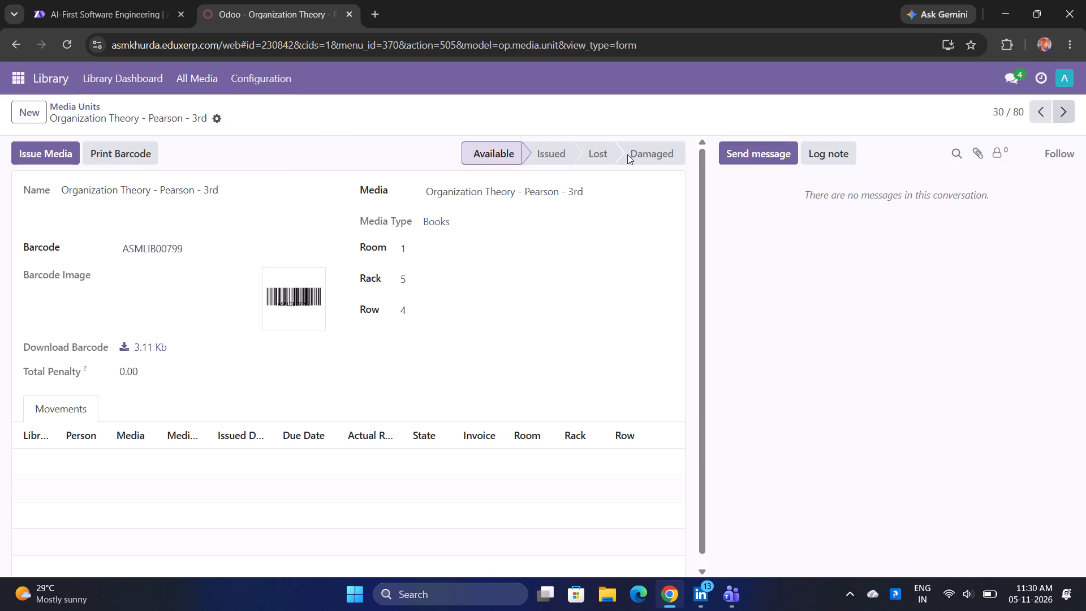
{"action": "left_click", "coordinate": [233, 255]}
{"action": "key", "text": "BackSpace"}
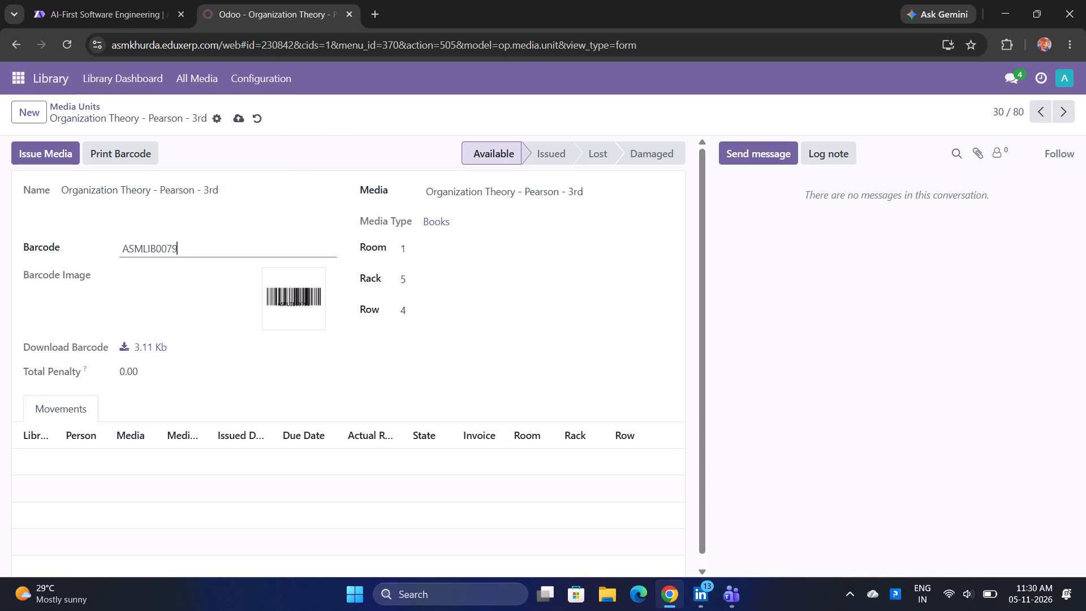
{"action": "left_click", "coordinate": [235, 115]}
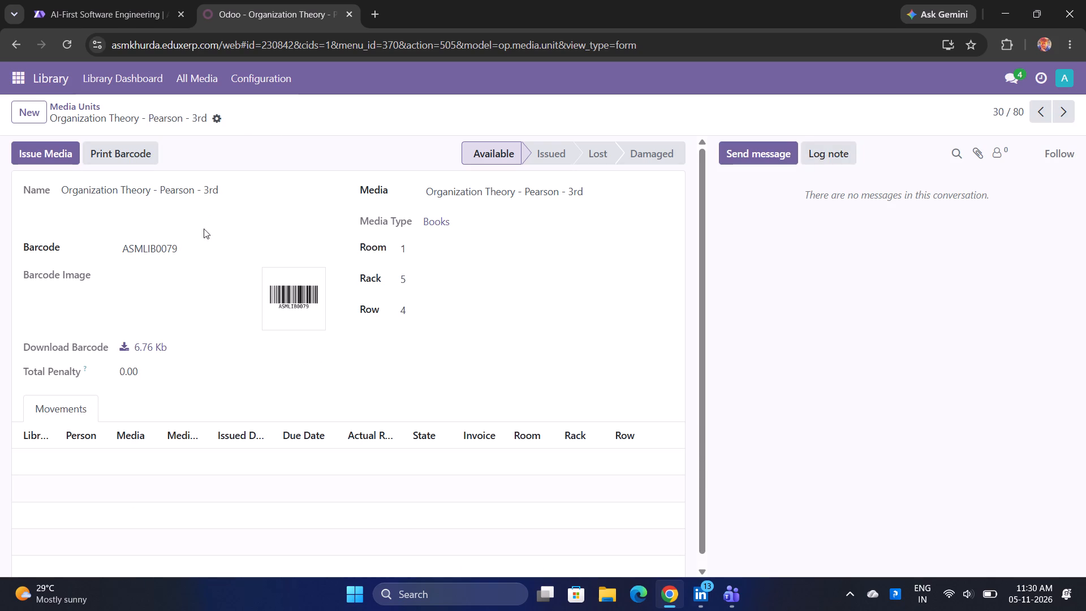
{"action": "left_click", "coordinate": [205, 252]}
{"action": "key", "text": "9"}
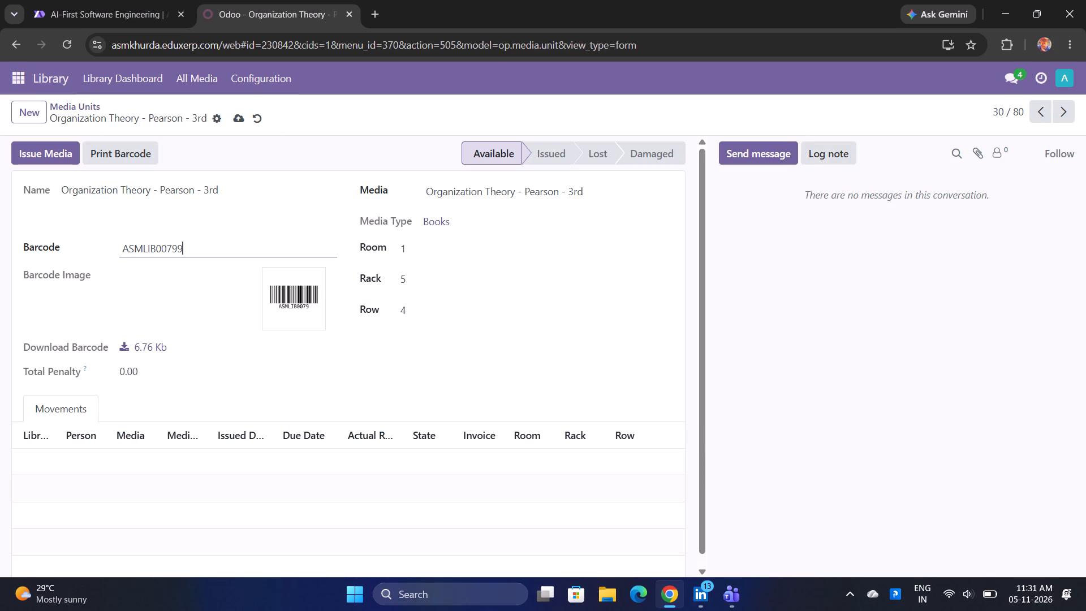
{"action": "left_click", "coordinate": [234, 115]}
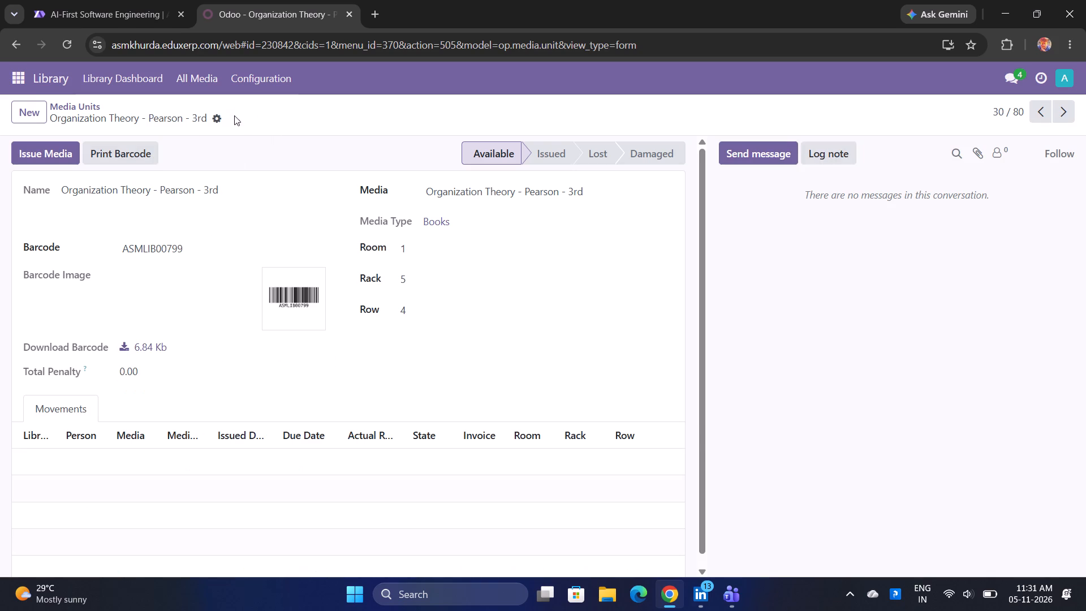
On the next unit, Organizational Behavior, generate the barcode image by saving the barcode as ASMLIB0153, then restoring and saving it as ASMLIB01532.
{"action": "left_click", "coordinate": [1059, 110]}
{"action": "left_click", "coordinate": [213, 254]}
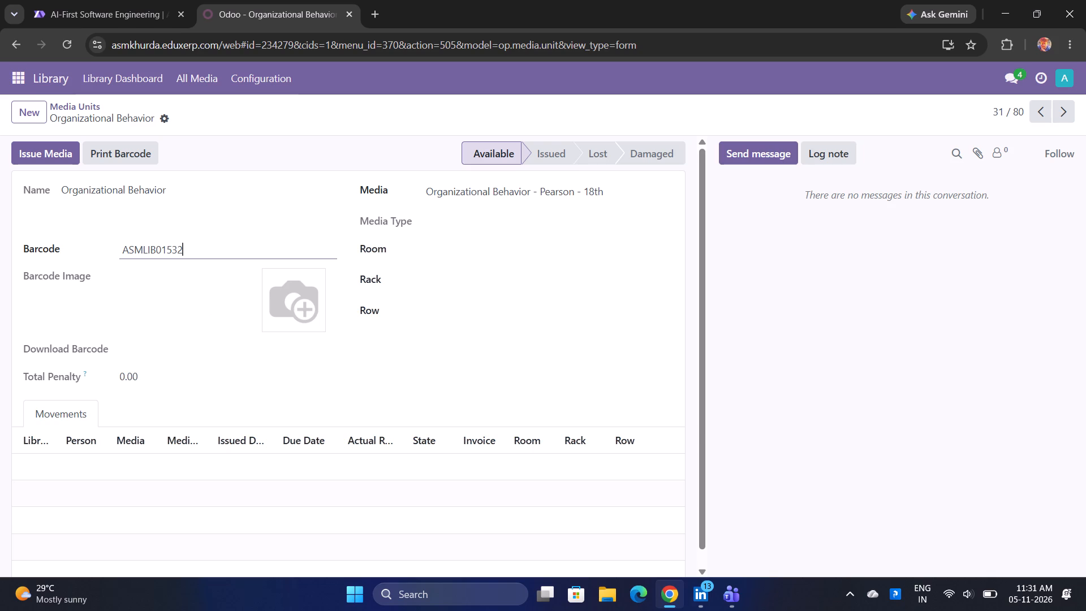
{"action": "key", "text": "BackSpace"}
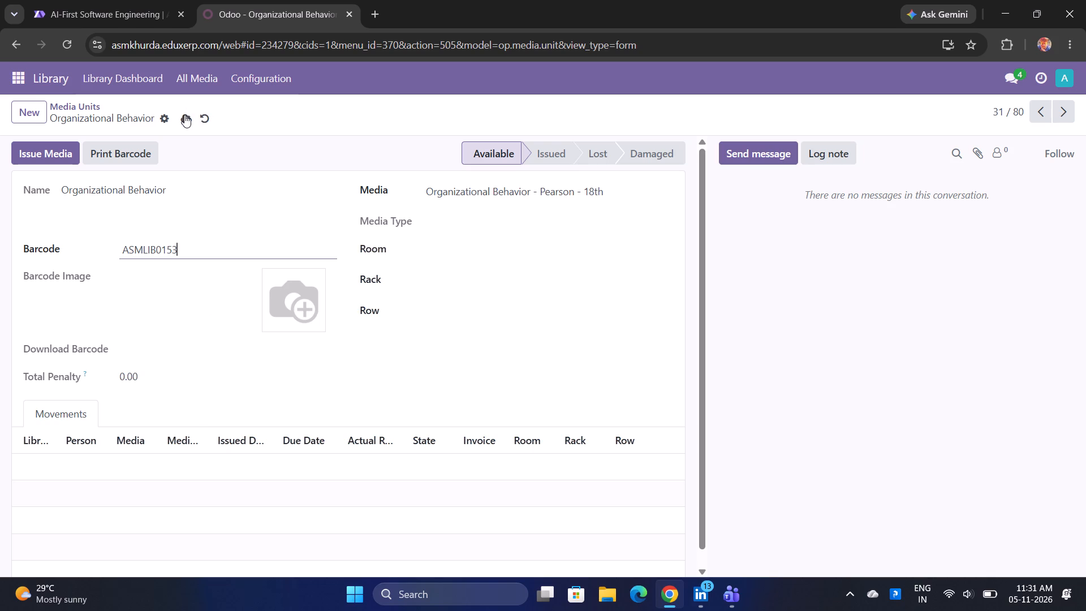
{"action": "left_click", "coordinate": [184, 117]}
{"action": "left_click", "coordinate": [182, 250]}
{"action": "key", "text": "2"}
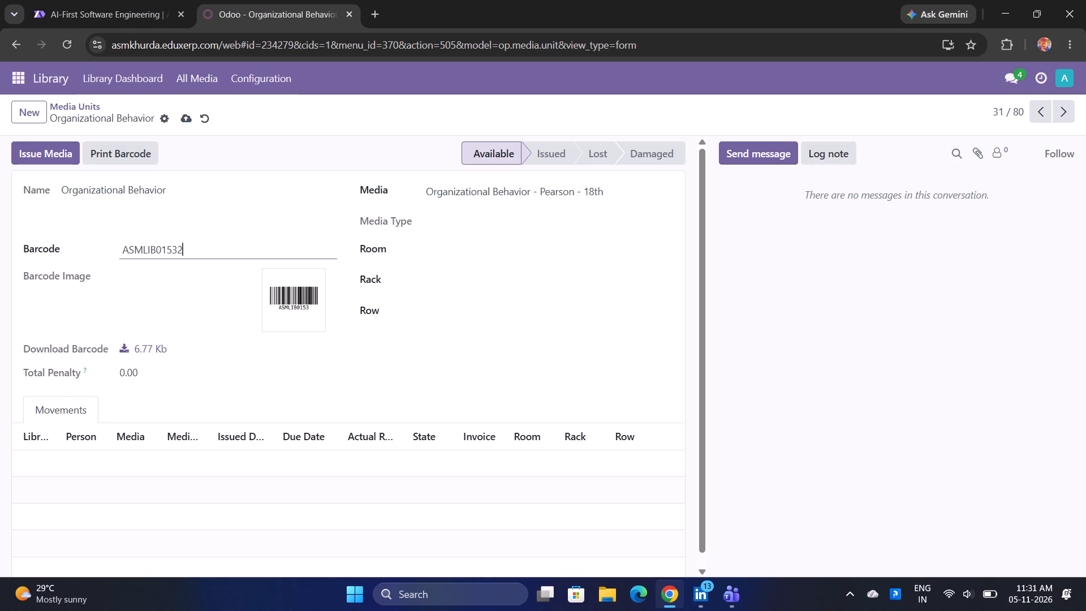
{"action": "left_click", "coordinate": [183, 118]}
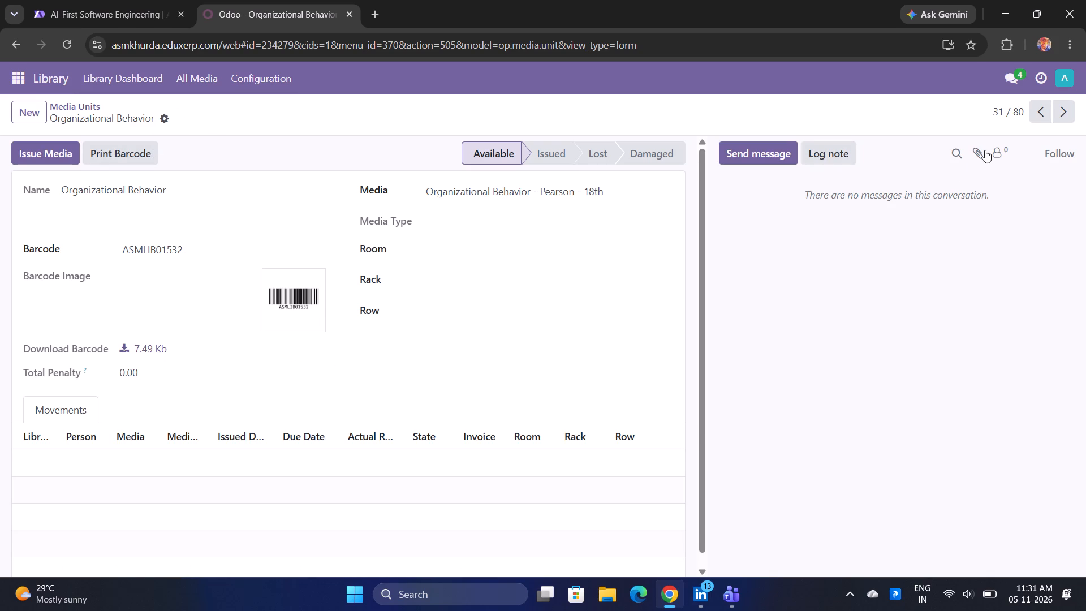
On the next Organizational Behavior unit, generate the barcode image by saving the barcode as ASMLIB0153, then restoring and saving it as ASMLIB01531.
{"action": "left_click", "coordinate": [1062, 107]}
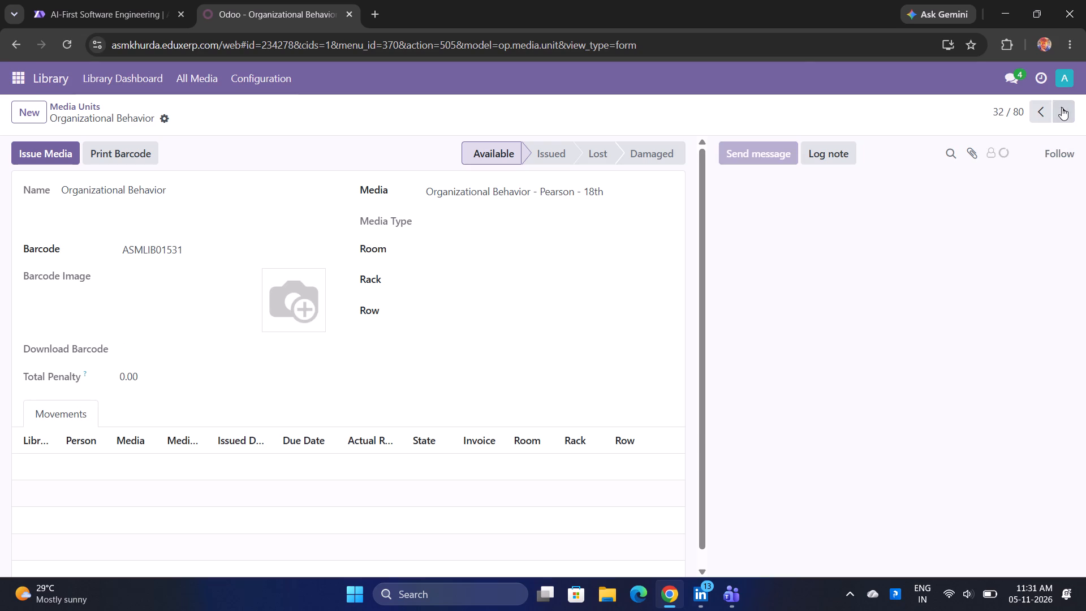
{"action": "left_click", "coordinate": [301, 252]}
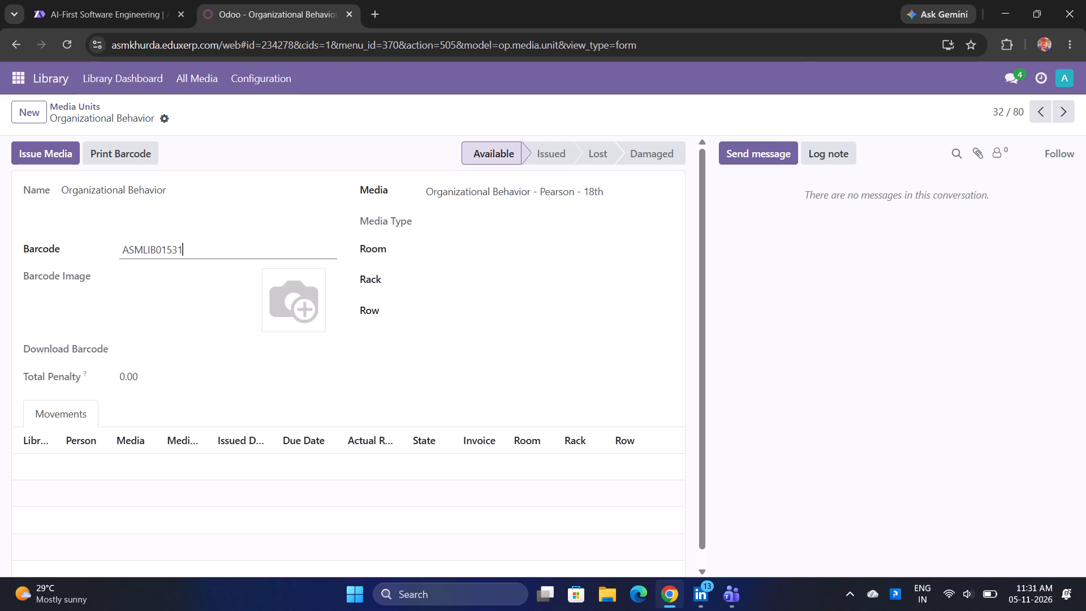
{"action": "key", "text": "BackSpace"}
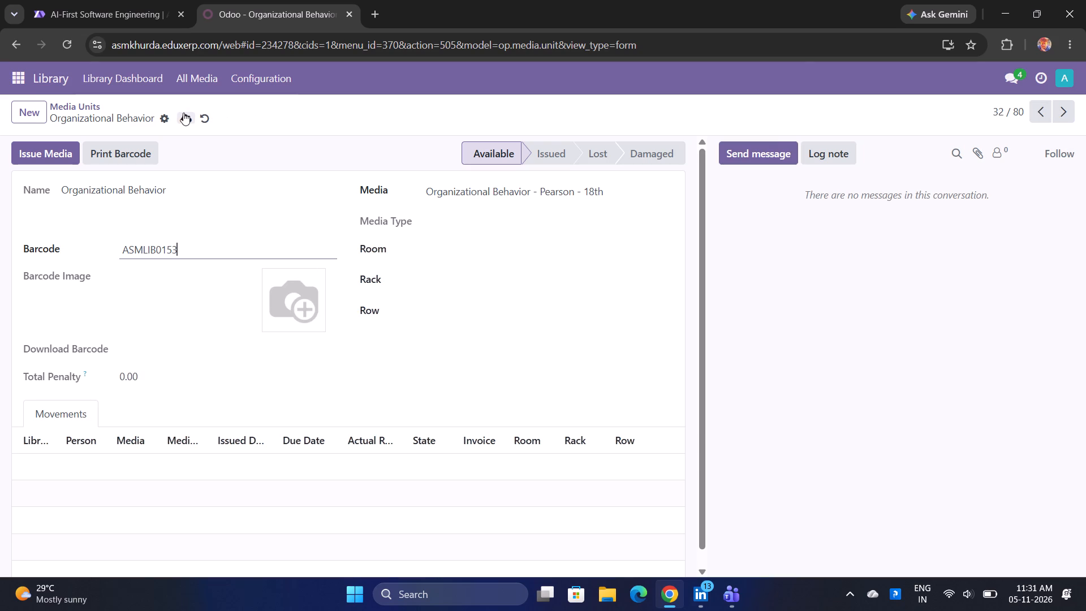
{"action": "left_click", "coordinate": [183, 113]}
{"action": "left_click", "coordinate": [196, 239]}
{"action": "left_click", "coordinate": [197, 242]}
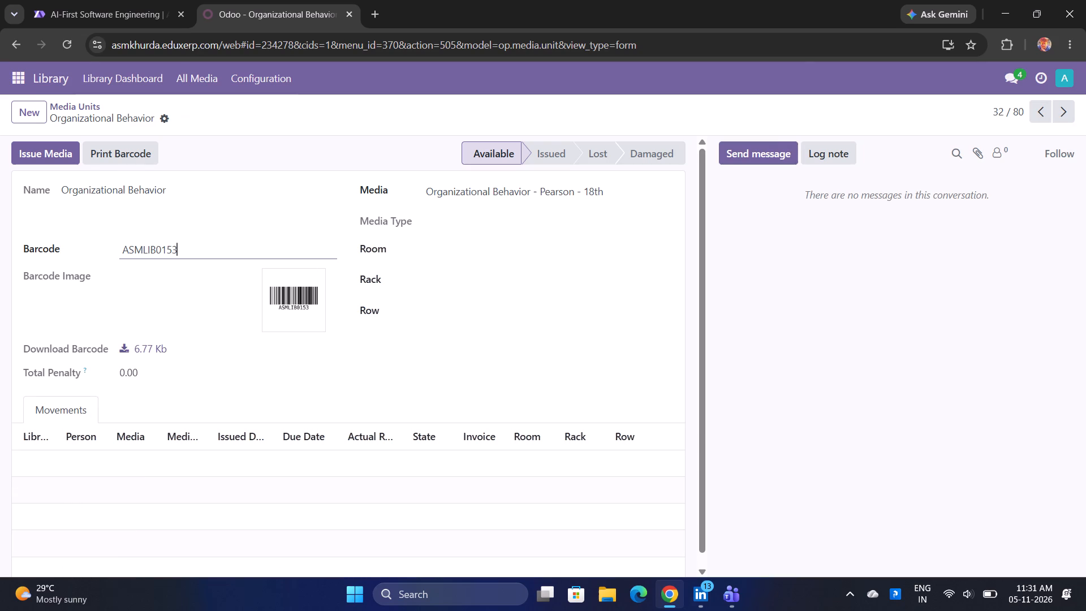
{"action": "key", "text": "1"}
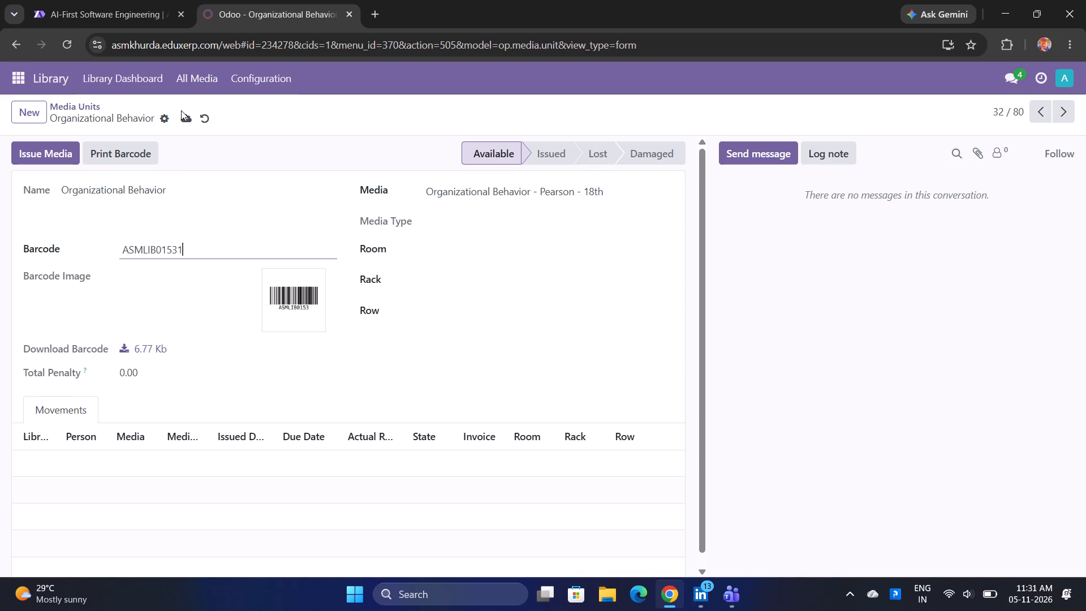
{"action": "left_click", "coordinate": [183, 115]}
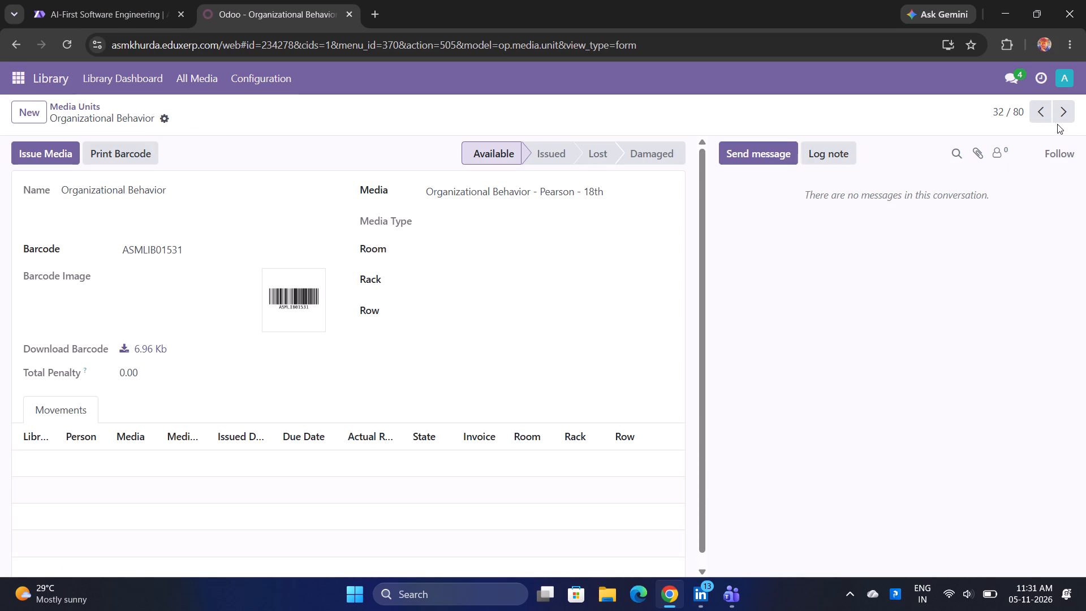
On the next Organizational Behavior unit, generate the barcode image by saving the barcode as ASMLIB0152, then restoring and saving it as ASMLIB01525.
{"action": "left_click", "coordinate": [1061, 113]}
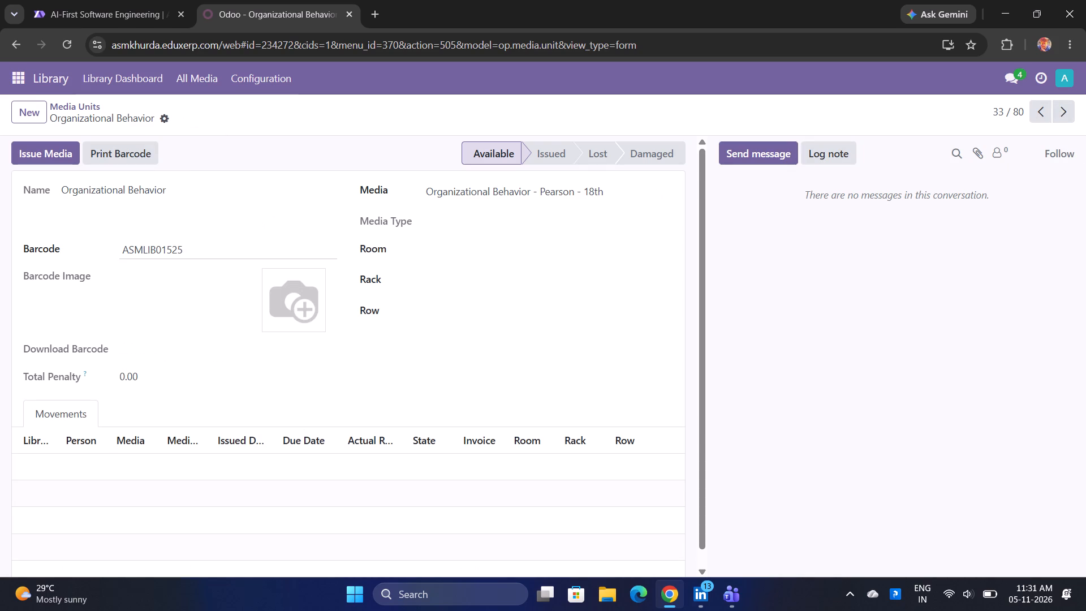
{"action": "left_click", "coordinate": [243, 256]}
{"action": "key", "text": "BackSpace"}
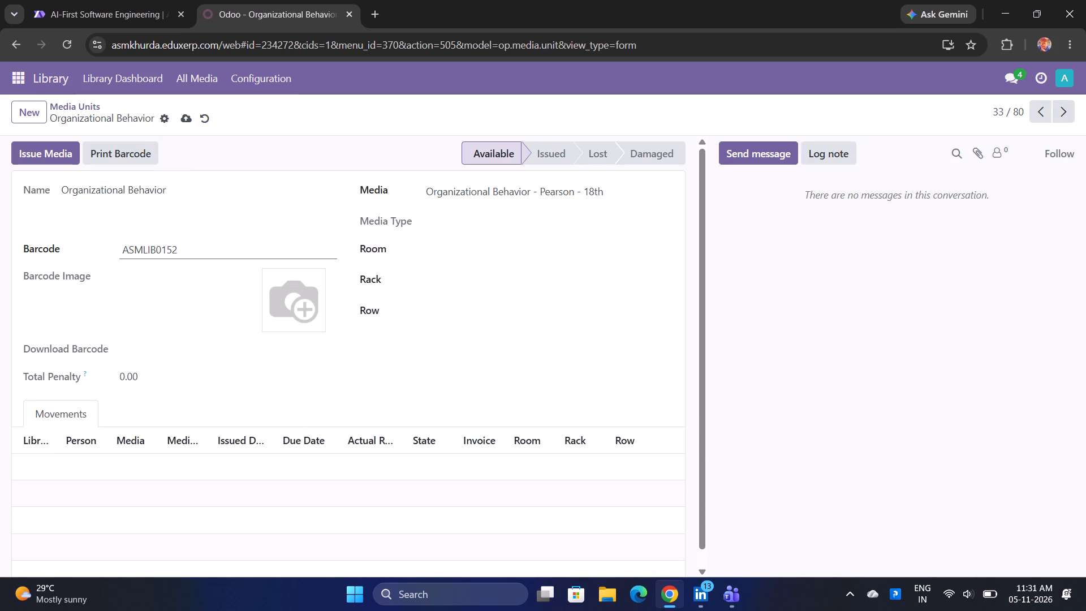
{"action": "left_click", "coordinate": [184, 115]}
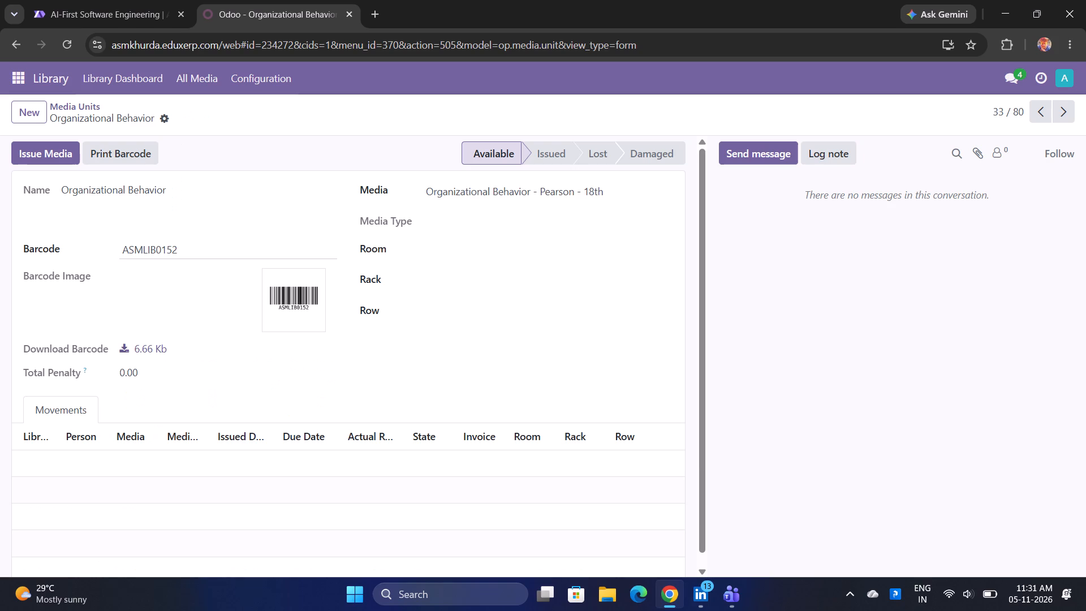
{"action": "left_click", "coordinate": [196, 251]}
{"action": "key", "text": "5"}
{"action": "left_click", "coordinate": [187, 119]}
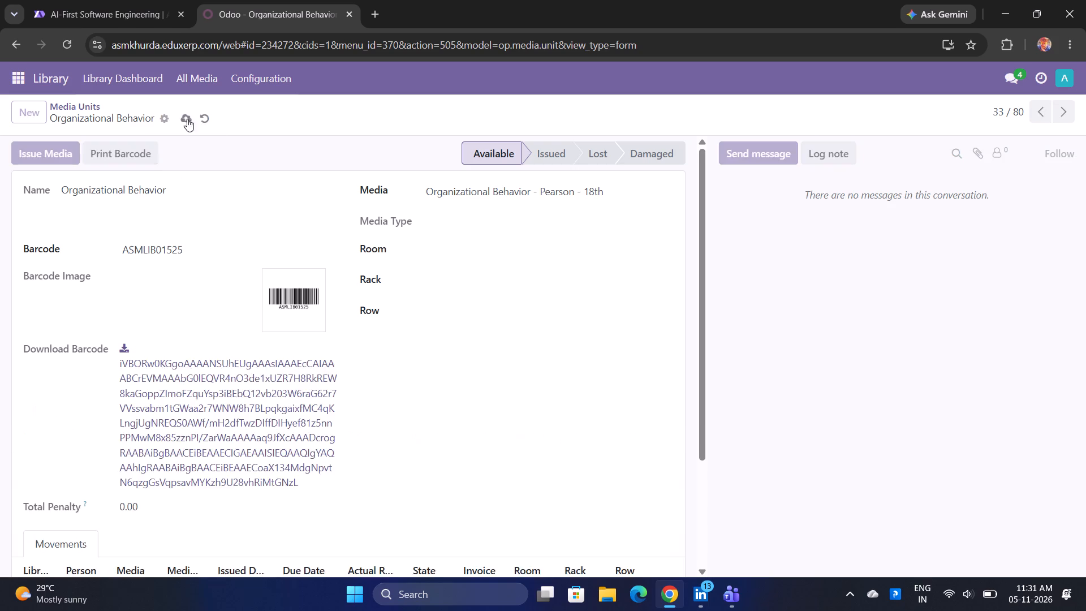
On the next Organizational Behavior unit, generate the barcode image by saving the barcode as ASMLIB0152, then restoring and saving it as ASMLIB01524.
{"action": "left_click", "coordinate": [1062, 100]}
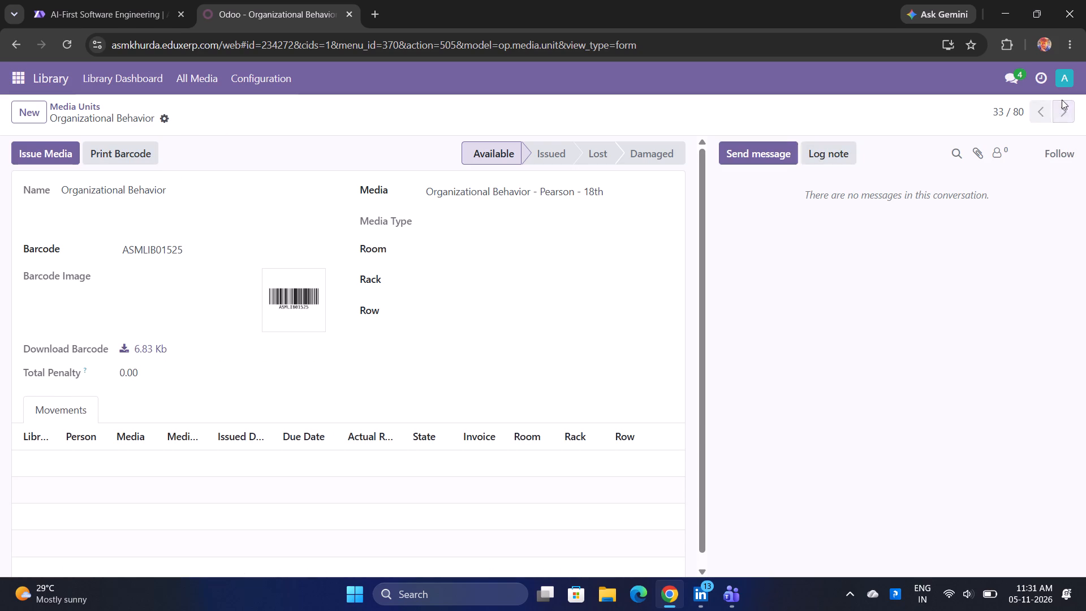
{"action": "left_click", "coordinate": [293, 248]}
{"action": "key", "text": "BackSpace"}
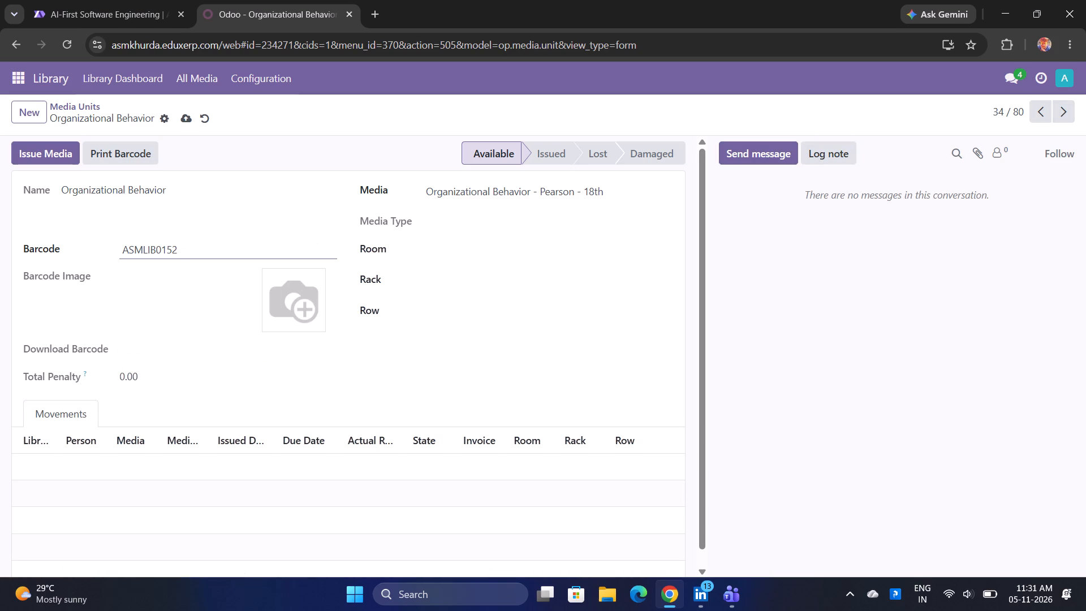
{"action": "left_click", "coordinate": [180, 122]}
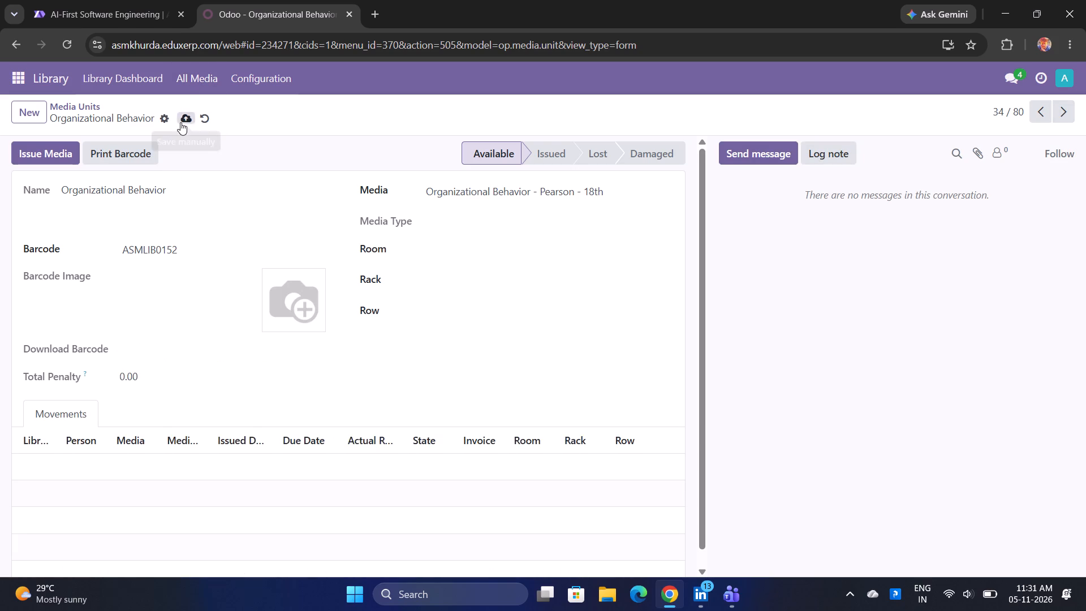
{"action": "left_click", "coordinate": [200, 247]}
{"action": "key", "text": "4"}
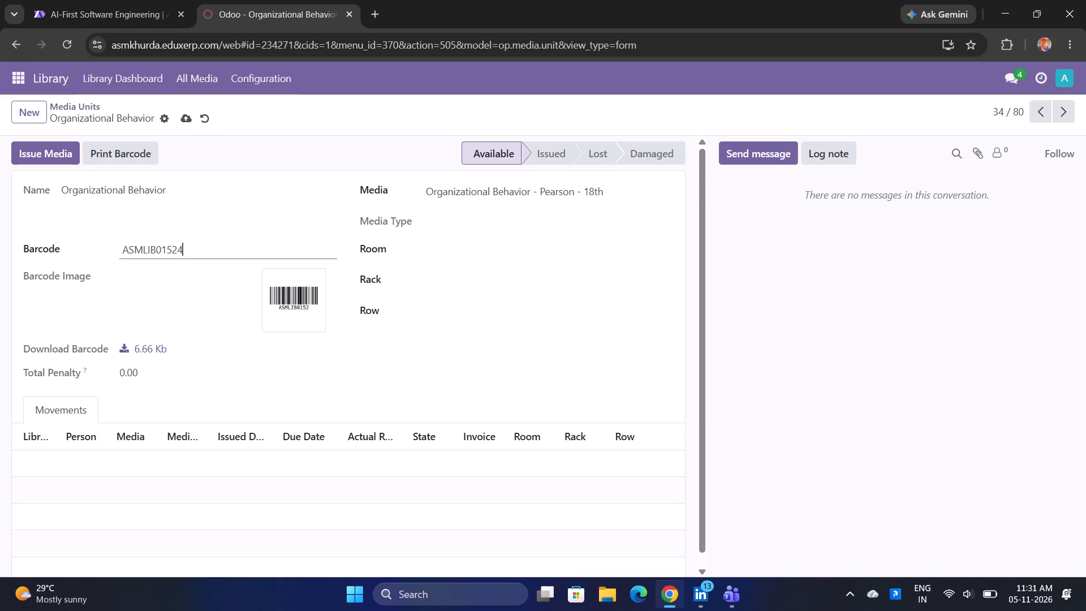
{"action": "left_click", "coordinate": [183, 118]}
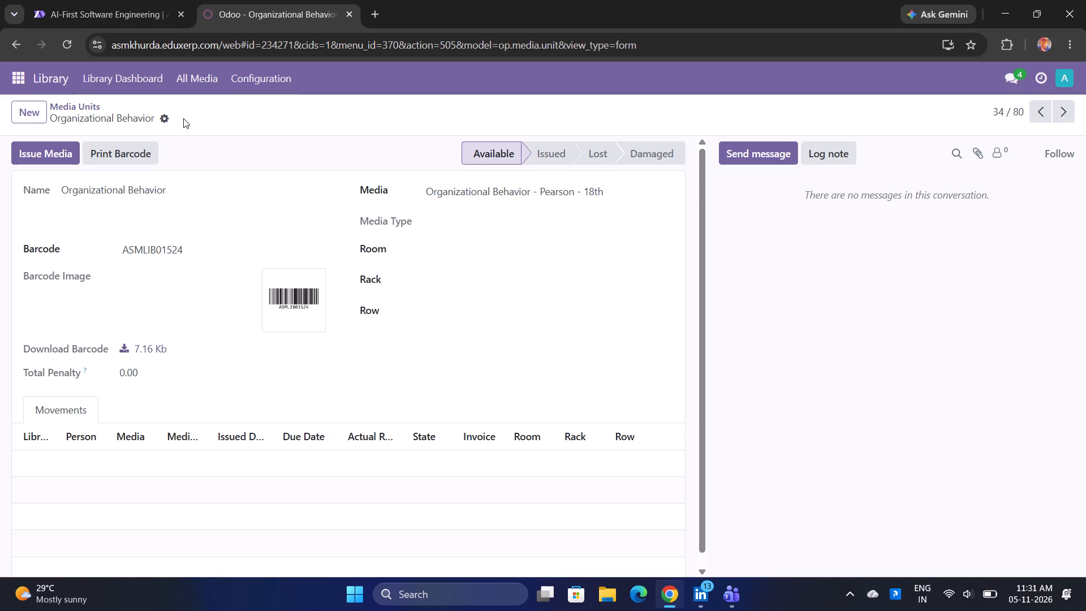
On the next Organizational Behavior unit, generate the barcode image by saving the barcode as ASMLIB0152, then restoring and saving it as ASMLIB01529.
{"action": "left_click", "coordinate": [1071, 111]}
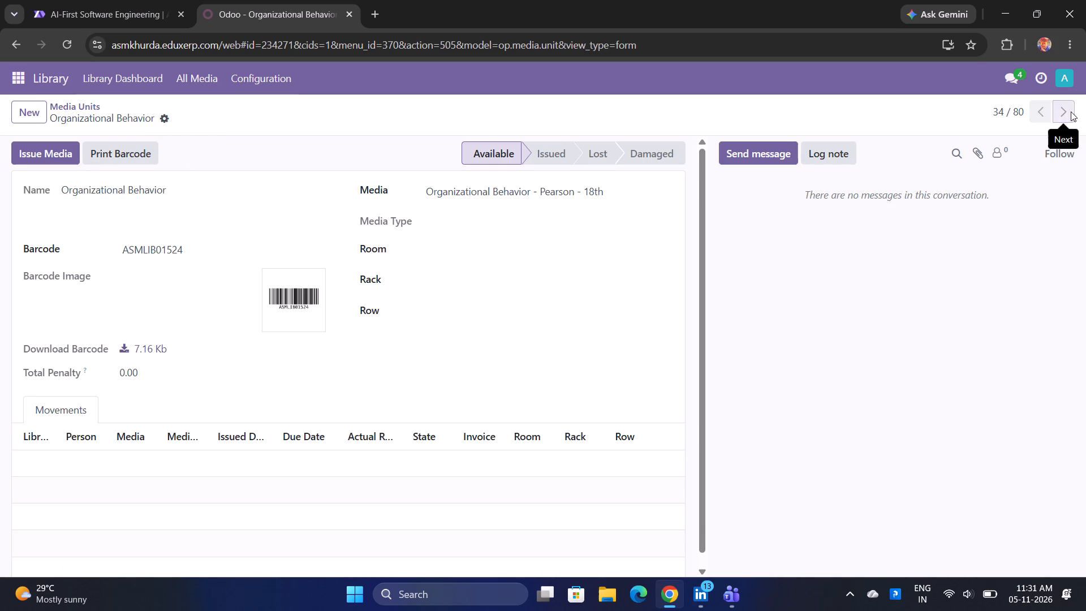
{"action": "left_click", "coordinate": [302, 248]}
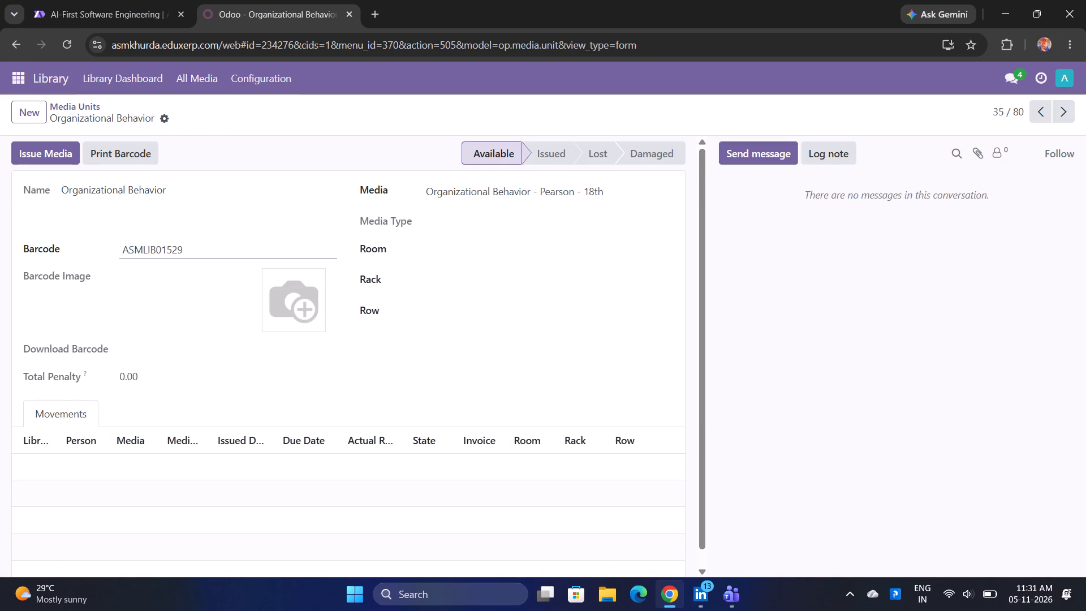
{"action": "key", "text": "BackSpace"}
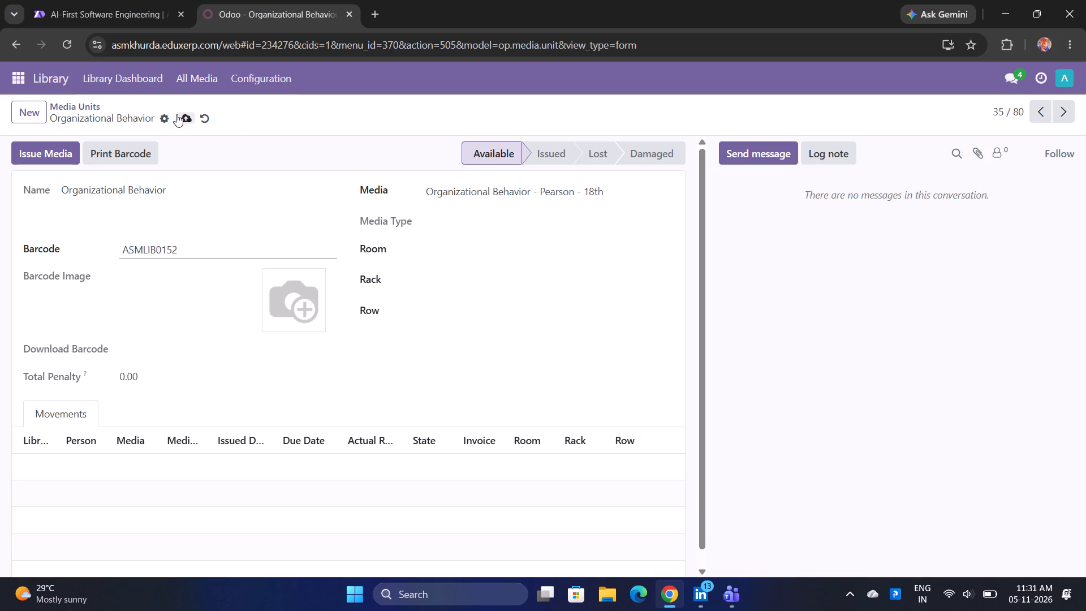
{"action": "left_click", "coordinate": [183, 117]}
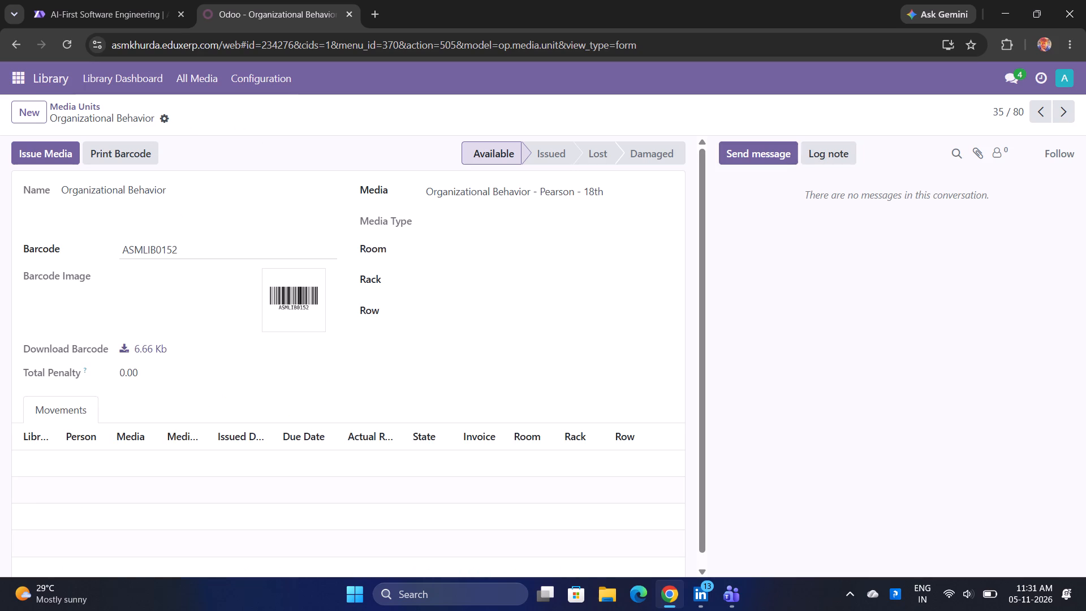
{"action": "left_click", "coordinate": [193, 250]}
{"action": "key", "text": "9"}
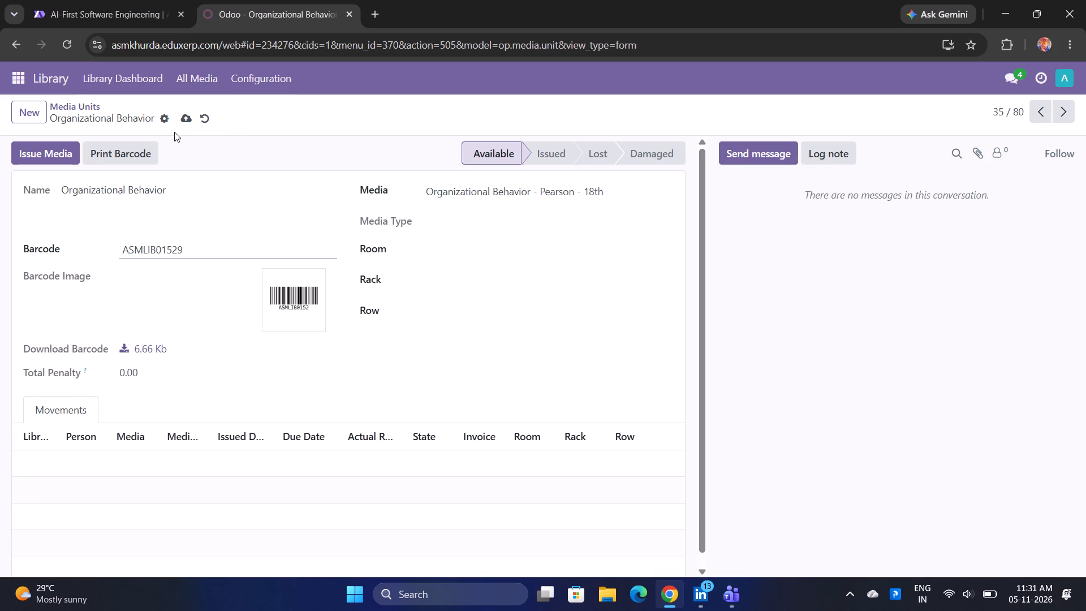
{"action": "left_click", "coordinate": [187, 111]}
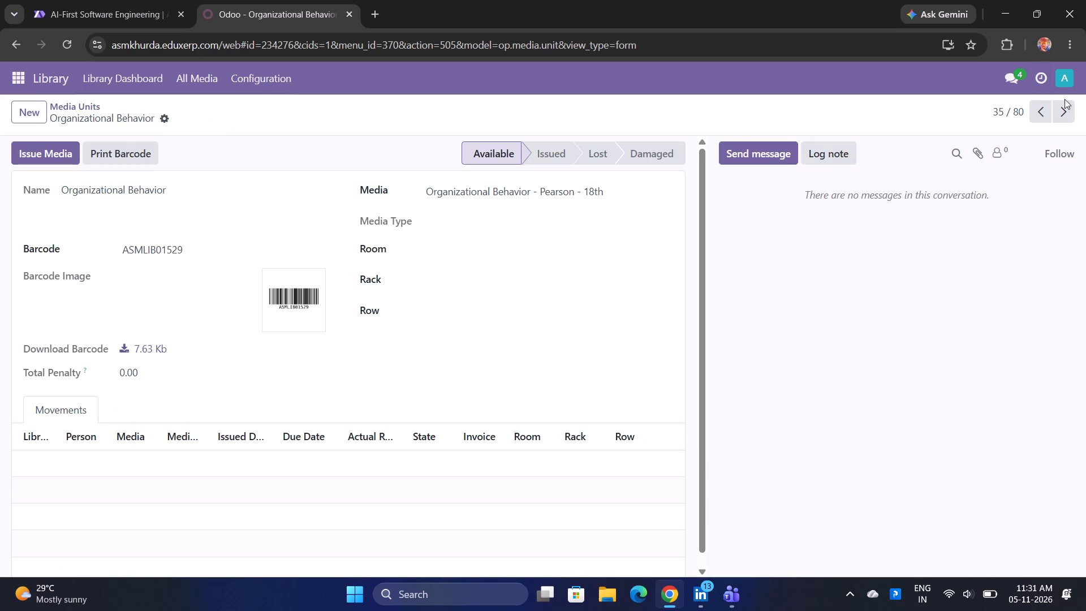
On the next Organizational Behavior unit, generate the barcode image by saving the barcode as ASMLIB0152, then restoring and saving it as ASMLIB01528.
{"action": "left_click", "coordinate": [1062, 106]}
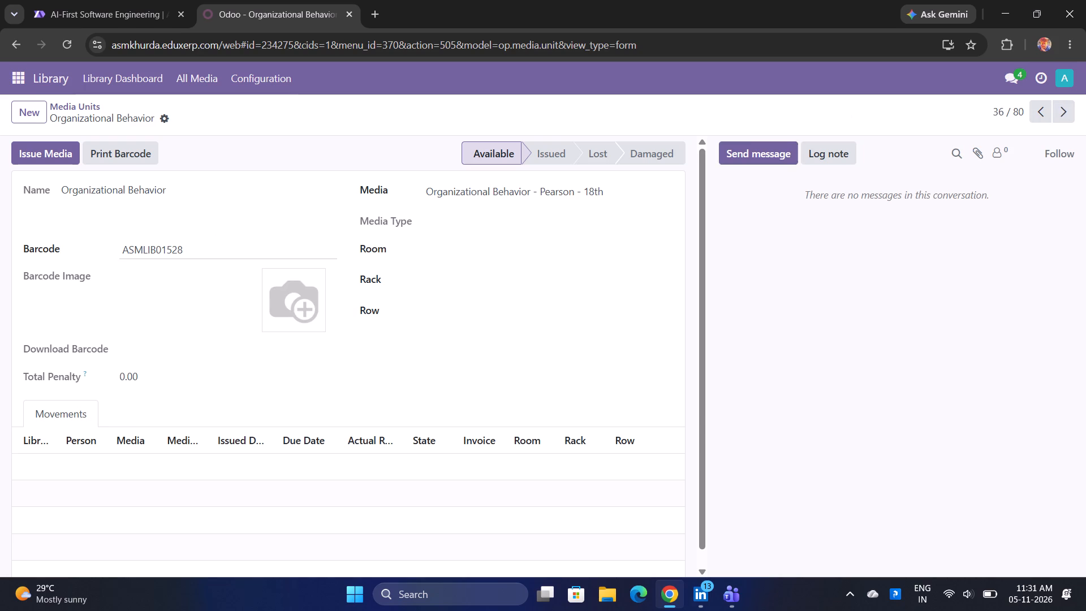
{"action": "left_click", "coordinate": [217, 241]}
{"action": "key", "text": "BackSpace"}
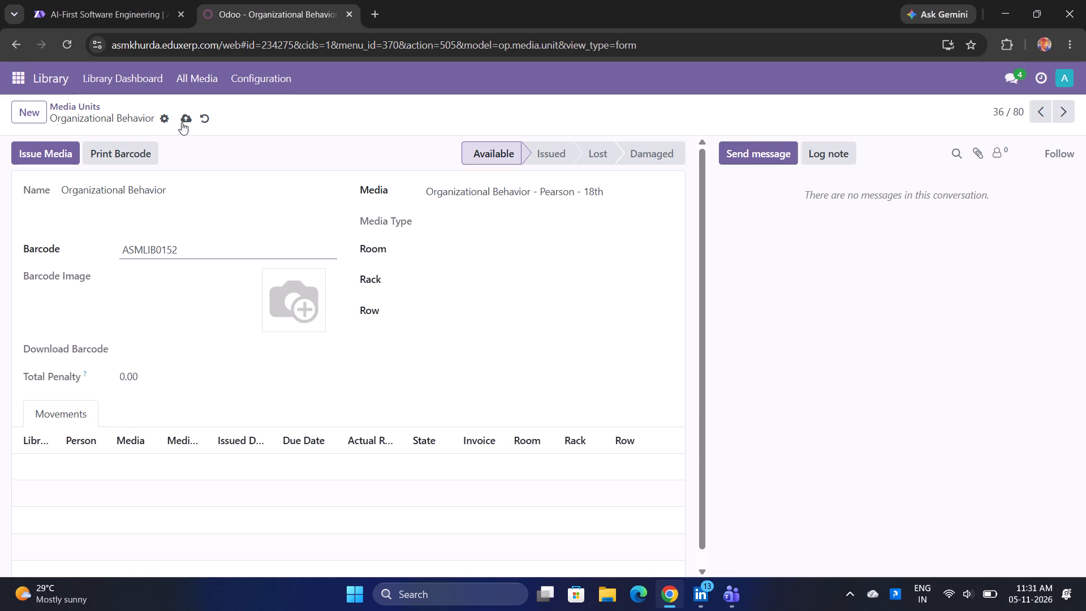
{"action": "left_click", "coordinate": [179, 117]}
{"action": "left_click", "coordinate": [204, 244]}
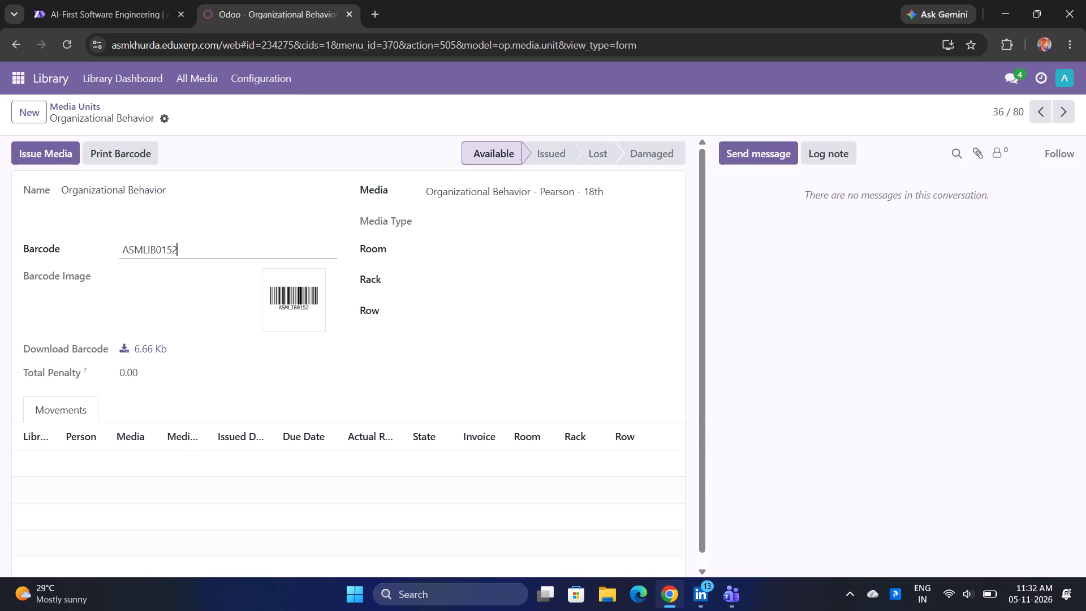
{"action": "key", "text": "8"}
{"action": "left_click", "coordinate": [182, 117]}
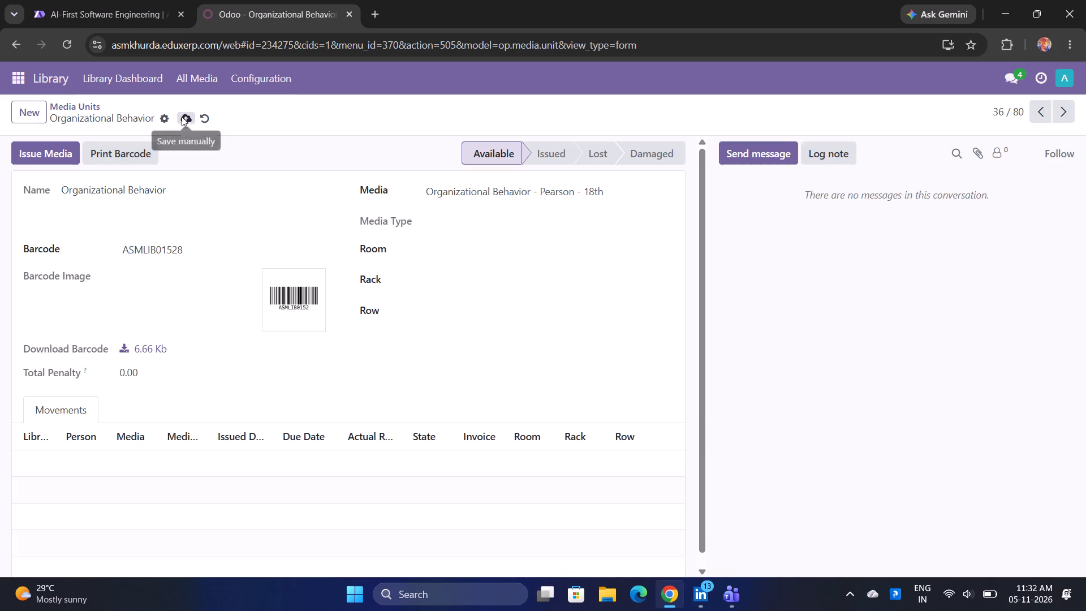
On the next Organizational Behavior unit, generate the barcode image by saving the barcode as ASMLIB0152, then restoring and saving it as ASMLIB01527.
{"action": "left_click", "coordinate": [1074, 114]}
{"action": "left_click", "coordinate": [261, 249]}
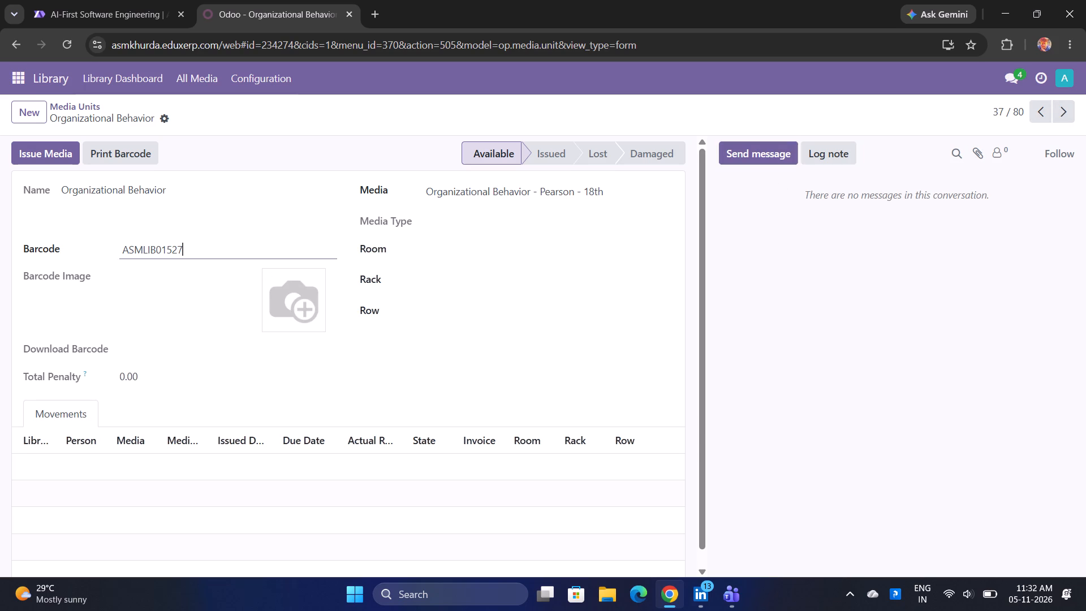
{"action": "key", "text": "BackSpace"}
{"action": "left_click", "coordinate": [186, 117]}
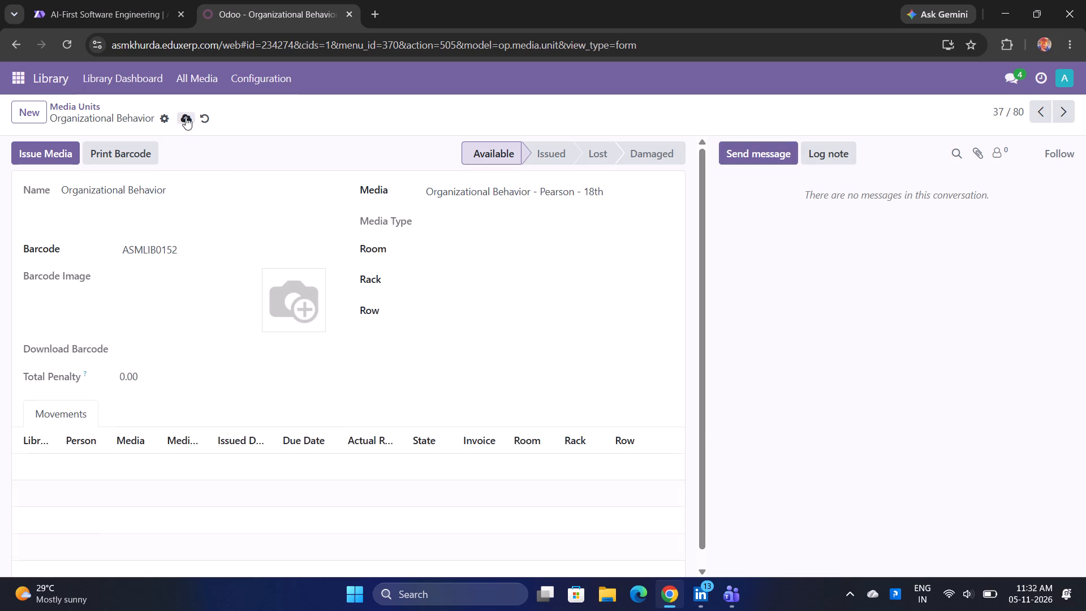
{"action": "left_click", "coordinate": [192, 246]}
{"action": "key", "text": "7"}
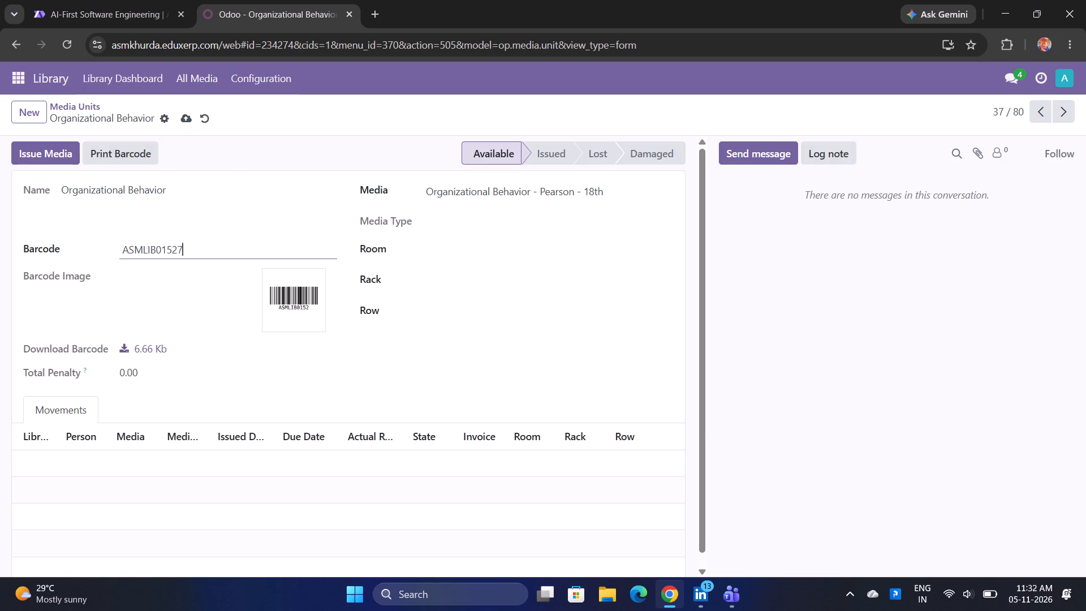
{"action": "left_click", "coordinate": [186, 114]}
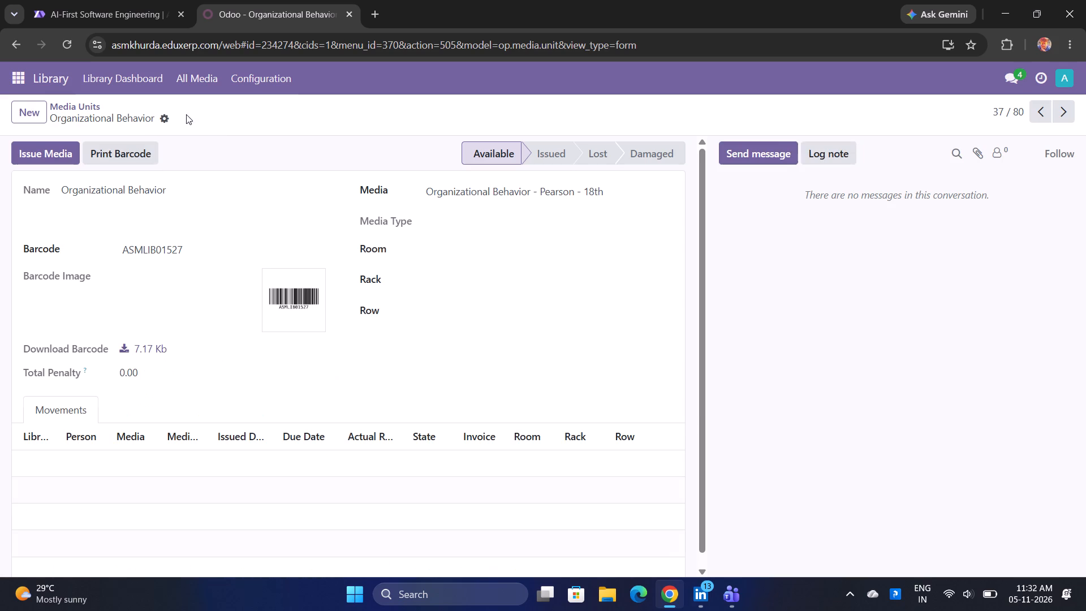
On the next Organizational Behavior unit, generate the barcode image by saving the barcode as ASMLIB0152, then restoring and saving it as ASMLIB01526.
{"action": "left_click", "coordinate": [1061, 110]}
{"action": "left_click", "coordinate": [255, 253]}
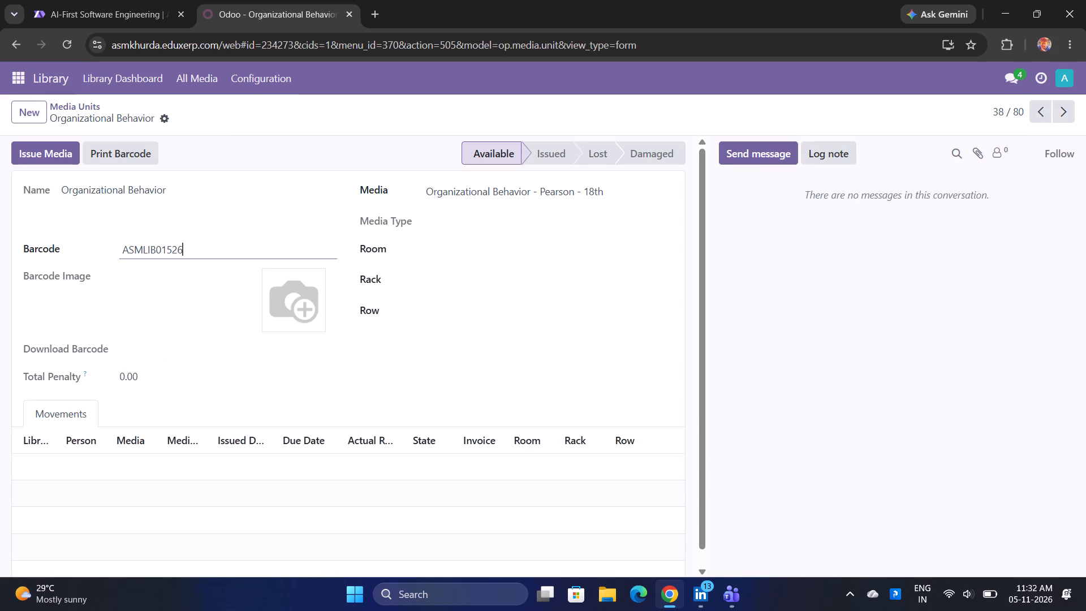
{"action": "key", "text": "BackSpace"}
{"action": "left_click", "coordinate": [184, 119]}
{"action": "left_click", "coordinate": [195, 251]}
{"action": "key", "text": "6"}
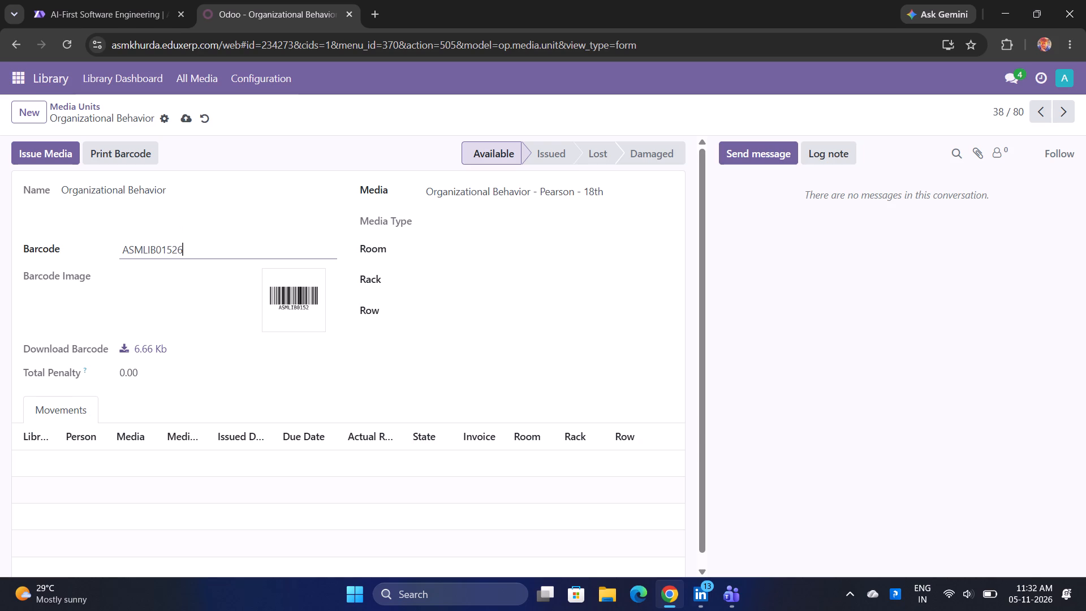
{"action": "left_click", "coordinate": [184, 121]}
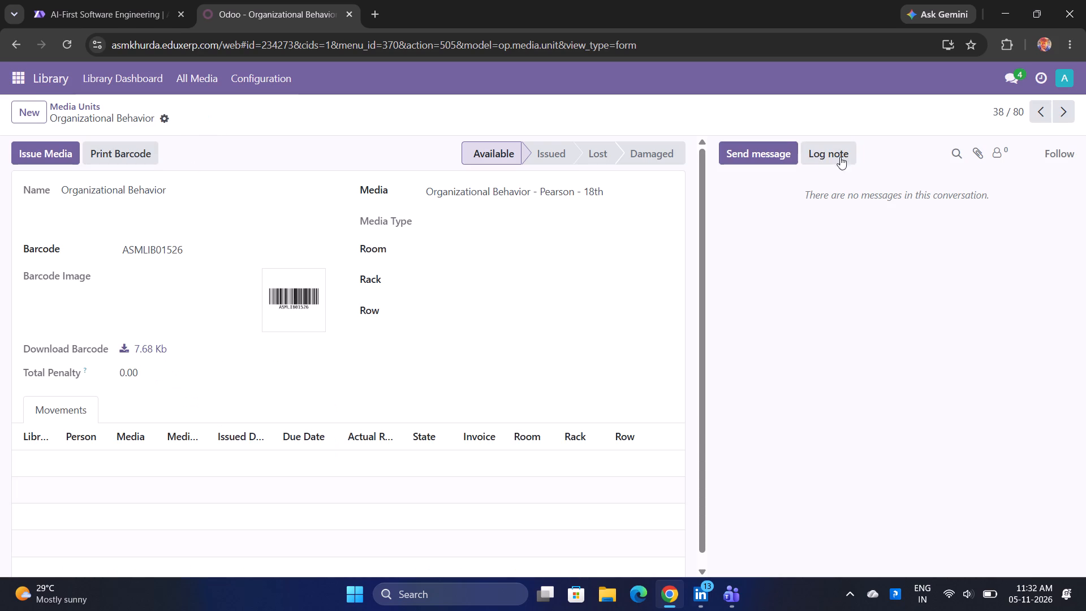
On the next Organizational Behavior unit, generate the barcode image by saving the barcode as ASMLIB0153, then restoring and saving it as ASMLIB01530.
{"action": "left_click", "coordinate": [1057, 109]}
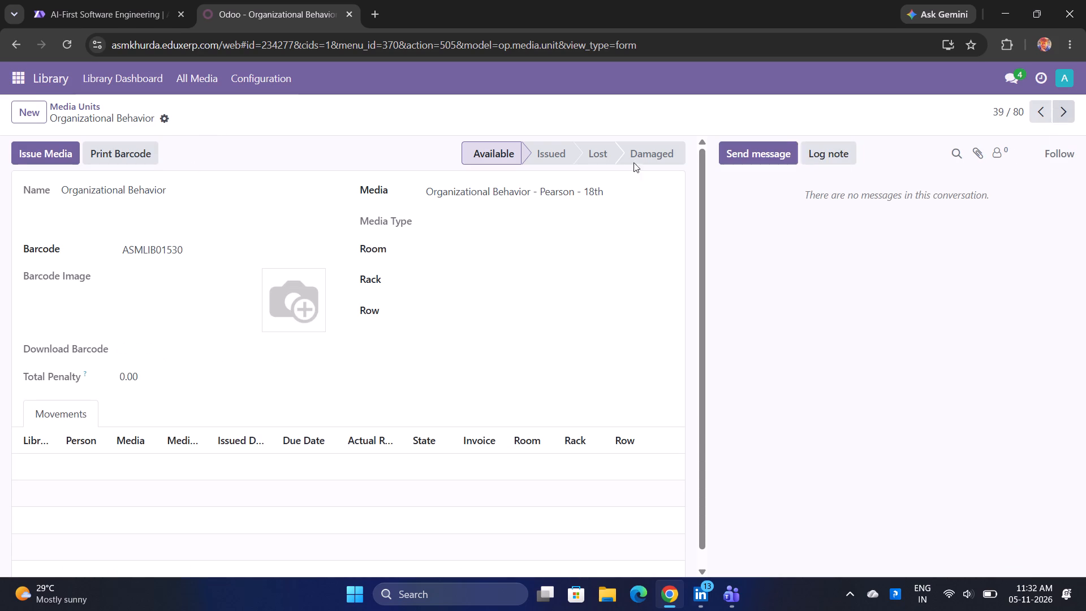
{"action": "left_click", "coordinate": [311, 243]}
{"action": "key", "text": "BackSpace"}
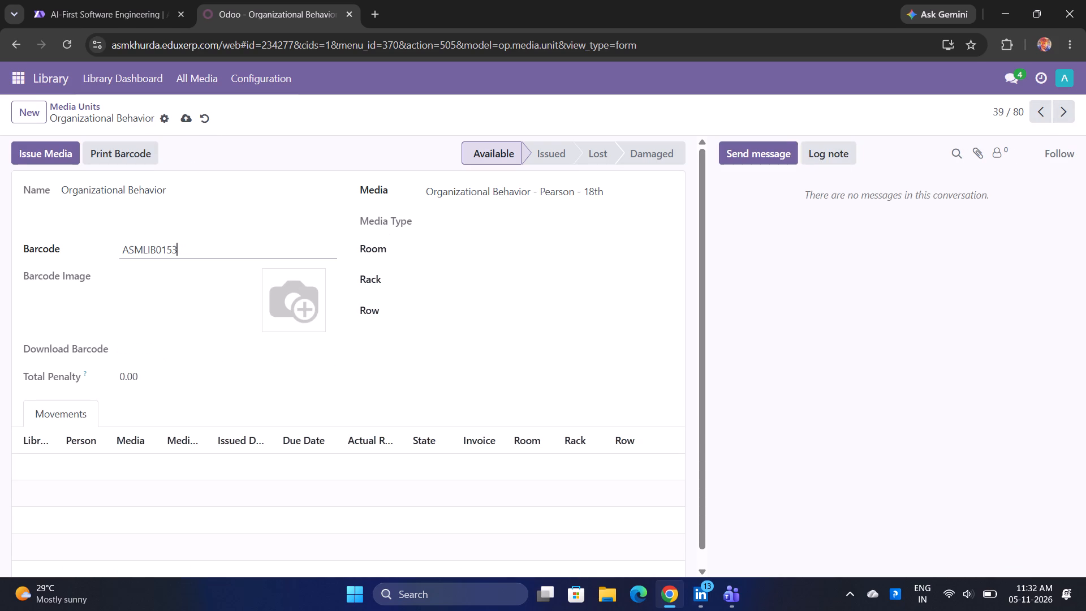
{"action": "left_click", "coordinate": [183, 118]}
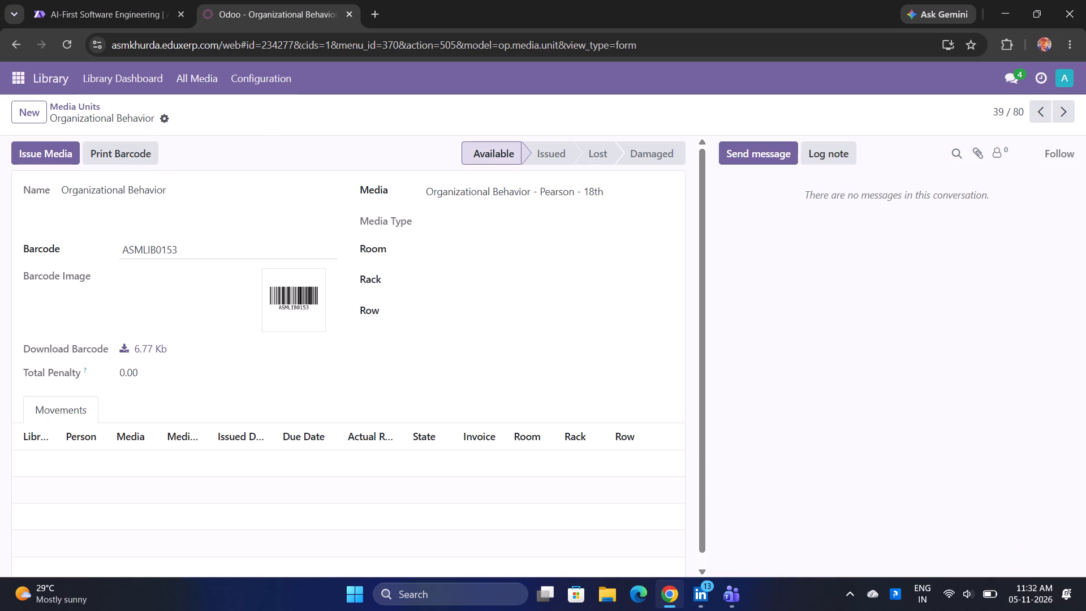
{"action": "left_click", "coordinate": [183, 249]}
{"action": "key", "text": "0"}
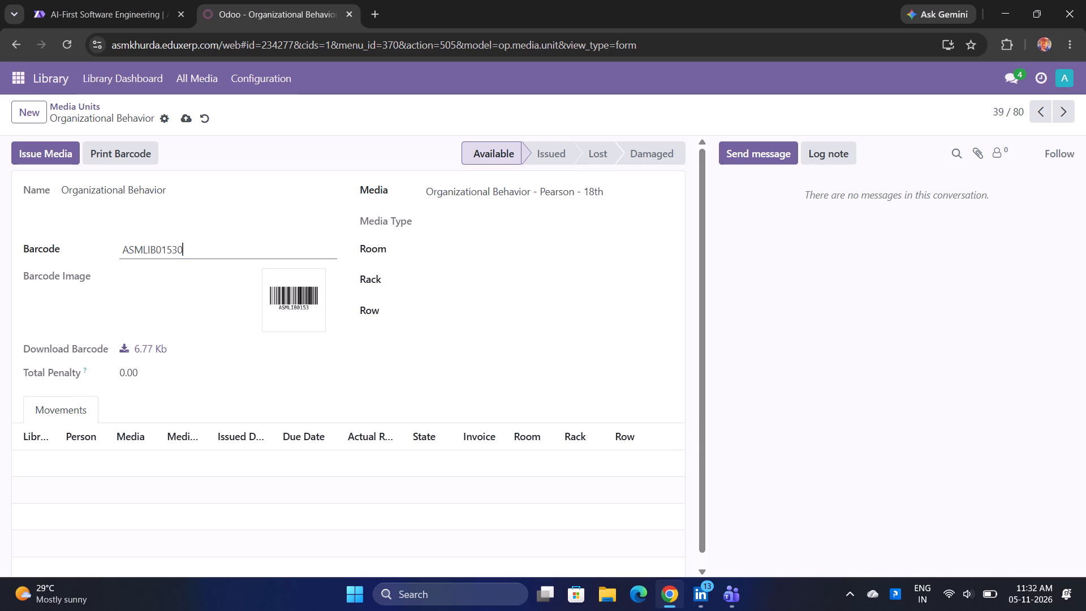
{"action": "left_click", "coordinate": [183, 115]}
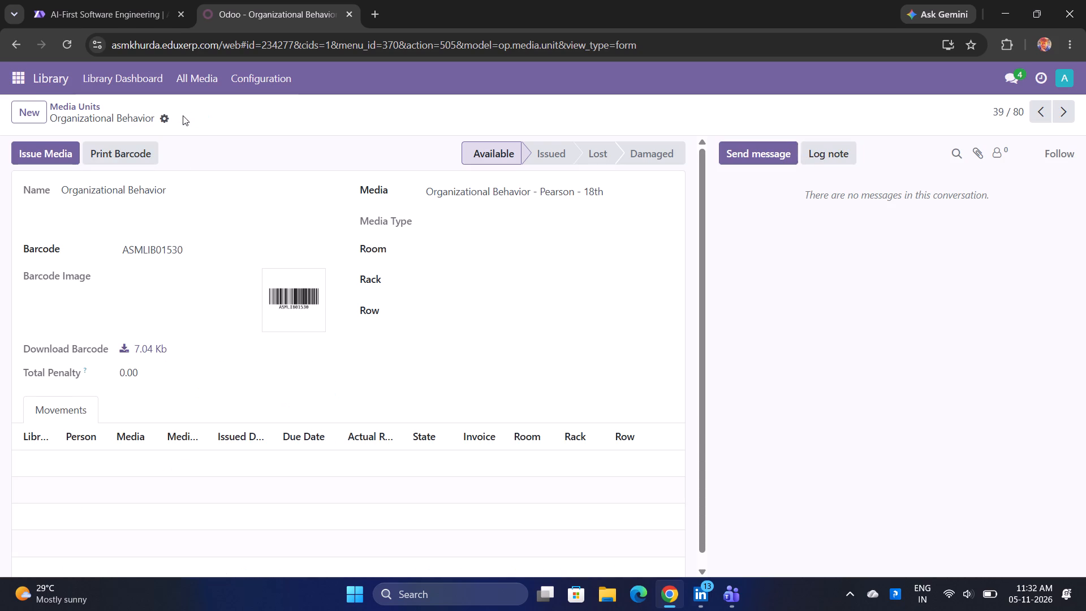
On the next Organizational Behavior unit, generate the barcode image by saving the barcode as ASMLIB0152, then restoring and saving it as ASMLIB01523.
{"action": "left_click", "coordinate": [1062, 107]}
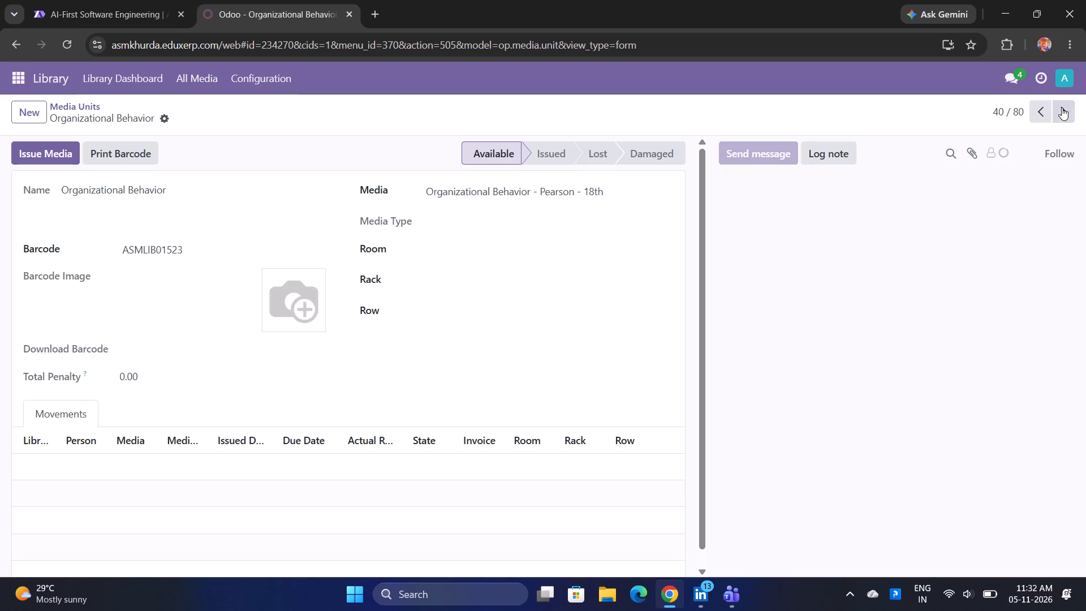
{"action": "left_click", "coordinate": [311, 246]}
{"action": "key", "text": "BackSpace"}
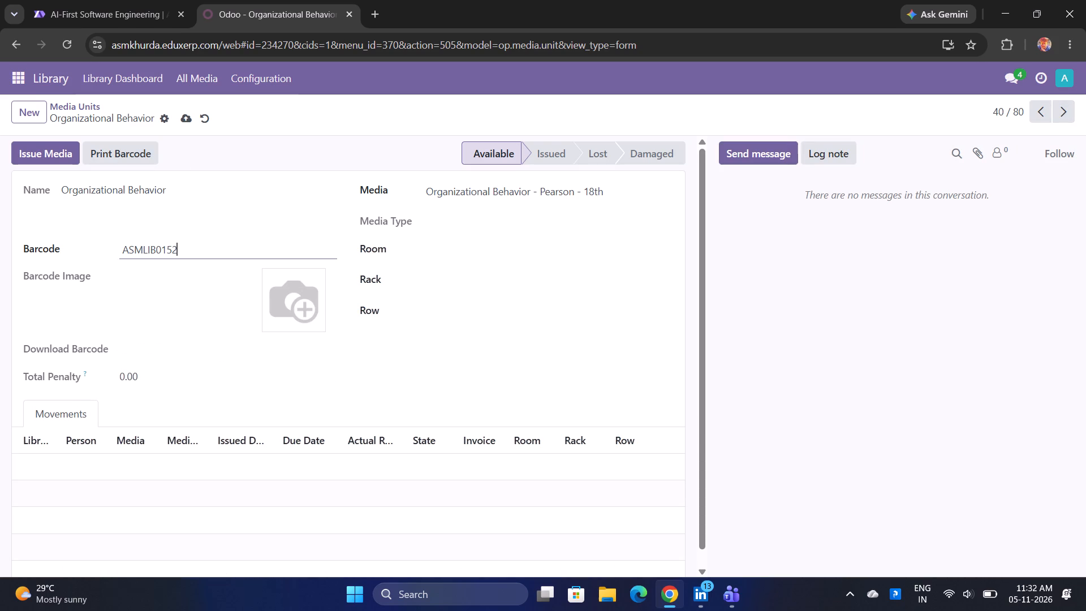
{"action": "left_click", "coordinate": [188, 113]}
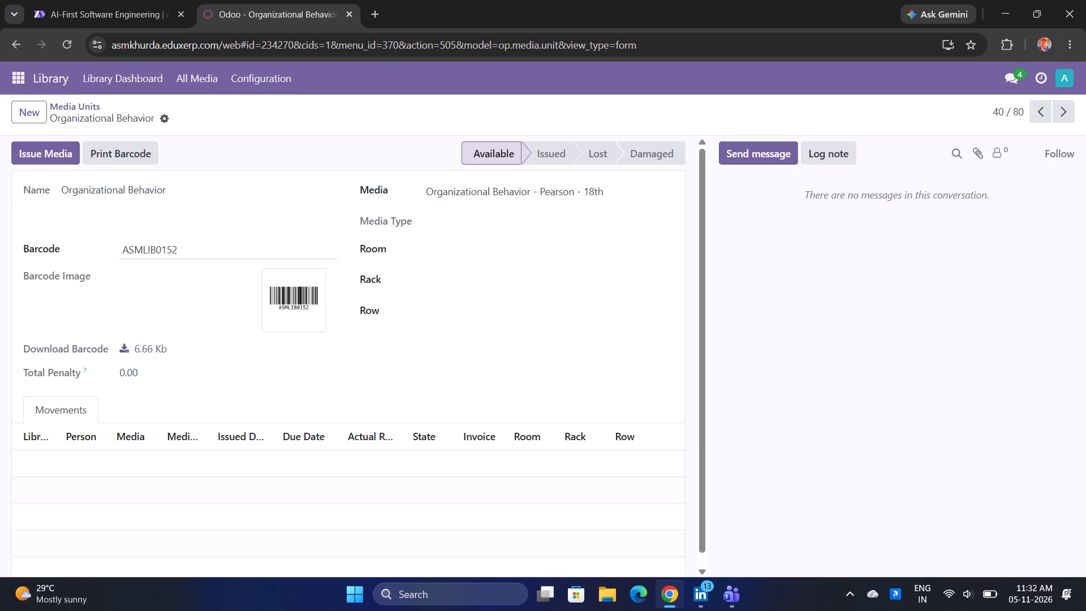
{"action": "left_click", "coordinate": [209, 251]}
{"action": "key", "text": "3"}
{"action": "left_click", "coordinate": [184, 120]}
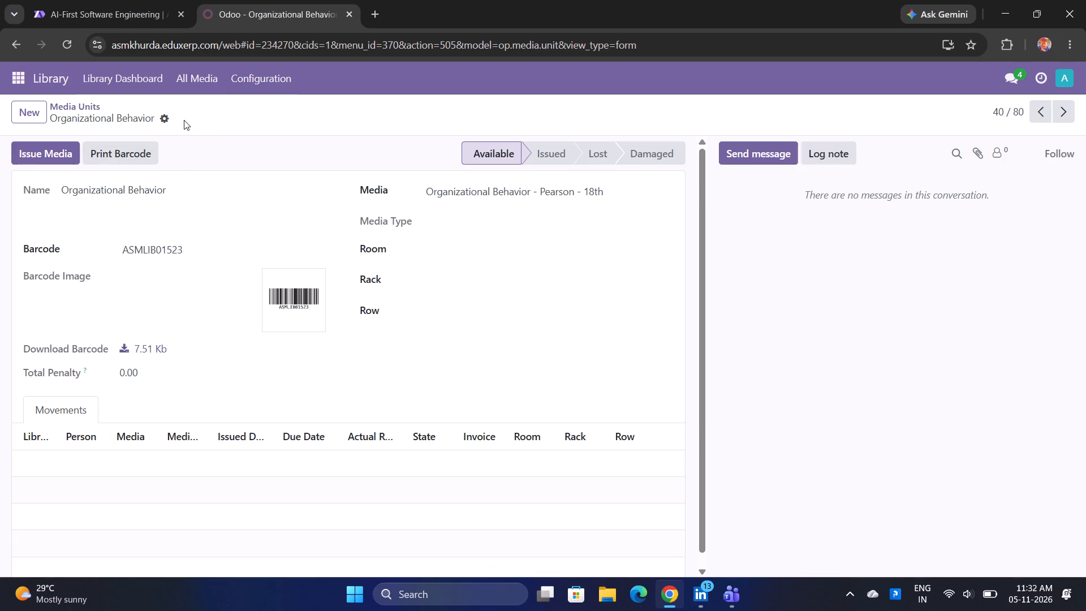
On the next unit, Organizational Behavior - Lakhmi - 1st, refresh the barcode image by saving the barcode as ASMLIB0047, then restoring and saving it as ASMLIB00471.
{"action": "left_click", "coordinate": [1062, 110]}
{"action": "left_click", "coordinate": [299, 247]}
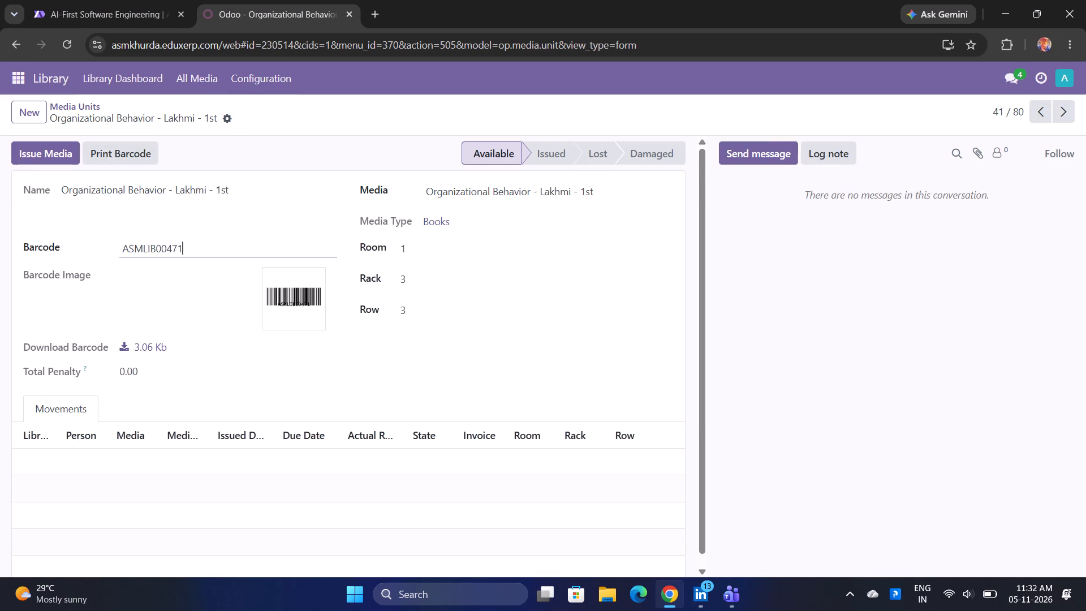
{"action": "key", "text": "BackSpace"}
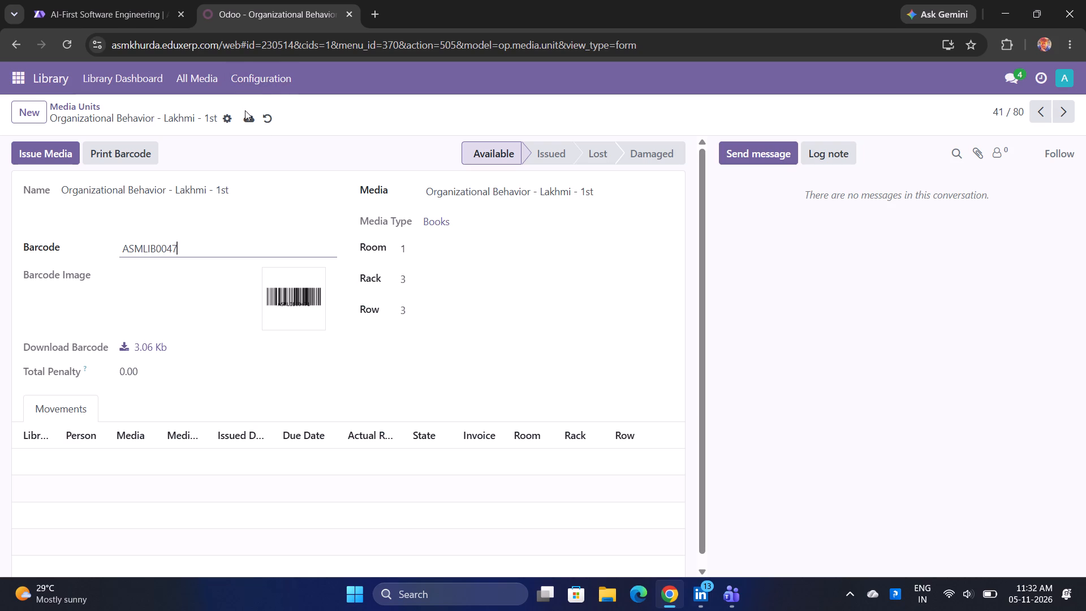
{"action": "left_click", "coordinate": [247, 114]}
{"action": "left_click", "coordinate": [226, 240]}
{"action": "key", "text": "1"}
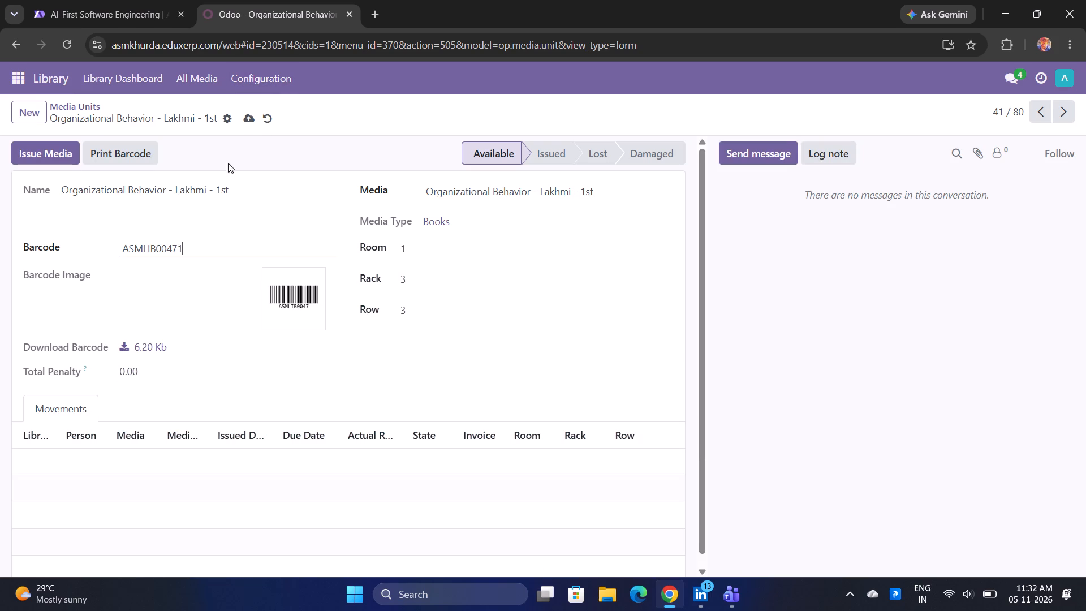
{"action": "left_click", "coordinate": [239, 114]}
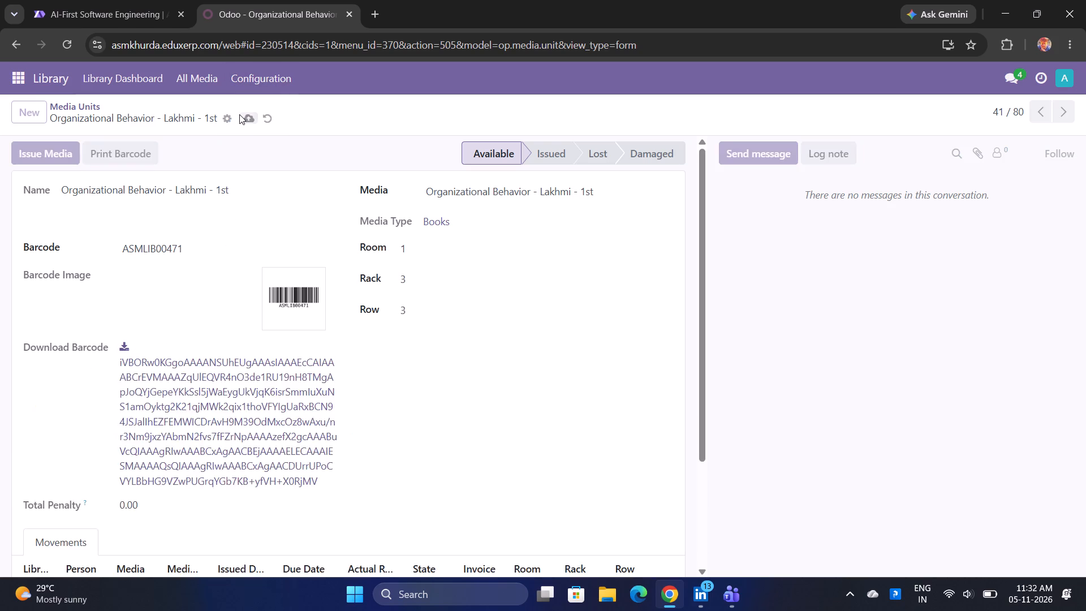
On the next unit, Organizational Behavior - Pearson - 1st, refresh the barcode image by saving the barcode as ASMLIB0065, then restoring and saving it as ASMLIB00654.
{"action": "left_click", "coordinate": [1058, 106]}
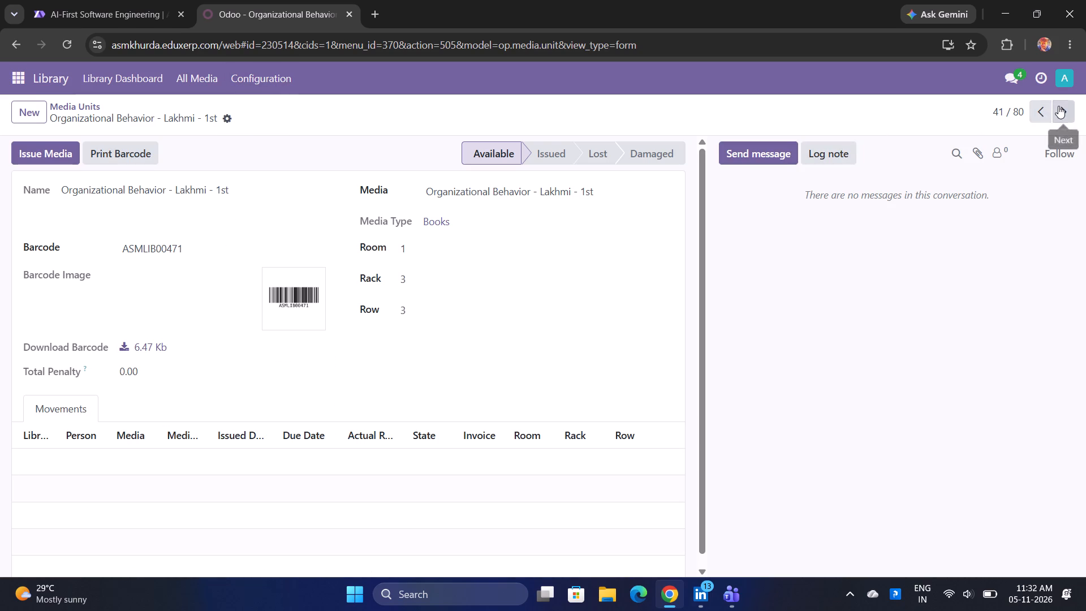
{"action": "left_click", "coordinate": [318, 241]}
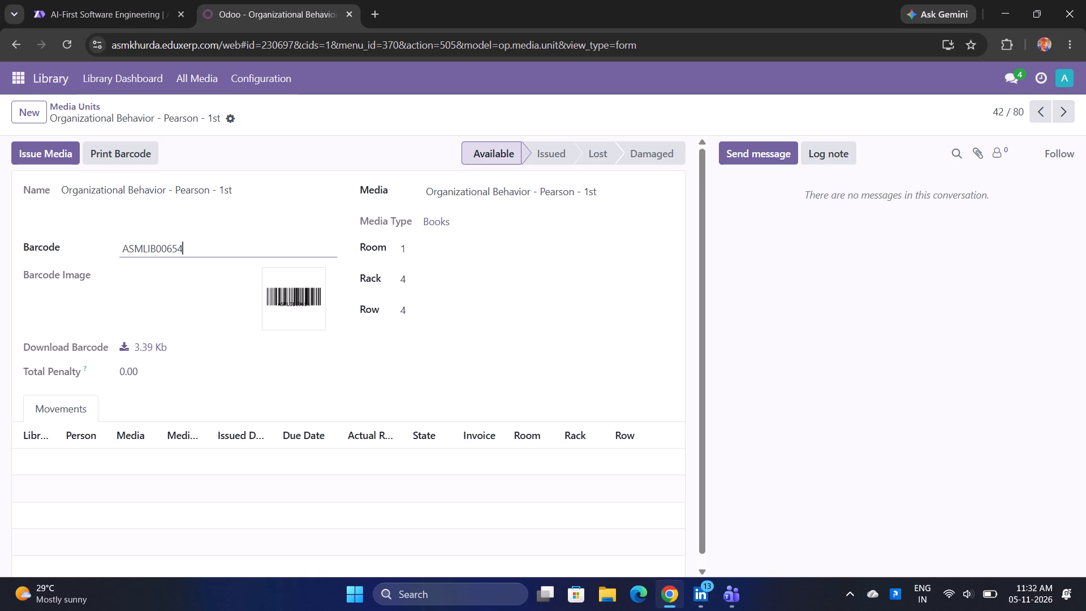
{"action": "key", "text": "BackSpace"}
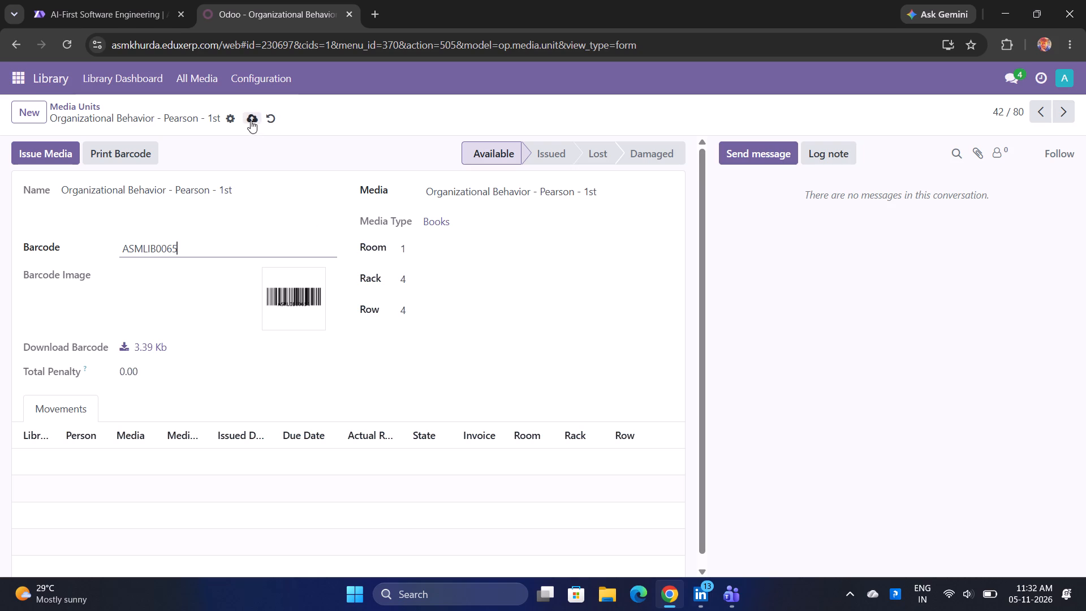
{"action": "left_click", "coordinate": [249, 117]}
{"action": "left_click", "coordinate": [222, 248]}
{"action": "key", "text": "4"}
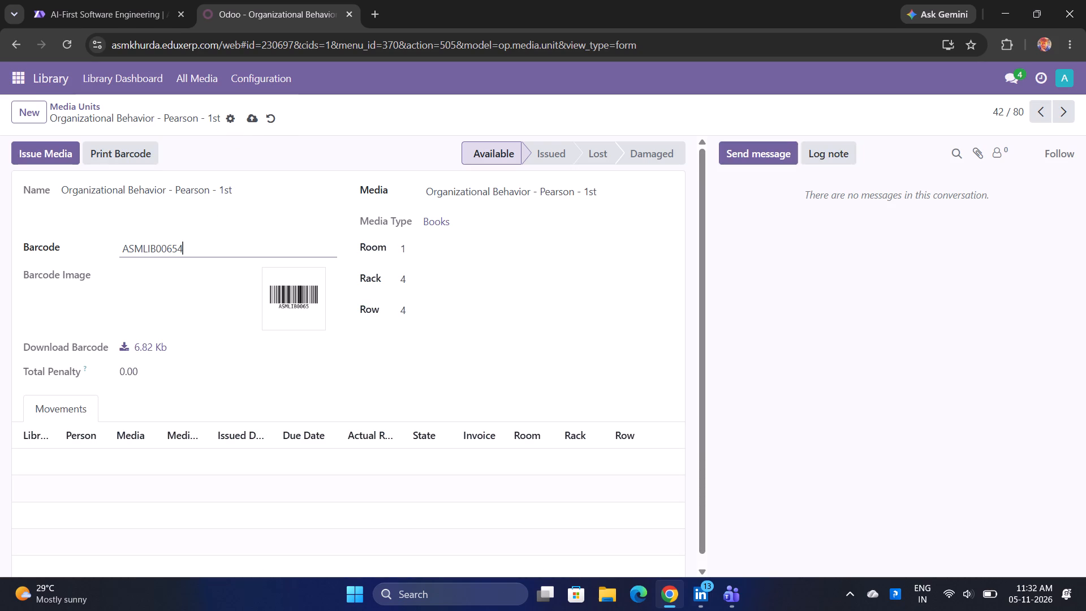
{"action": "left_click", "coordinate": [249, 115]}
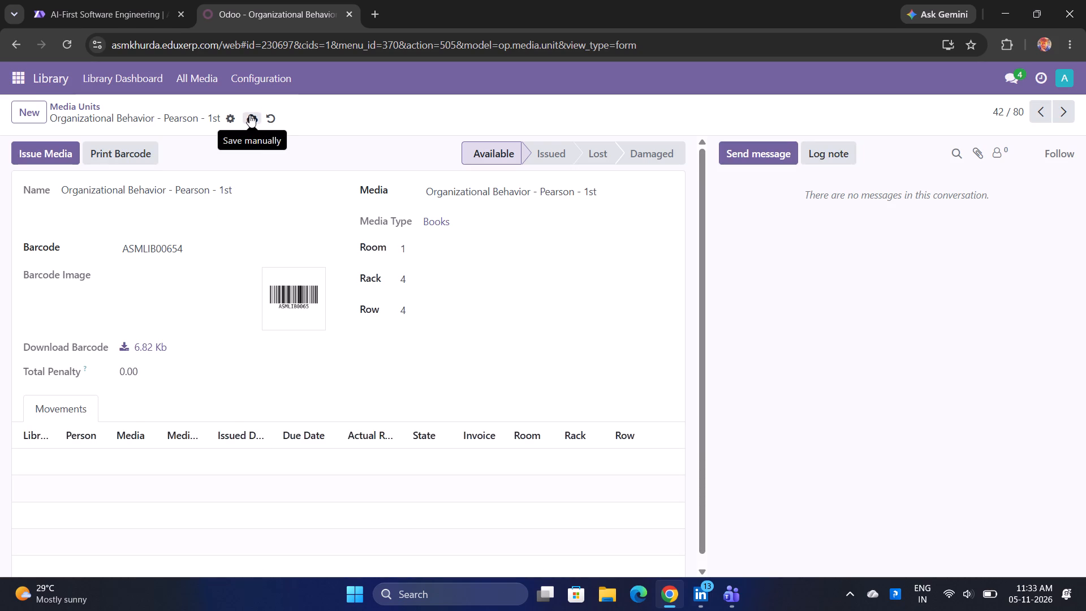
On the next Organizational Behavior - Pearson - 1st unit, refresh the barcode image by saving the barcode as ASMLIB0057, then restoring and saving it as ASMLIB00573.
{"action": "left_click", "coordinate": [1062, 109]}
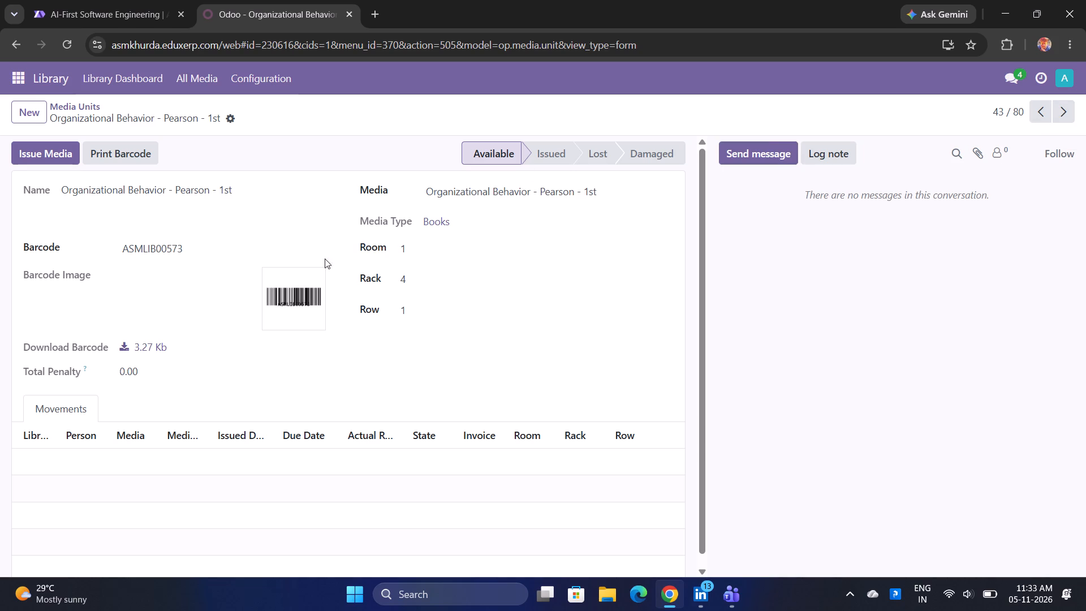
{"action": "left_click", "coordinate": [298, 251]}
{"action": "key", "text": "BackSpace"}
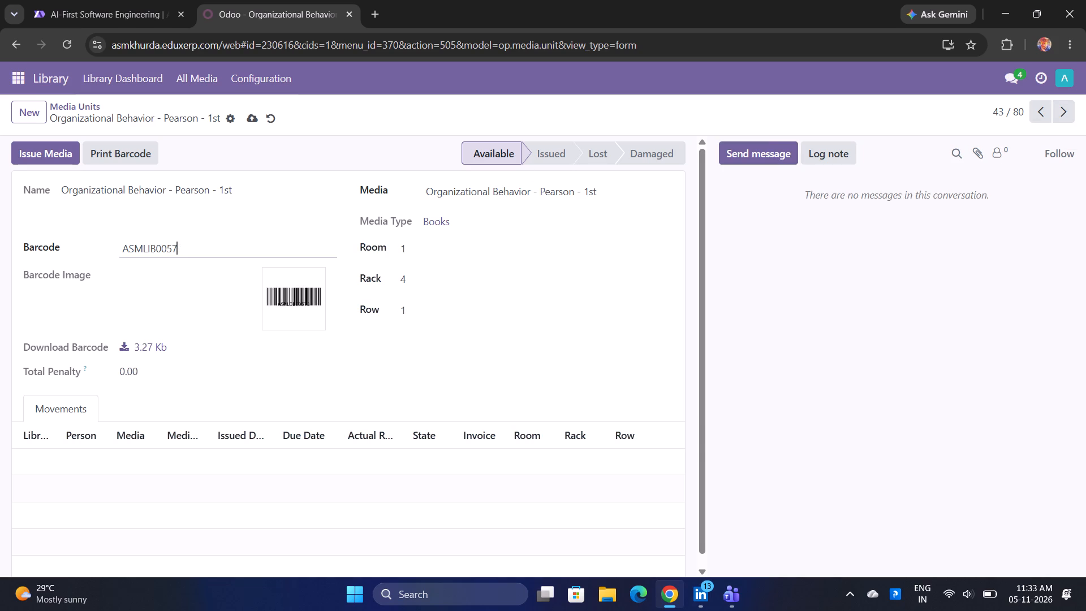
{"action": "left_click", "coordinate": [248, 114]}
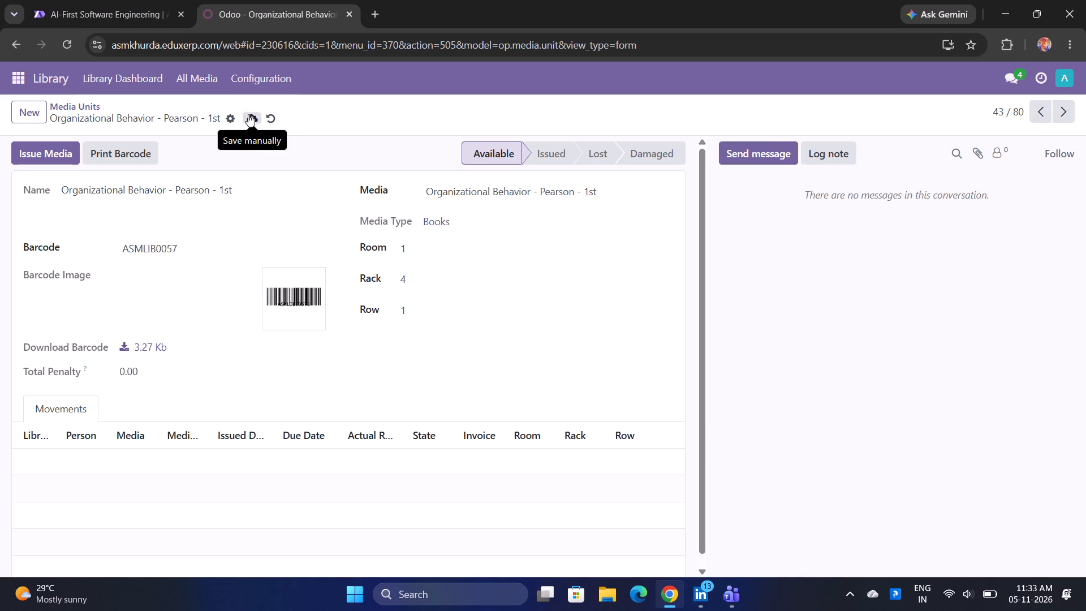
{"action": "left_click", "coordinate": [223, 243]}
{"action": "key", "text": "3"}
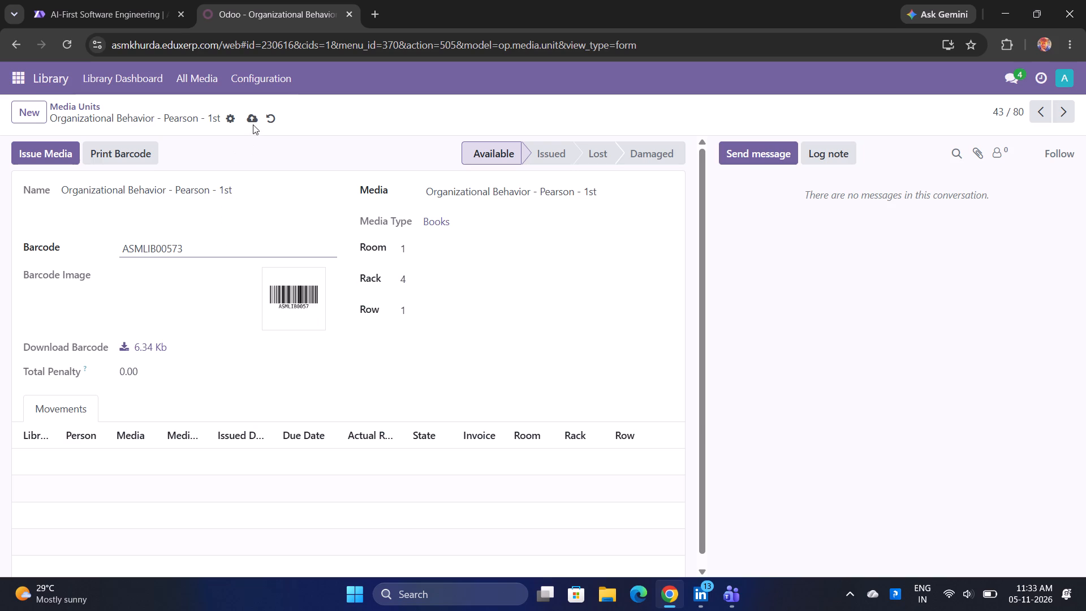
{"action": "left_click", "coordinate": [250, 114]}
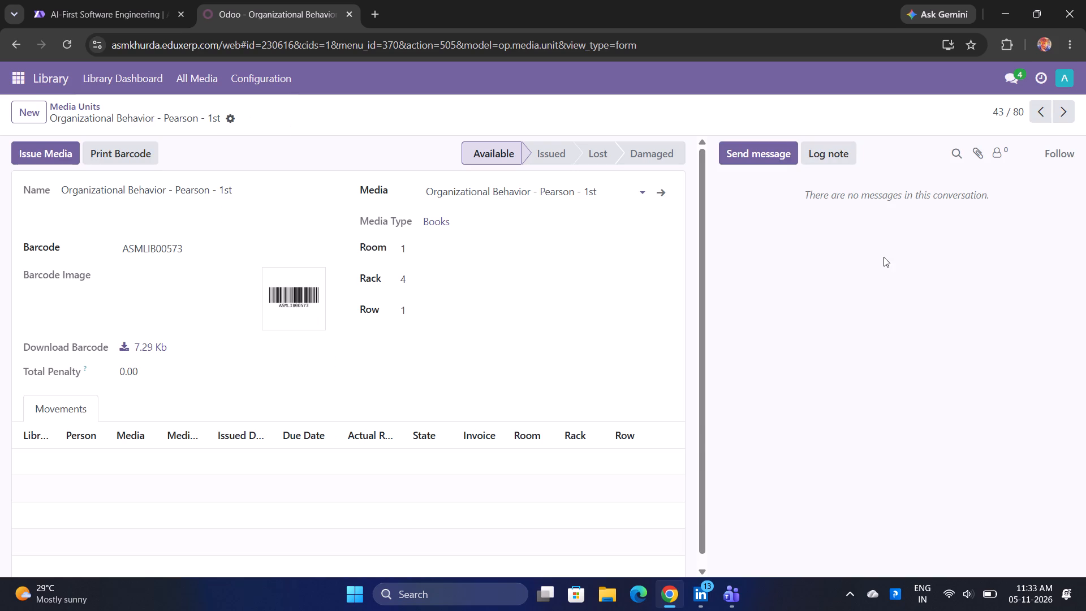
On the next Organizational Behavior - Pearson - 1st unit, shorten the barcode to ASMLIB0057 and save the record.
{"action": "left_click", "coordinate": [1063, 104]}
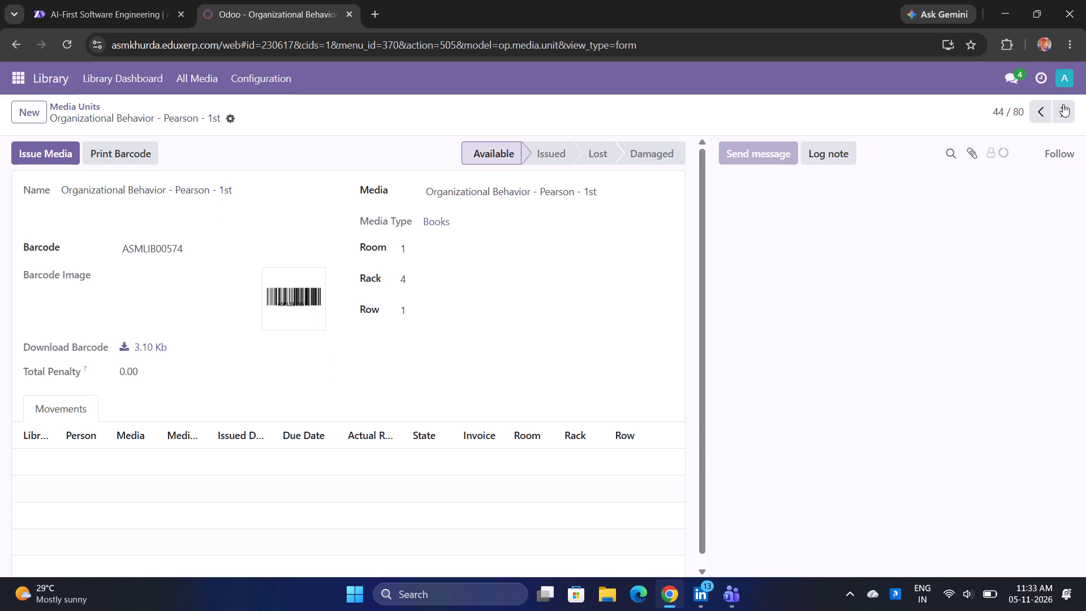
{"action": "left_click", "coordinate": [254, 242]}
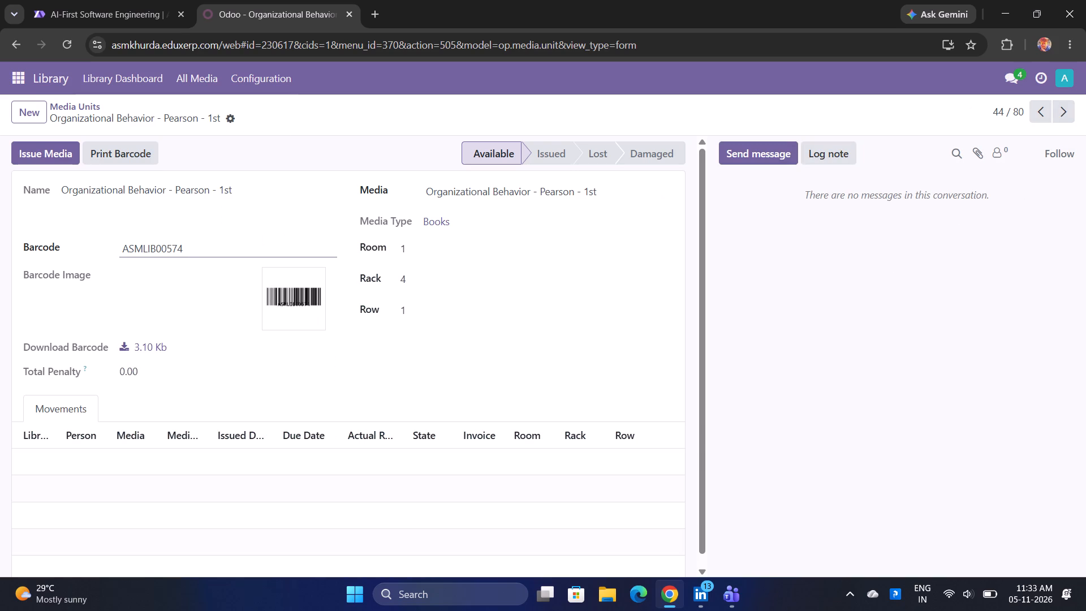
{"action": "key", "text": "BackSpace"}
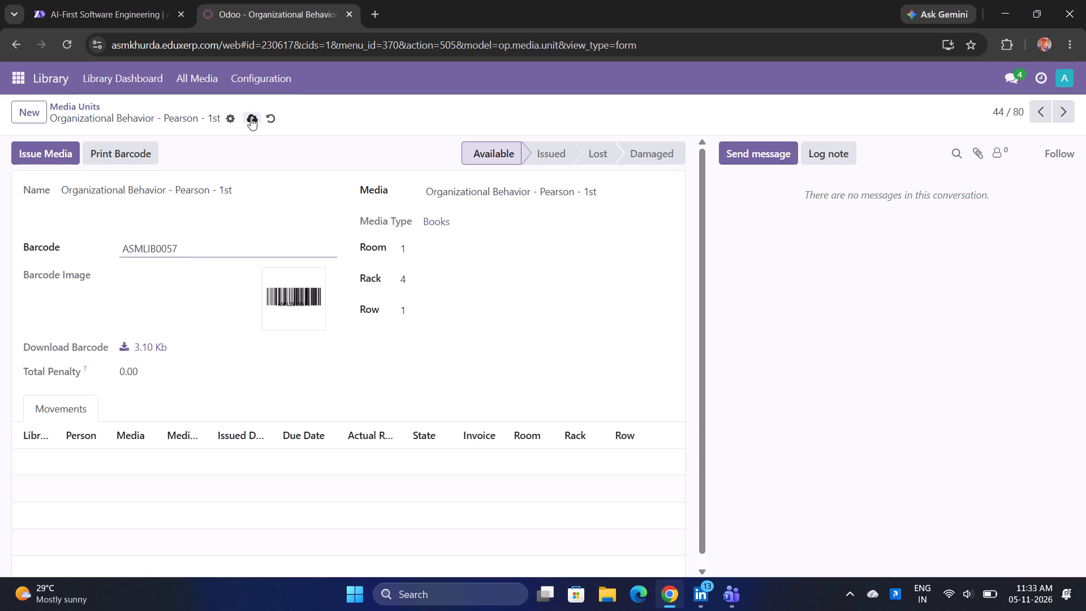
{"action": "left_click", "coordinate": [251, 118]}
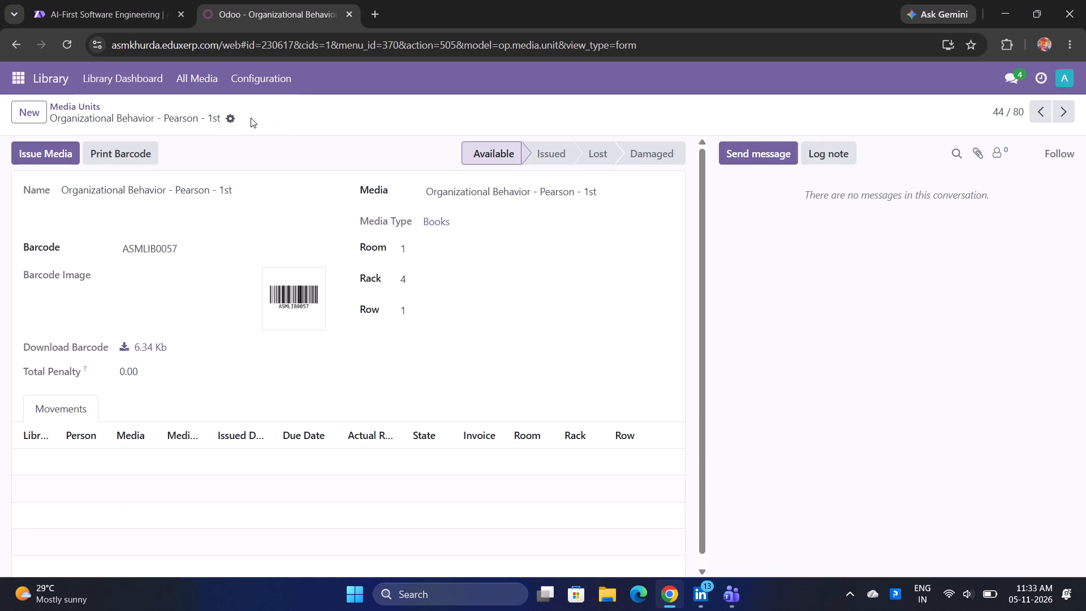
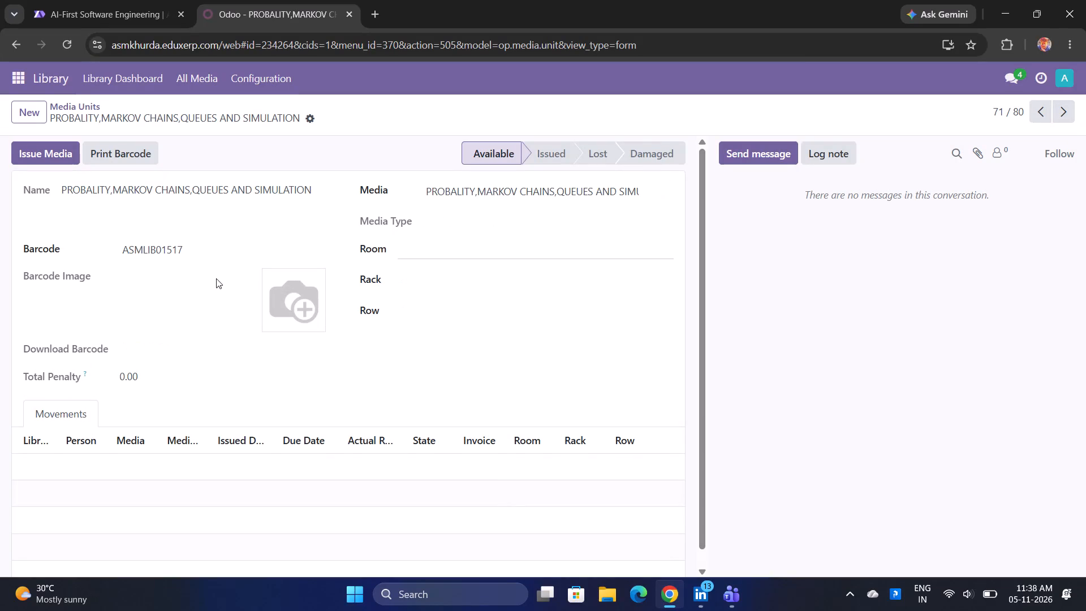
On the PROBALITY,MARKOV CHAINS,QUEUES AND SIMULATION unit, generate the barcode image by saving the barcode as ASMLIB0151, then restoring and saving it as ASMLIB01517.
{"action": "left_click", "coordinate": [223, 256]}
{"action": "key", "text": "BackSpace"}
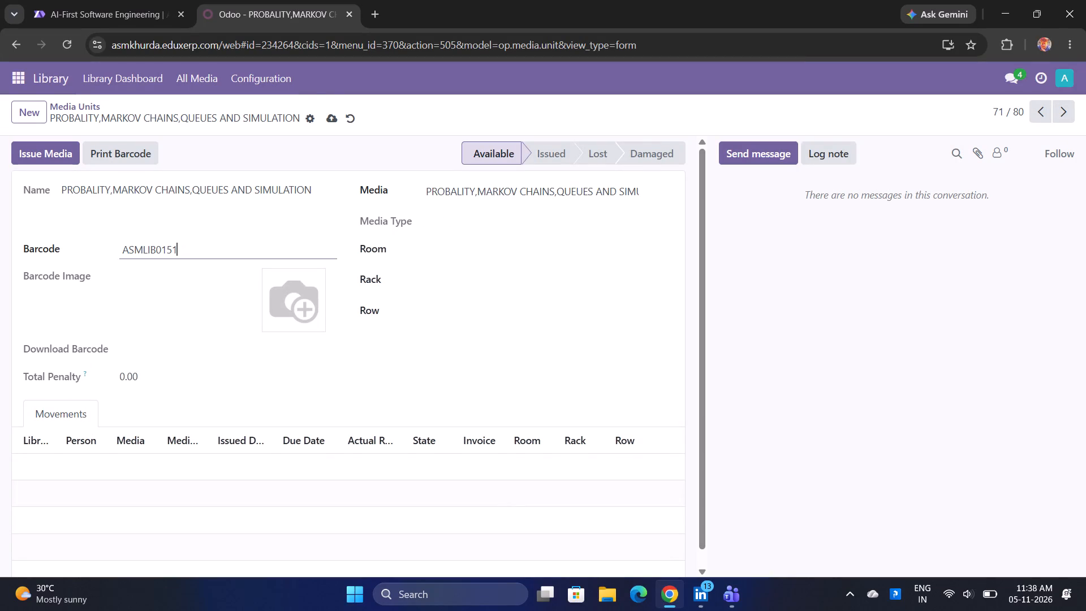
{"action": "left_click", "coordinate": [330, 115]}
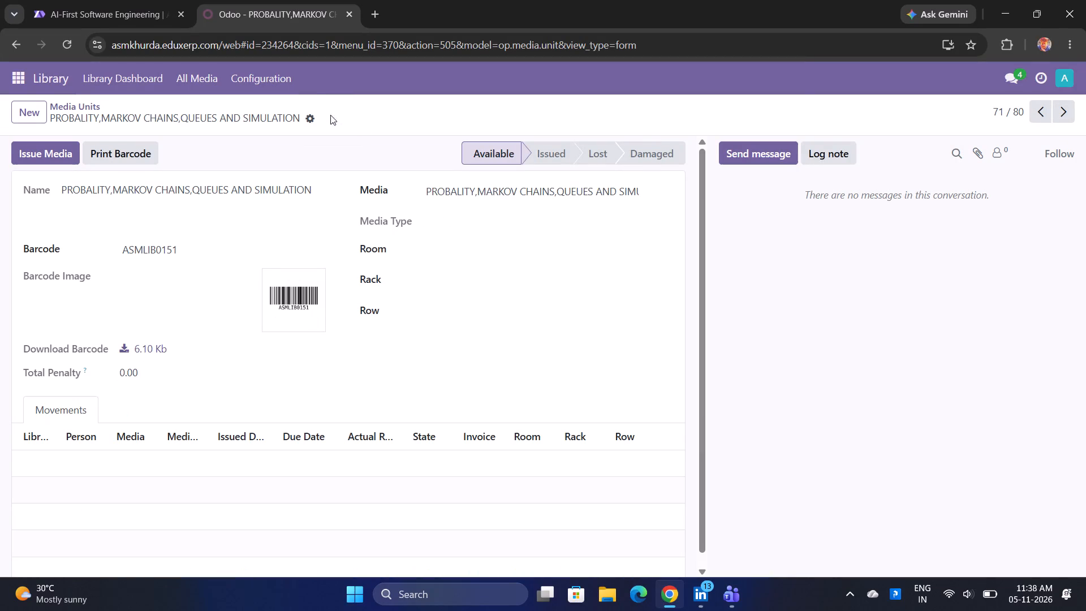
{"action": "left_click", "coordinate": [245, 247]}
{"action": "key", "text": "7"}
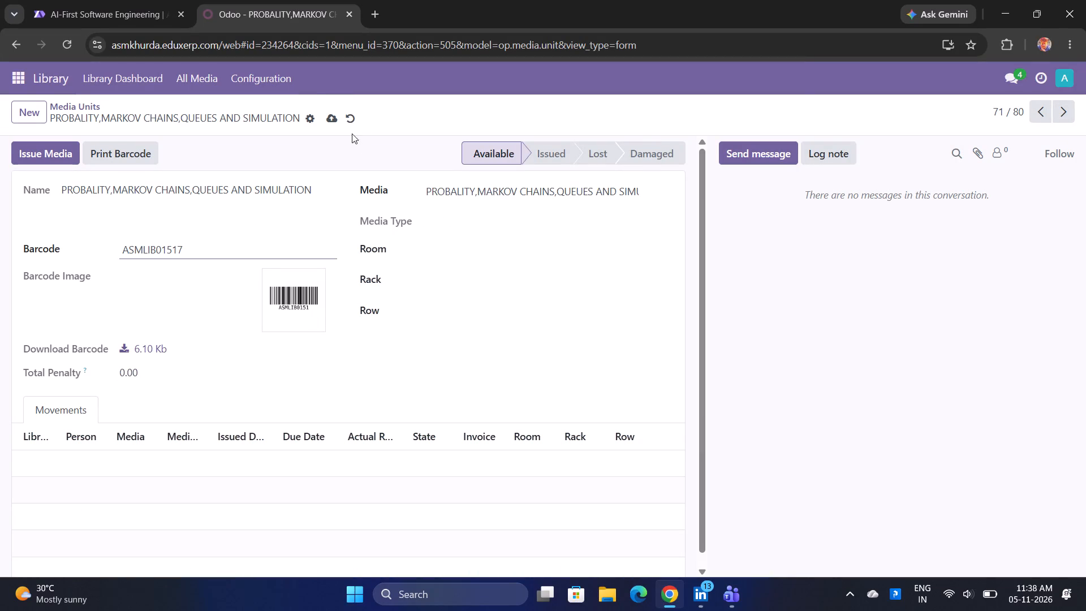
{"action": "left_click", "coordinate": [335, 116]}
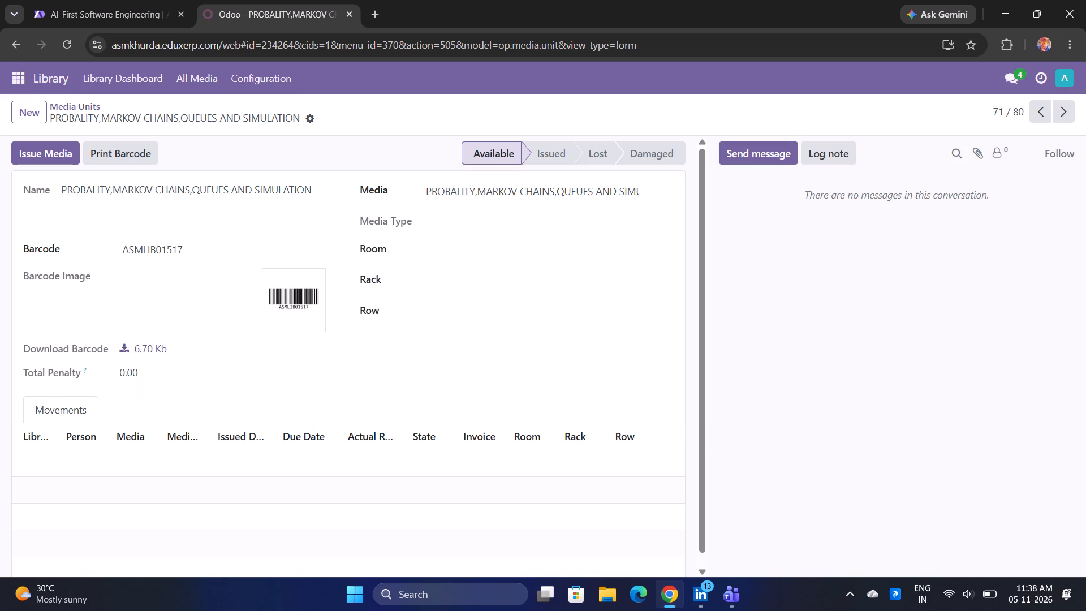
On the next unit, PROJECT APPRAISAL AND FINANCIAL, refresh the barcode image by saving the barcode as ASMLIB0150, then restoring and saving it as ASMLIB01505.
{"action": "left_click", "coordinate": [1068, 108]}
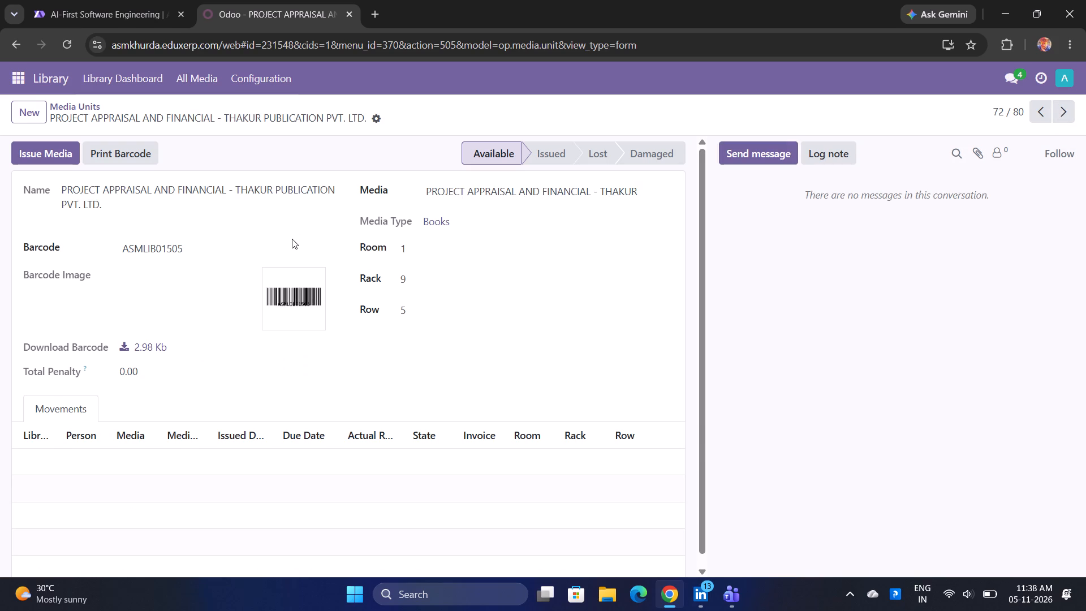
{"action": "left_click", "coordinate": [291, 241]}
{"action": "key", "text": "BackSpace"}
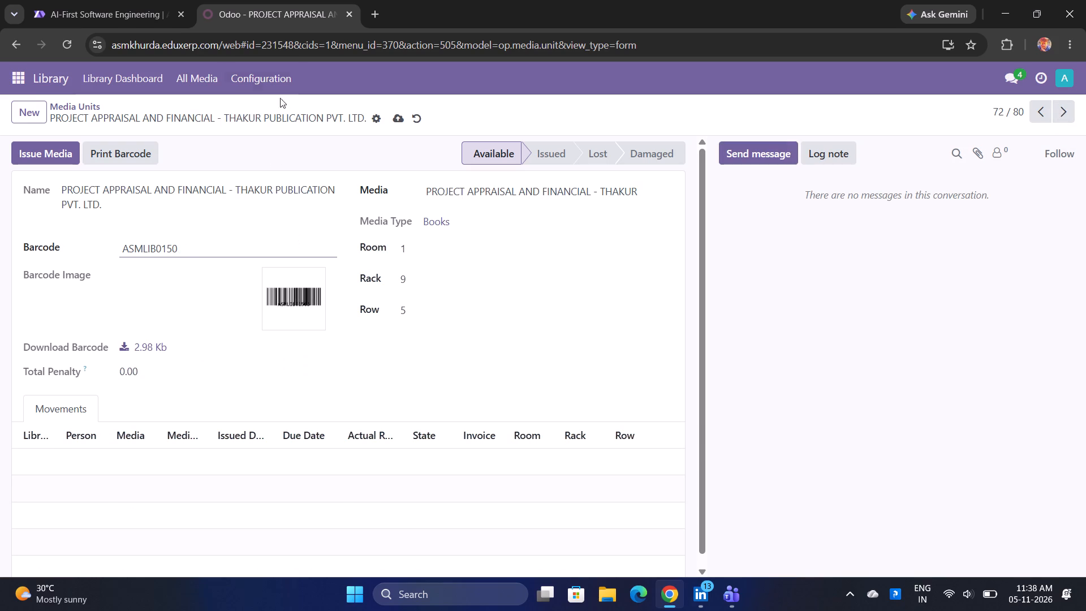
{"action": "left_click", "coordinate": [398, 113]}
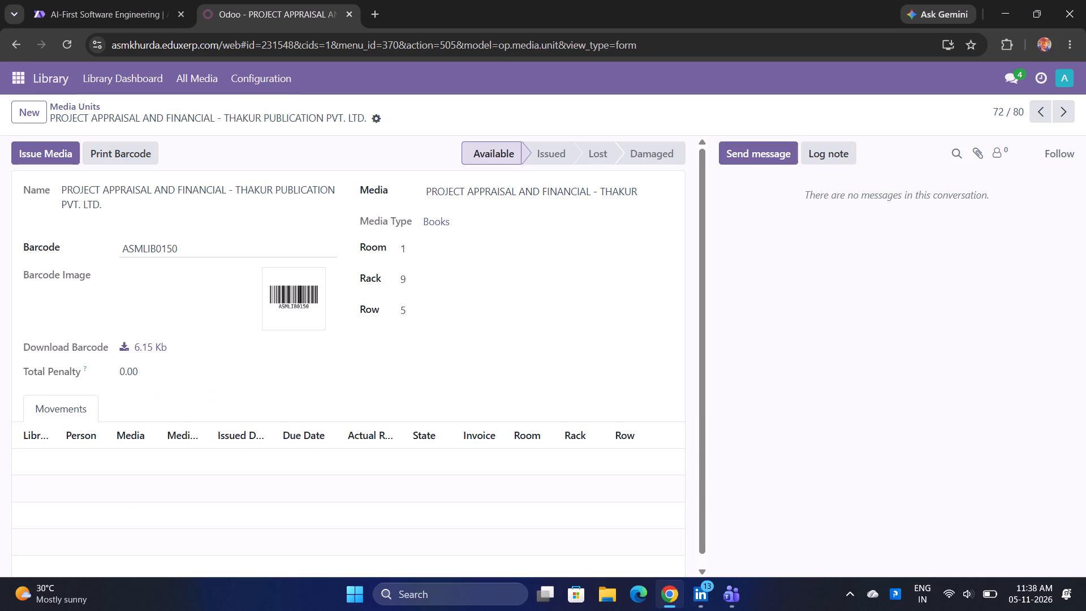
{"action": "left_click", "coordinate": [200, 243]}
{"action": "key", "text": "5"}
{"action": "left_click", "coordinate": [397, 112]}
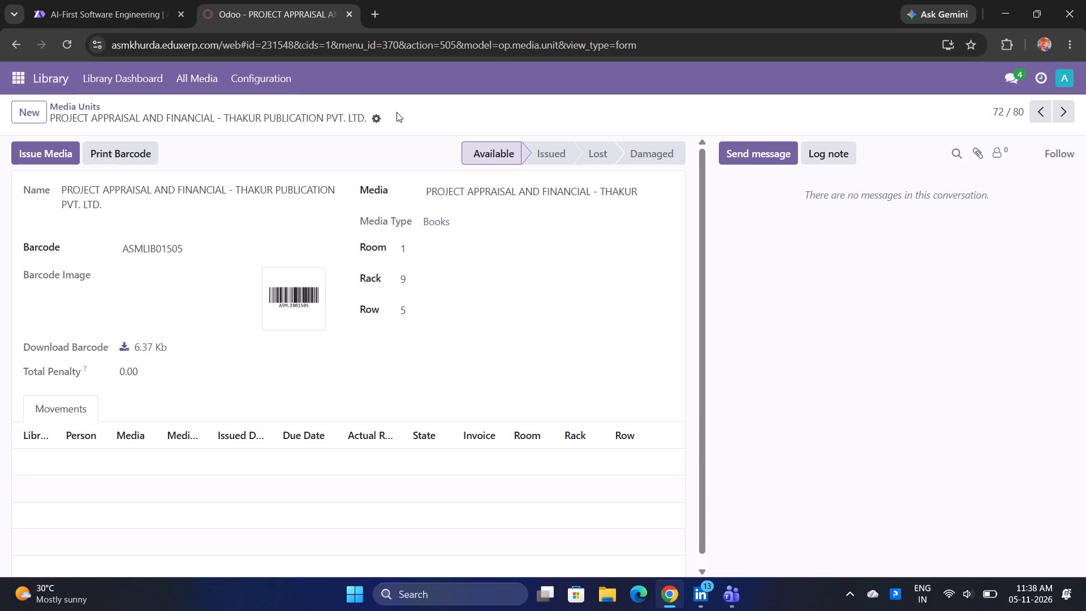
On the next unit, Perefectives in Business Ethics, refresh the barcode image by saving the barcode as ASMLIB0052, then restoring and saving it as ASMLIB00520.
{"action": "left_click", "coordinate": [1064, 105]}
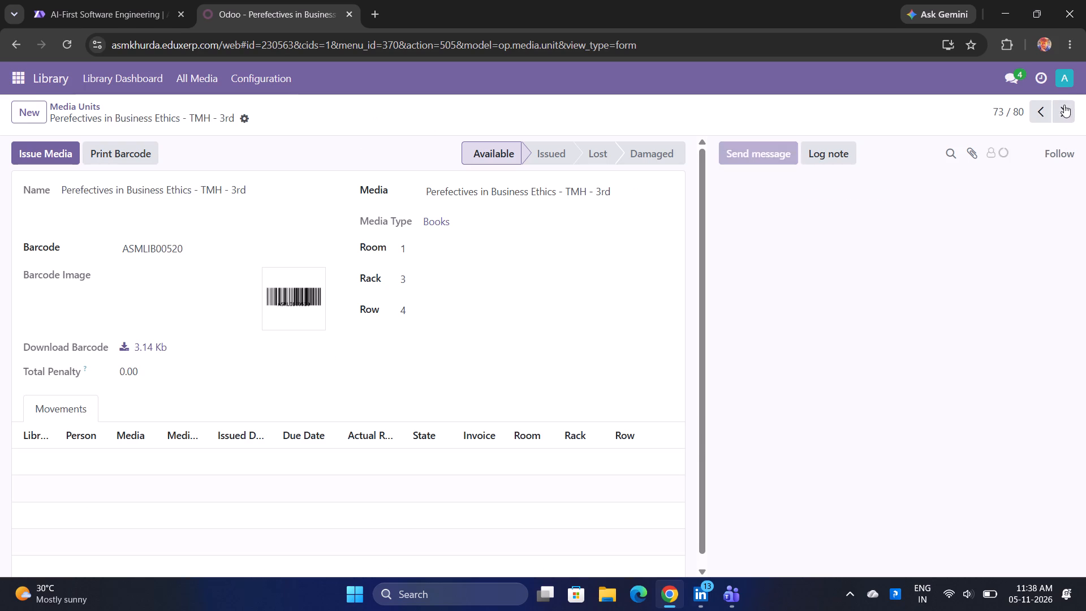
{"action": "left_click", "coordinate": [275, 255]}
{"action": "key", "text": "BackSpace"}
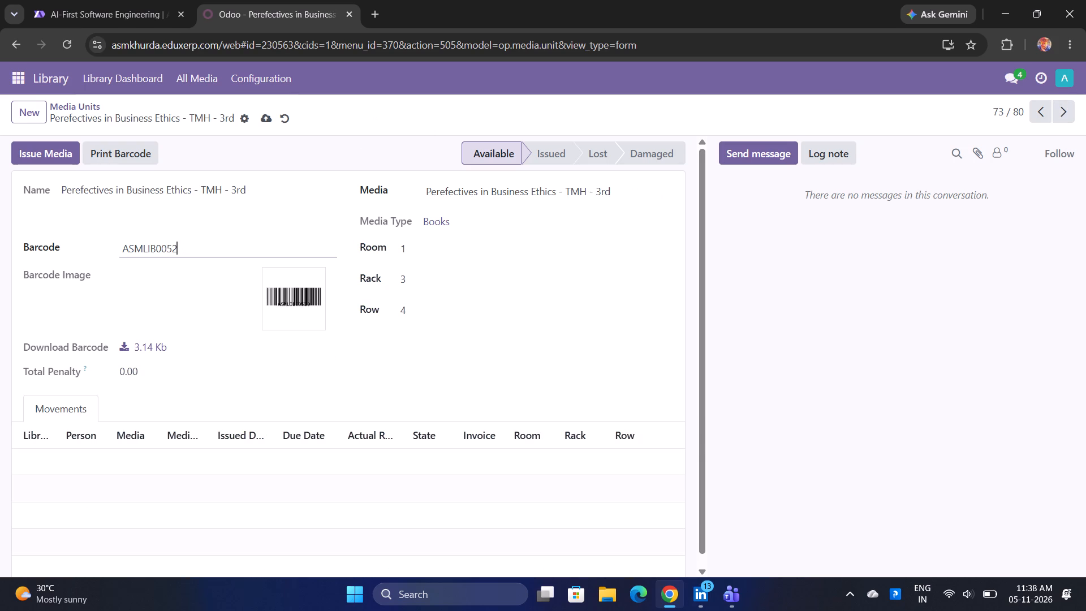
{"action": "left_click", "coordinate": [265, 117]}
{"action": "left_click", "coordinate": [217, 247]}
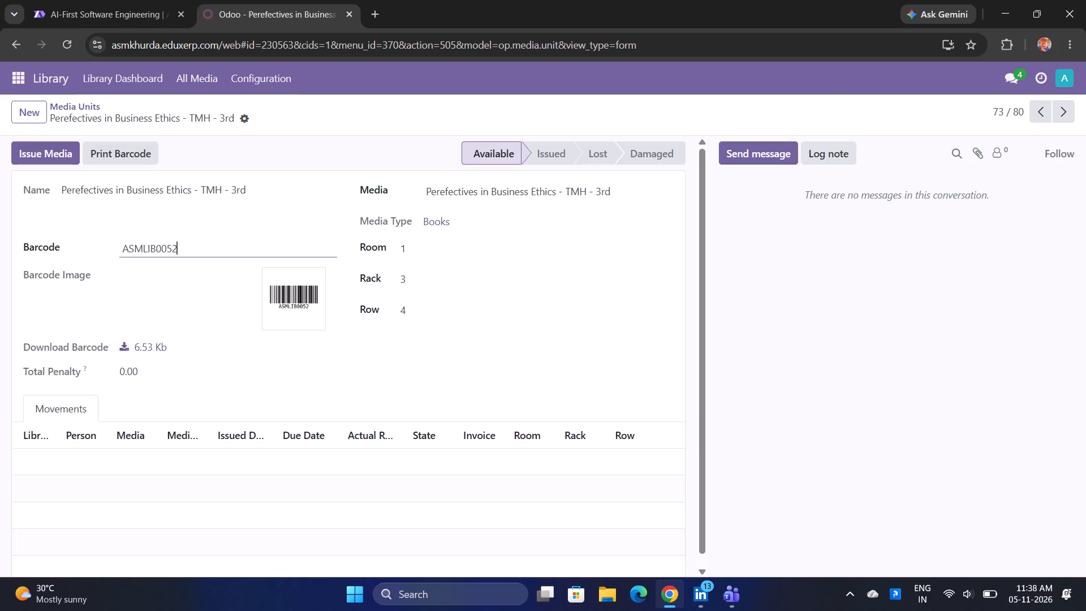
{"action": "key", "text": "0"}
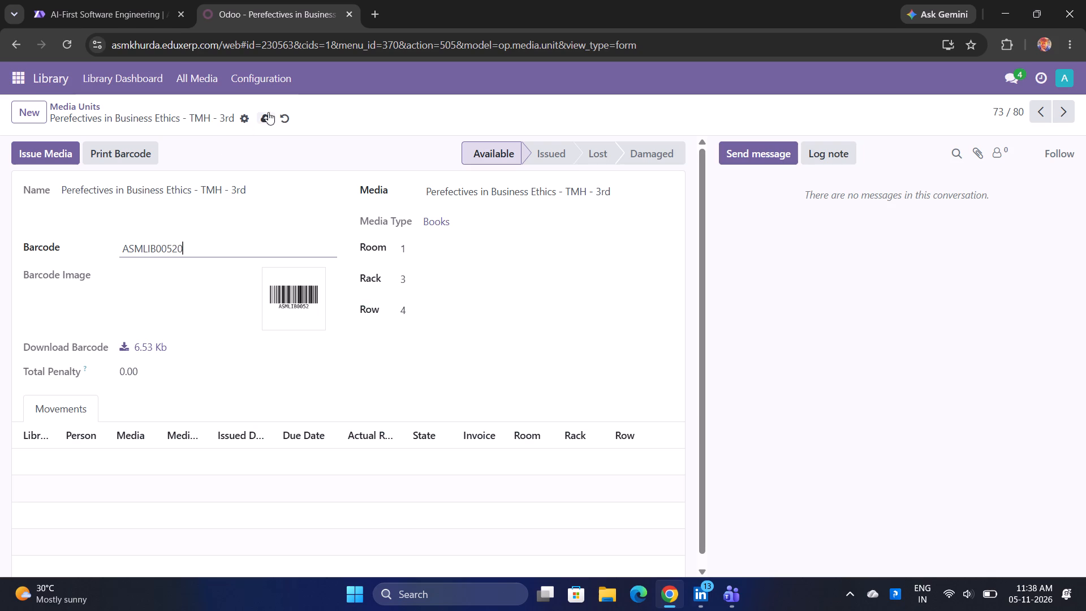
{"action": "left_click", "coordinate": [269, 111]}
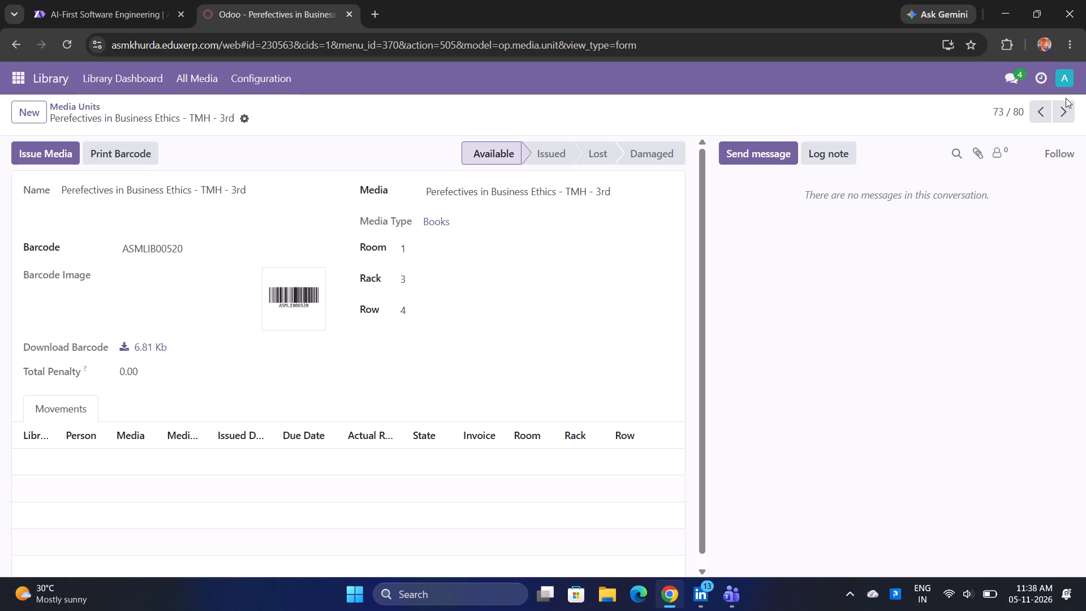
On the next unit, Performance Management, generate the barcode image by saving the barcode as ASMLIB0215, then restoring and saving it as ASMLIB02158.
{"action": "left_click", "coordinate": [1062, 103]}
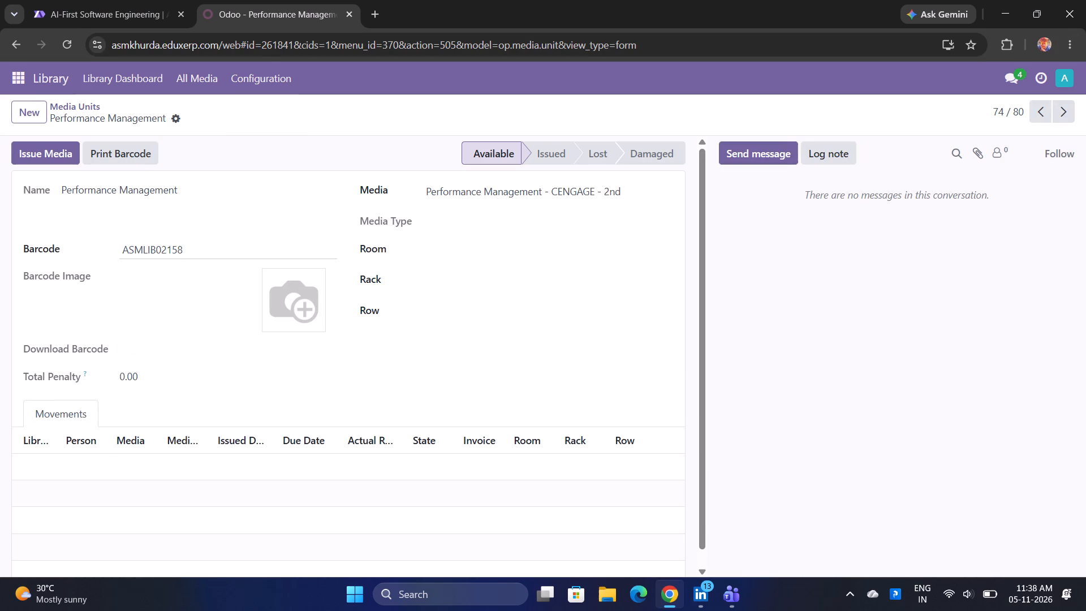
{"action": "left_click", "coordinate": [304, 246]}
{"action": "key", "text": "BackSpace"}
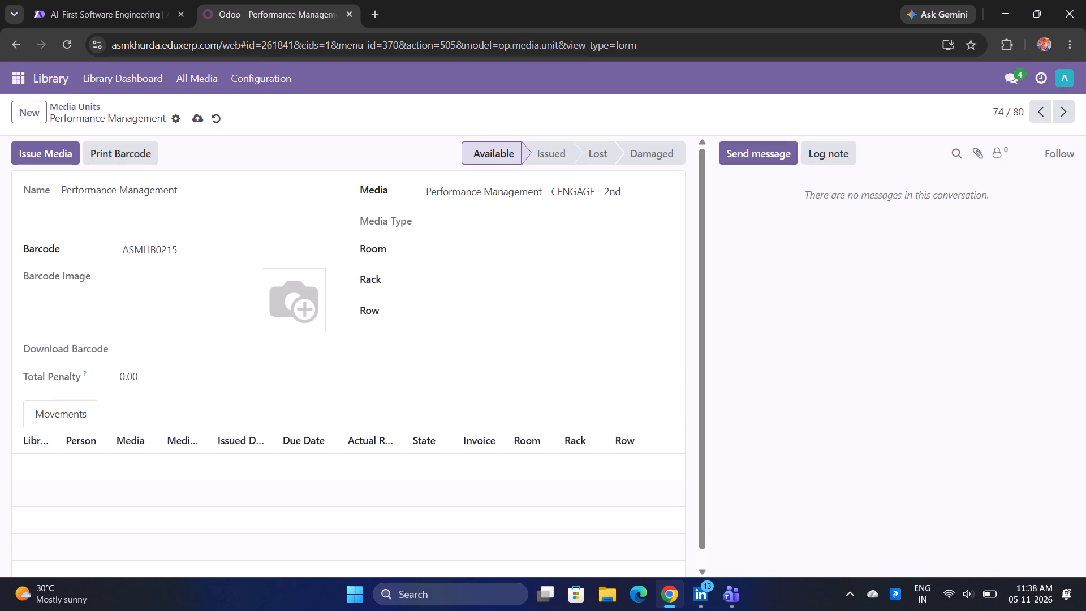
{"action": "left_click", "coordinate": [196, 121]}
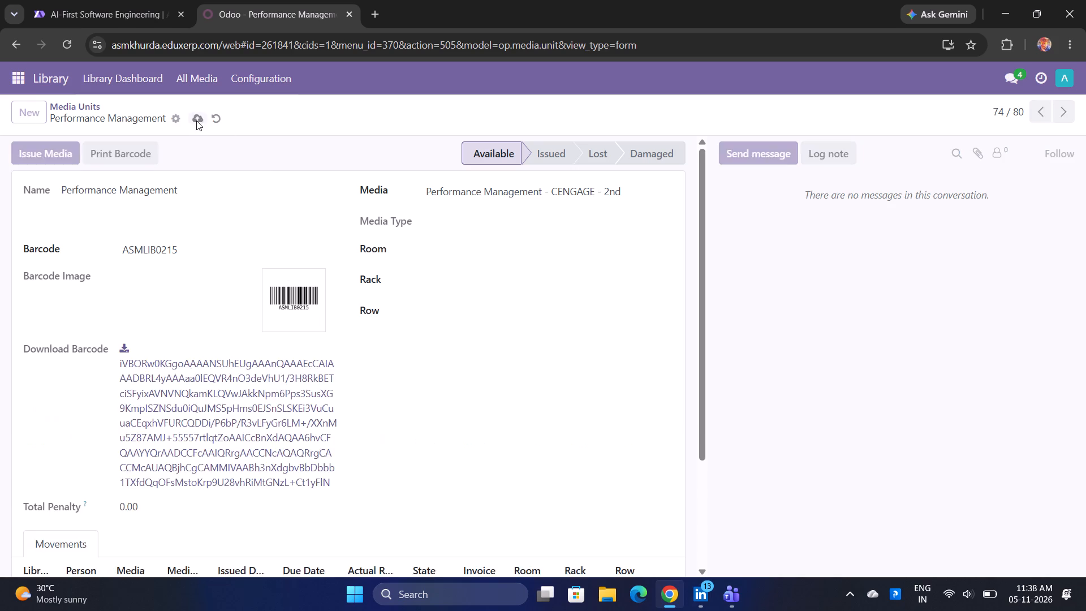
{"action": "left_click", "coordinate": [217, 243]}
{"action": "key", "text": "8"}
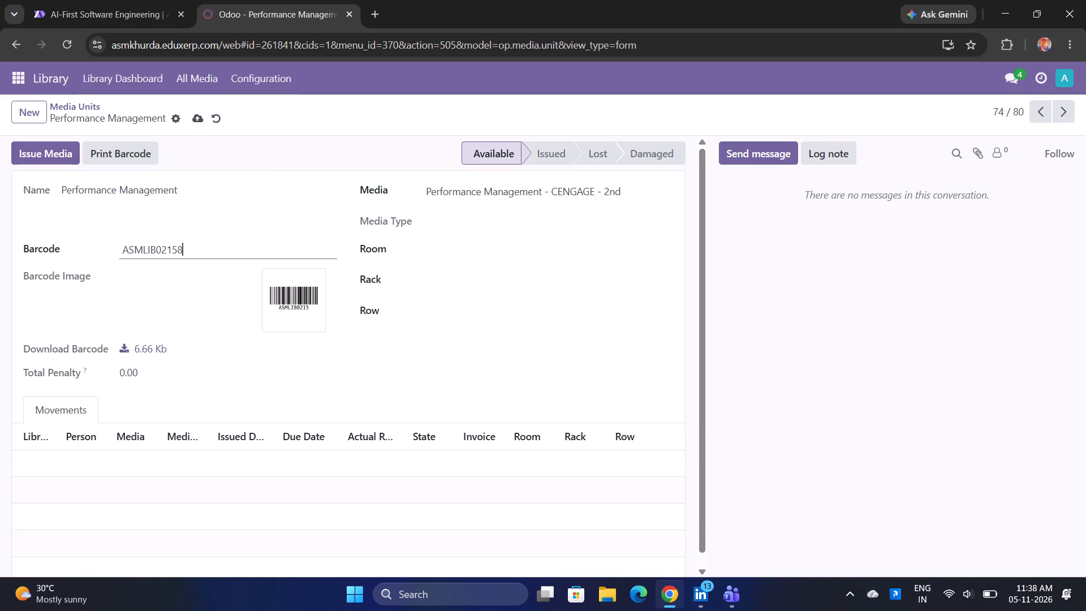
{"action": "left_click", "coordinate": [191, 120]}
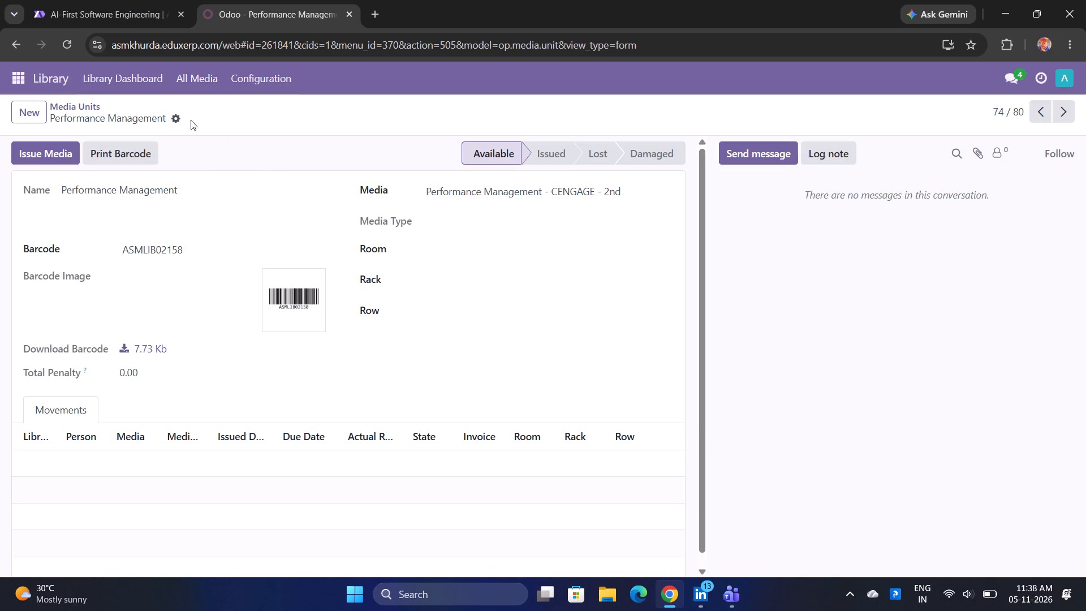
On the next Performance Management unit, generate the barcode image by saving the barcode as ASMLIB0213, then restoring and saving it as ASMLIB02137.
{"action": "left_click", "coordinate": [1059, 115]}
{"action": "left_click", "coordinate": [331, 252]}
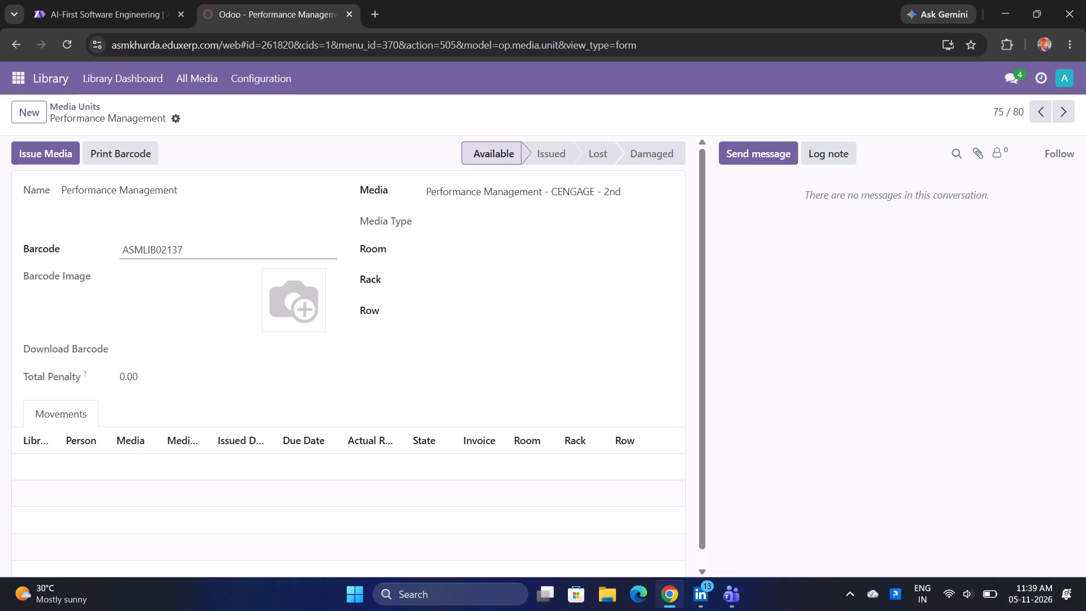
{"action": "key", "text": "BackSpace"}
{"action": "left_click", "coordinate": [196, 115]}
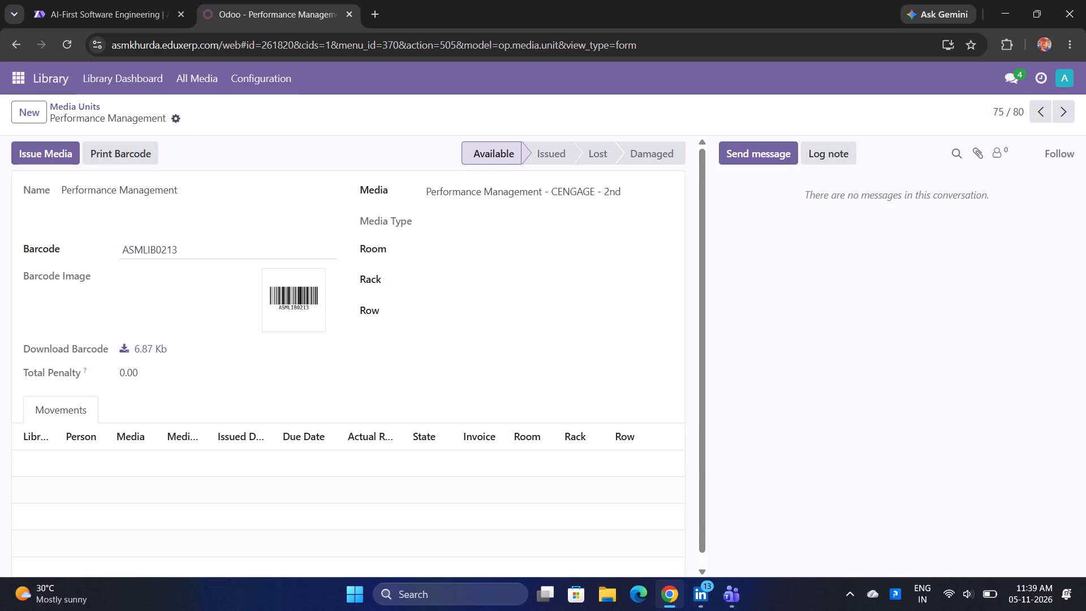
{"action": "left_click", "coordinate": [184, 259]}
{"action": "key", "text": "7"}
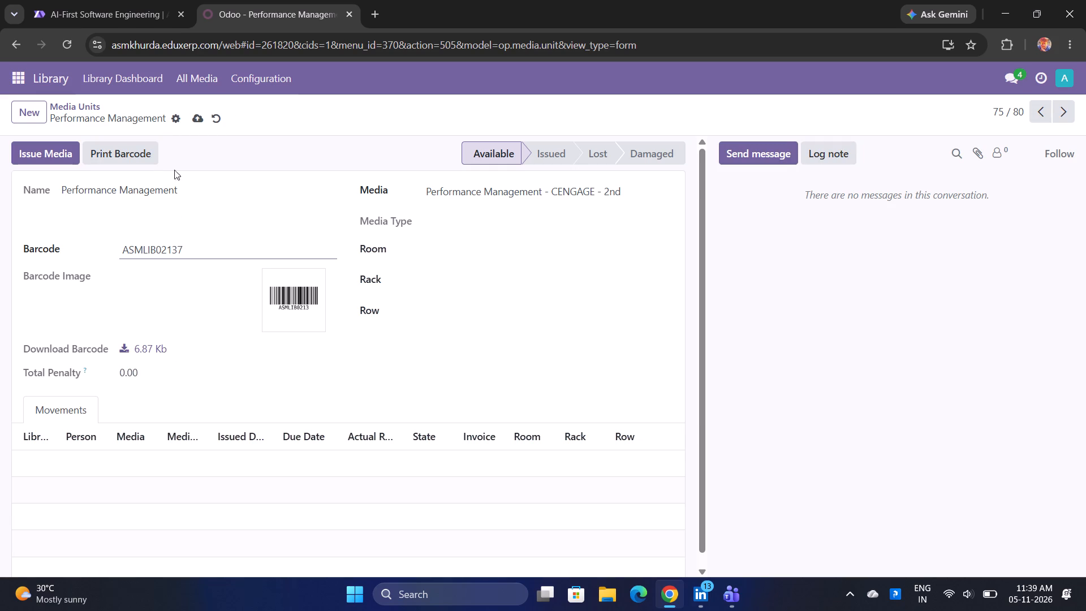
{"action": "left_click", "coordinate": [196, 114]}
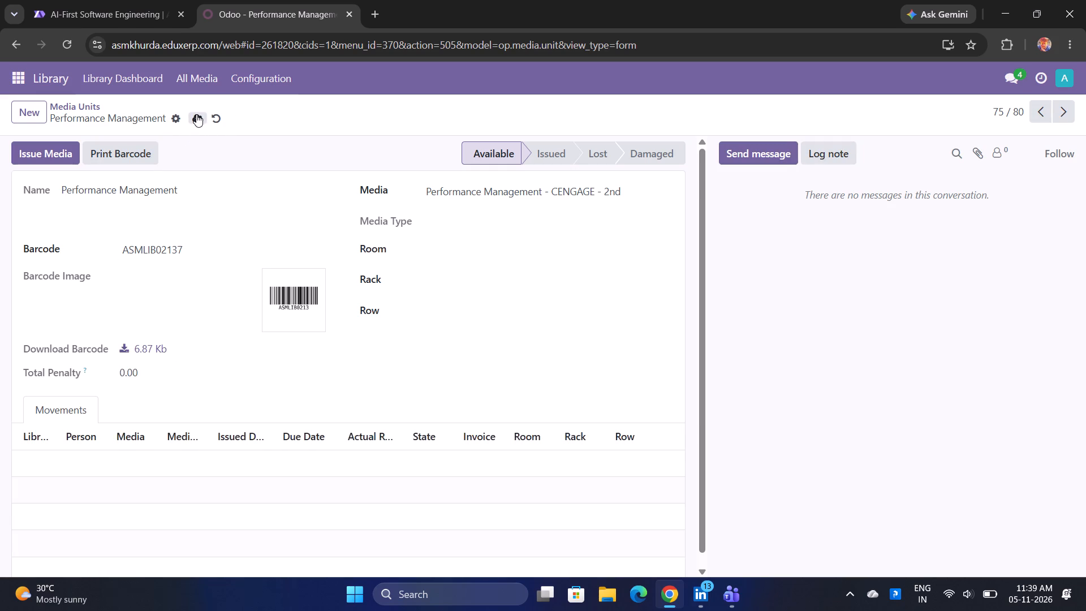
On the next Performance Management unit, generate the barcode image by saving the barcode as ASMLIB0216, then restoring and saving it as ASMLIB02164.
{"action": "left_click", "coordinate": [1062, 107]}
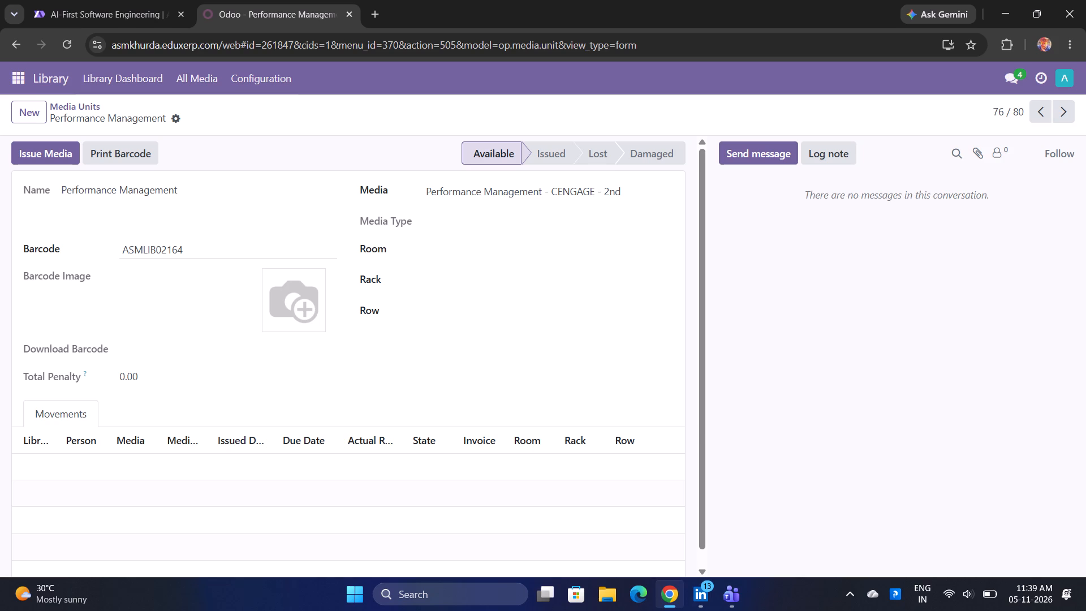
{"action": "left_click", "coordinate": [208, 251]}
{"action": "key", "text": "BackSpace"}
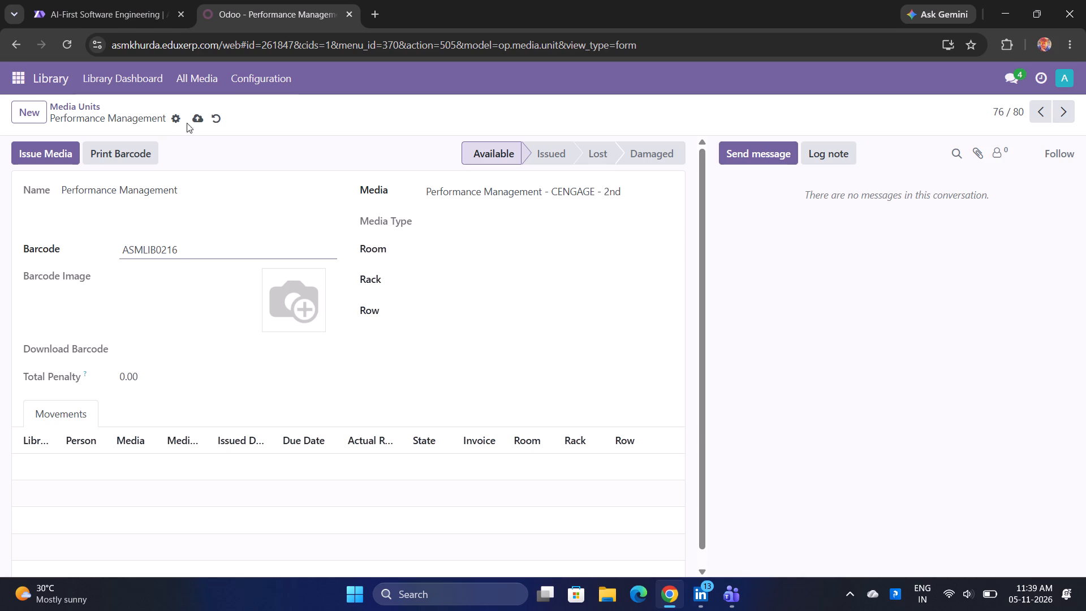
{"action": "left_click", "coordinate": [196, 113]}
{"action": "left_click", "coordinate": [212, 251]}
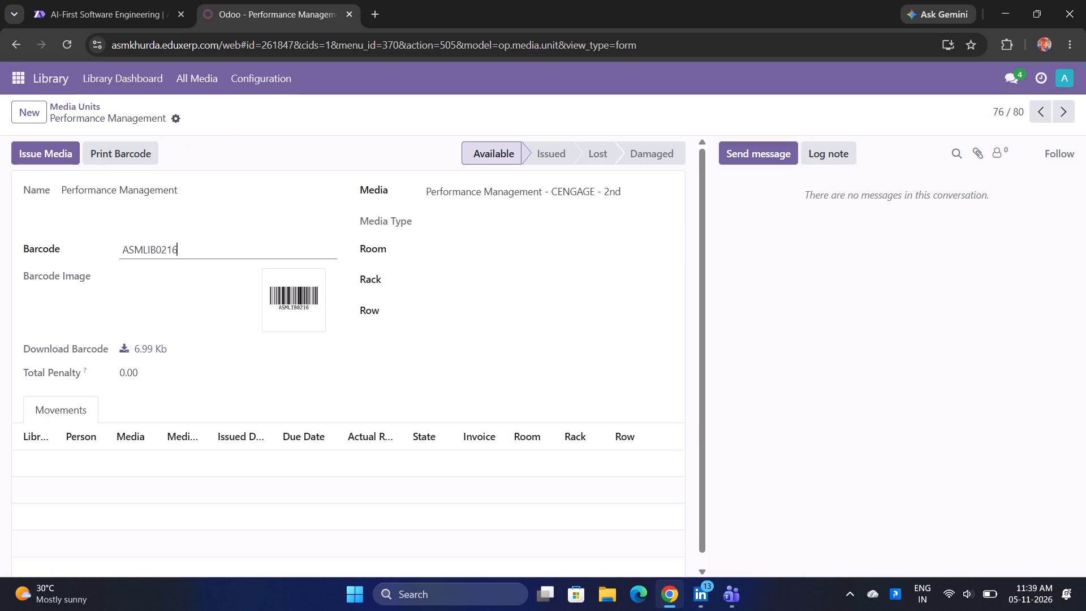
{"action": "key", "text": "4"}
{"action": "left_click", "coordinate": [196, 115]}
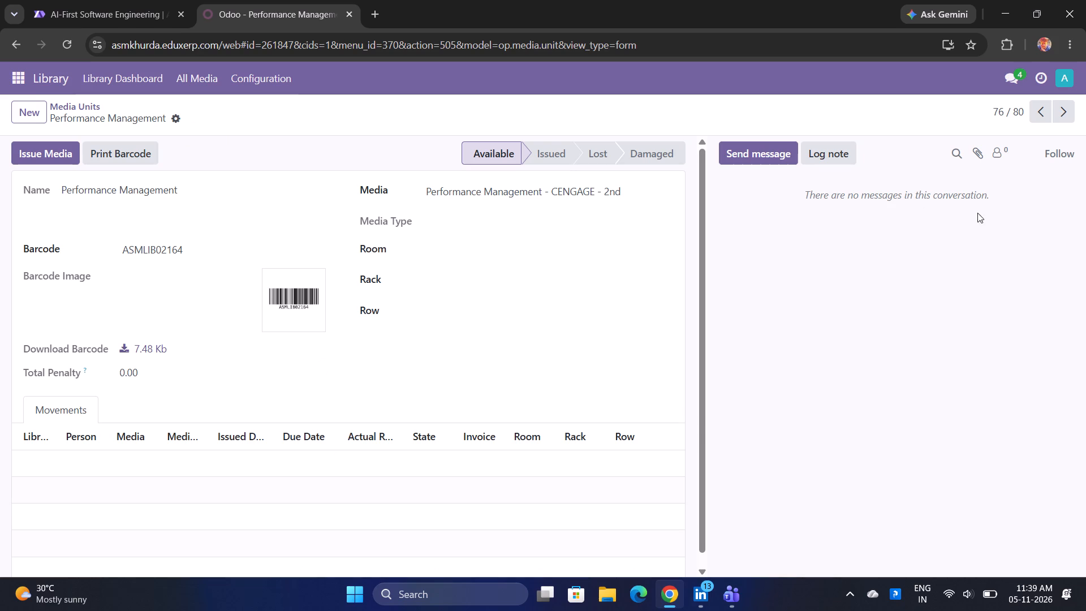
On the next Performance Management unit, generate the barcode image by saving the barcode as ASMLIB0213, then restoring and saving it as ASMLIB02136.
{"action": "left_click", "coordinate": [1065, 113]}
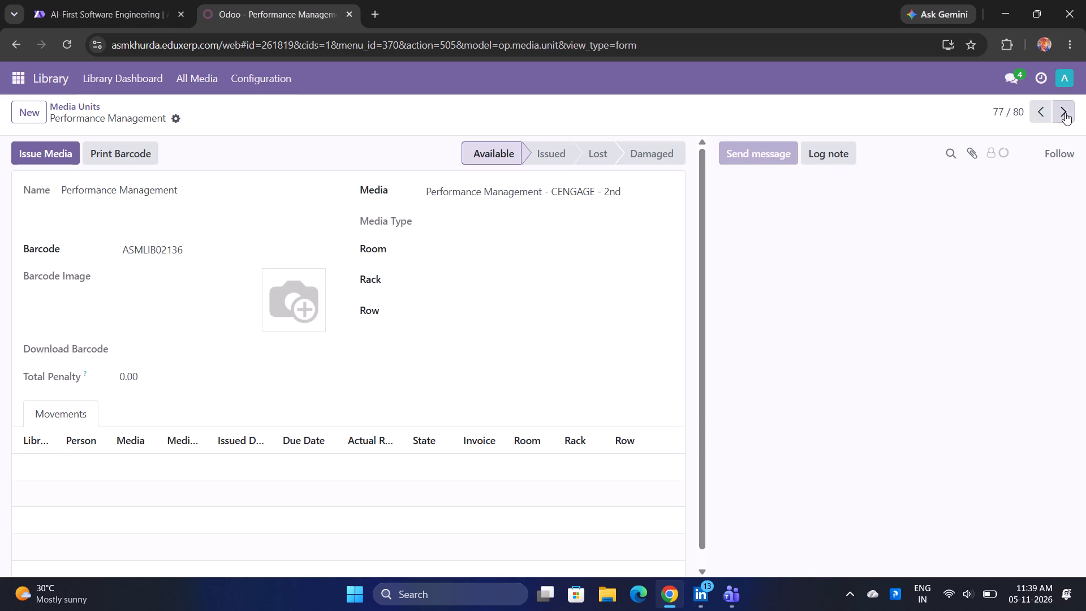
{"action": "left_click", "coordinate": [329, 245]}
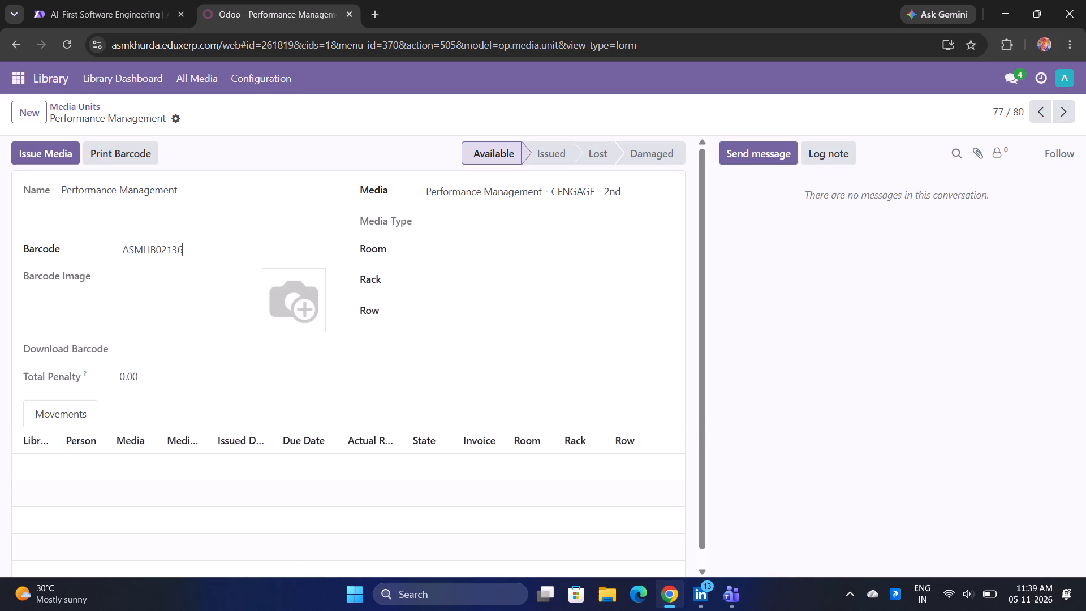
{"action": "key", "text": "BackSpace"}
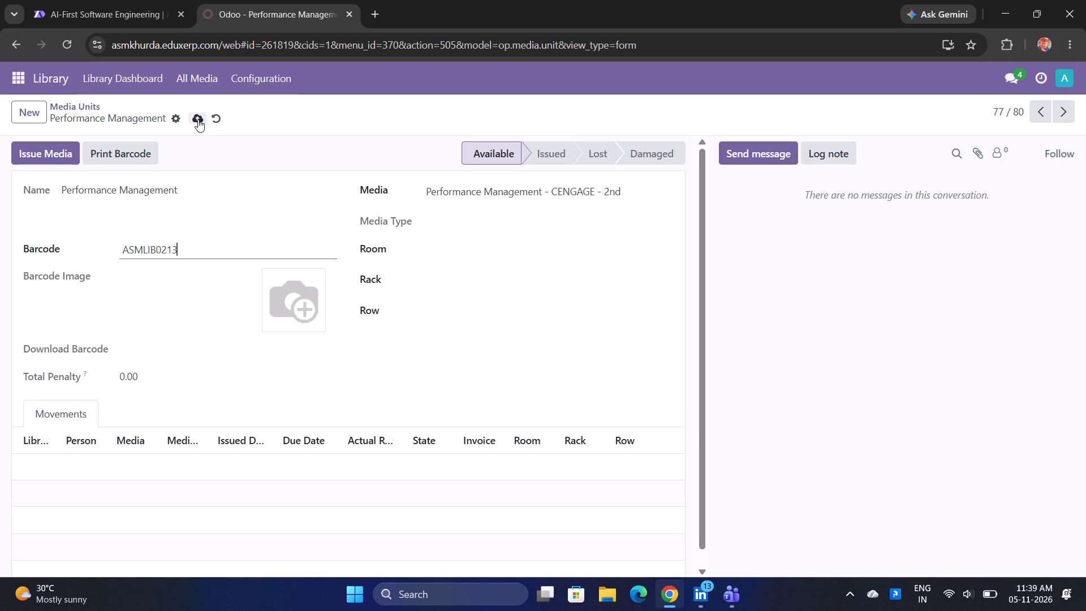
{"action": "left_click", "coordinate": [198, 119]}
{"action": "left_click", "coordinate": [198, 249]}
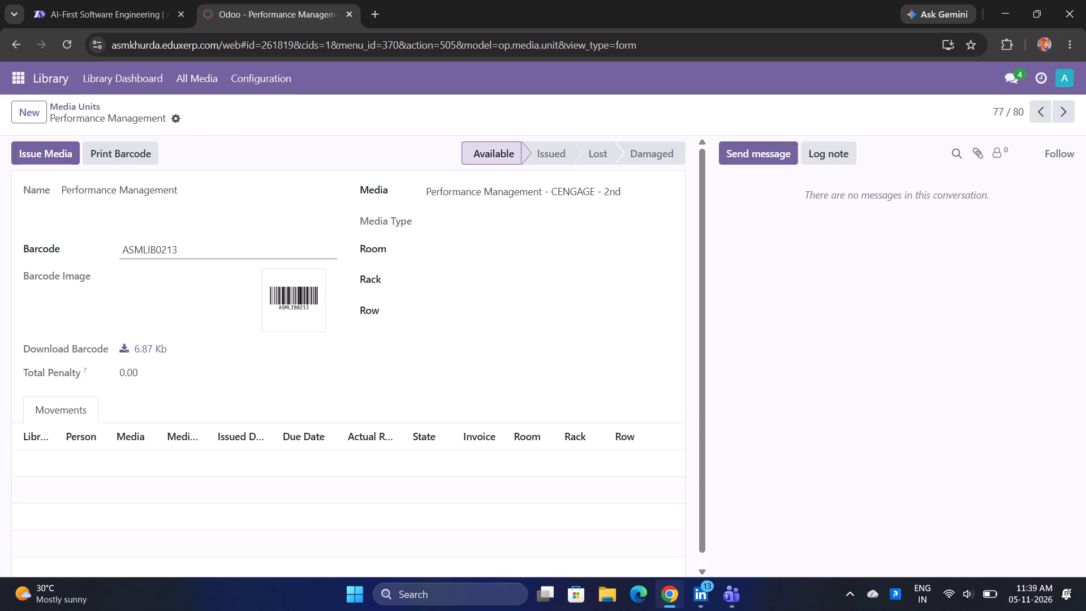
{"action": "key", "text": "6"}
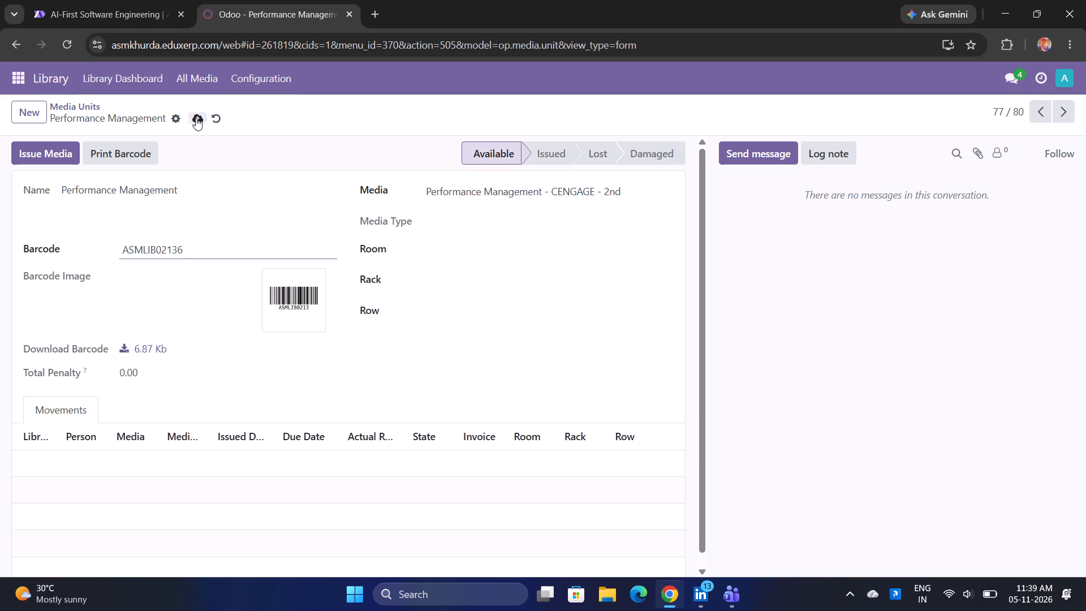
{"action": "left_click", "coordinate": [196, 118]}
On the next Performance Management unit, generate the barcode image by saving the barcode as ASMLIB0213, then restoring and saving it as ASMLIB02135.
{"action": "left_click", "coordinate": [1062, 113]}
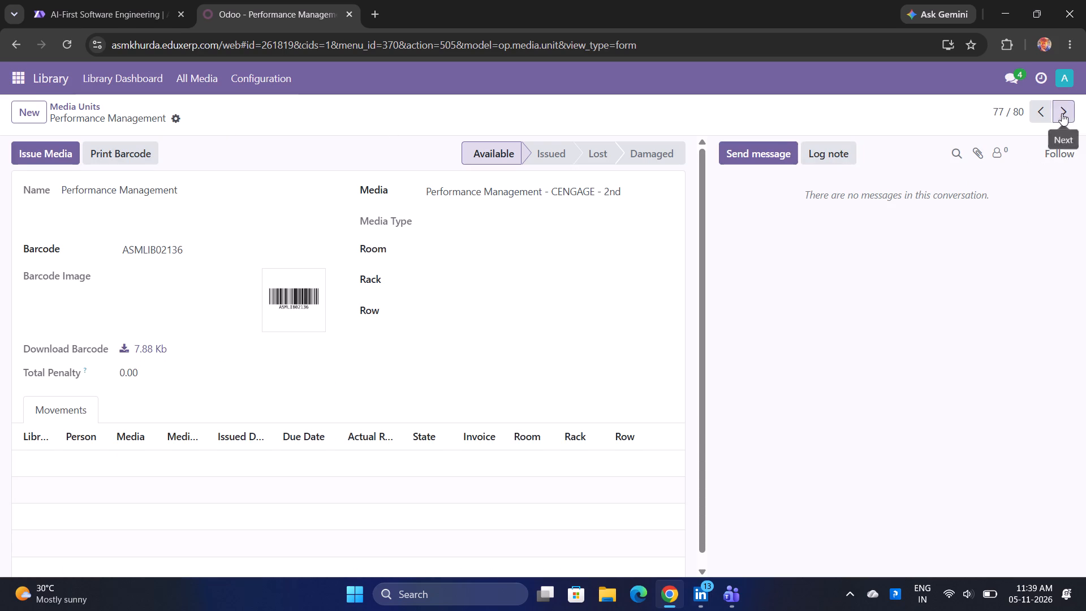
{"action": "left_click", "coordinate": [210, 240]}
{"action": "left_click", "coordinate": [209, 255]}
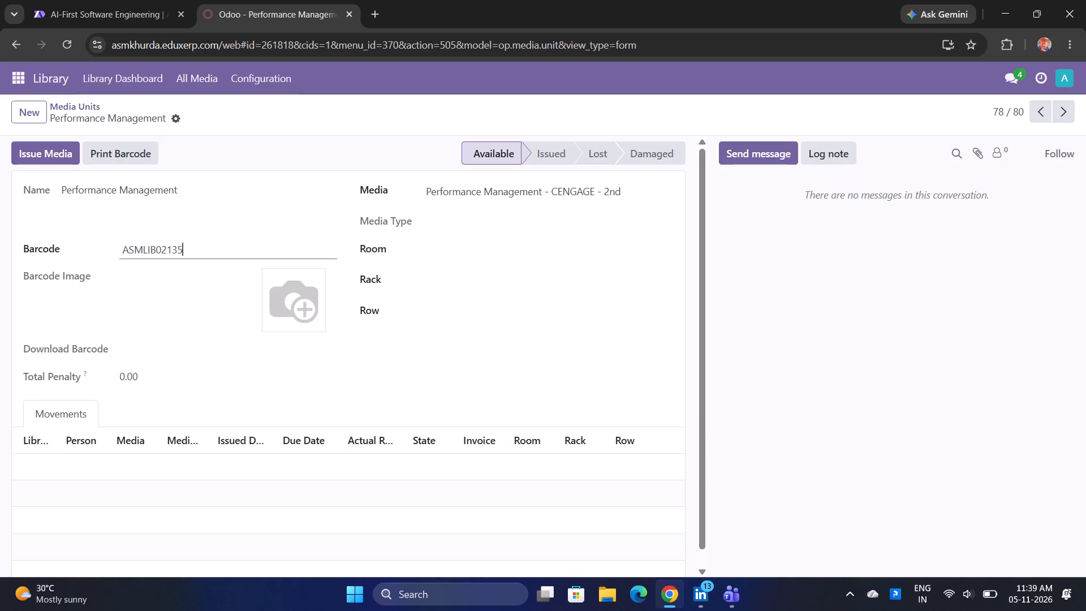
{"action": "key", "text": "BackSpace"}
{"action": "left_click", "coordinate": [193, 114]}
{"action": "left_click", "coordinate": [218, 249]}
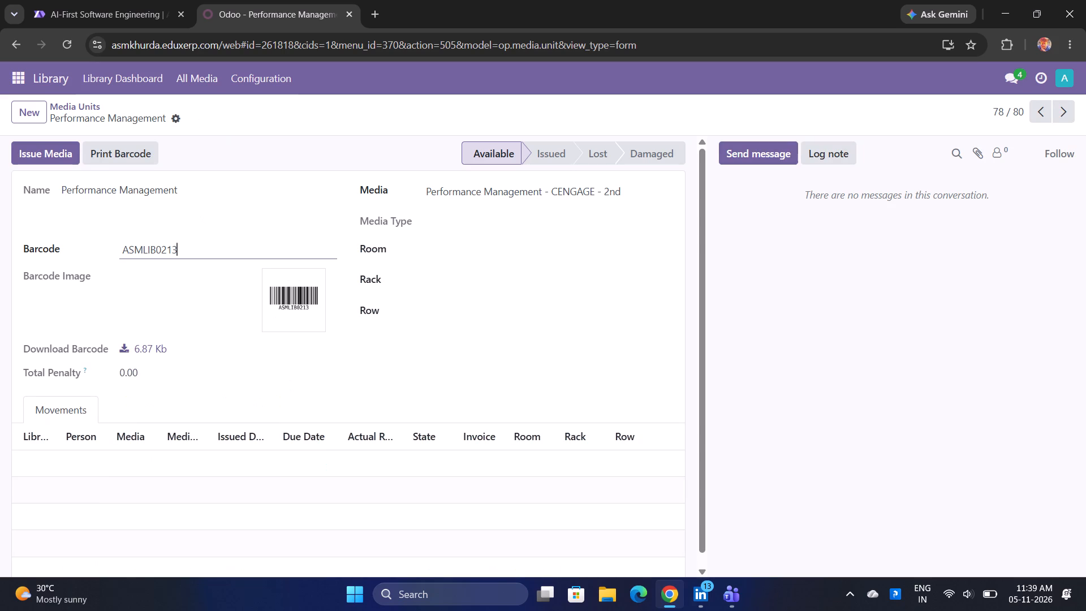
{"action": "key", "text": "5"}
{"action": "left_click", "coordinate": [197, 122]}
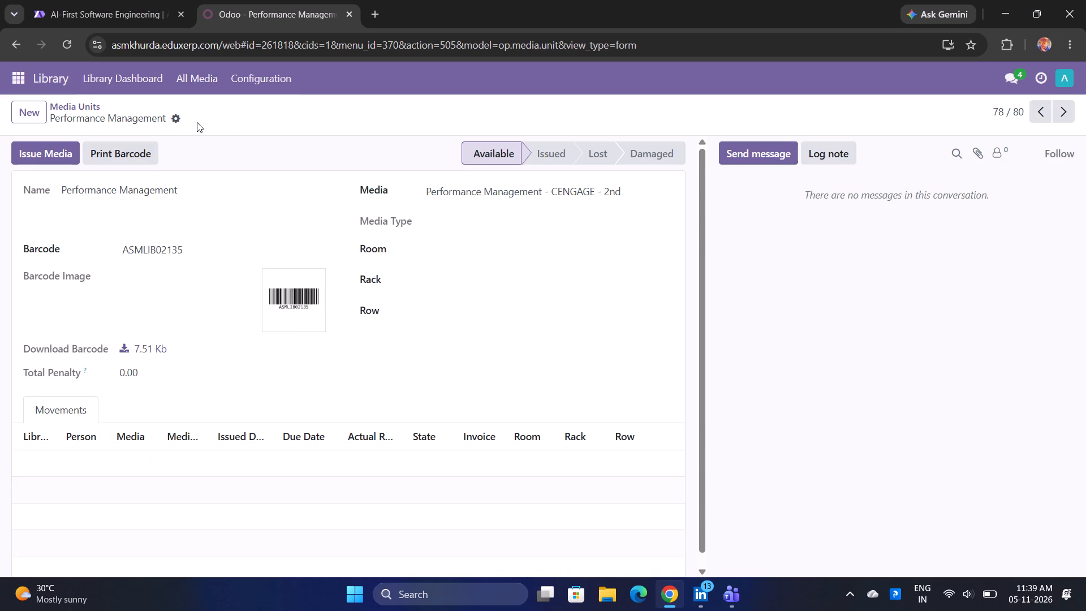
On the next Performance Management unit, generate the barcode image by saving the barcode as ASMLIB0213, then restoring and saving it as ASMLIB02134.
{"action": "left_click", "coordinate": [1058, 116]}
{"action": "left_click", "coordinate": [269, 249]}
{"action": "key", "text": "BackSpace"}
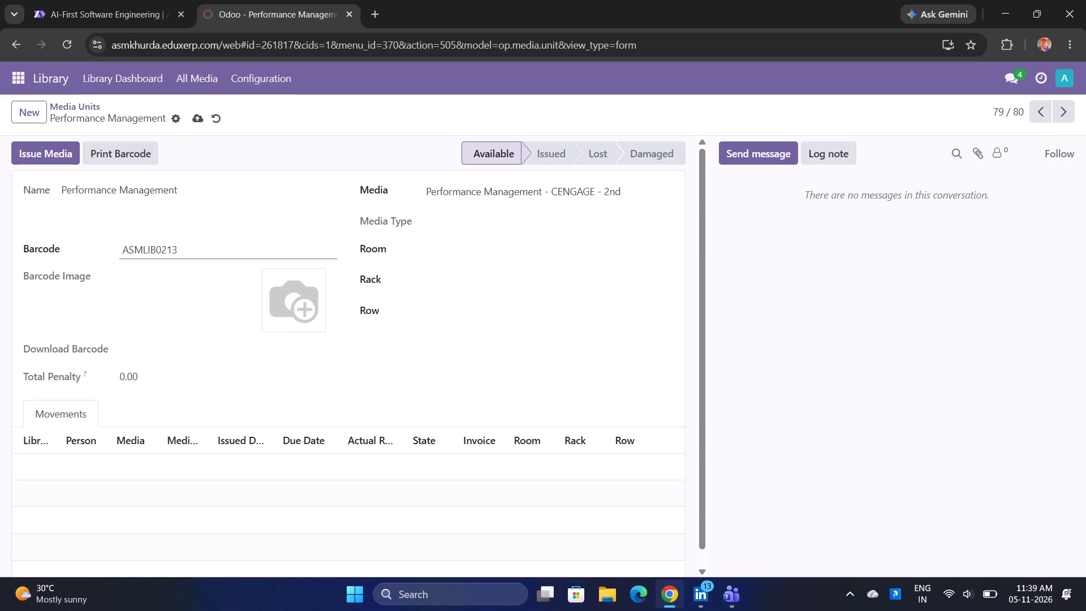
{"action": "left_click", "coordinate": [199, 116]}
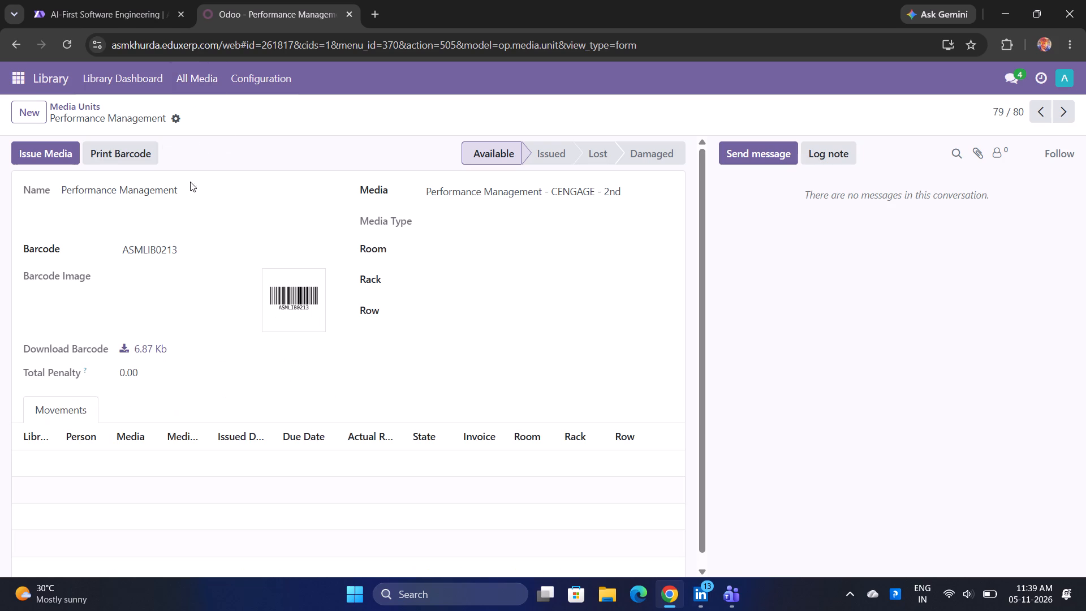
{"action": "left_click", "coordinate": [209, 253]}
{"action": "key", "text": "4"}
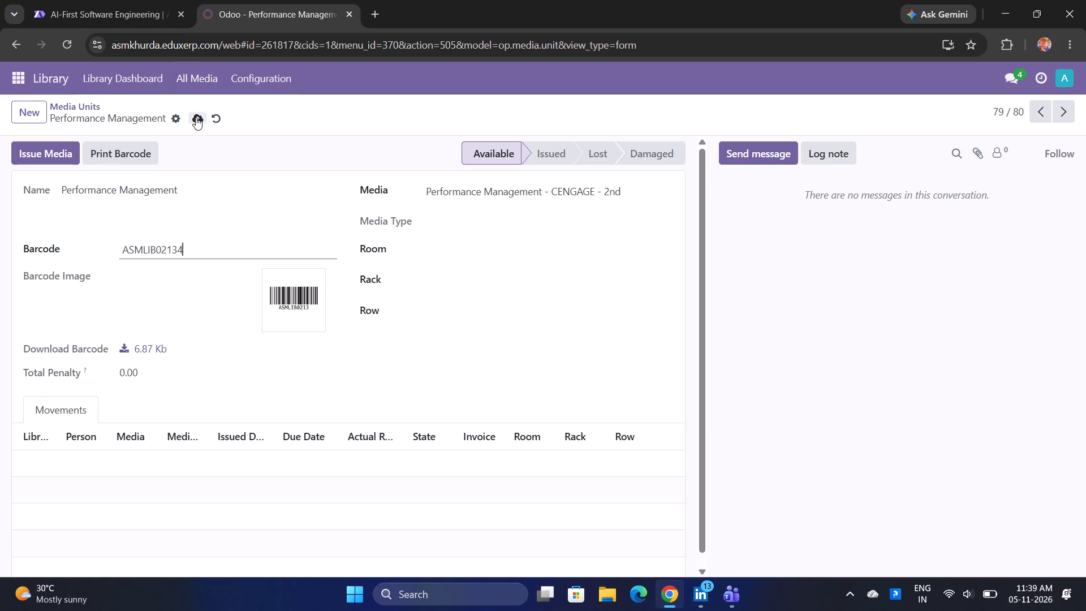
{"action": "left_click", "coordinate": [196, 117]}
On the last Performance Management unit of the set, generate the barcode image by saving the barcode as ASMLIB0213, then restoring and saving it as ASMLIB02133.
{"action": "left_click", "coordinate": [1065, 107]}
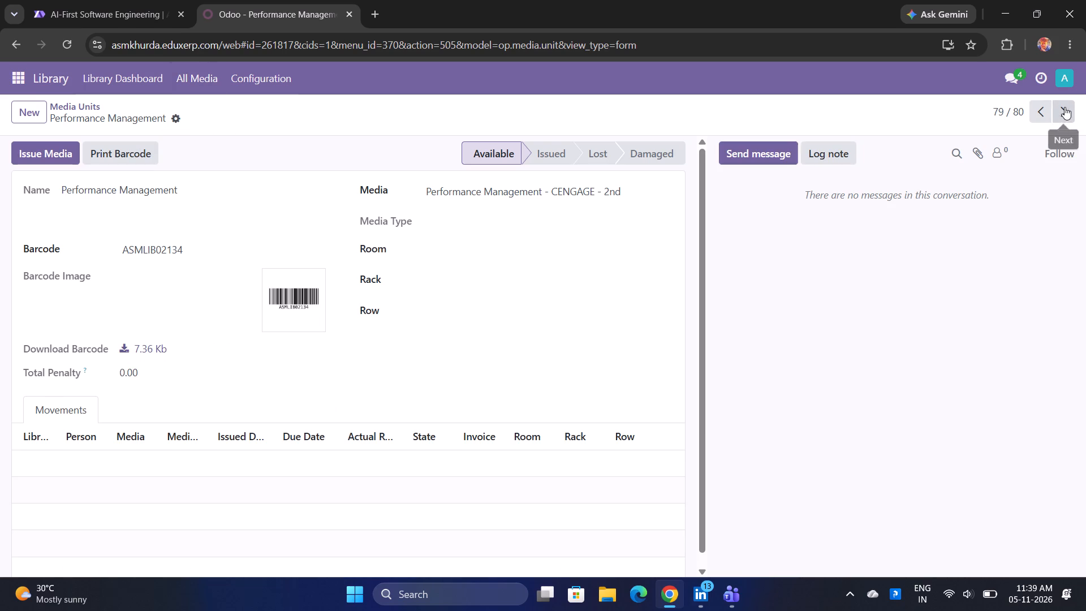
{"action": "left_click", "coordinate": [303, 243]}
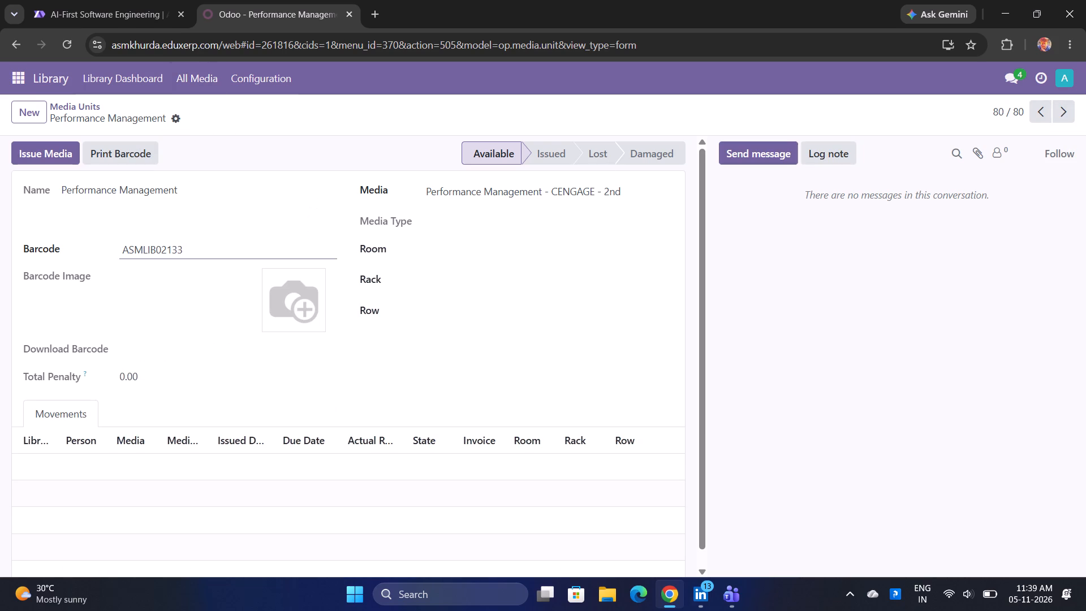
{"action": "key", "text": "BackSpace"}
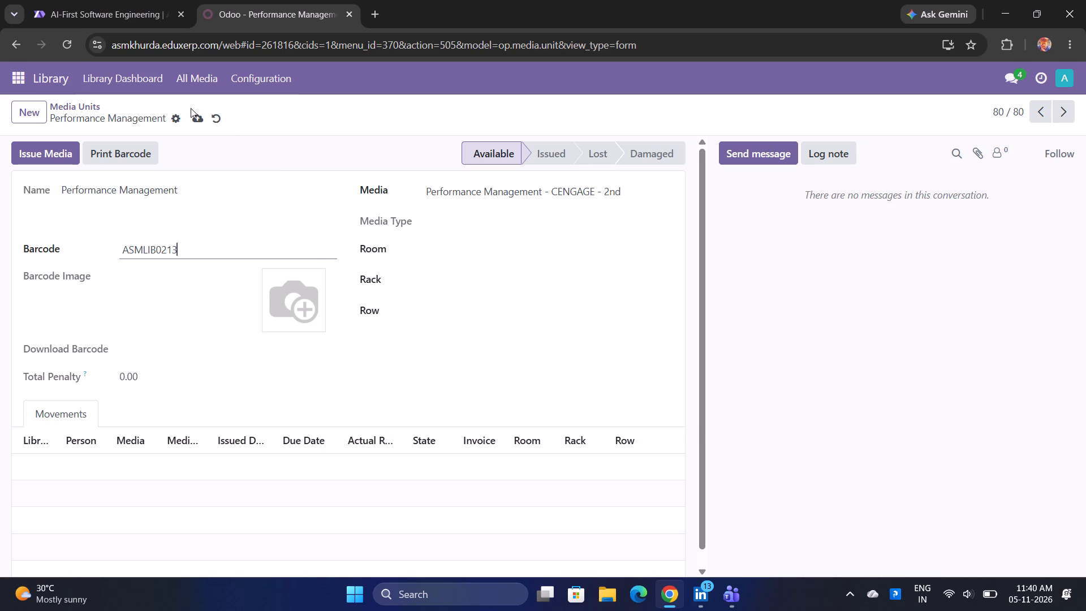
{"action": "left_click", "coordinate": [197, 119]}
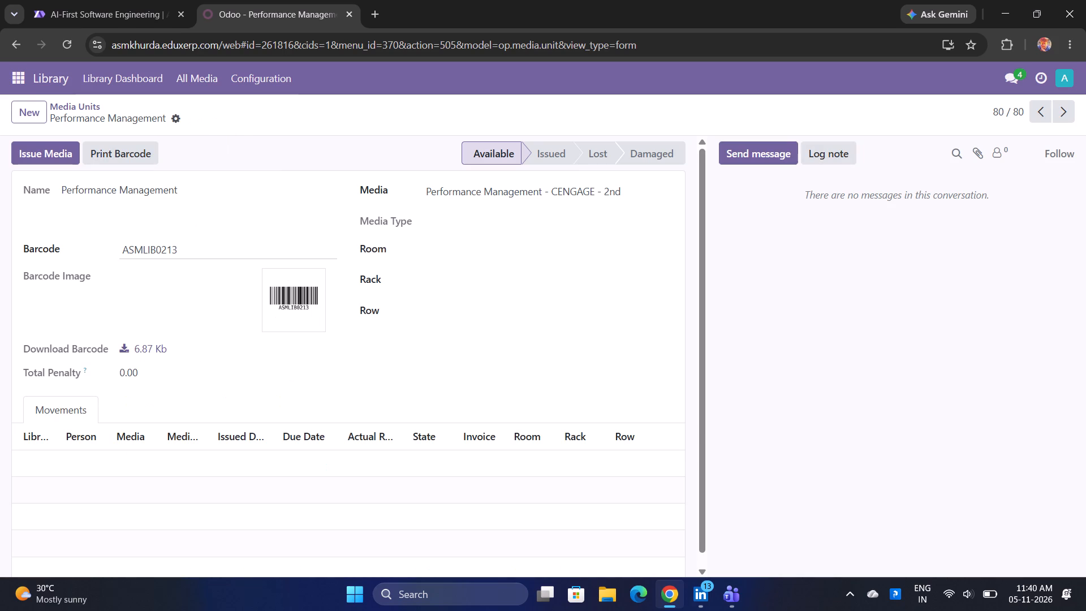
{"action": "left_click", "coordinate": [200, 243]}
{"action": "key", "text": "3"}
{"action": "left_click", "coordinate": [197, 119]}
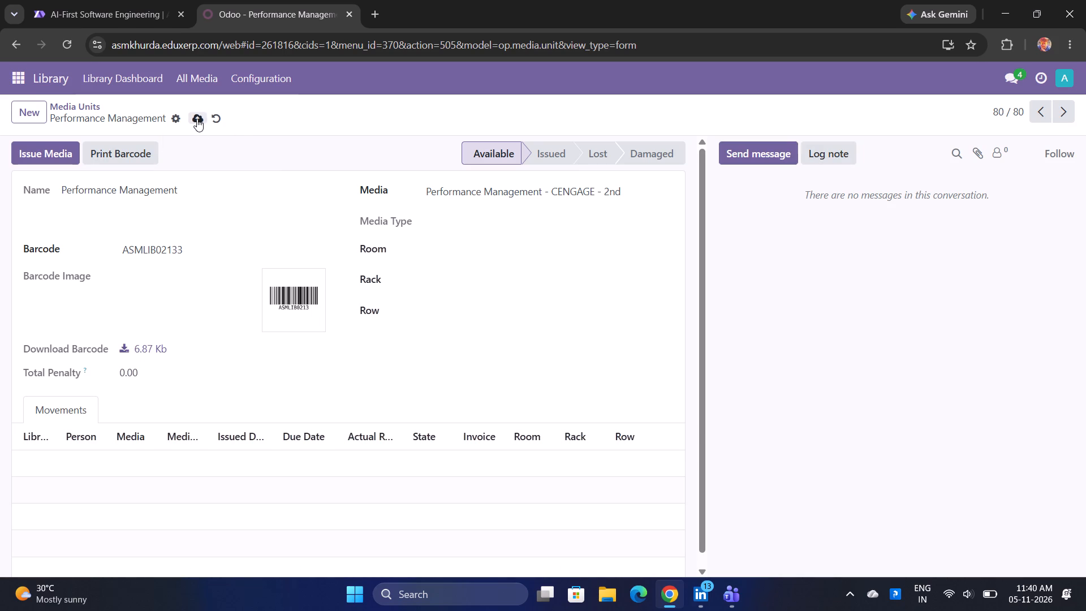
Return to the Media Units list, check it for missing barcode images and open the Performance Management unit ASMLIB02146.
{"action": "left_click", "coordinate": [61, 102]}
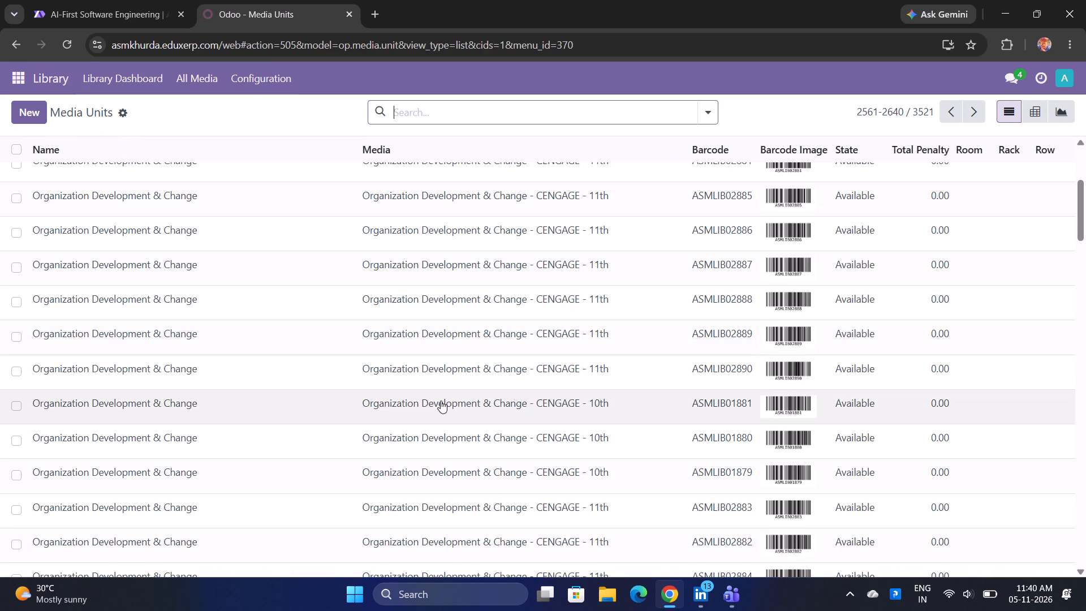
{"action": "scroll", "coordinate": [441, 401], "scroll_direction": "up", "scroll_amount": 8}
{"action": "scroll", "coordinate": [441, 401], "scroll_direction": "down", "scroll_amount": 1}
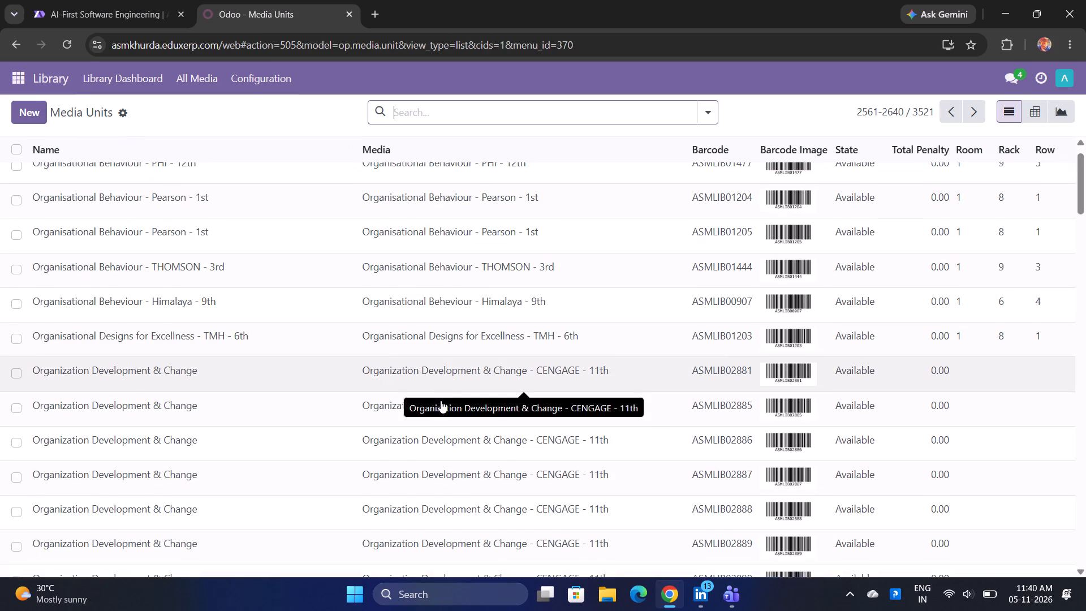
{"action": "scroll", "coordinate": [441, 401], "scroll_direction": "down", "scroll_amount": 5}
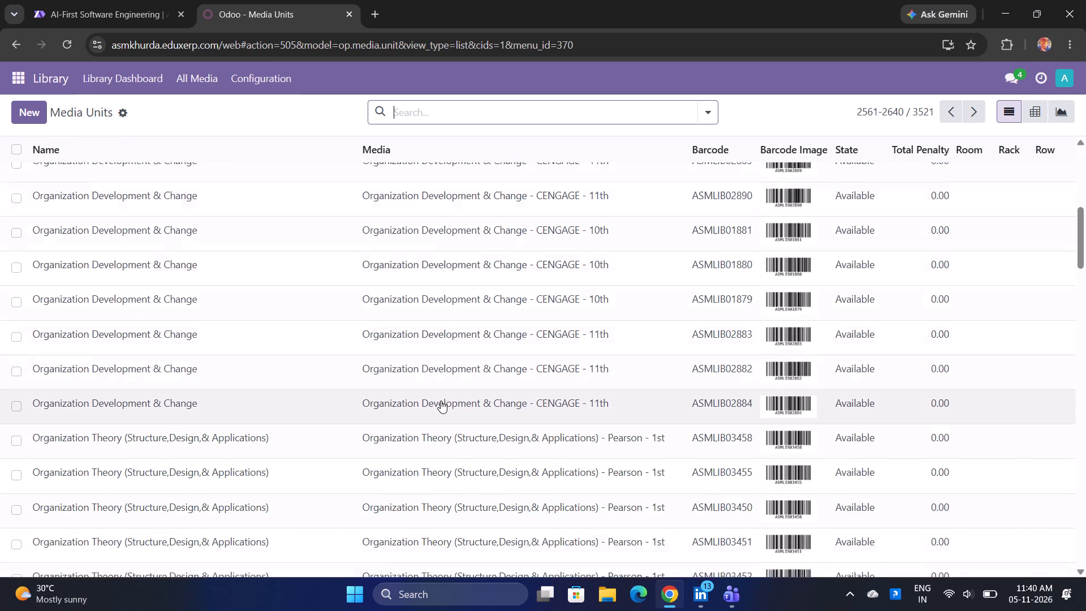
{"action": "scroll", "coordinate": [441, 401], "scroll_direction": "down", "scroll_amount": 5}
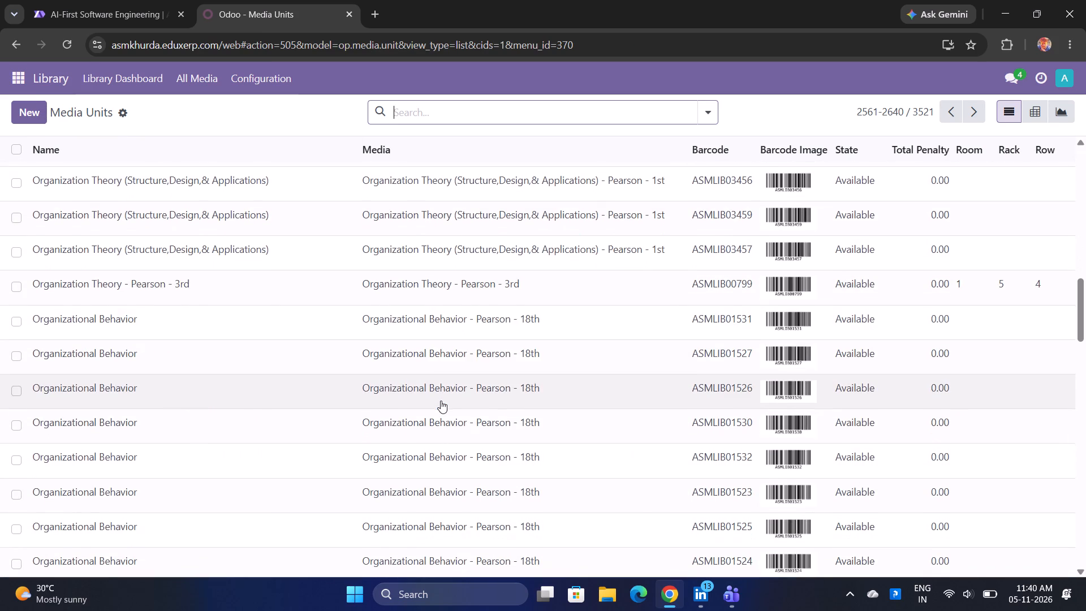
{"action": "scroll", "coordinate": [441, 401], "scroll_direction": "down", "scroll_amount": 6}
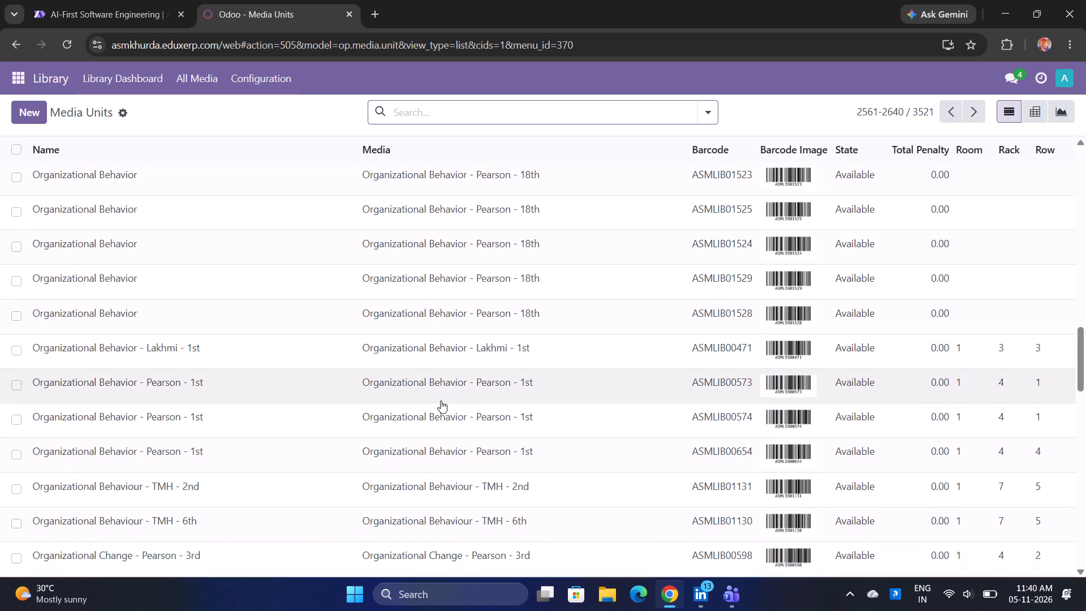
{"action": "scroll", "coordinate": [441, 401], "scroll_direction": "down", "scroll_amount": 6}
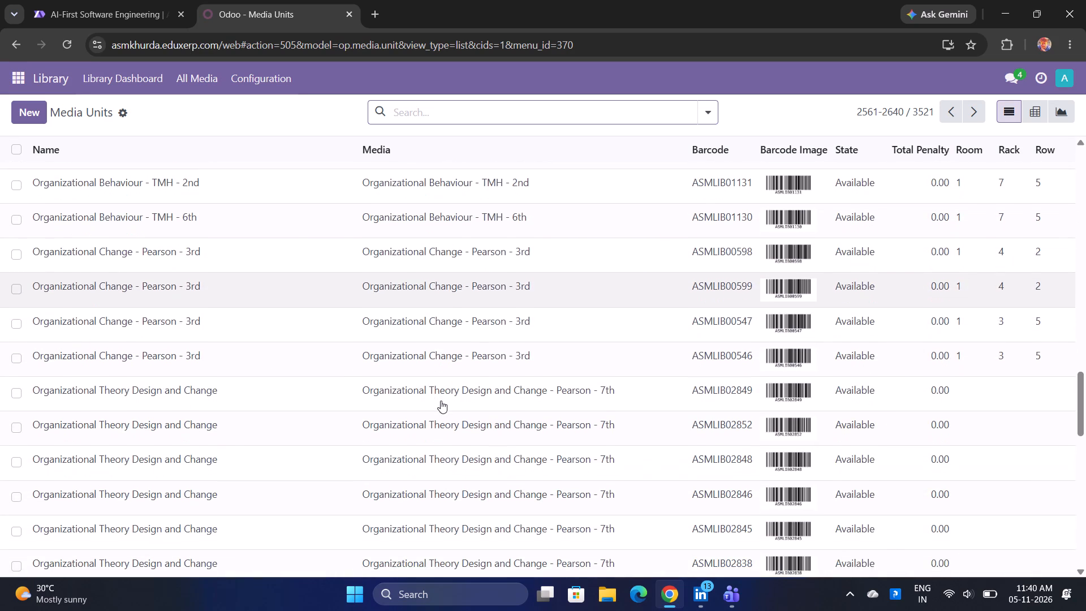
{"action": "scroll", "coordinate": [441, 401], "scroll_direction": "down", "scroll_amount": 7}
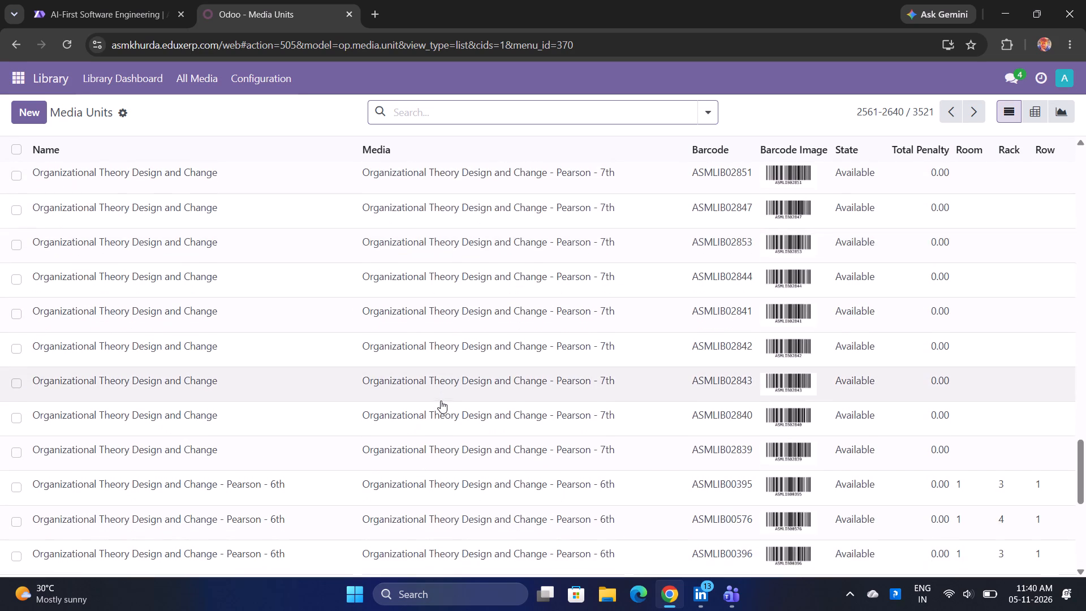
{"action": "scroll", "coordinate": [441, 401], "scroll_direction": "down", "scroll_amount": 6}
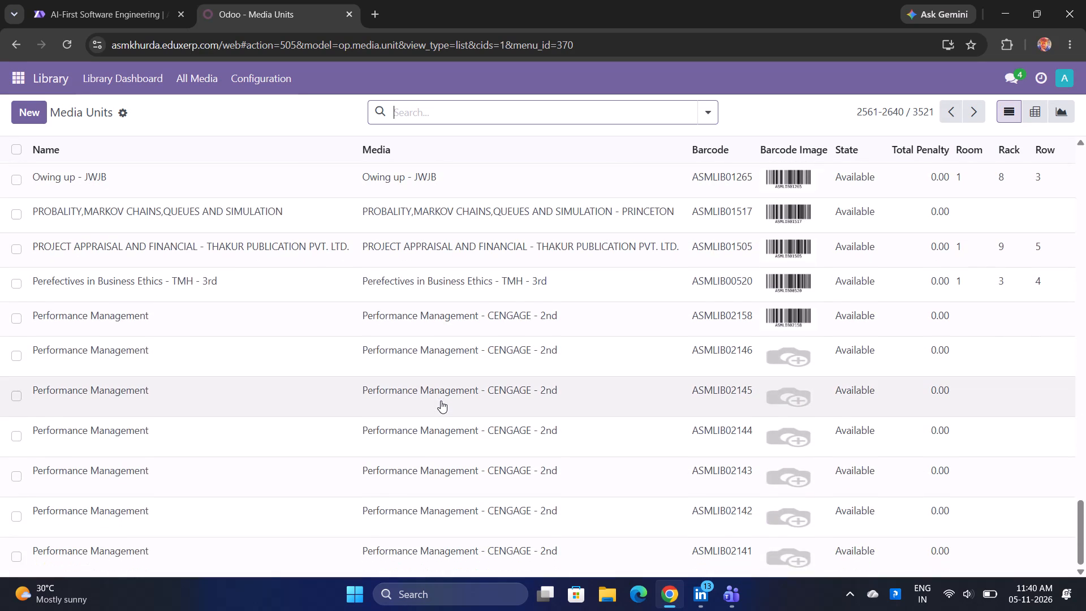
{"action": "scroll", "coordinate": [441, 401], "scroll_direction": "down", "scroll_amount": 3}
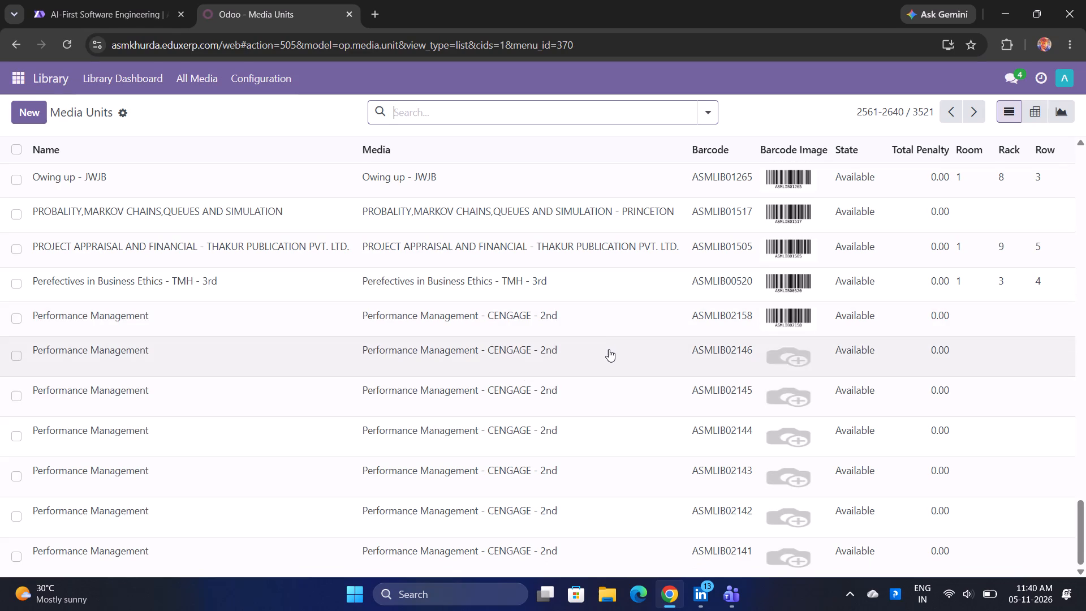
{"action": "left_click", "coordinate": [609, 349]}
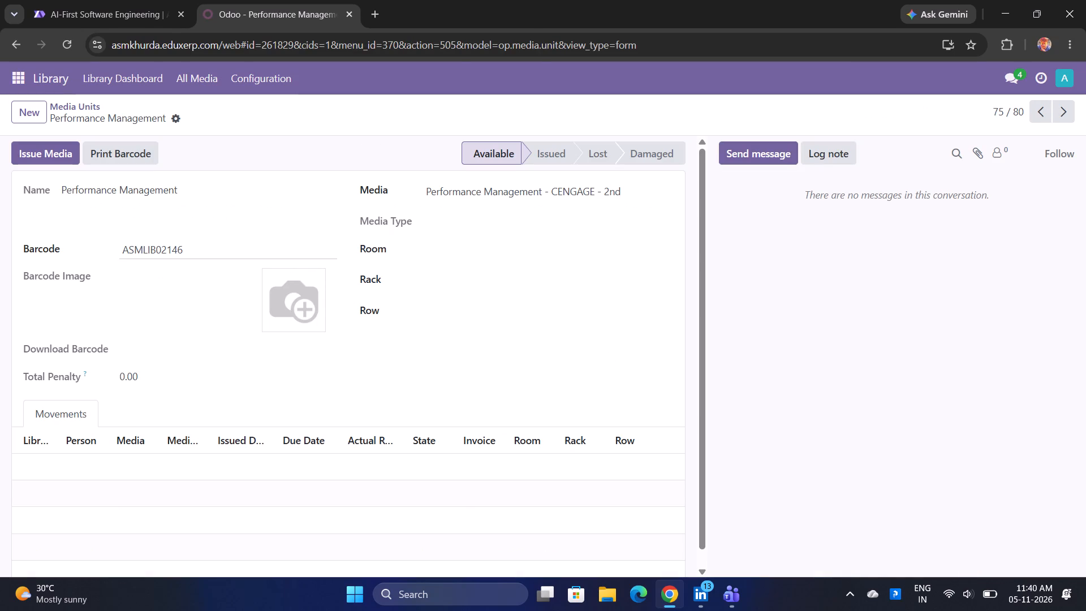
Generate this unit's barcode image by saving the barcode as ASMLIB0214, then restoring and saving it as ASMLIB02146.
{"action": "left_click", "coordinate": [282, 250]}
{"action": "key", "text": "BackSpace"}
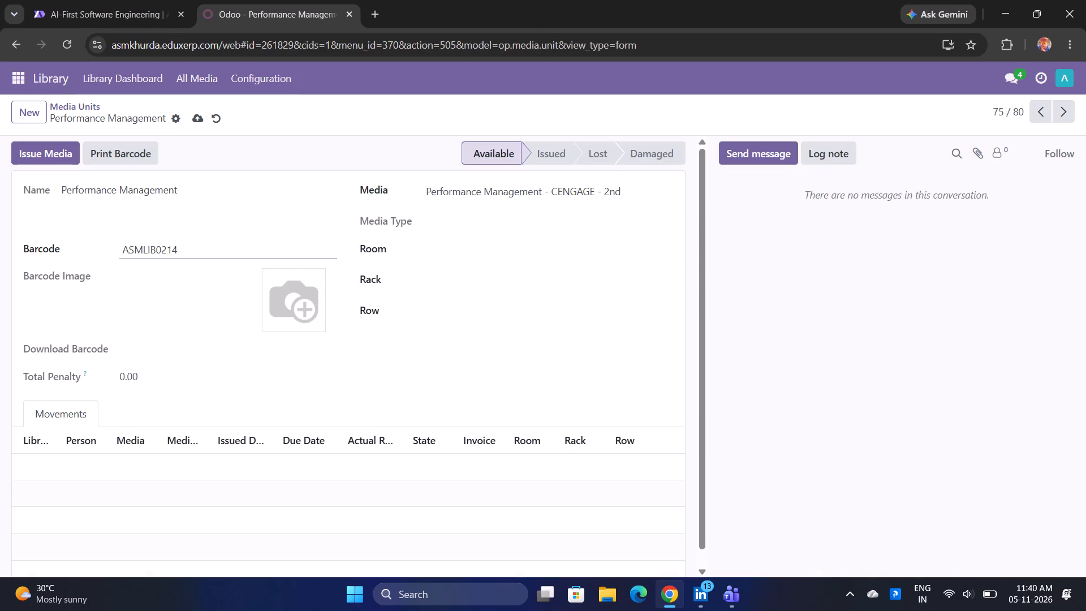
{"action": "left_click", "coordinate": [191, 114]}
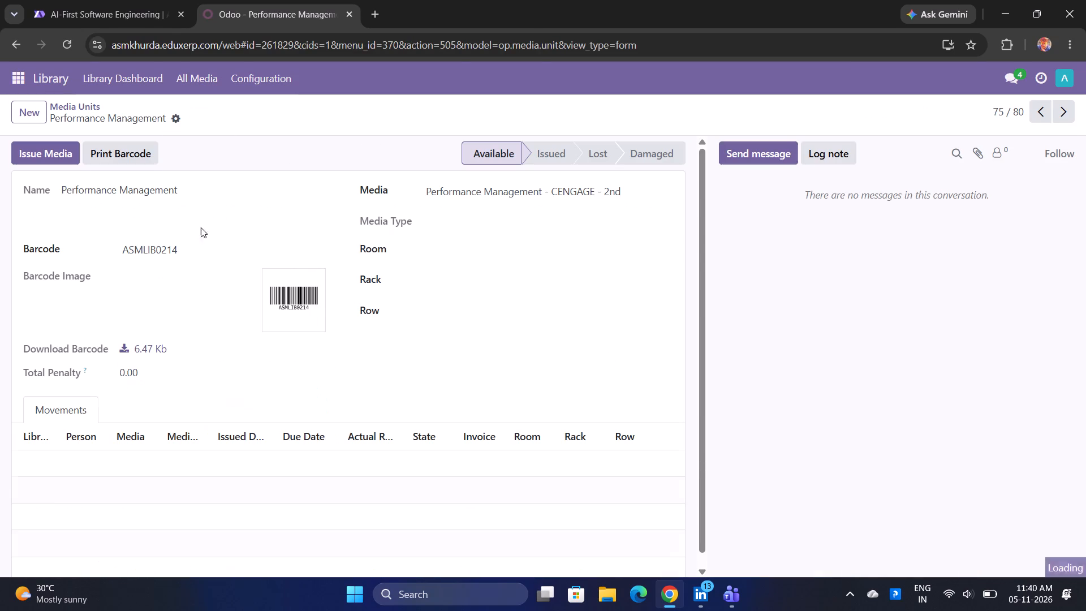
{"action": "left_click", "coordinate": [210, 251]}
{"action": "key", "text": "6"}
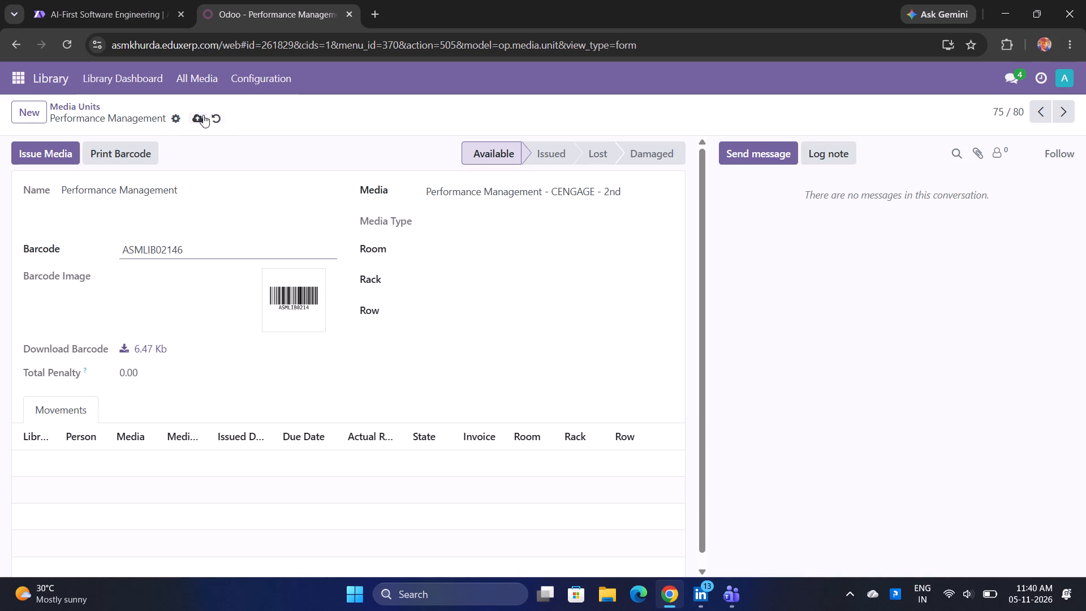
{"action": "left_click", "coordinate": [201, 114]}
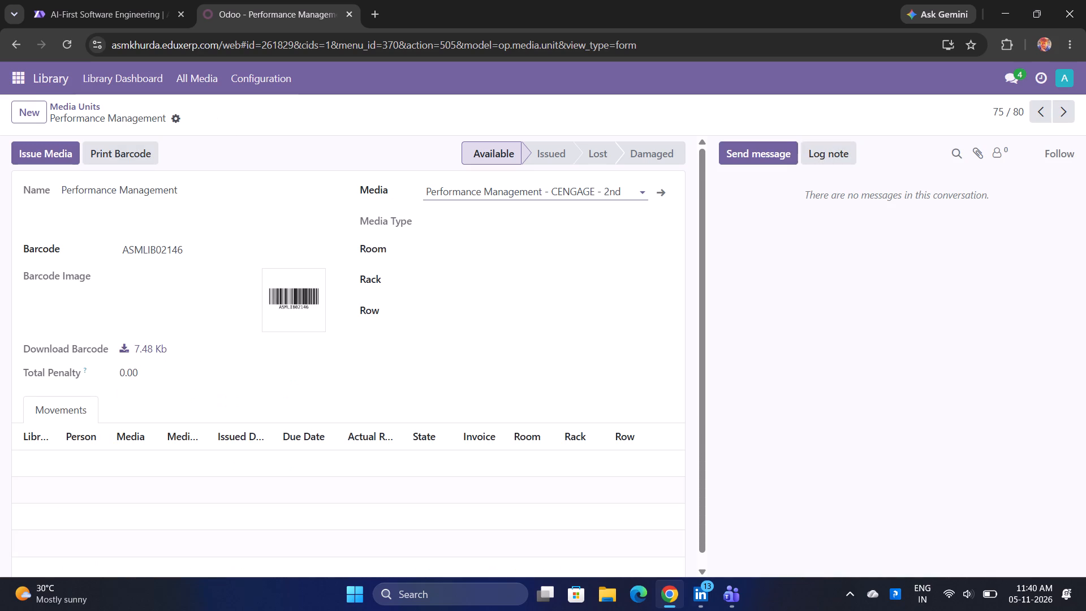
On the next Performance Management unit, generate the barcode image by saving the barcode as ASMLIB0214, then restoring and saving it as ASMLIB02145.
{"action": "left_click", "coordinate": [1065, 110]}
{"action": "left_click", "coordinate": [234, 244]}
{"action": "key", "text": "BackSpace"}
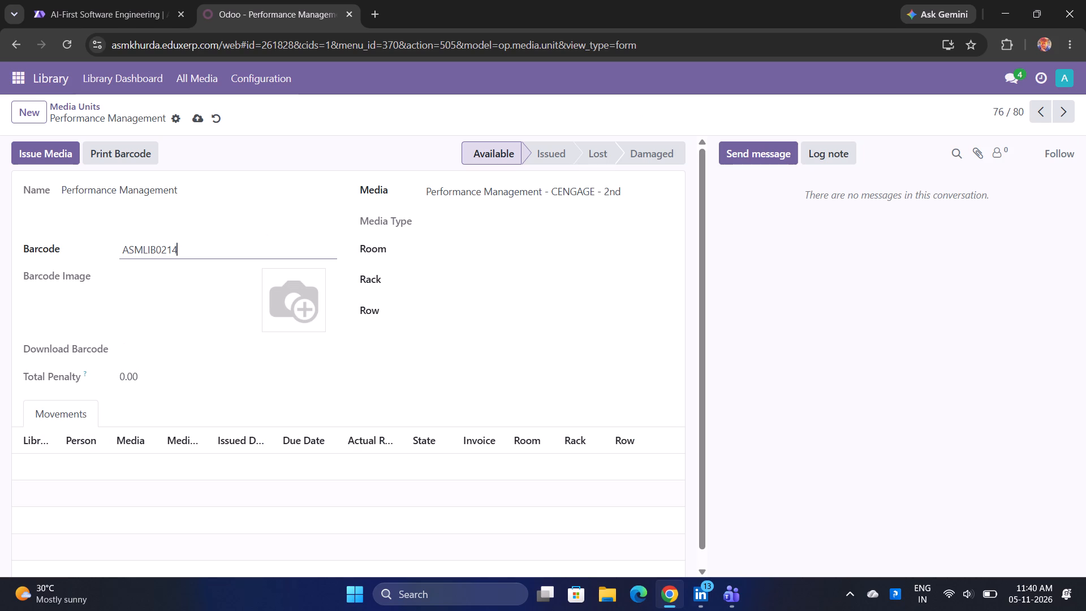
{"action": "left_click", "coordinate": [197, 119]}
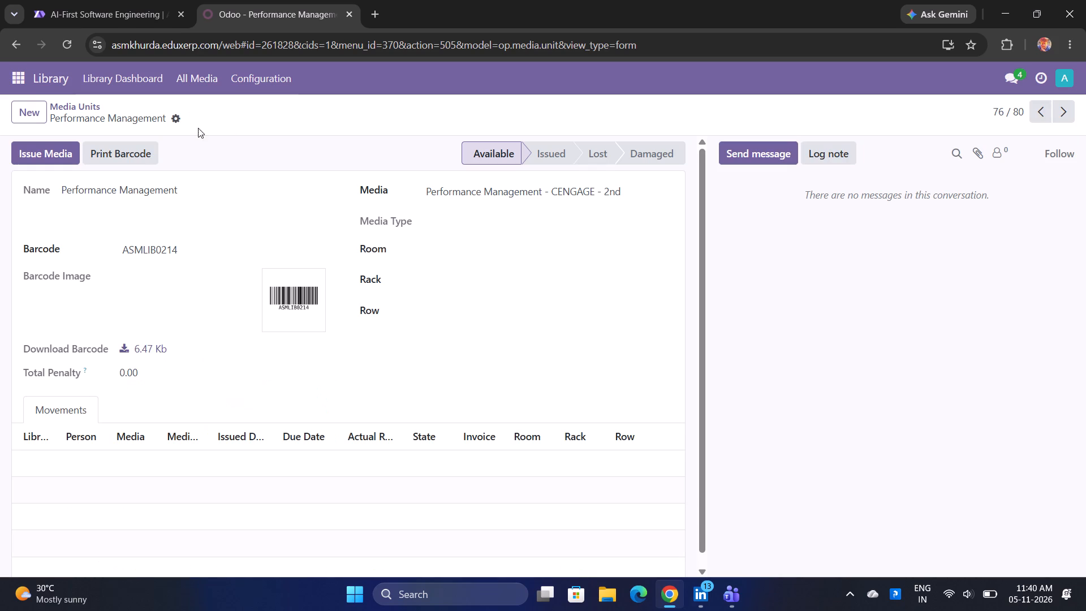
{"action": "left_click", "coordinate": [217, 250]}
{"action": "key", "text": "5"}
{"action": "left_click", "coordinate": [199, 116]}
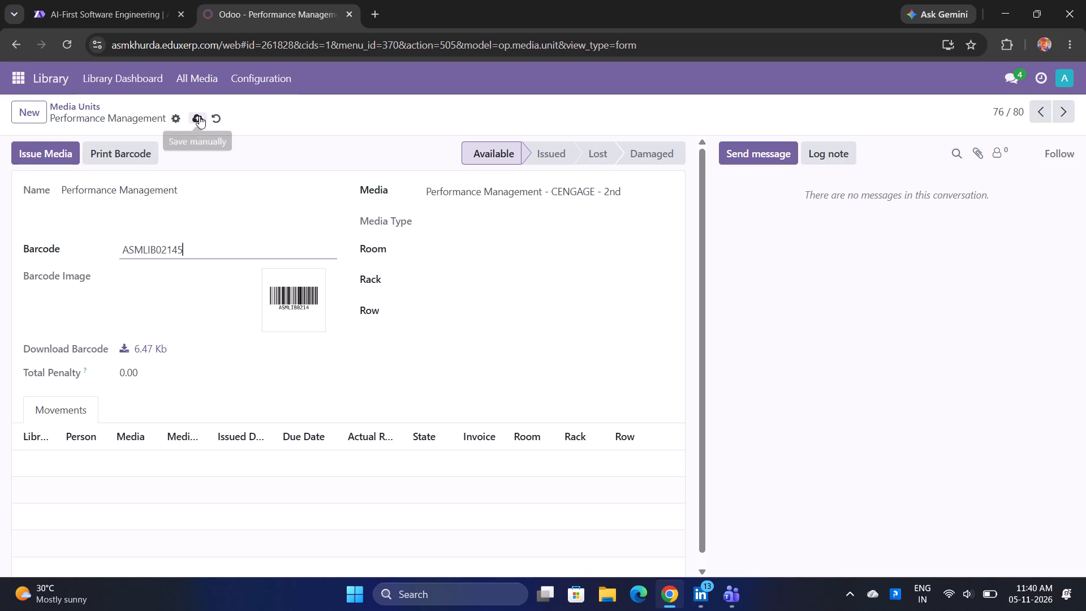
On the next Performance Management unit, generate the barcode image by saving the barcode as ASMLIB0214, then restoring and saving it as ASMLIB02144.
{"action": "left_click", "coordinate": [1062, 114]}
{"action": "left_click", "coordinate": [273, 247]}
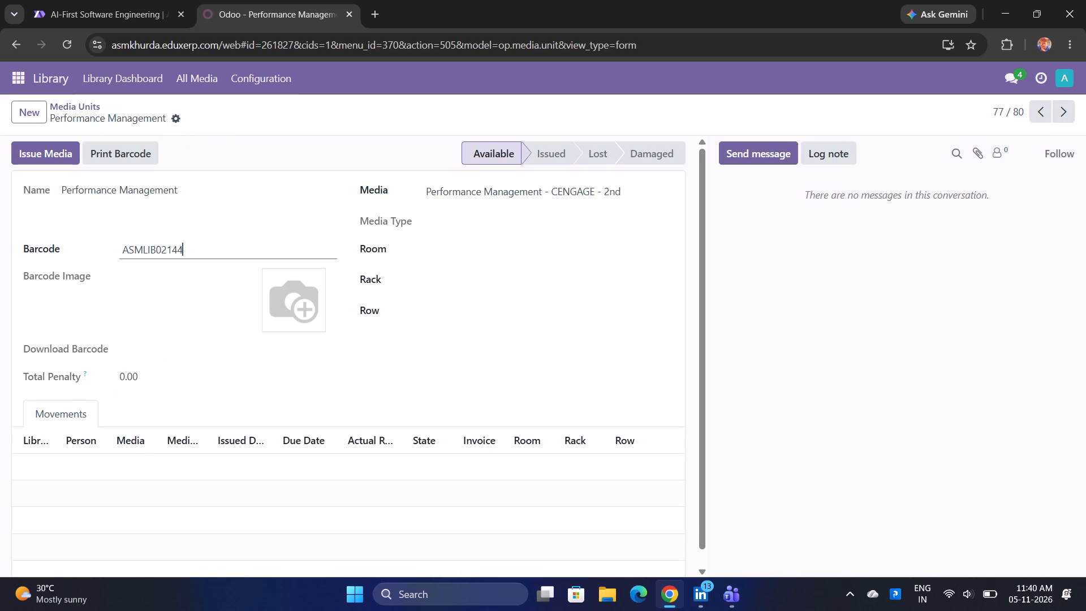
{"action": "key", "text": "BackSpace"}
{"action": "left_click", "coordinate": [197, 116]}
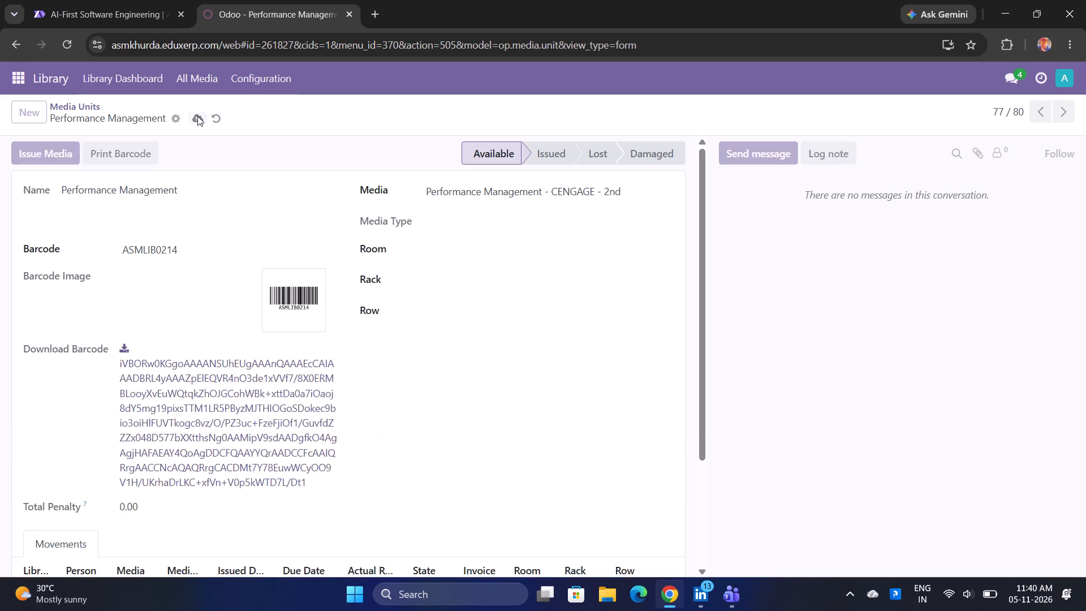
{"action": "left_click", "coordinate": [221, 249]}
{"action": "key", "text": "4"}
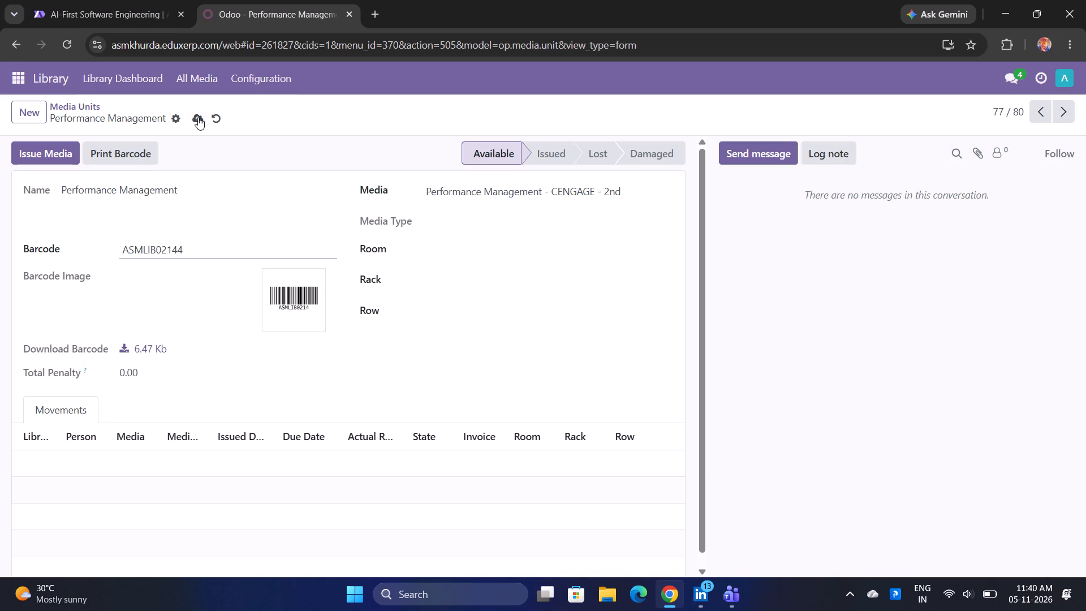
{"action": "left_click", "coordinate": [199, 120]}
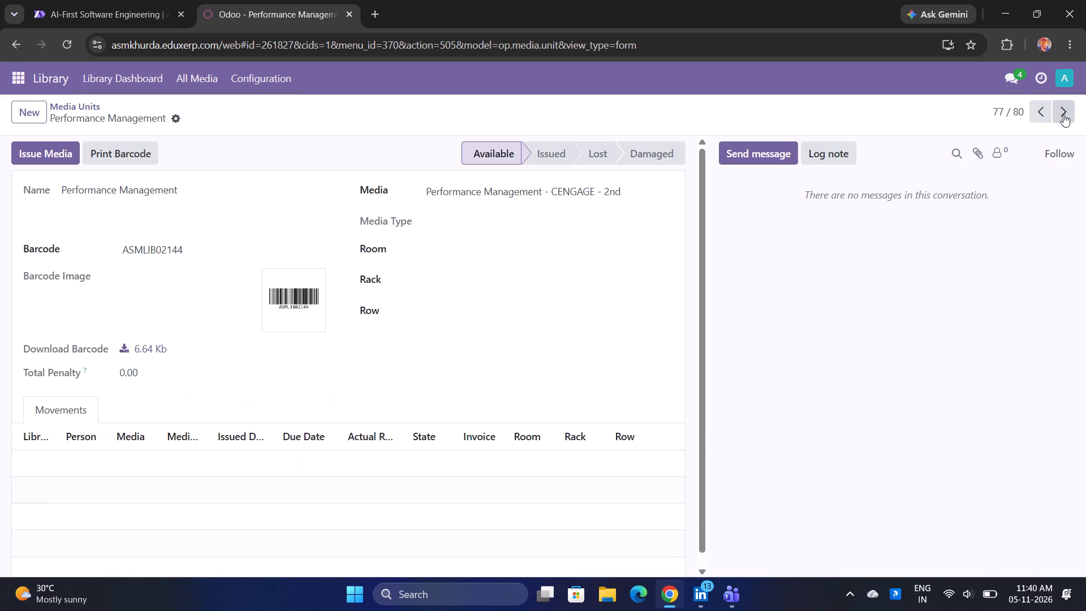
On the next Performance Management unit, generate the barcode image by saving the barcode as ASMLIB0214, then restoring and saving it as ASMLIB02143.
{"action": "left_click", "coordinate": [1064, 112]}
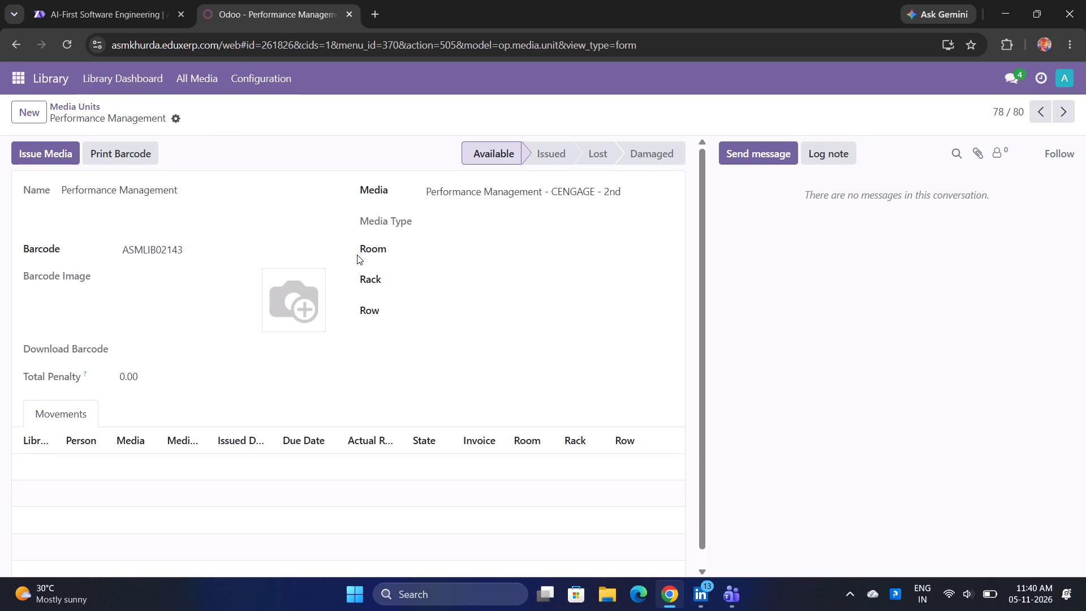
{"action": "left_click", "coordinate": [302, 247]}
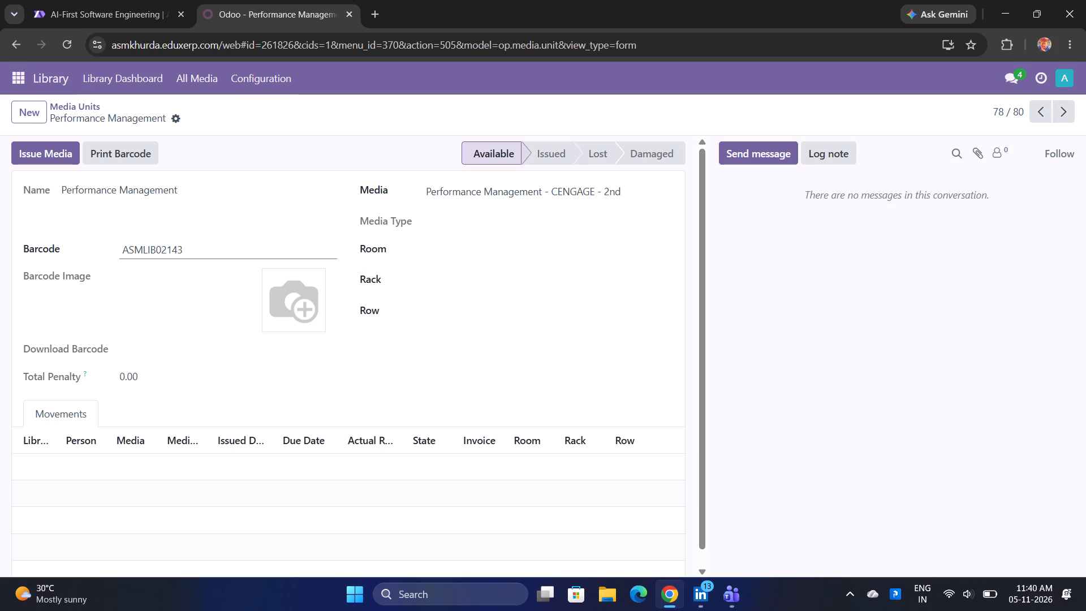
{"action": "key", "text": "BackSpace"}
{"action": "left_click", "coordinate": [197, 117]}
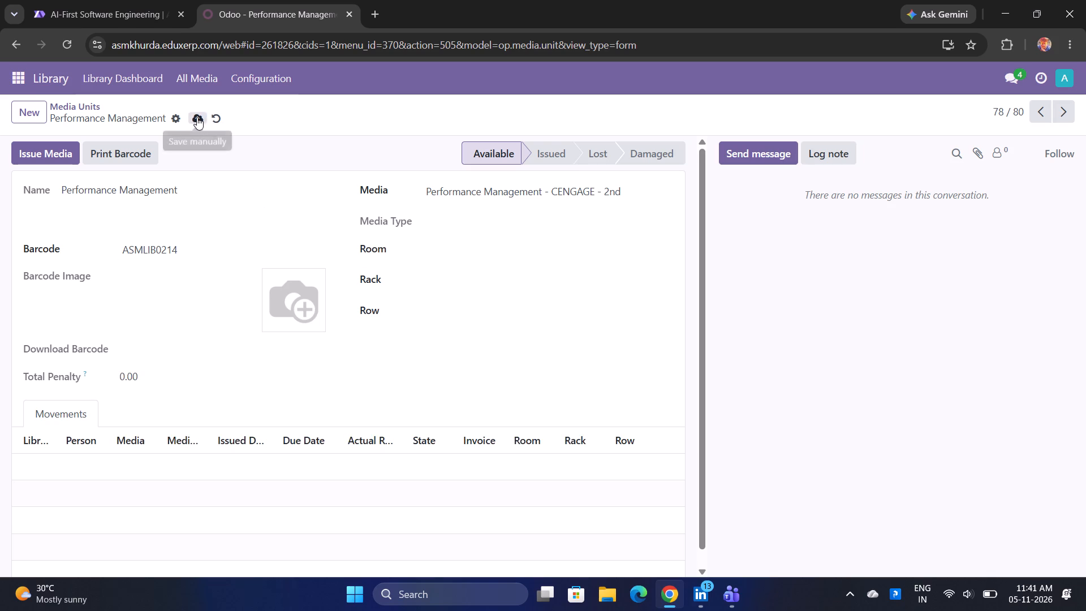
{"action": "left_click", "coordinate": [209, 246]}
{"action": "key", "text": "3"}
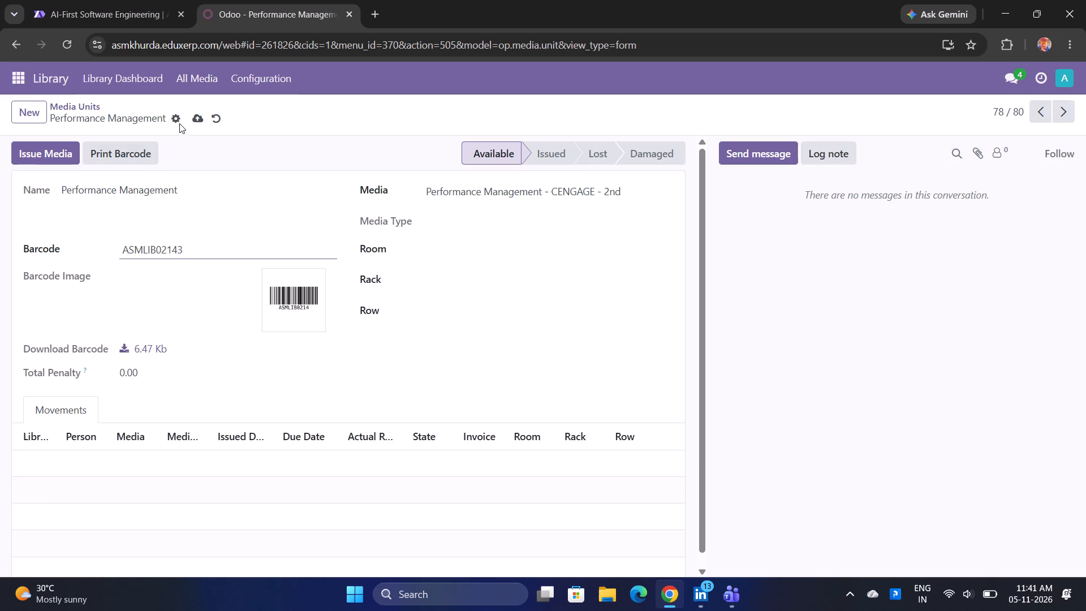
{"action": "left_click", "coordinate": [193, 117]}
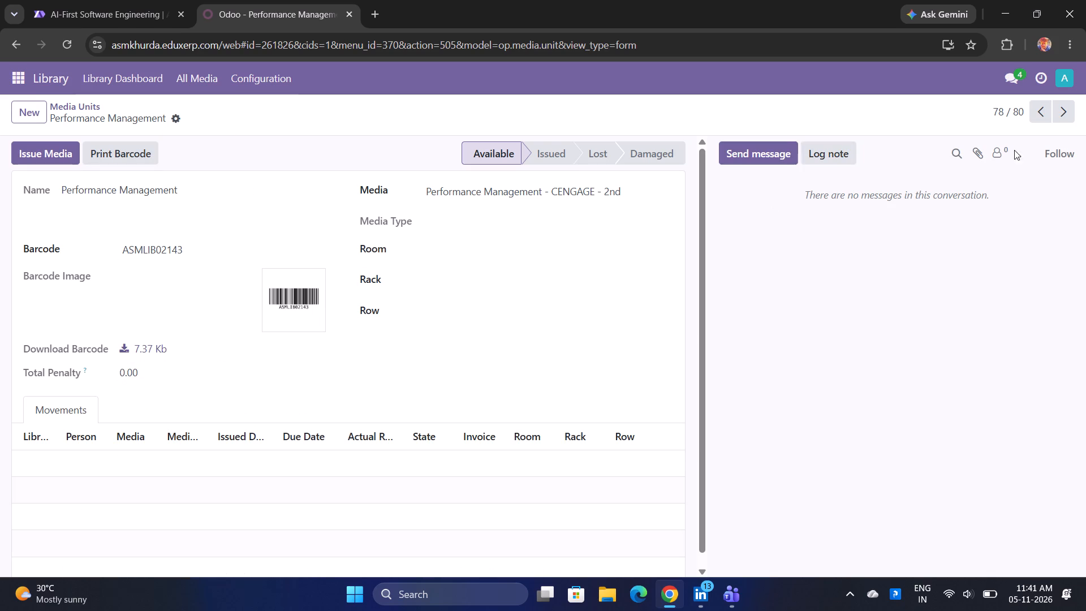
On the next Performance Management unit, generate the barcode image by saving the barcode as ASMLIB0214, then restoring and saving it as ASMLIB02142.
{"action": "left_click", "coordinate": [1062, 111]}
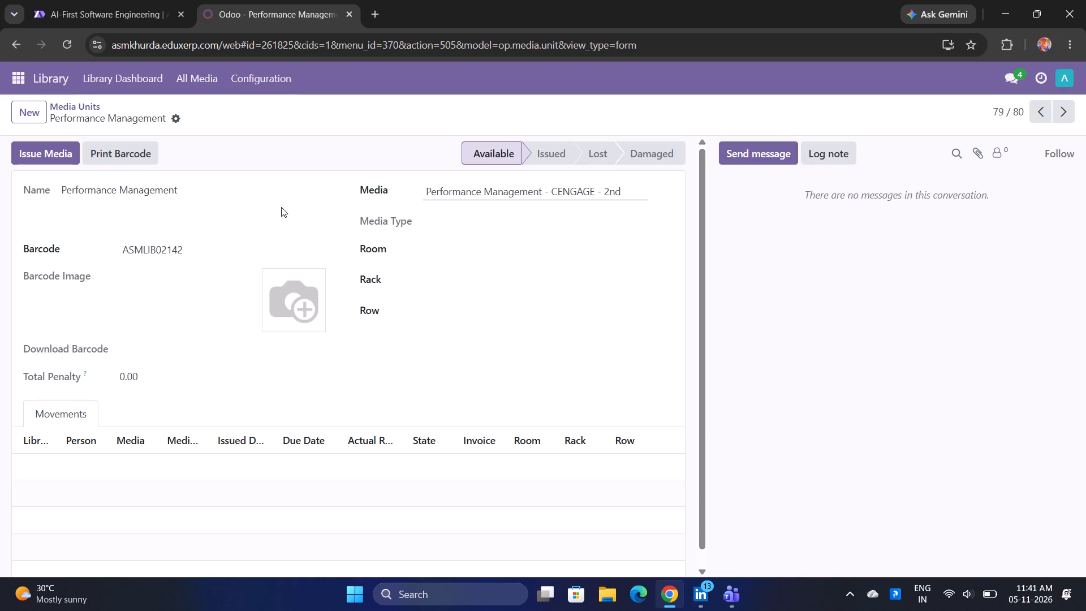
{"action": "left_click", "coordinate": [264, 250]}
{"action": "key", "text": "BackSpace"}
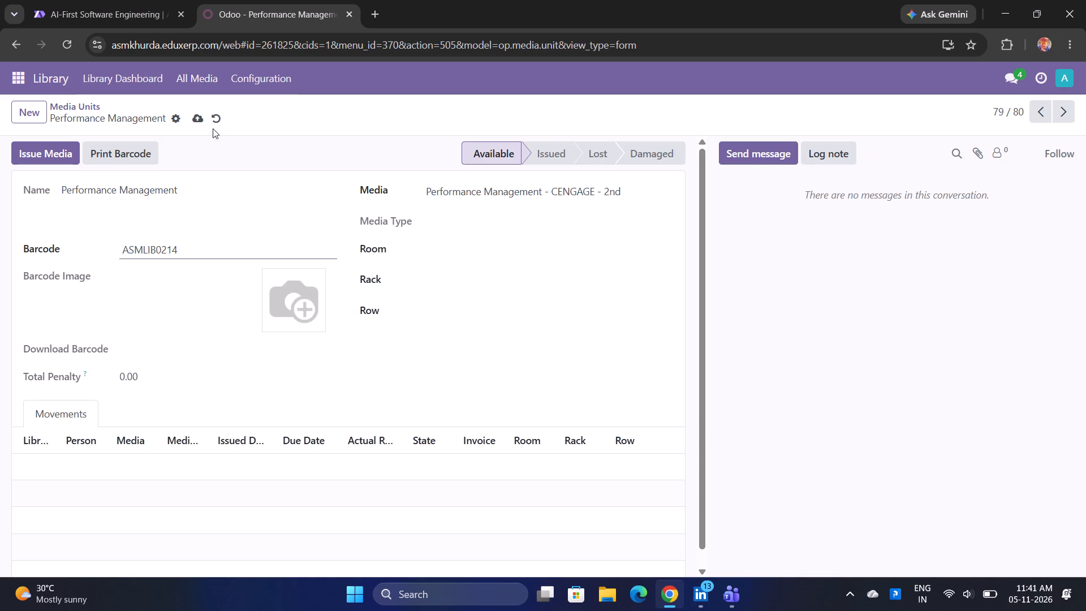
{"action": "left_click", "coordinate": [199, 122]}
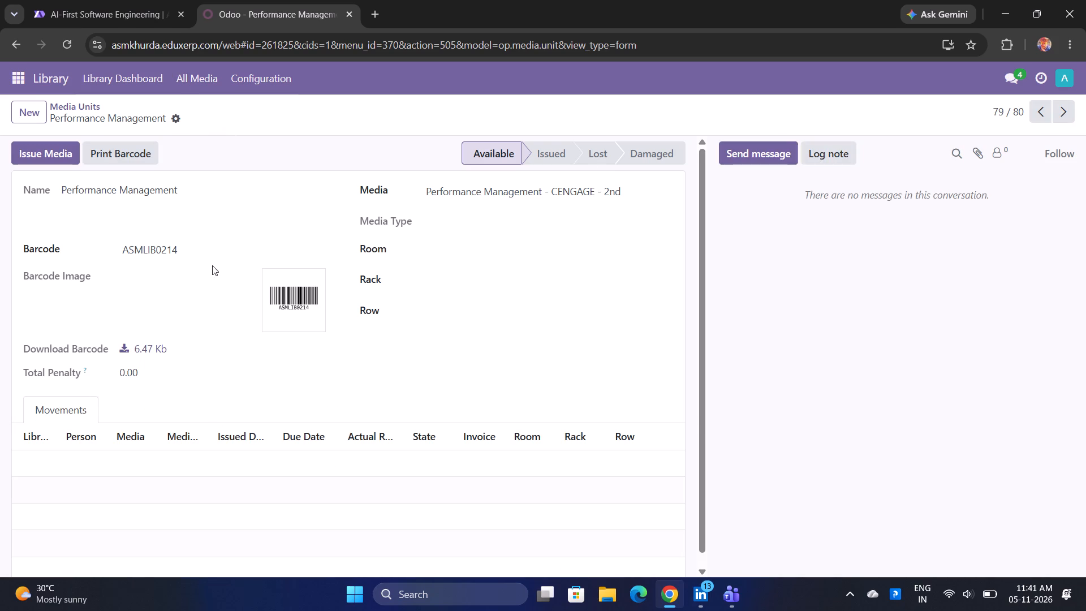
{"action": "left_click", "coordinate": [220, 254]}
{"action": "key", "text": "2"}
{"action": "left_click", "coordinate": [192, 115]}
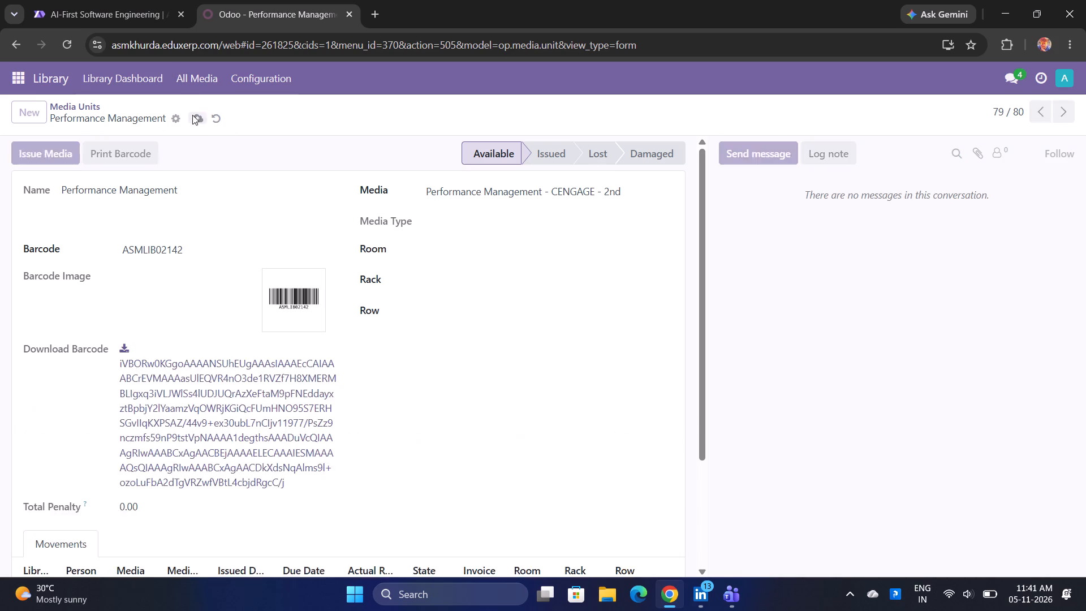
On the last Performance Management unit of the set, generate the barcode image by saving the barcode as ASMLIB0214, then restoring and saving it as ASMLIB02141.
{"action": "left_click", "coordinate": [1066, 107]}
{"action": "left_click", "coordinate": [290, 250]}
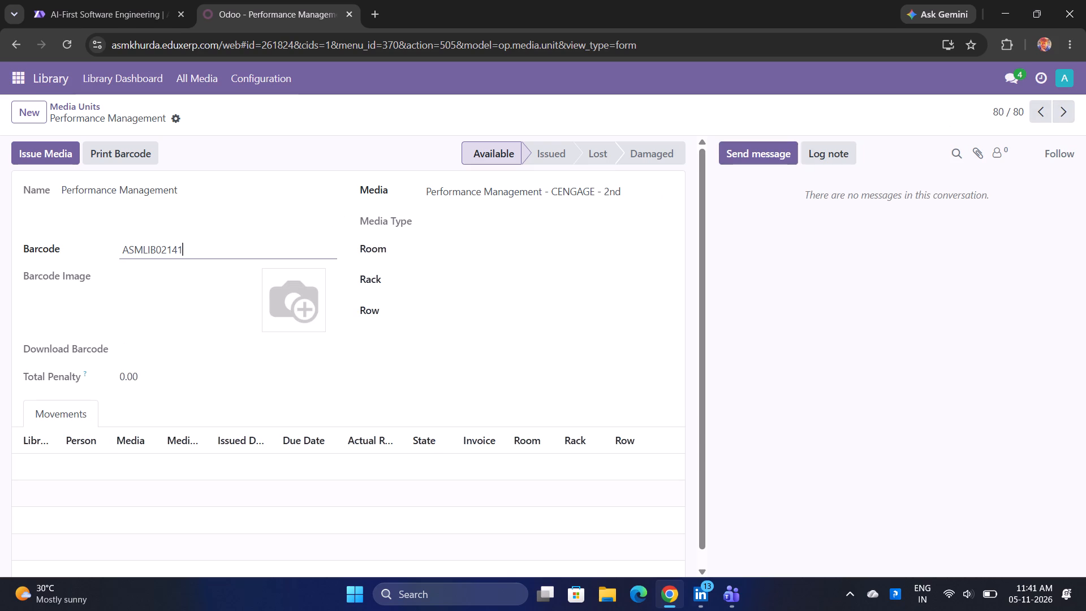
{"action": "key", "text": "BackSpace"}
{"action": "left_click", "coordinate": [197, 114]}
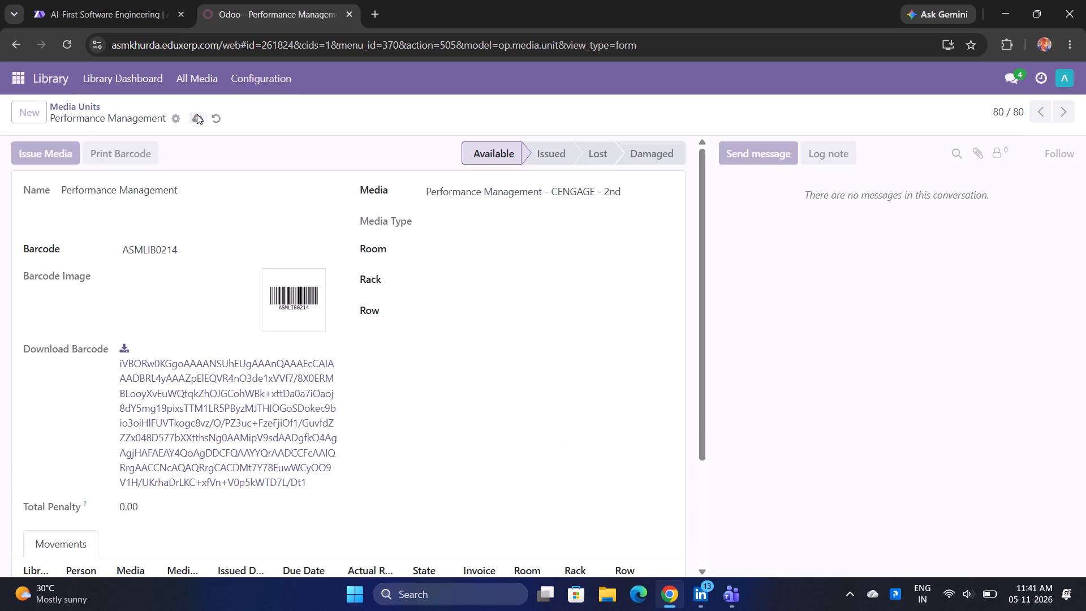
{"action": "left_click", "coordinate": [197, 242]}
{"action": "key", "text": "1"}
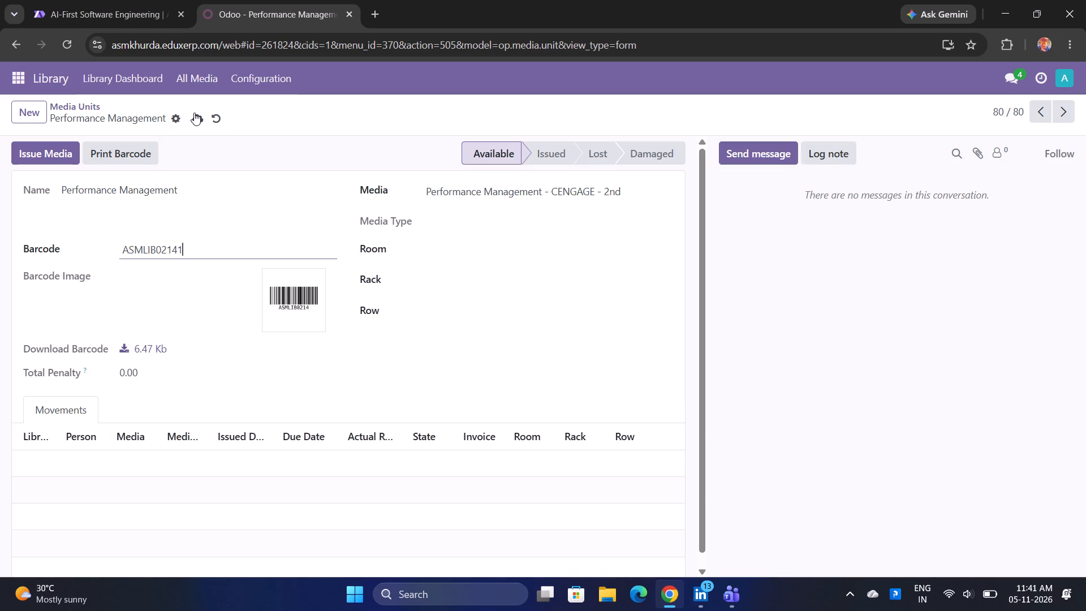
{"action": "left_click", "coordinate": [194, 113]}
Return to the Media Units list, check it for missing barcode images and open the Performance Management unit ASMLIB02152.
{"action": "left_click", "coordinate": [74, 106]}
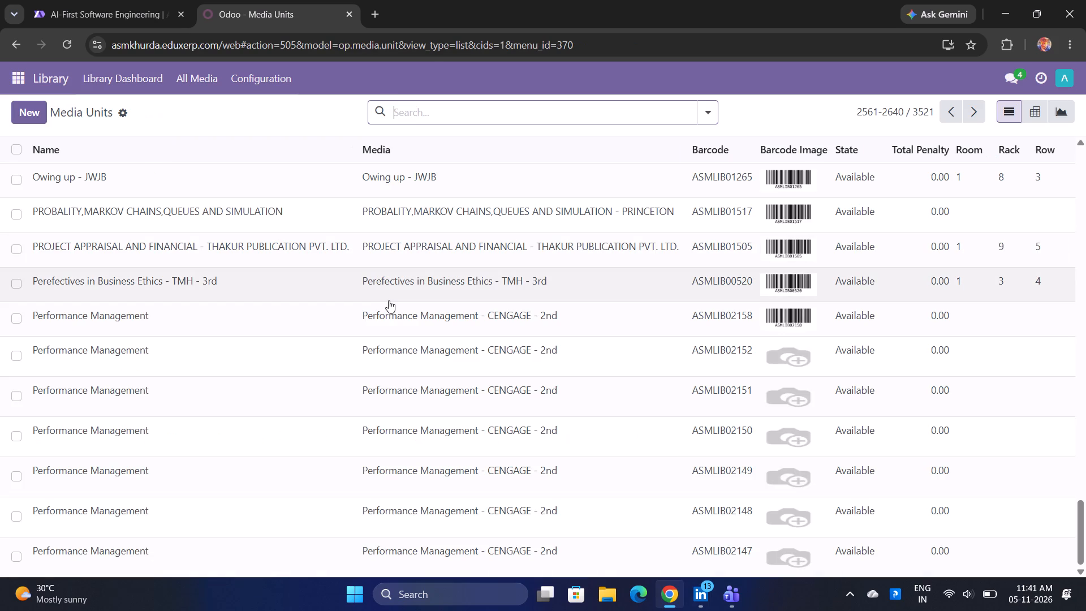
{"action": "scroll", "coordinate": [389, 300], "scroll_direction": "down", "scroll_amount": 2}
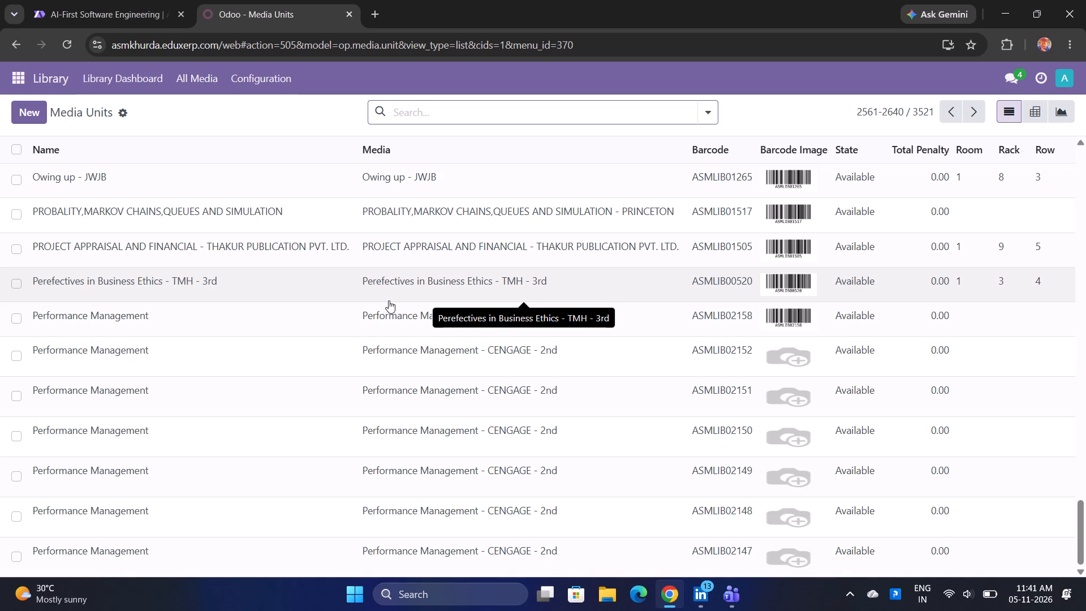
{"action": "left_click", "coordinate": [777, 356]}
Generate this unit's barcode image by saving the barcode as ASMLIB0215, then restoring and saving it as ASMLIB02152.
{"action": "left_click", "coordinate": [196, 252]}
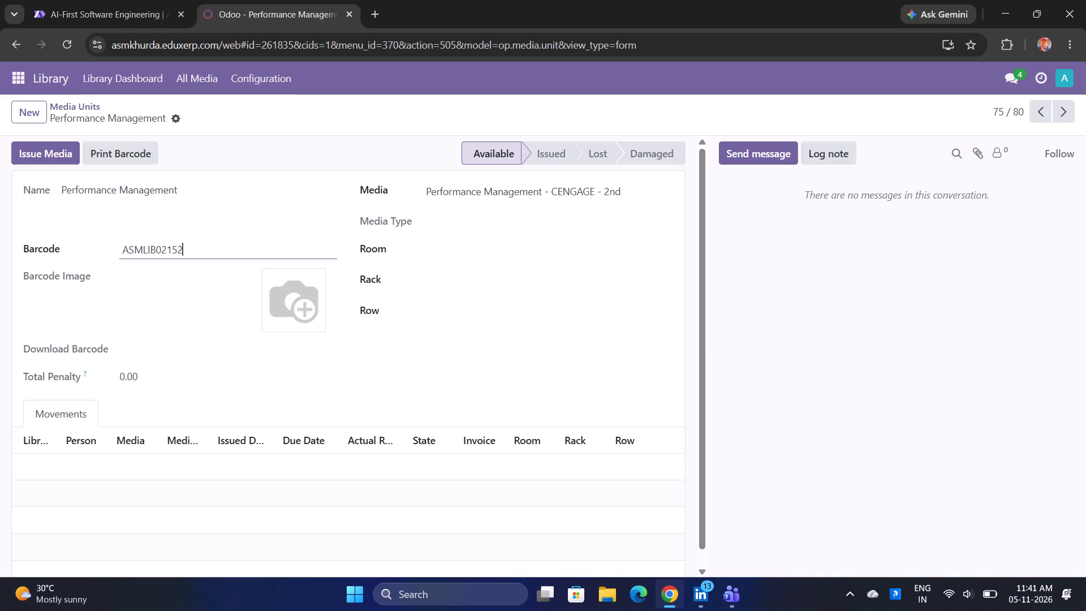
{"action": "key", "text": "BackSpace"}
{"action": "left_click", "coordinate": [196, 117]}
{"action": "left_click", "coordinate": [215, 260]}
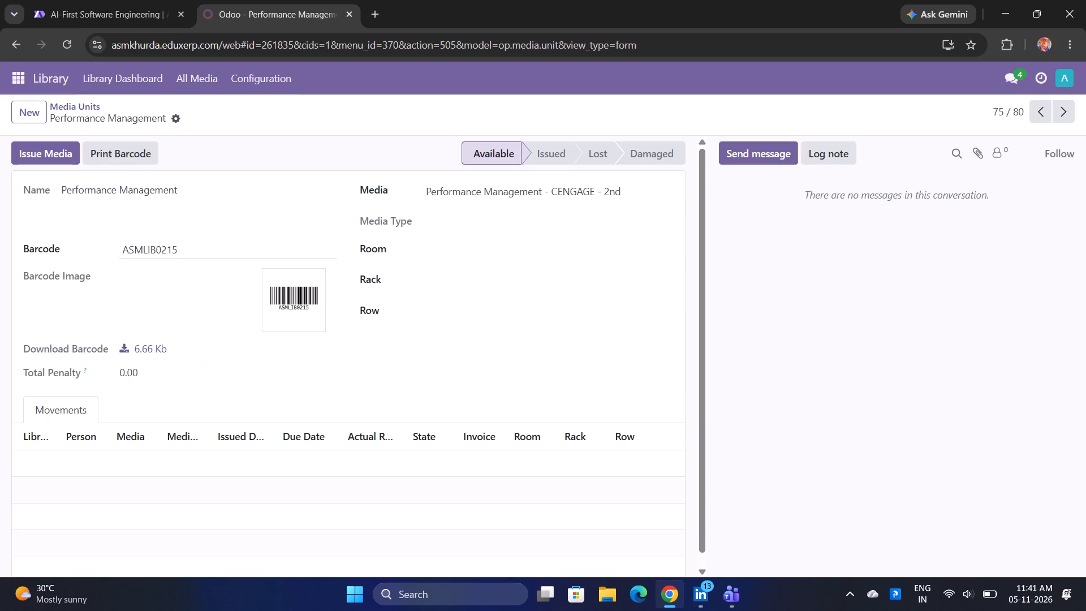
{"action": "left_click", "coordinate": [221, 249]}
{"action": "key", "text": "2"}
{"action": "left_click", "coordinate": [196, 117]}
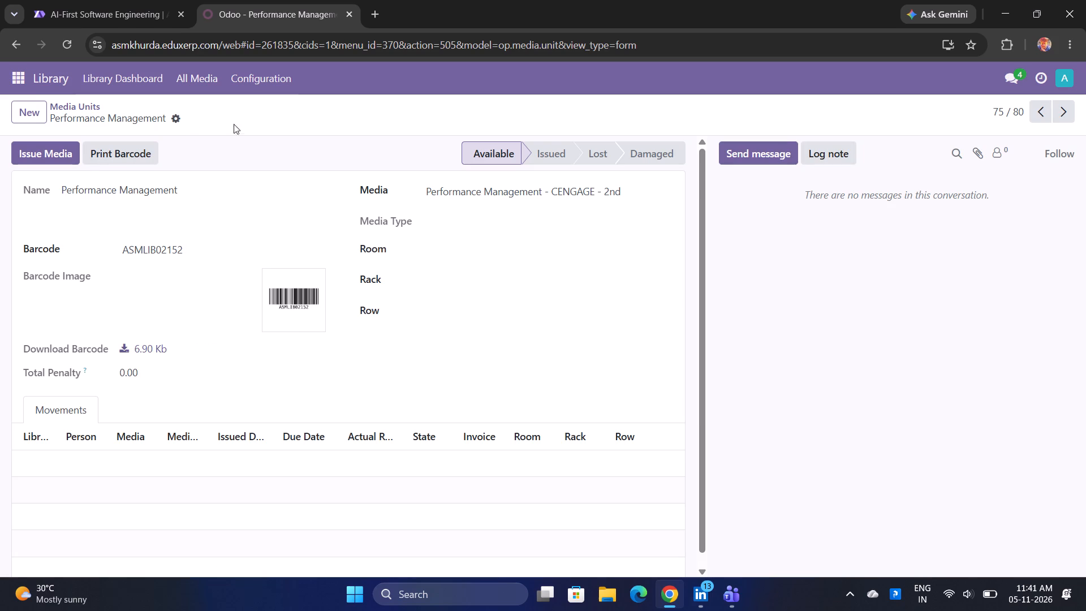
On the next Performance Management unit, generate the barcode image by saving the barcode as ASMLIB0215, then restoring and saving it as ASMLIB02151.
{"action": "left_click", "coordinate": [1070, 115]}
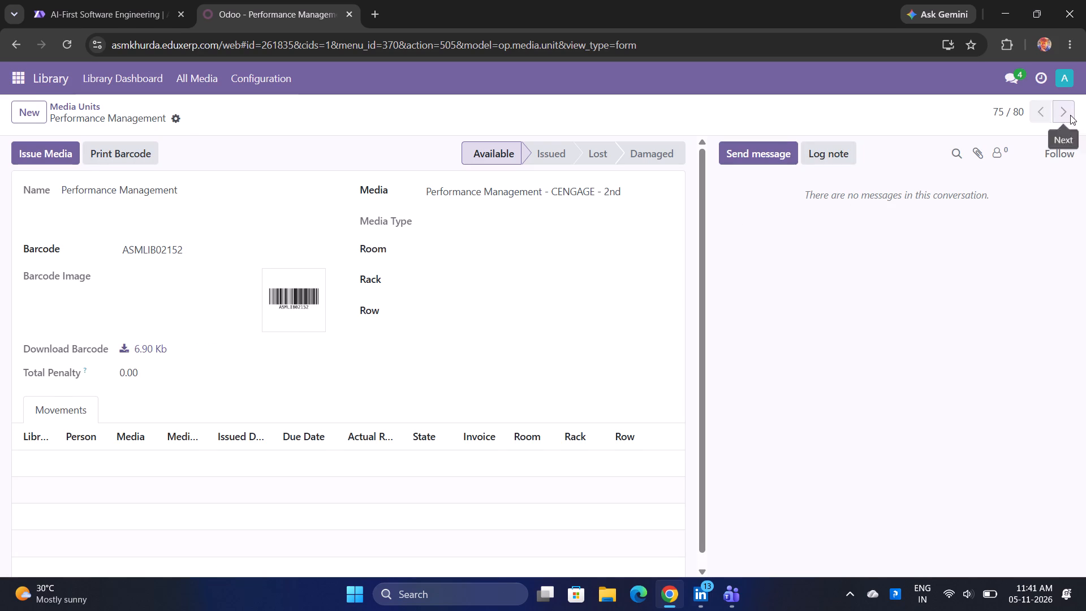
{"action": "left_click_drag", "start_coordinate": [248, 265], "coordinate": [255, 255]}
{"action": "left_click", "coordinate": [255, 255]}
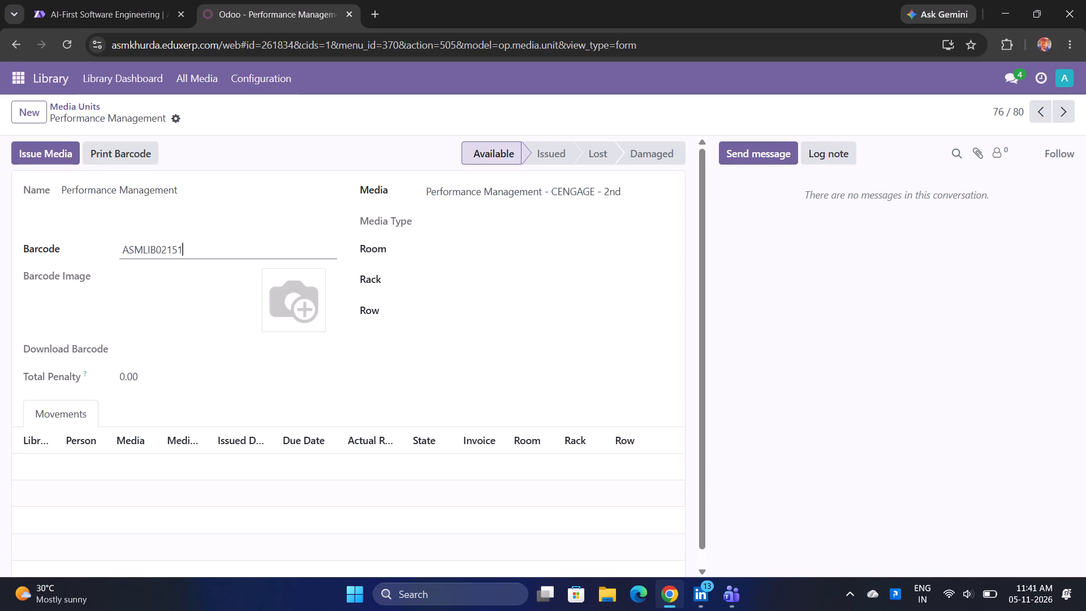
{"action": "key", "text": "BackSpace"}
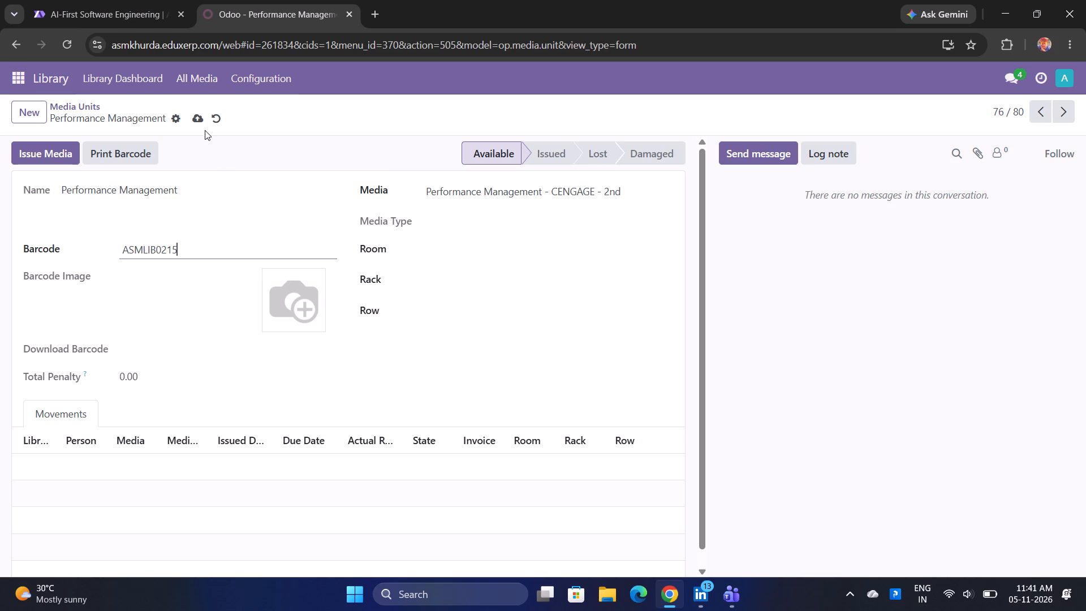
{"action": "left_click", "coordinate": [199, 122]}
{"action": "left_click", "coordinate": [217, 249]}
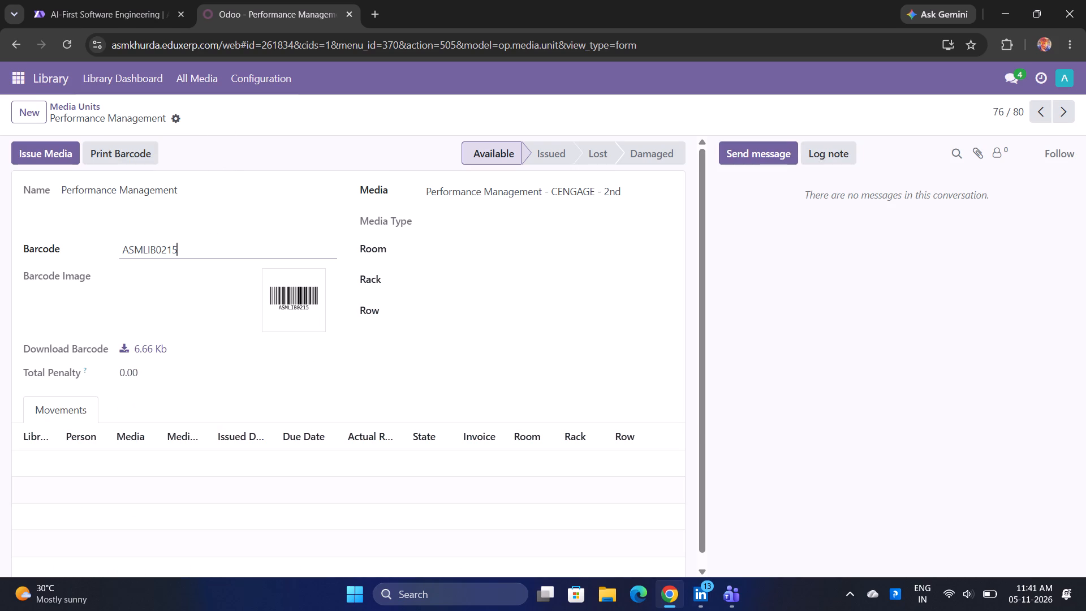
{"action": "key", "text": "1"}
{"action": "left_click", "coordinate": [195, 111]}
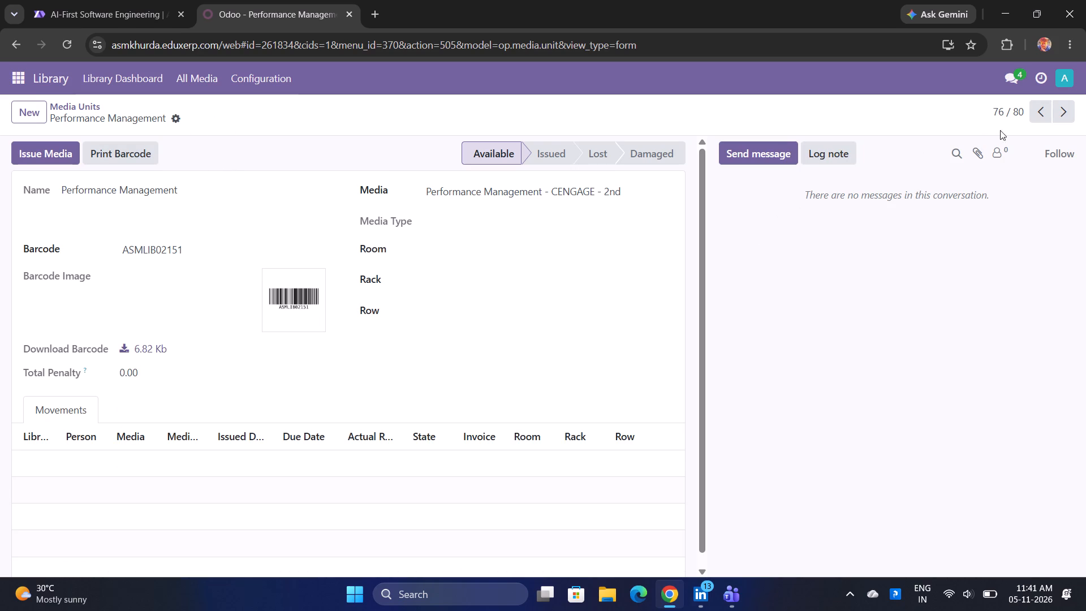
On the next Performance Management unit, generate the barcode image by saving the barcode as ASMLIB0215, then restoring and saving it as ASMLIB02150.
{"action": "left_click", "coordinate": [1061, 112]}
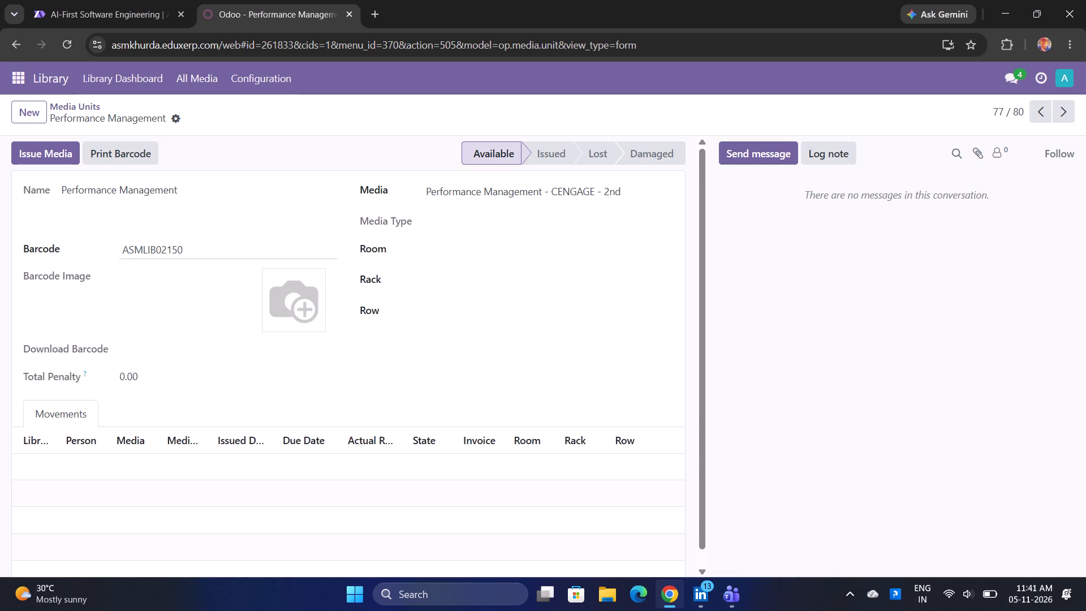
{"action": "left_click", "coordinate": [256, 248]}
{"action": "key", "text": "BackSpace"}
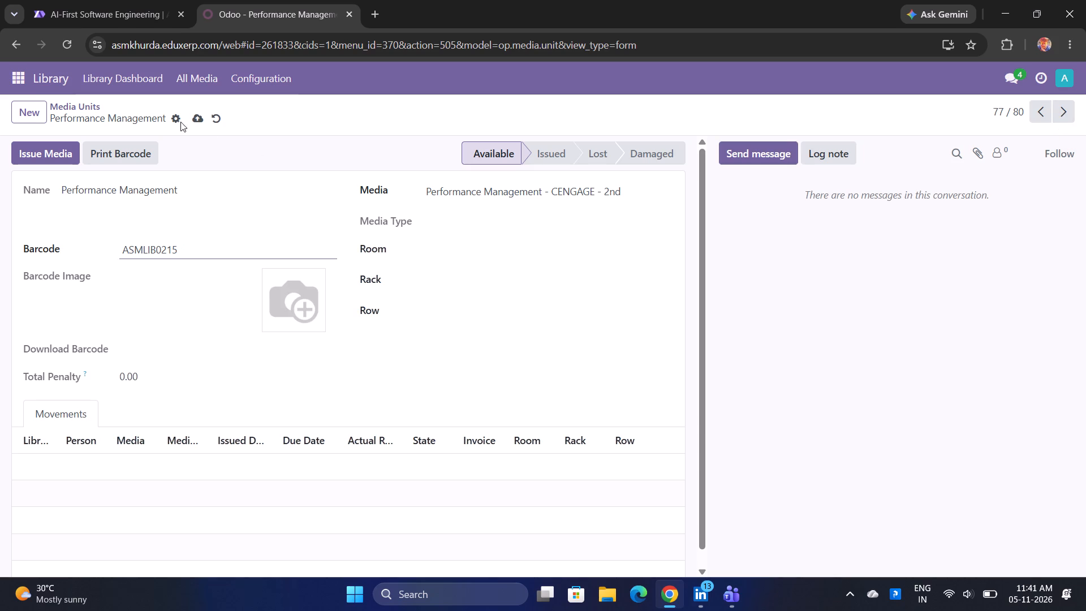
{"action": "left_click", "coordinate": [197, 113]}
{"action": "left_click", "coordinate": [204, 253]}
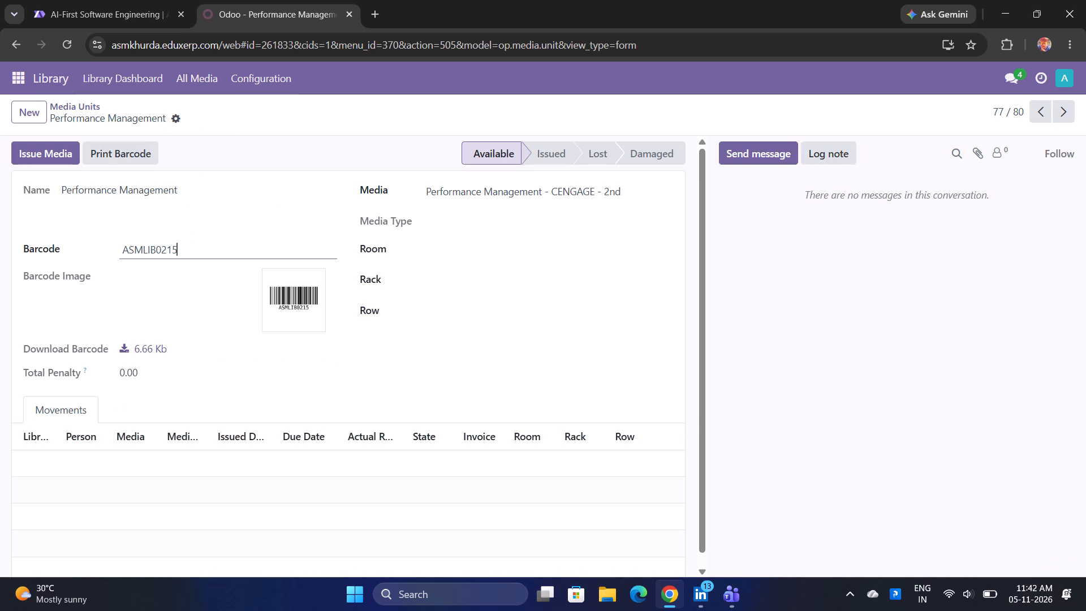
{"action": "key", "text": "0"}
{"action": "left_click", "coordinate": [195, 117]}
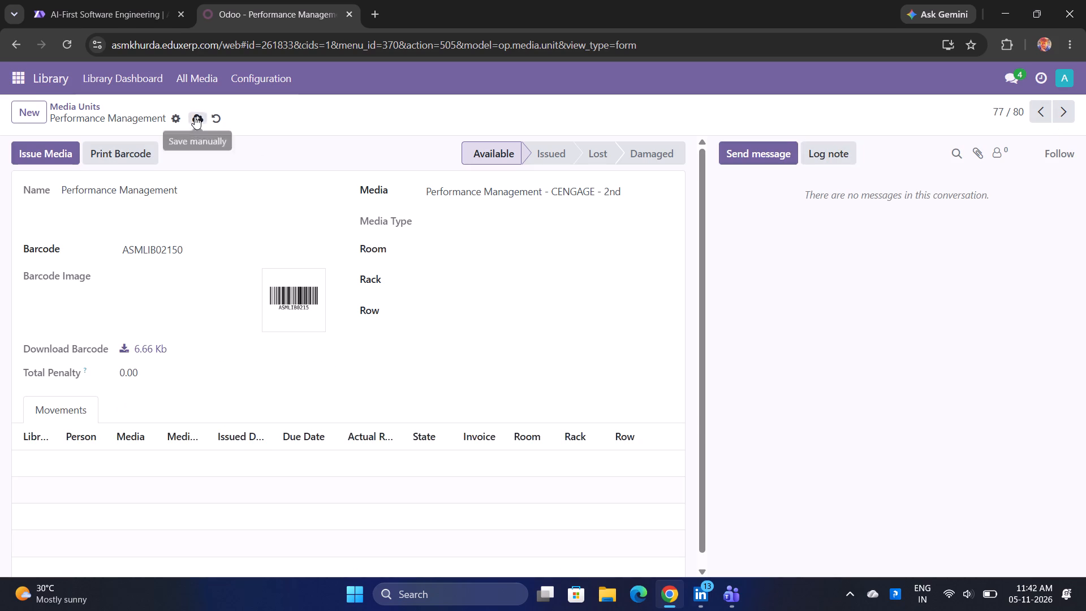
On the next Performance Management unit, generate the barcode image by saving the barcode as ASMLIB0214, then restoring and saving it as ASMLIB02149.
{"action": "left_click", "coordinate": [1062, 107]}
{"action": "left_click", "coordinate": [248, 235]}
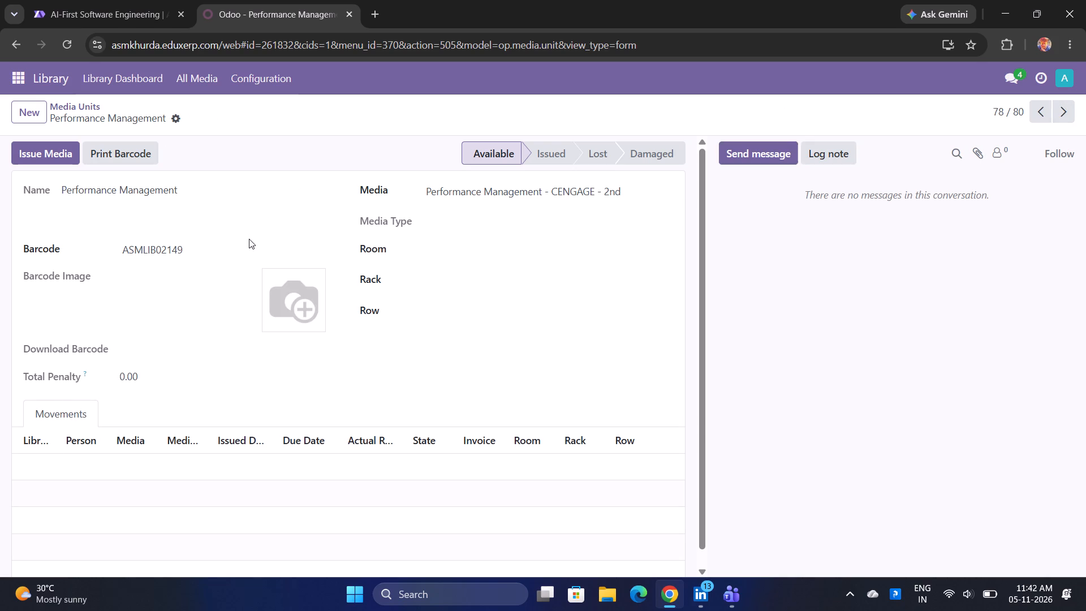
{"action": "left_click", "coordinate": [249, 239]}
{"action": "left_click", "coordinate": [247, 251]}
{"action": "key", "text": "BackSpace"}
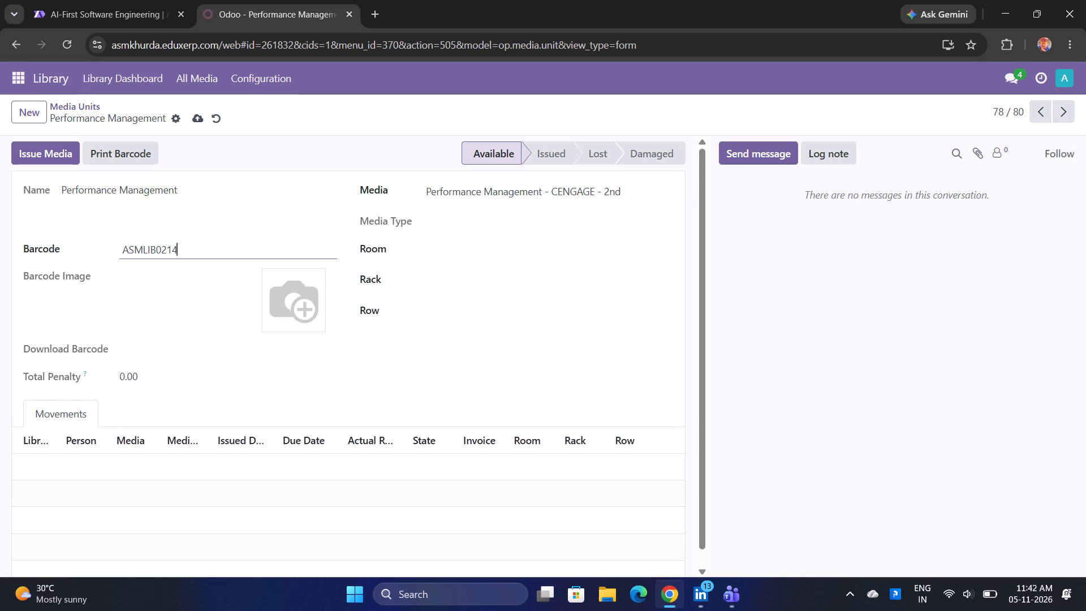
{"action": "left_click", "coordinate": [196, 118]}
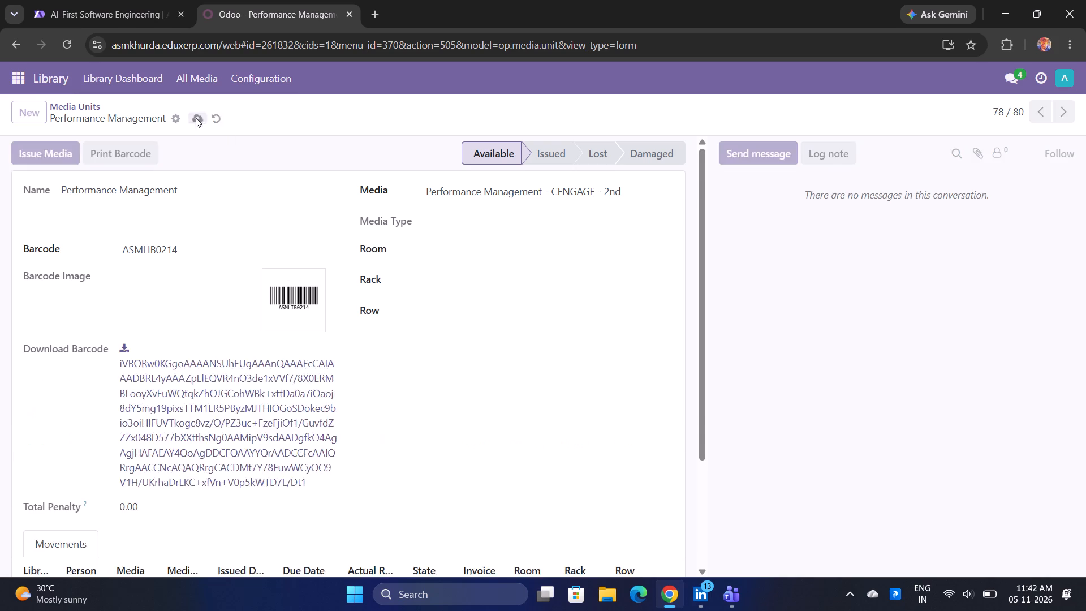
{"action": "left_click", "coordinate": [208, 253]}
{"action": "key", "text": "9"}
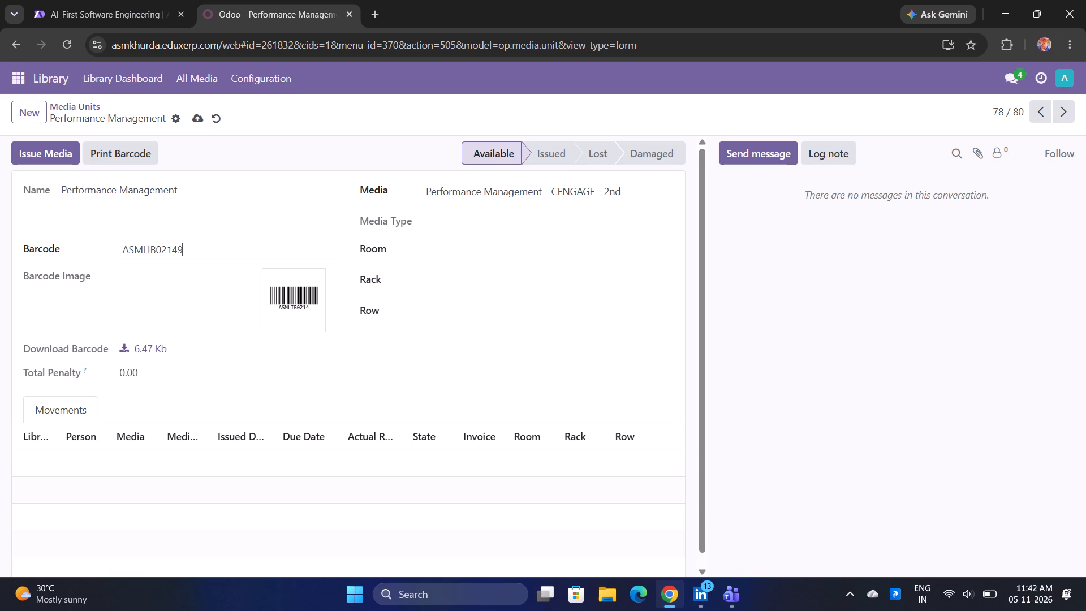
{"action": "left_click", "coordinate": [197, 113]}
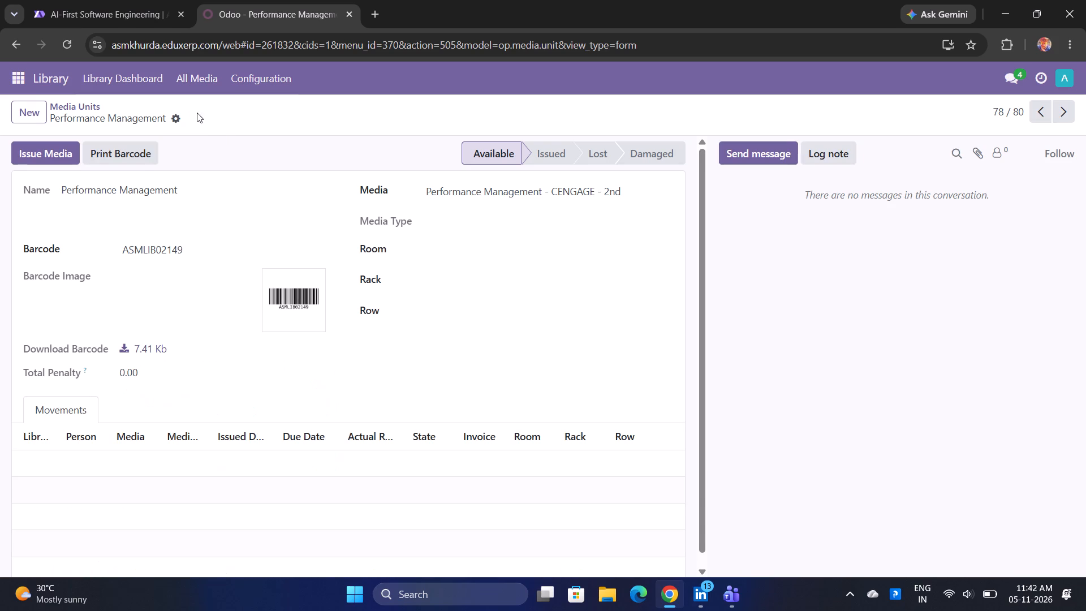
On the next Performance Management unit, generate the barcode image by saving the barcode as ASMLIB0214, then restoring and saving it as ASMLIB02148.
{"action": "left_click", "coordinate": [1058, 113]}
{"action": "left_click", "coordinate": [305, 243]}
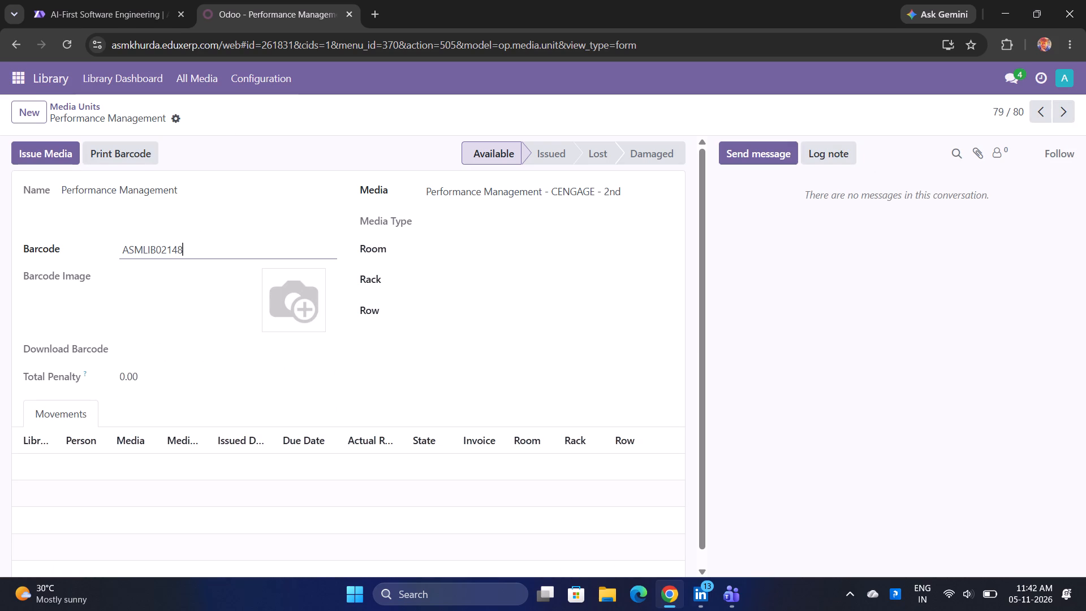
{"action": "key", "text": "BackSpace"}
{"action": "left_click", "coordinate": [193, 115]}
{"action": "left_click", "coordinate": [204, 249]}
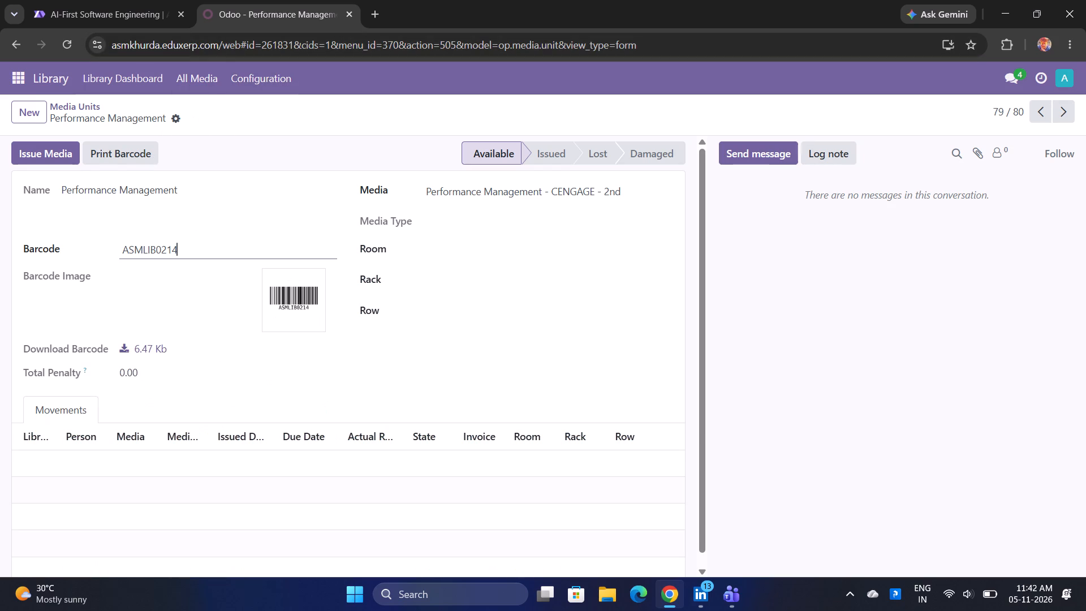
{"action": "key", "text": "8"}
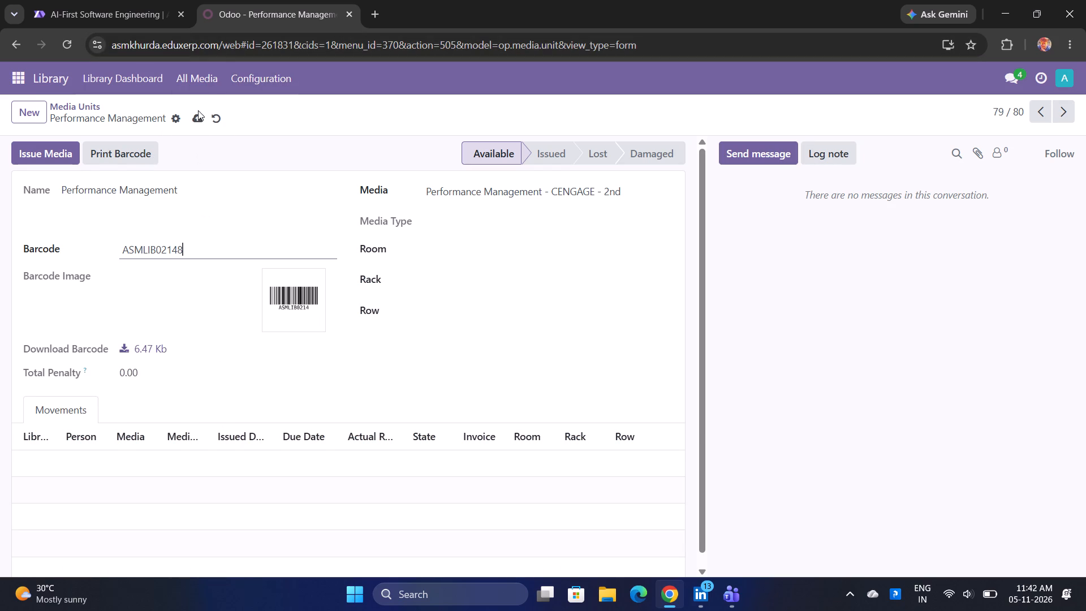
{"action": "left_click", "coordinate": [198, 110]}
{"action": "left_click", "coordinate": [198, 115]}
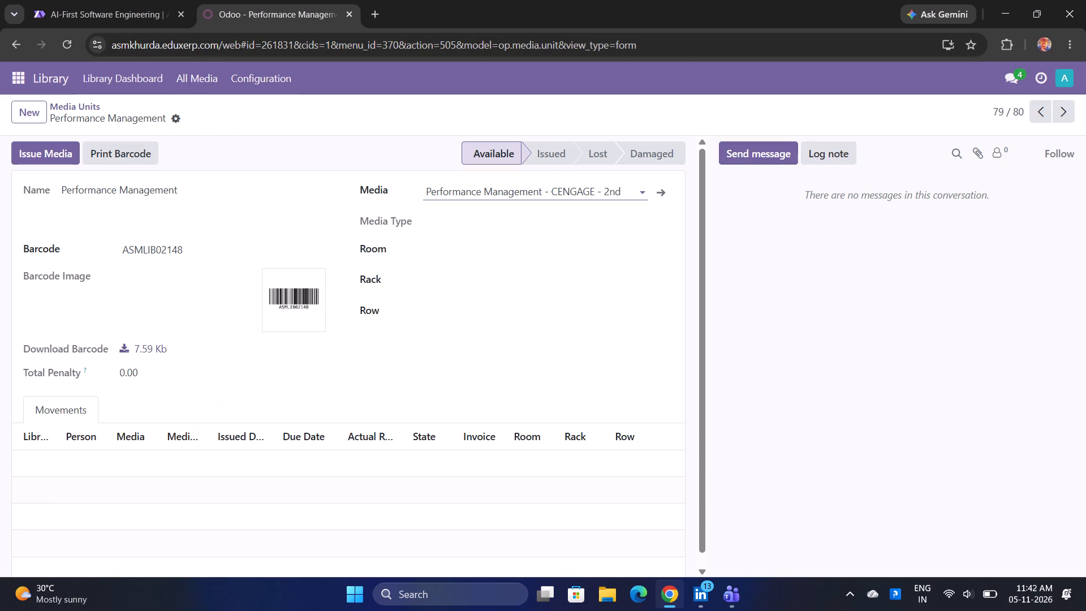
On the next Performance Management unit, generate the barcode image by saving the barcode as ASMLIB0214, then restoring and saving it as ASMLIB02147.
{"action": "left_click", "coordinate": [1057, 111]}
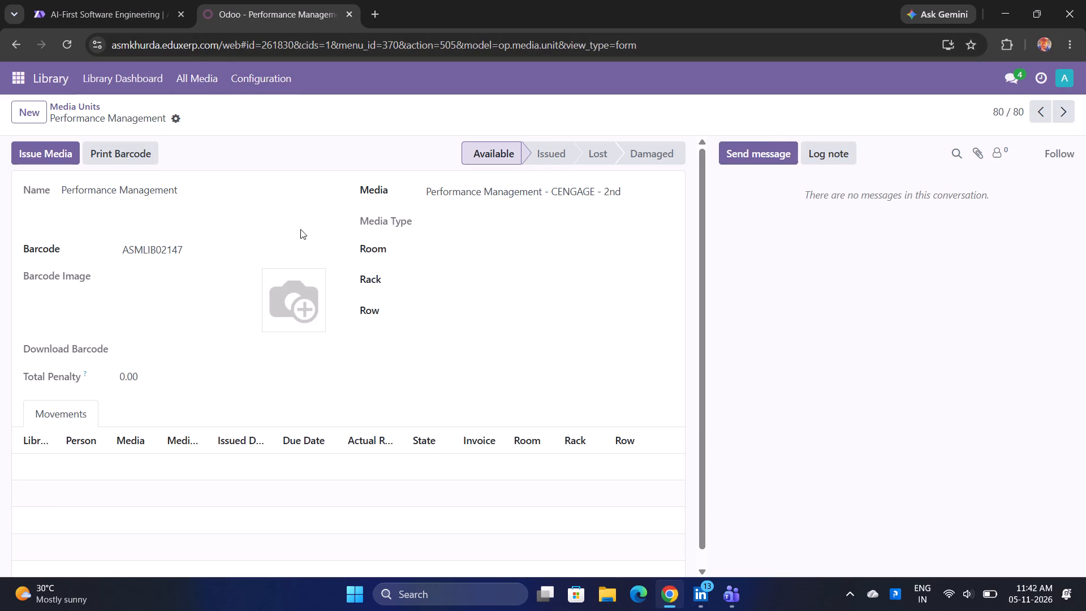
{"action": "left_click", "coordinate": [290, 247]}
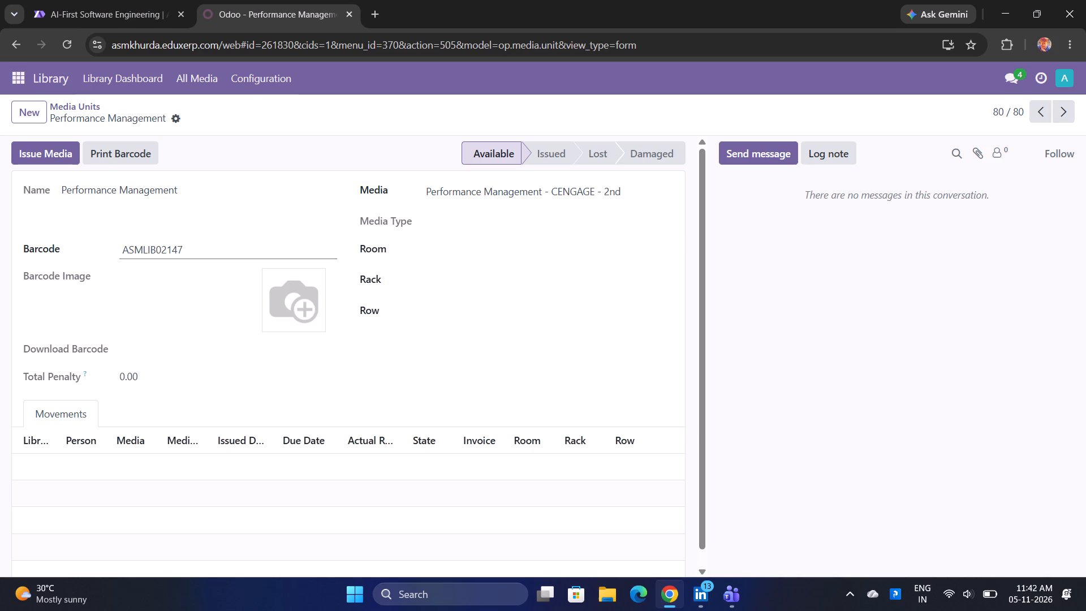
{"action": "key", "text": "BackSpace"}
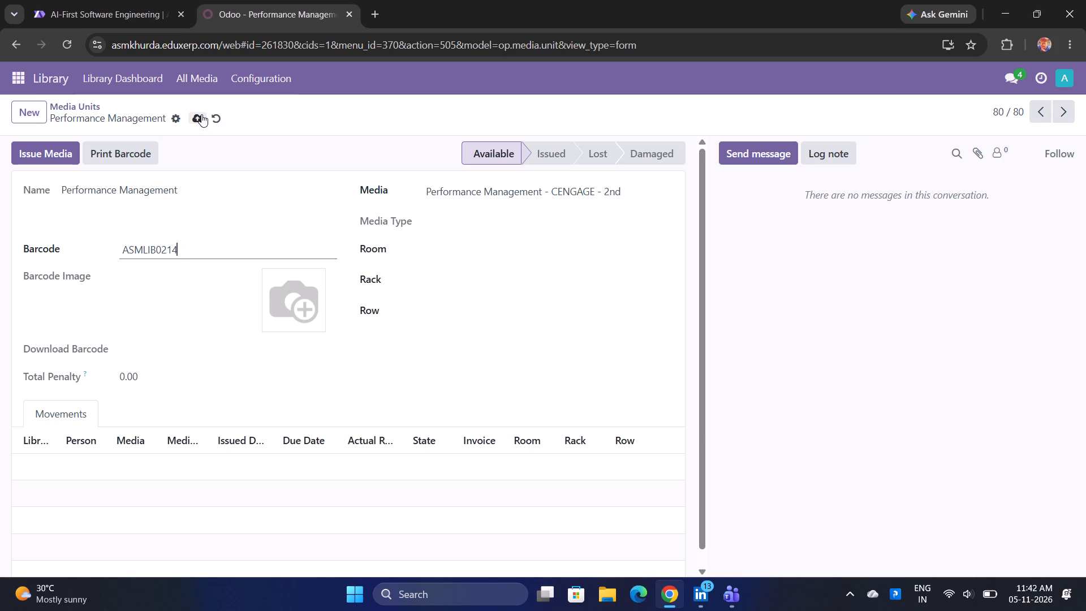
{"action": "left_click", "coordinate": [201, 114]}
{"action": "left_click", "coordinate": [193, 250]}
{"action": "key", "text": "7"}
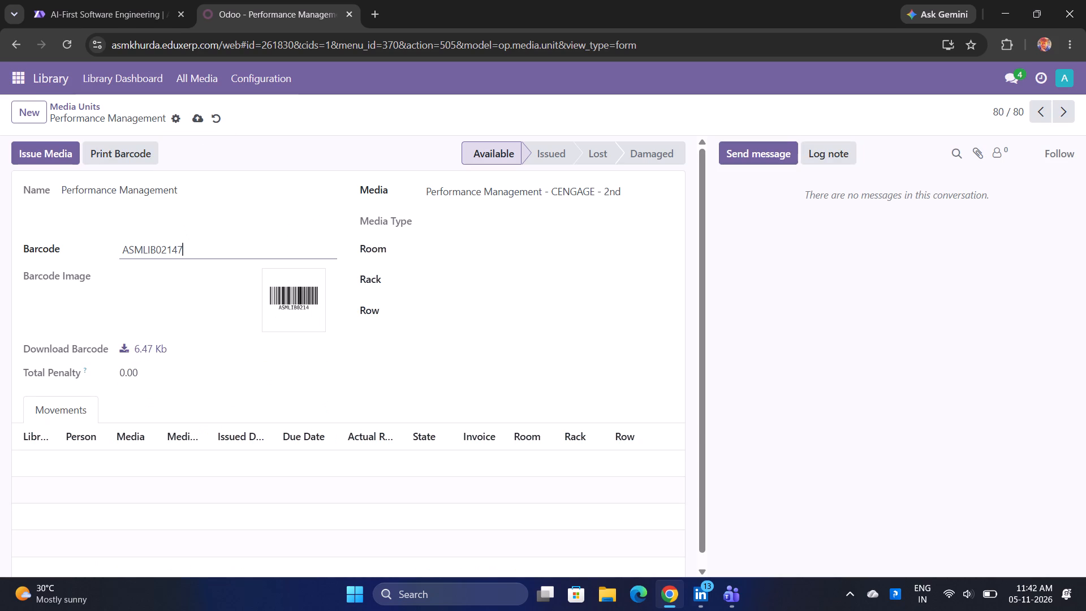
{"action": "left_click", "coordinate": [192, 116]}
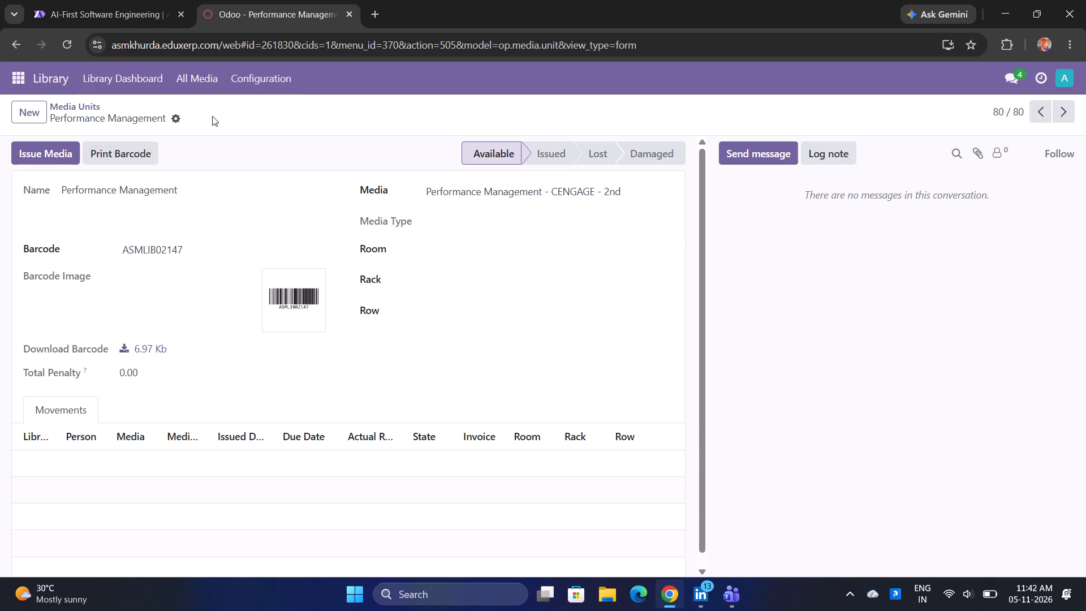
From the Media Units list, open unit ASMLIB02160 and generate its barcode image by saving the barcode as ASMLIB0216, then restoring and saving ASMLIB02160.
{"action": "left_click", "coordinate": [71, 110]}
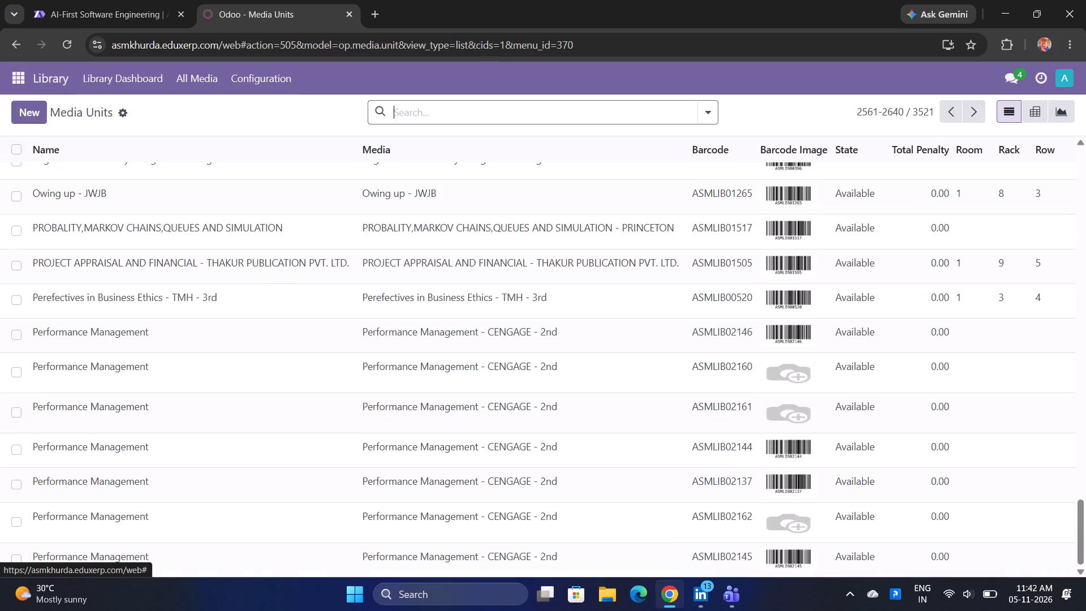
{"action": "scroll", "coordinate": [548, 301], "scroll_direction": "down", "scroll_amount": 3}
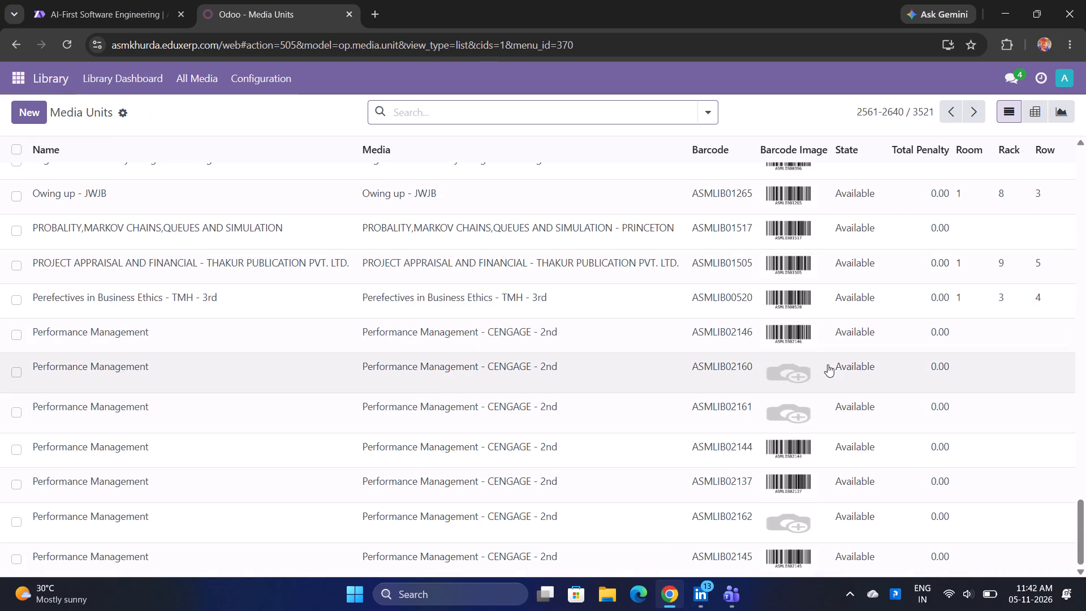
{"action": "left_click", "coordinate": [579, 388]}
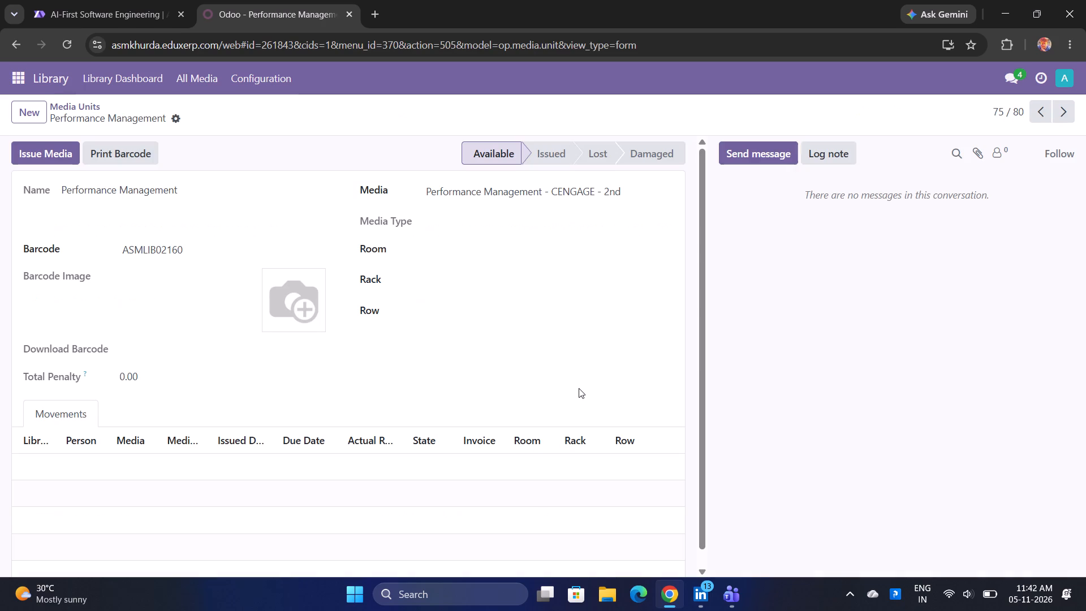
{"action": "left_click", "coordinate": [265, 255]}
{"action": "key", "text": "BackSpace"}
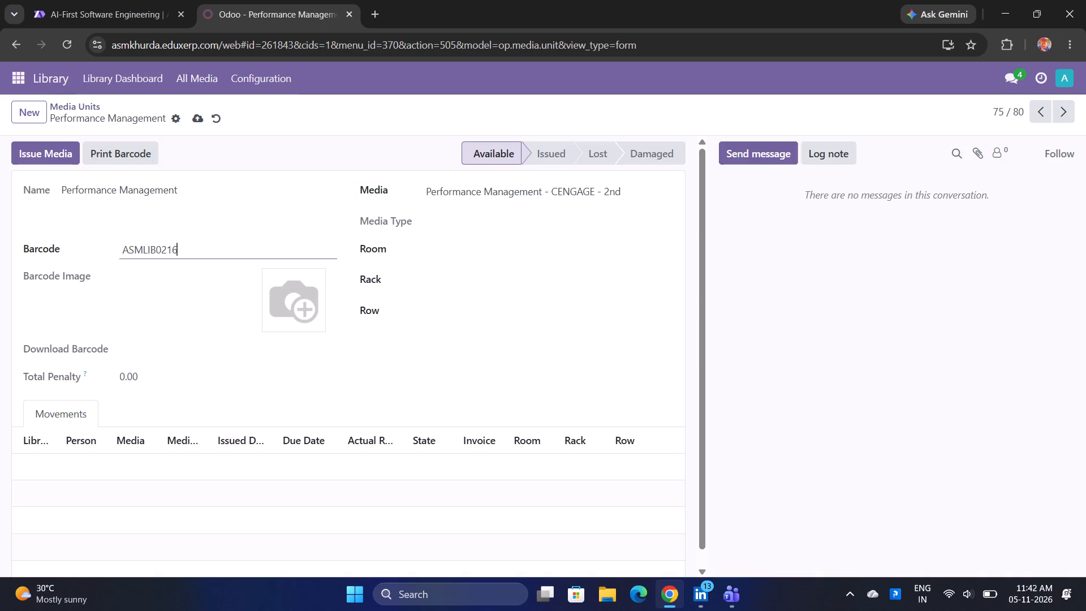
{"action": "left_click", "coordinate": [197, 115]}
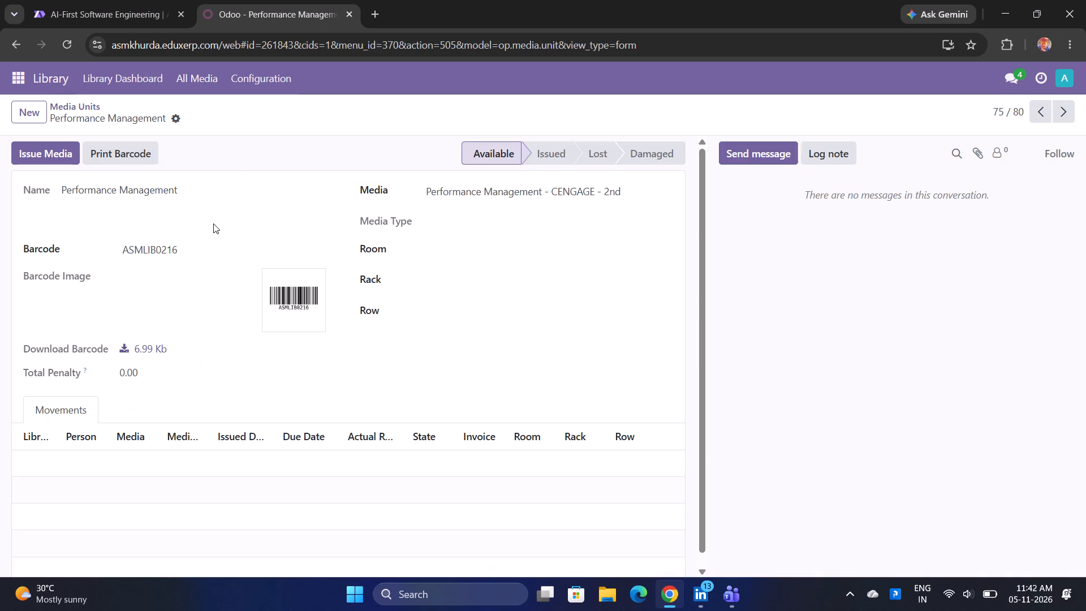
{"action": "left_click", "coordinate": [228, 253]}
{"action": "key", "text": "0"}
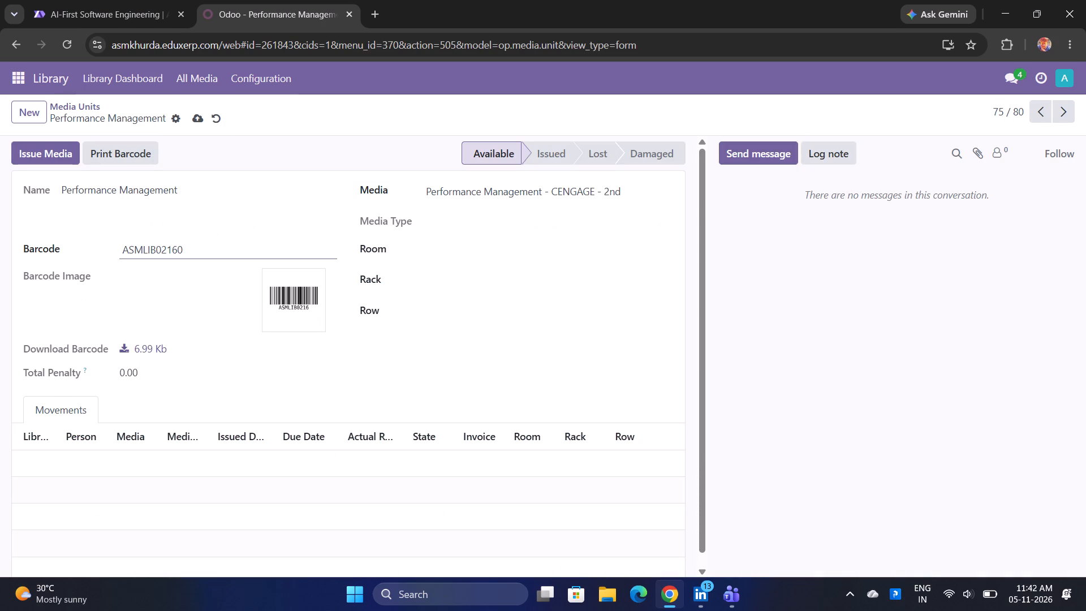
{"action": "left_click", "coordinate": [191, 118]}
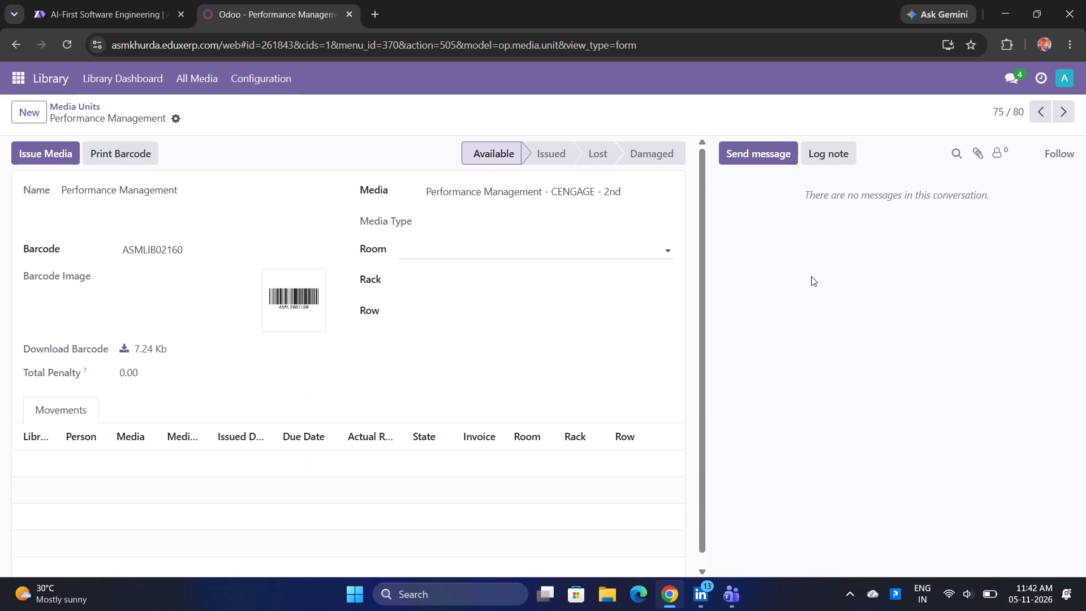
On the next Performance Management unit, generate the barcode image by saving the barcode as ASMLIB0216, then restoring and saving it as ASMLIB02161.
{"action": "left_click", "coordinate": [1059, 105]}
{"action": "left_click", "coordinate": [277, 235]}
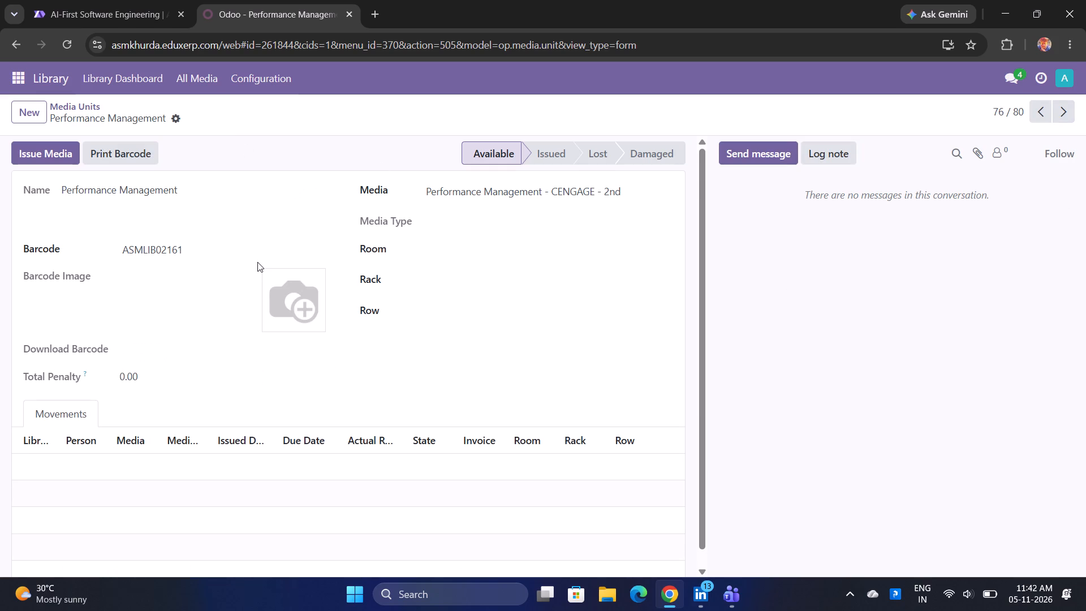
{"action": "left_click", "coordinate": [259, 261]}
{"action": "left_click", "coordinate": [266, 253]}
{"action": "key", "text": "BackSpace"}
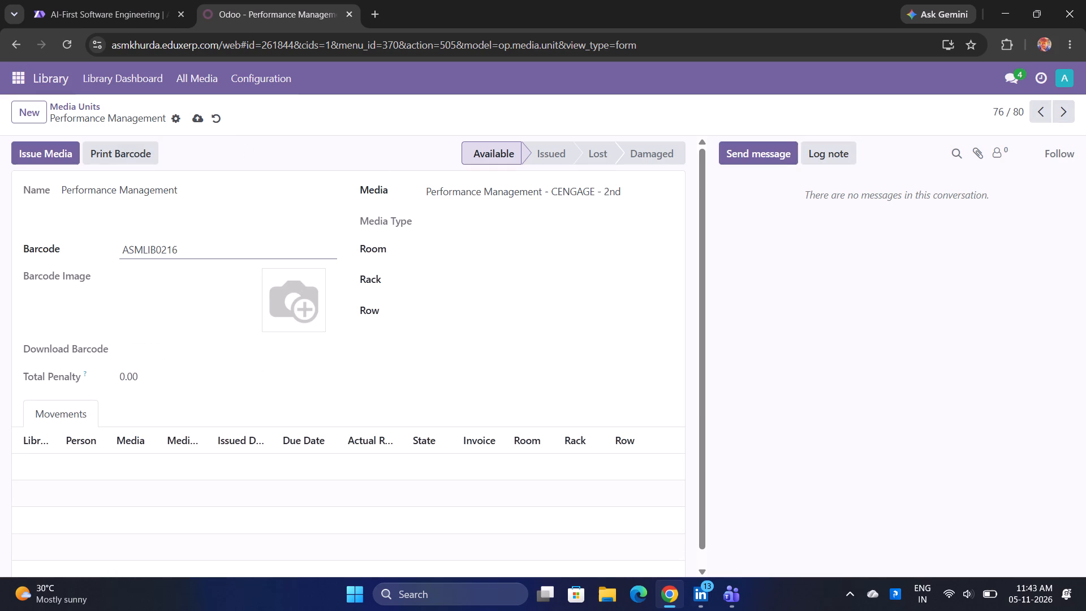
{"action": "left_click", "coordinate": [191, 115]}
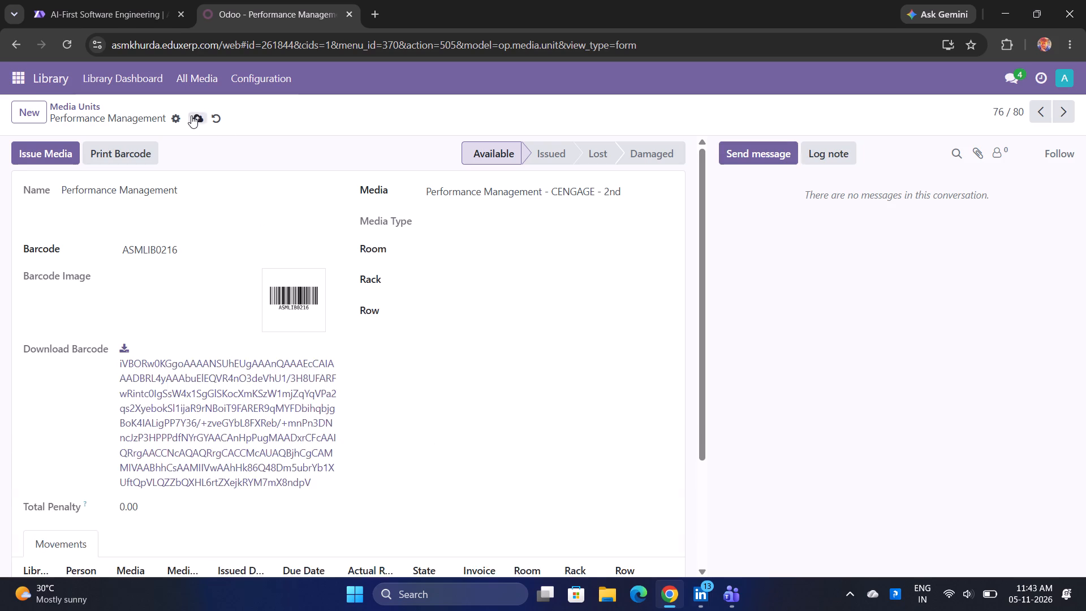
{"action": "left_click", "coordinate": [199, 247]}
{"action": "key", "text": "1"}
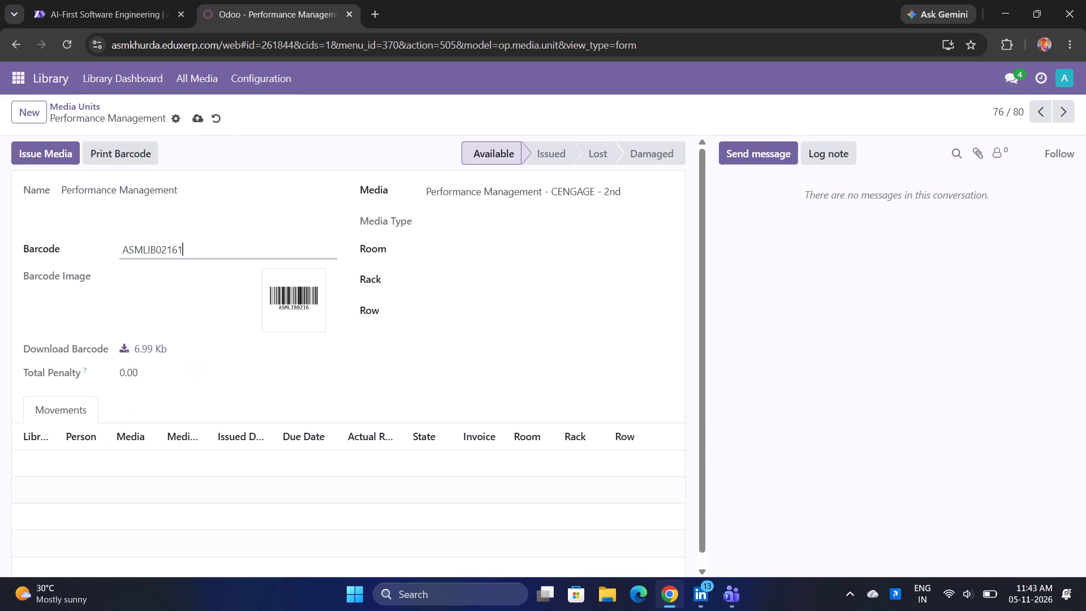
{"action": "left_click", "coordinate": [199, 119]}
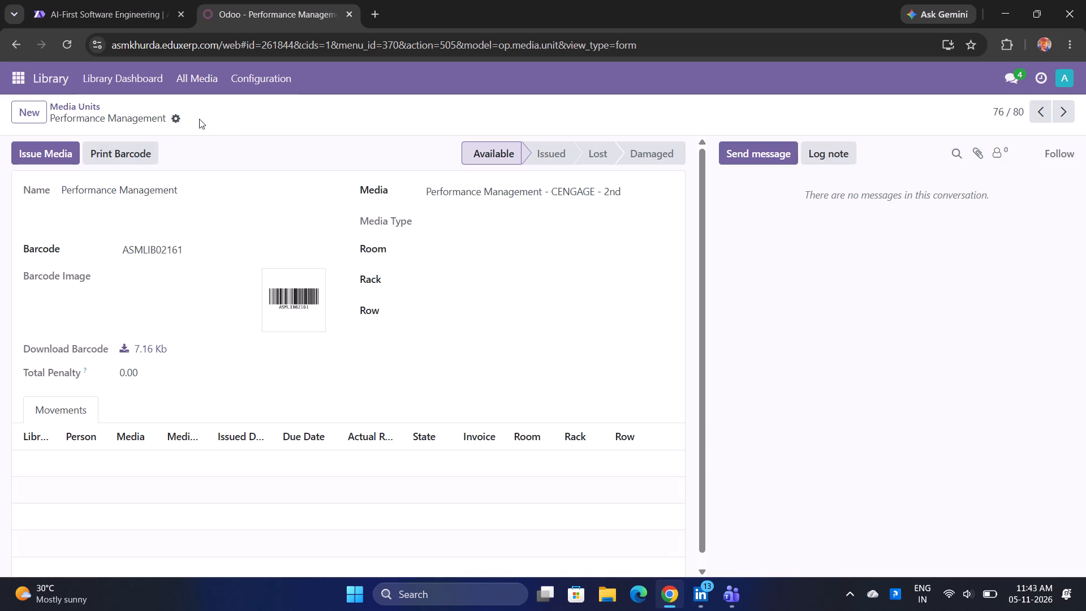
From the Media Units list, open unit ASMLIB02162 and generate its barcode image by saving the barcode as ASMLIB0216, then restoring and saving ASMLIB02162.
{"action": "left_click", "coordinate": [77, 99]}
{"action": "left_click", "coordinate": [77, 105]}
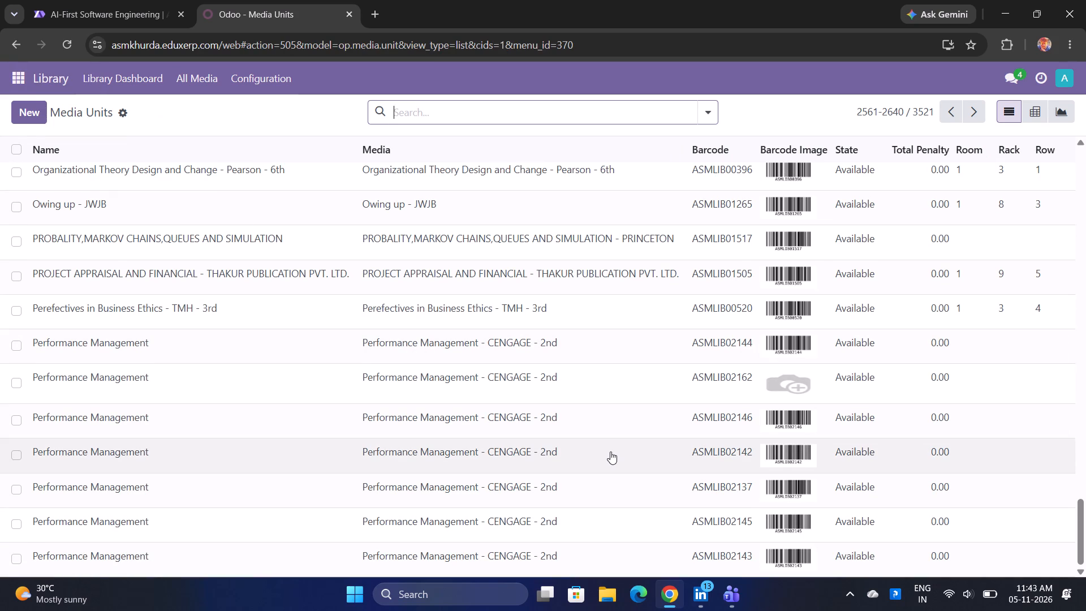
{"action": "scroll", "coordinate": [610, 451], "scroll_direction": "down", "scroll_amount": 4}
{"action": "left_click", "coordinate": [706, 391]}
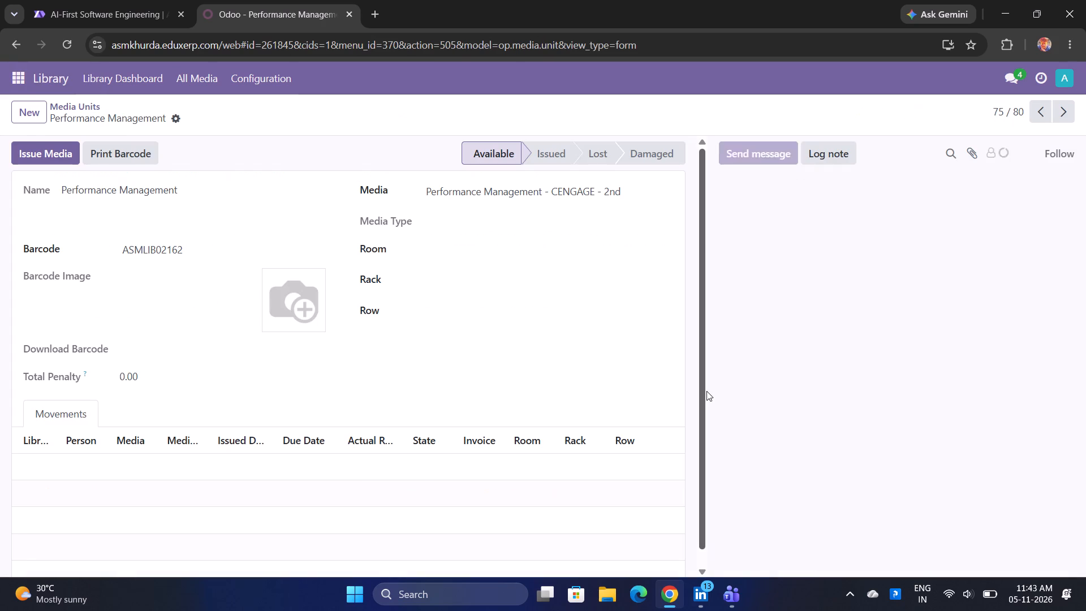
{"action": "left_click", "coordinate": [210, 251]}
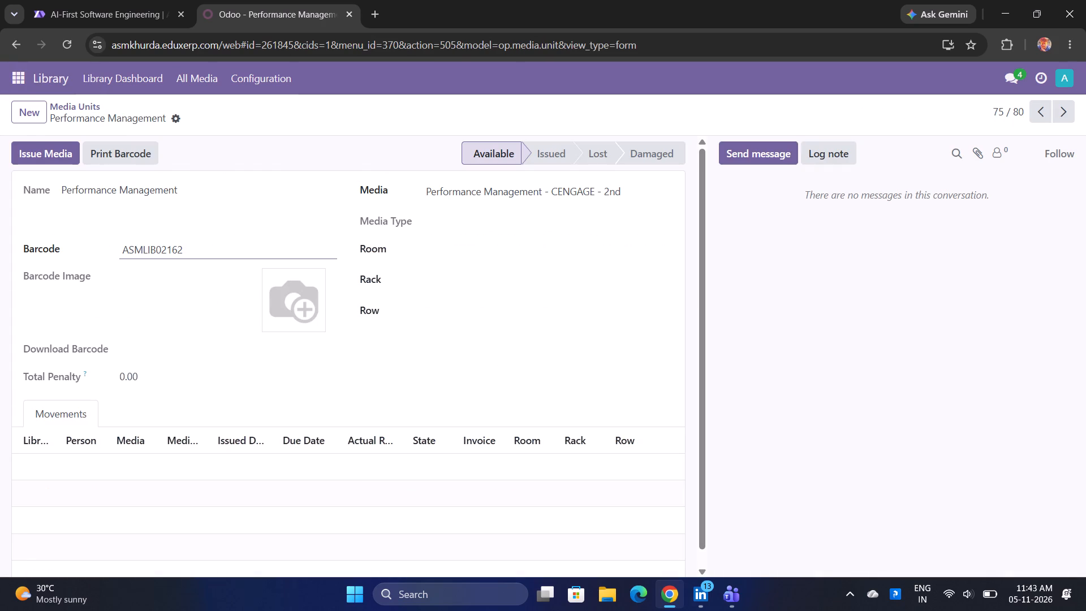
{"action": "key", "text": "BackSpace"}
{"action": "left_click_drag", "start_coordinate": [210, 251], "coordinate": [193, 114]}
{"action": "left_click", "coordinate": [193, 114]}
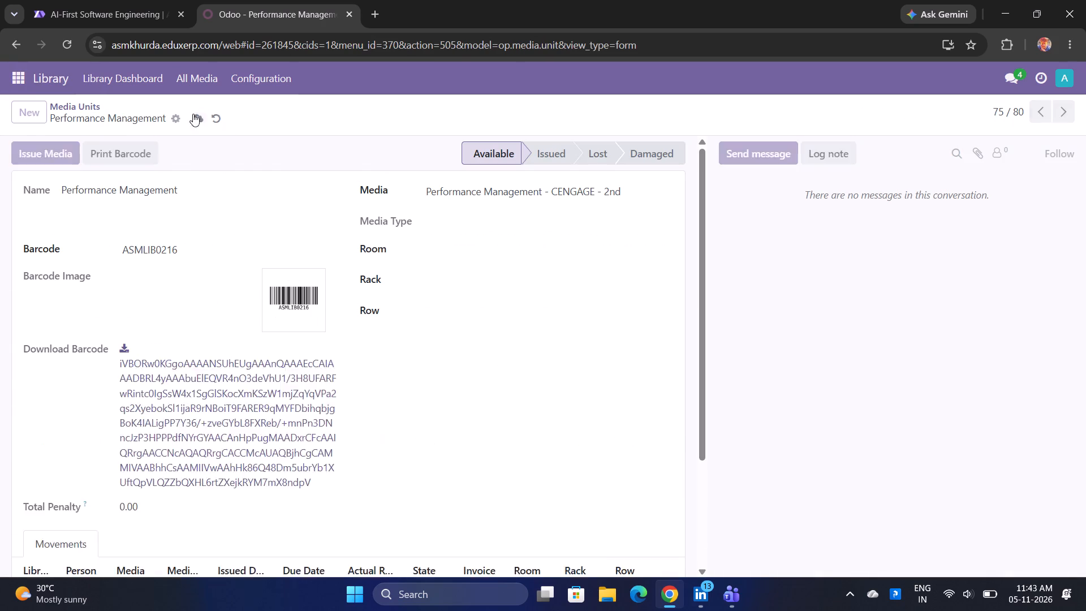
{"action": "left_click", "coordinate": [222, 257]}
{"action": "key", "text": "2"}
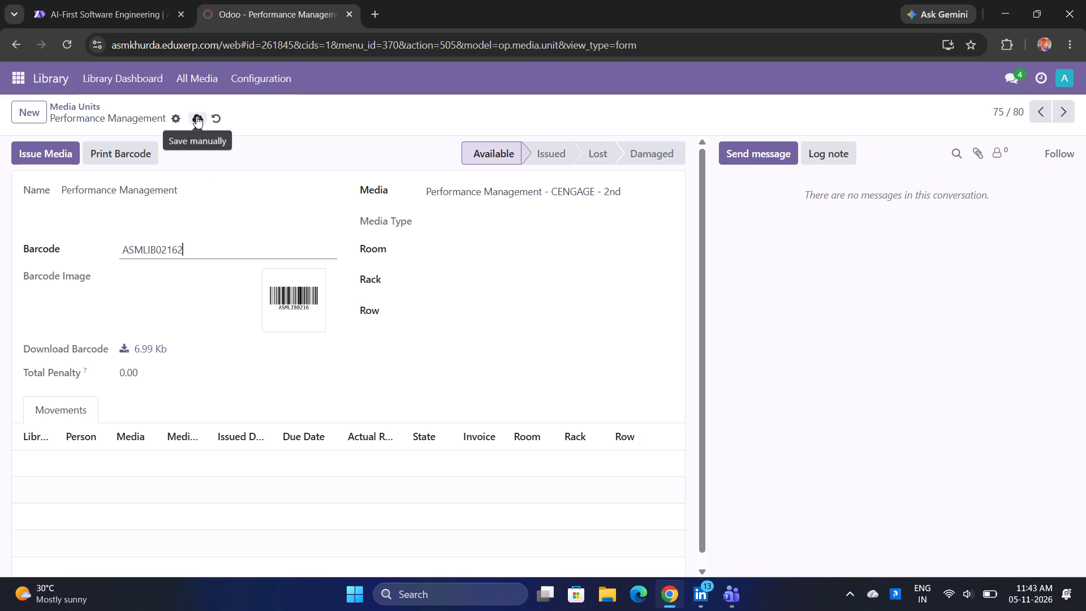
{"action": "left_click", "coordinate": [196, 116]}
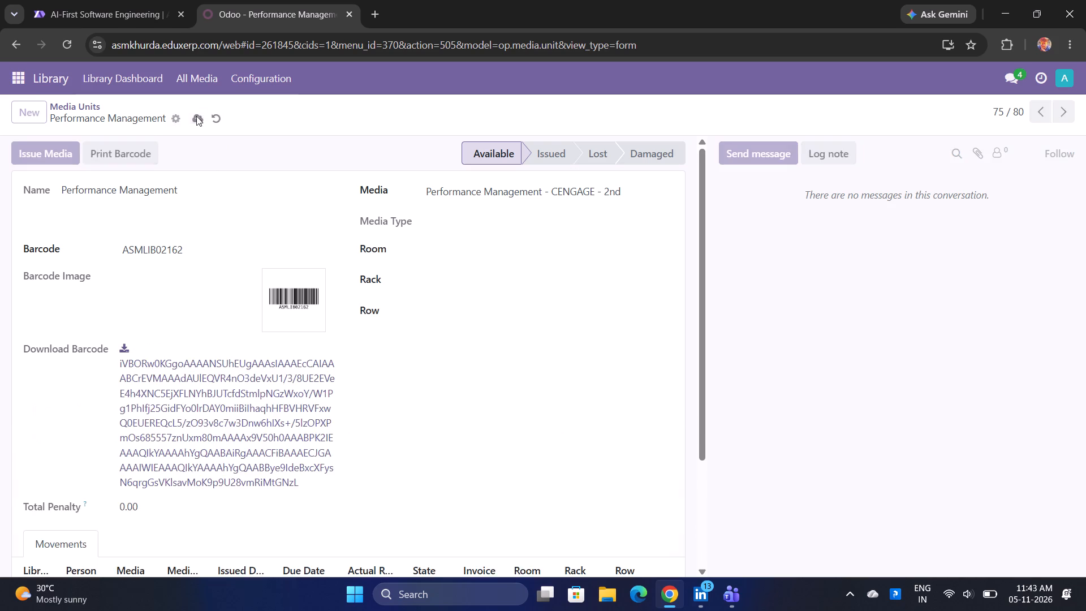
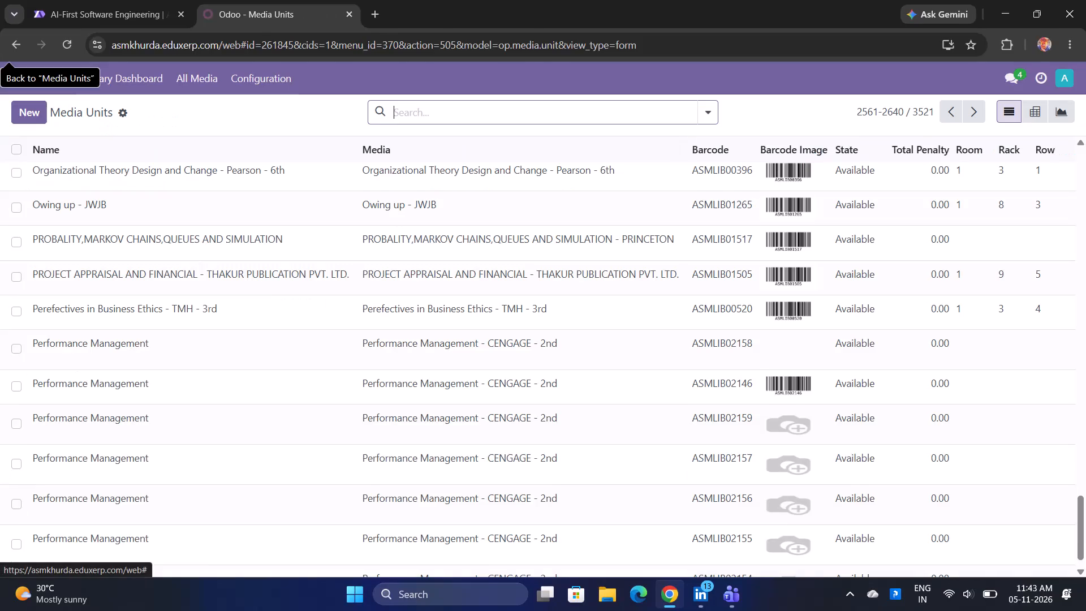
From the Media Units list, open unit ASMLIB02159 and generate its barcode image by saving the barcode as ASMLIB0215, then restoring and saving ASMLIB02159.
{"action": "scroll", "coordinate": [334, 336], "scroll_direction": "down", "scroll_amount": 4}
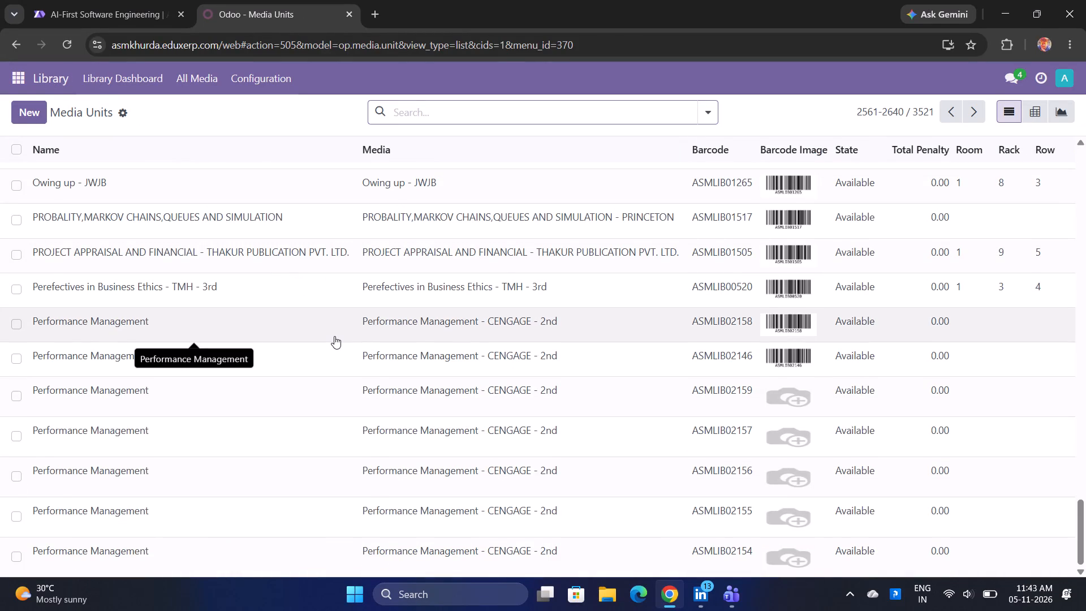
{"action": "scroll", "coordinate": [334, 336], "scroll_direction": "up", "scroll_amount": 17}
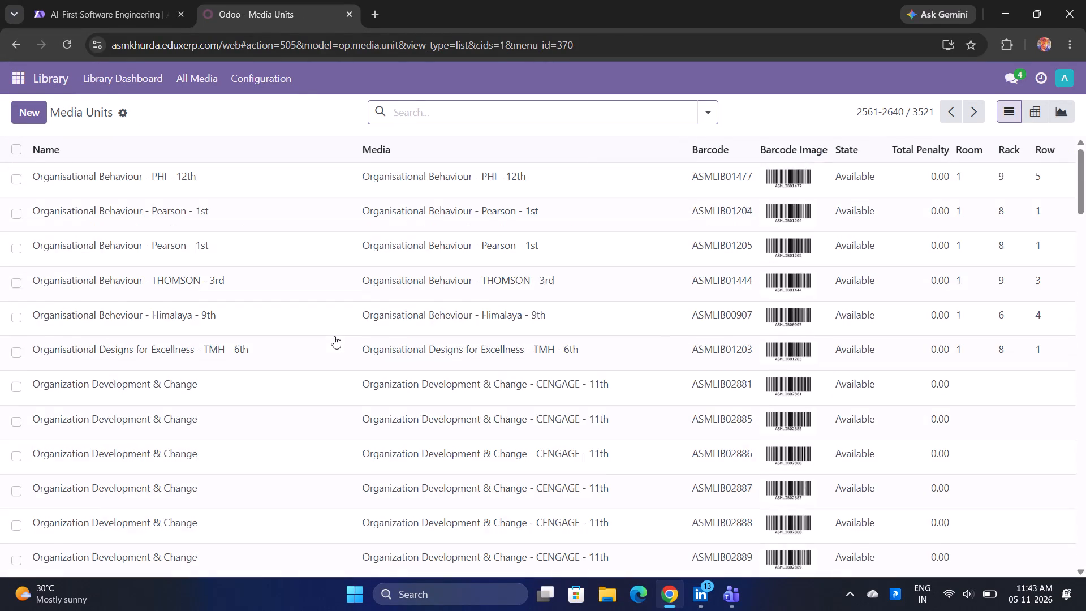
{"action": "scroll", "coordinate": [334, 336], "scroll_direction": "down", "scroll_amount": 14}
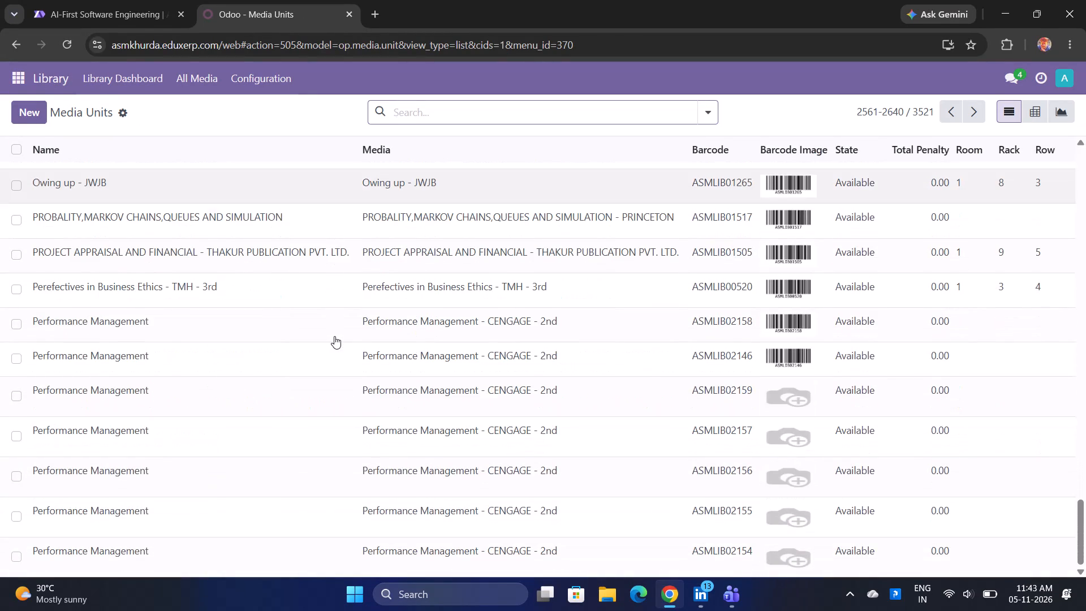
{"action": "scroll", "coordinate": [334, 336], "scroll_direction": "down", "scroll_amount": 7}
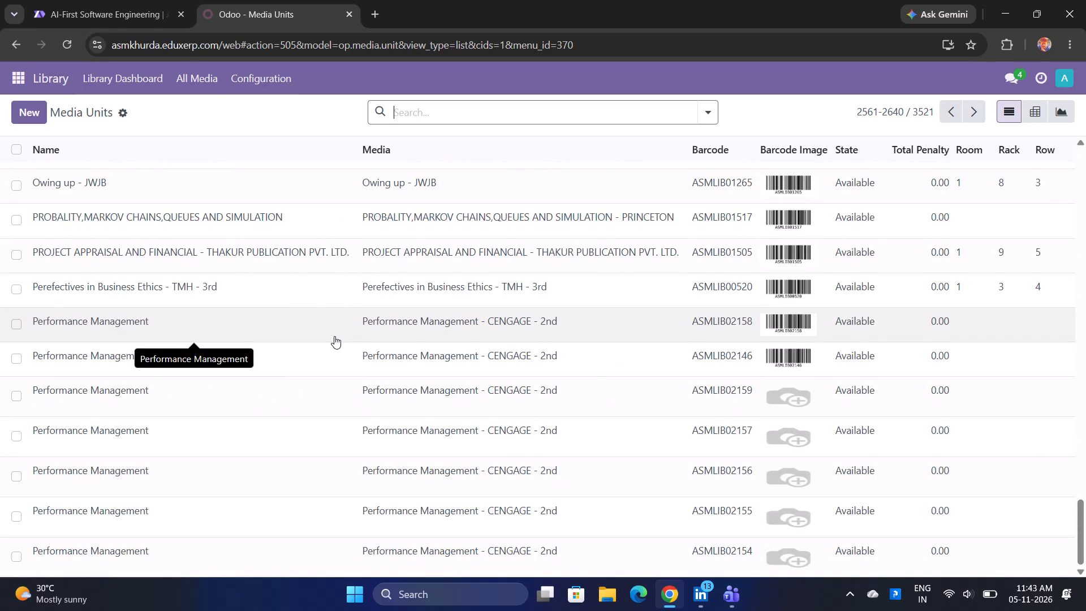
{"action": "left_click", "coordinate": [580, 419]}
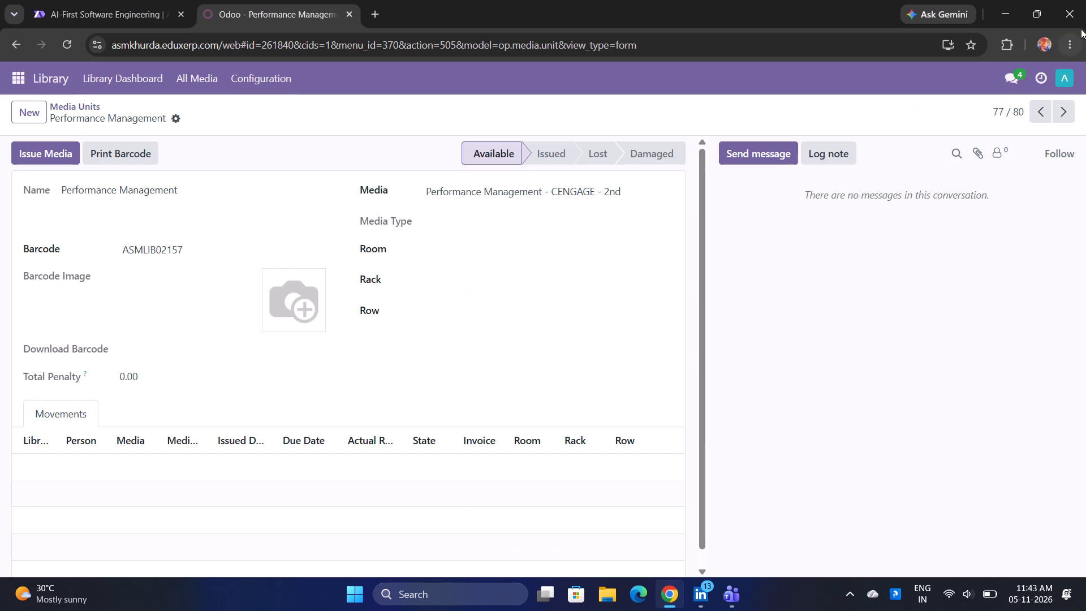
{"action": "left_click", "coordinate": [1035, 112]}
{"action": "left_click", "coordinate": [282, 252]}
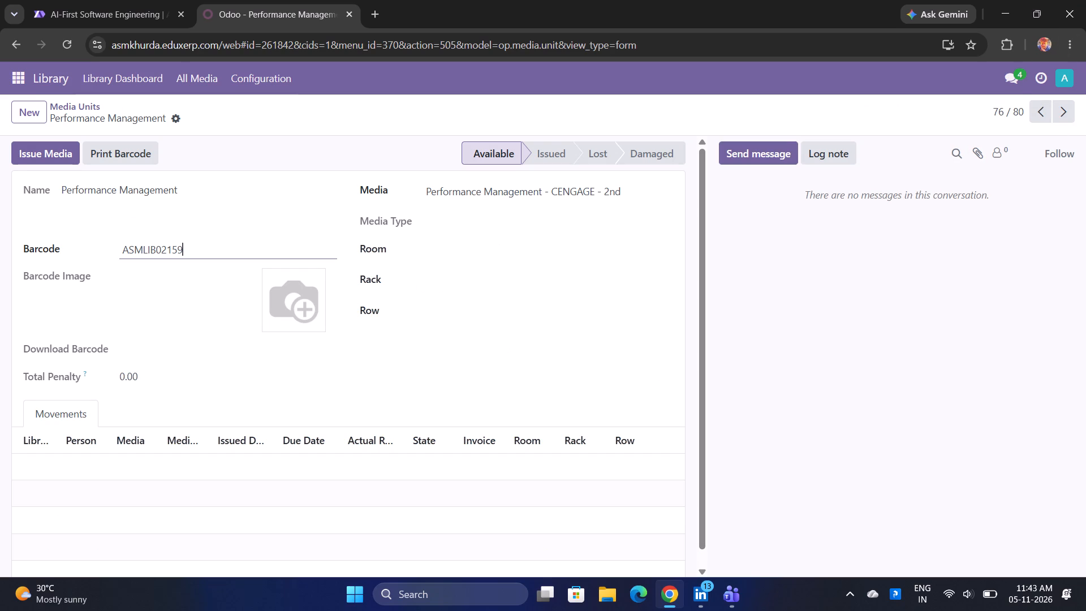
{"action": "key", "text": "BackSpace"}
{"action": "left_click", "coordinate": [196, 119]}
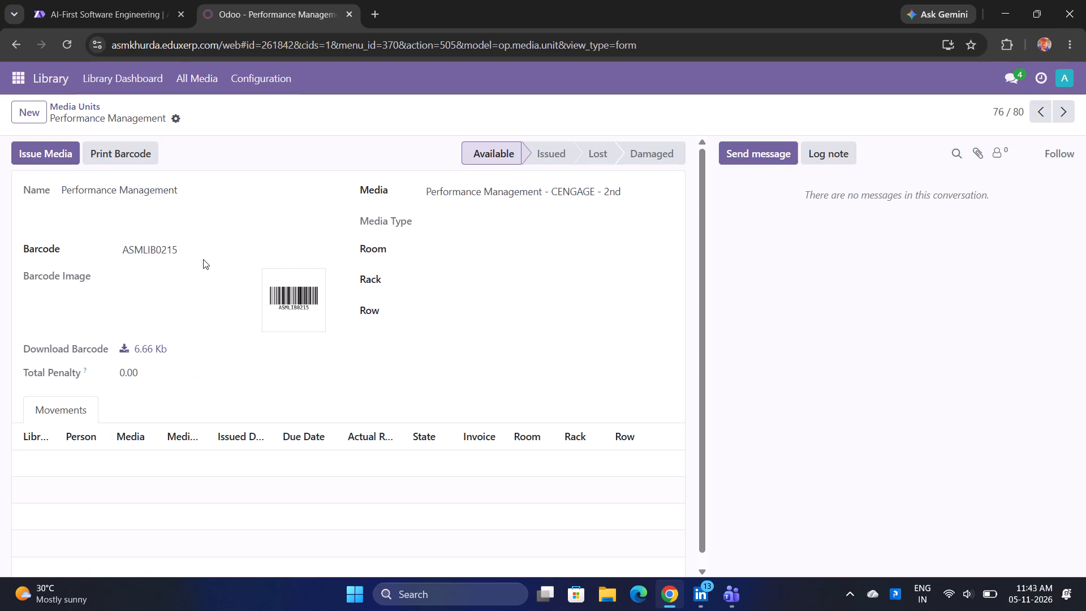
{"action": "left_click", "coordinate": [203, 259]}
{"action": "left_click", "coordinate": [208, 255]}
{"action": "key", "text": "9"}
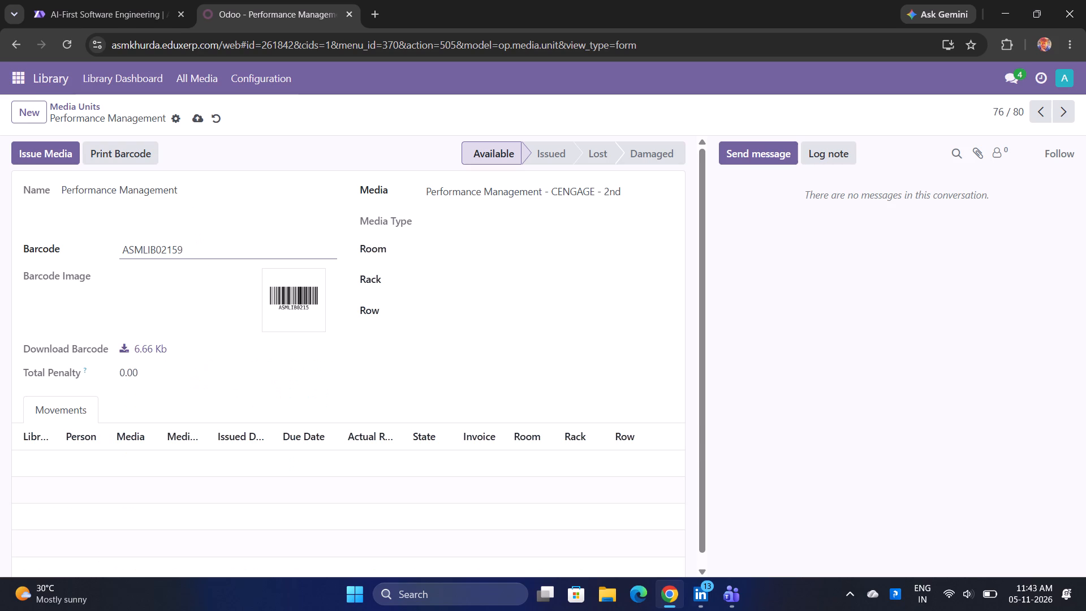
{"action": "left_click", "coordinate": [196, 119]}
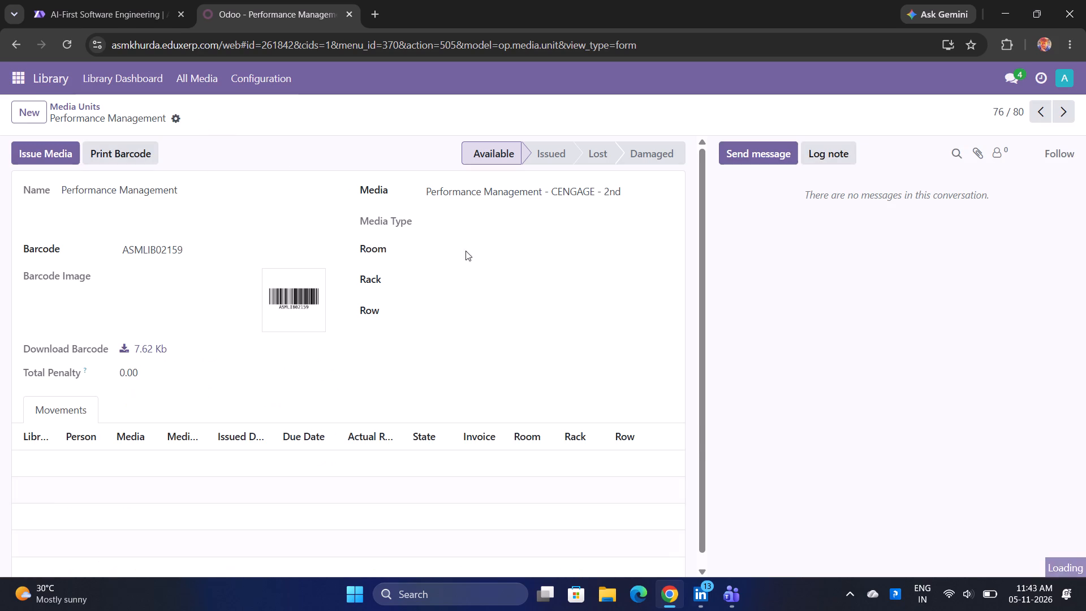
On the next Performance Management unit, generate the barcode image by saving the barcode as ASMLIB0215, then restoring and saving it as ASMLIB02157.
{"action": "left_click", "coordinate": [1067, 112]}
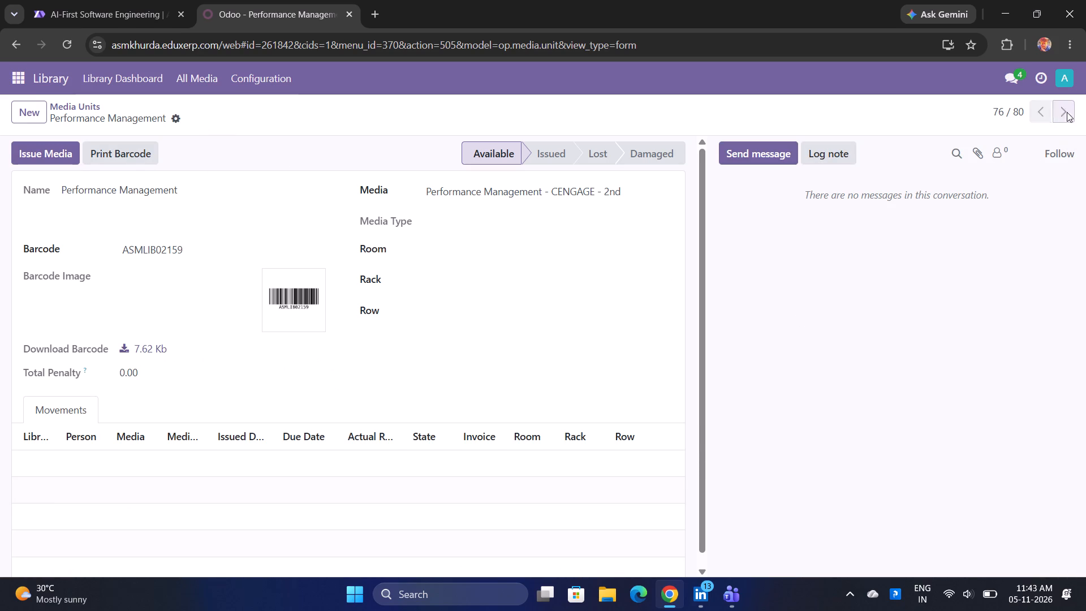
{"action": "left_click", "coordinate": [330, 244]}
{"action": "key", "text": "BackSpace"}
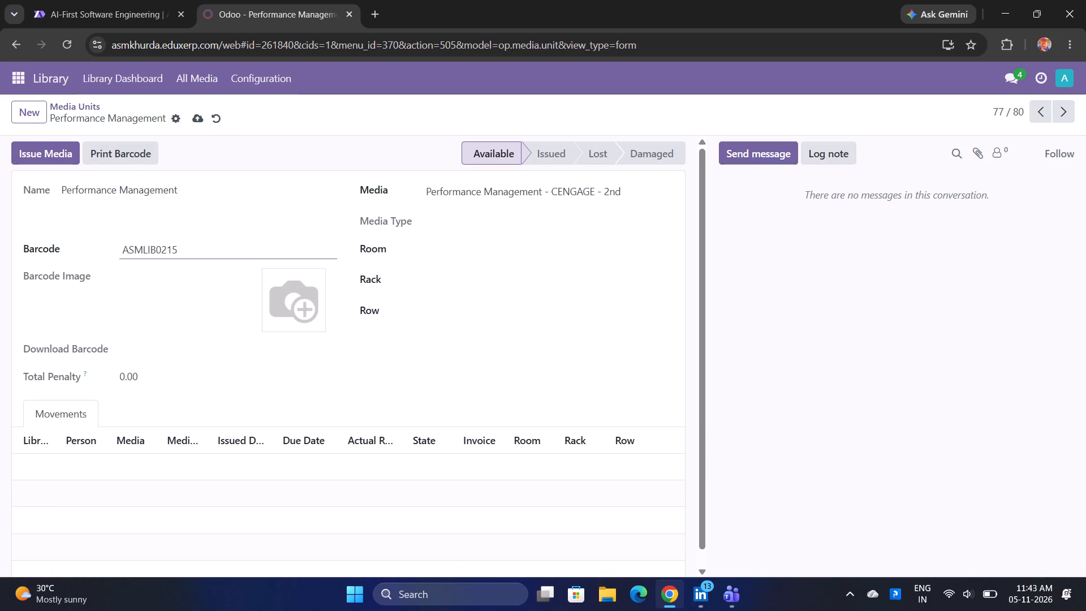
{"action": "left_click", "coordinate": [199, 117]}
{"action": "left_click", "coordinate": [206, 247]}
{"action": "key", "text": "7"}
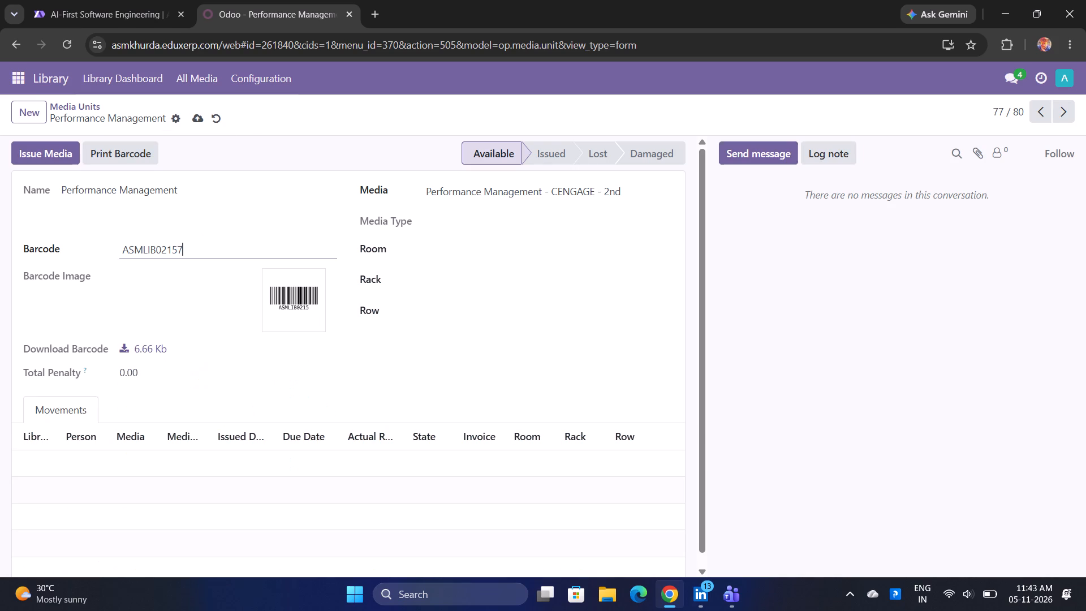
{"action": "left_click", "coordinate": [196, 122]}
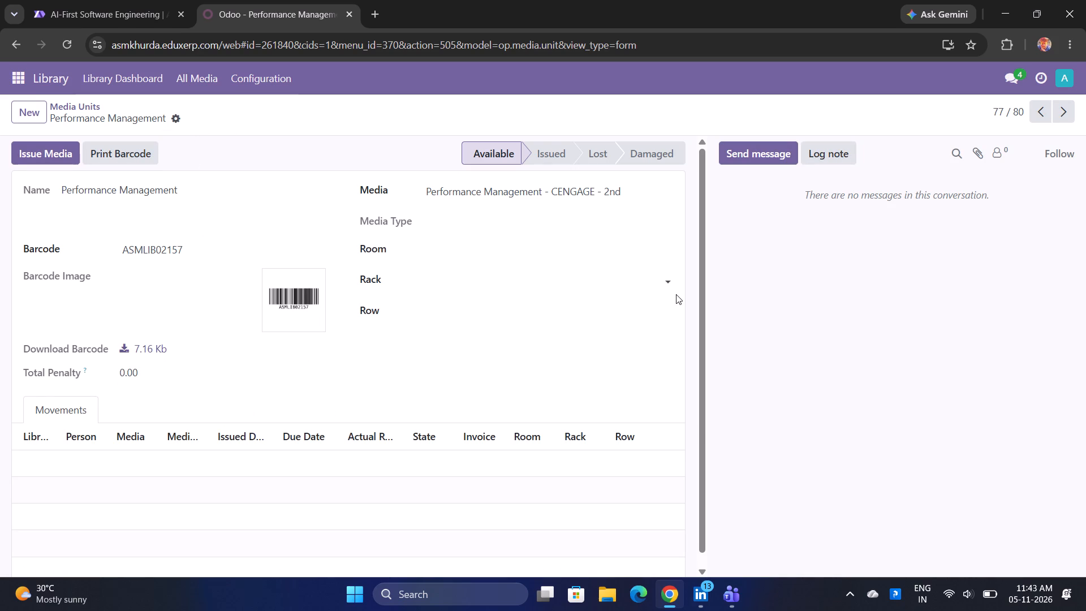
On the next Performance Management unit, generate the barcode image by saving the barcode as ASMLIB0215, then restoring and saving it as ASMLIB02156.
{"action": "left_click", "coordinate": [1063, 110]}
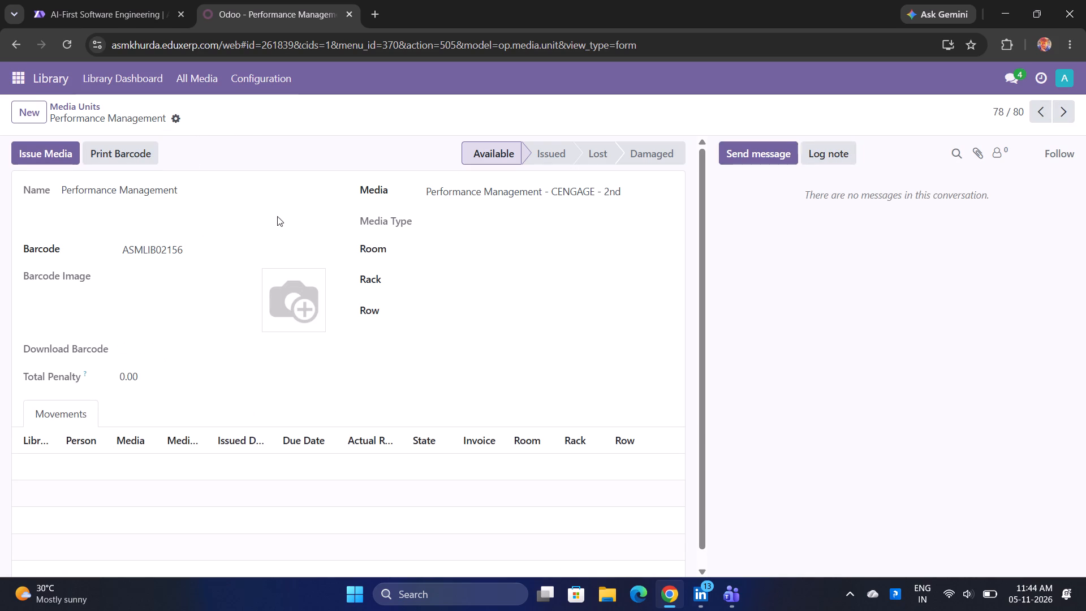
{"action": "left_click", "coordinate": [261, 243]}
{"action": "key", "text": "BackSpace"}
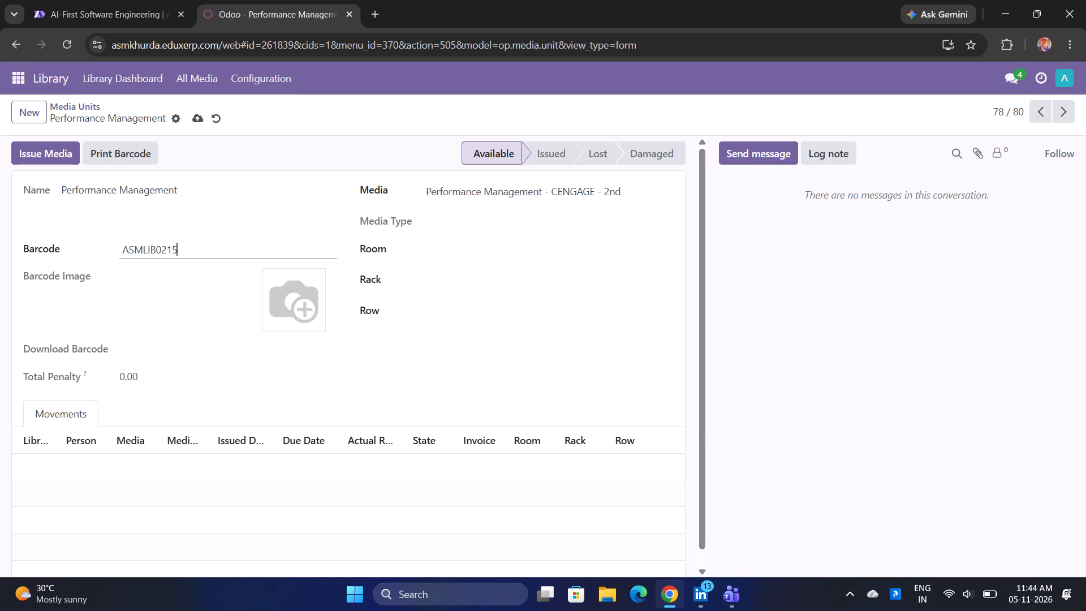
{"action": "left_click", "coordinate": [196, 116]}
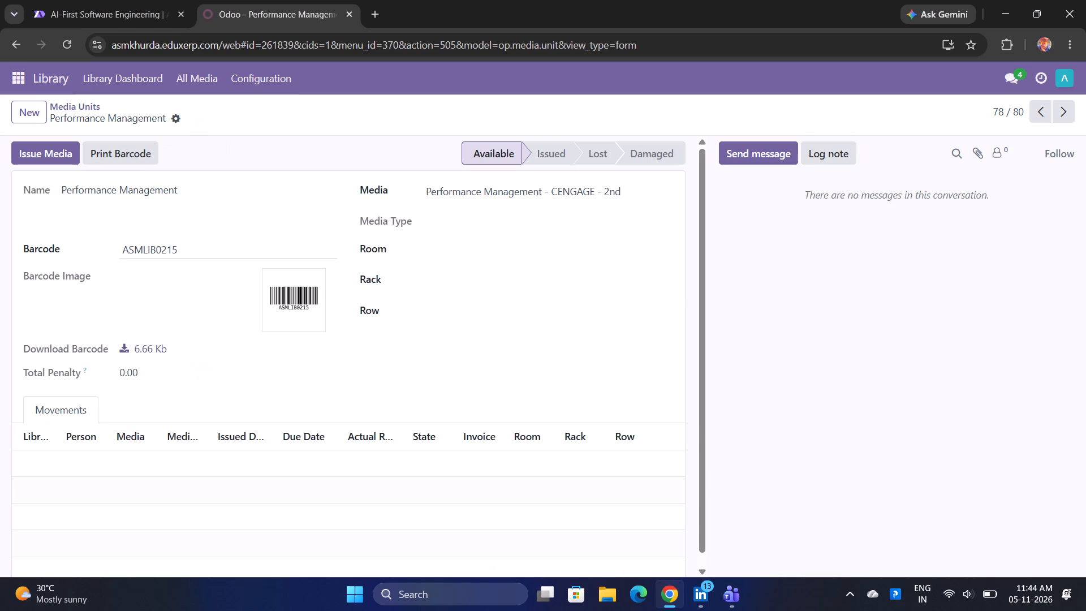
{"action": "left_click", "coordinate": [193, 247]}
{"action": "key", "text": "6"}
{"action": "left_click", "coordinate": [196, 120]}
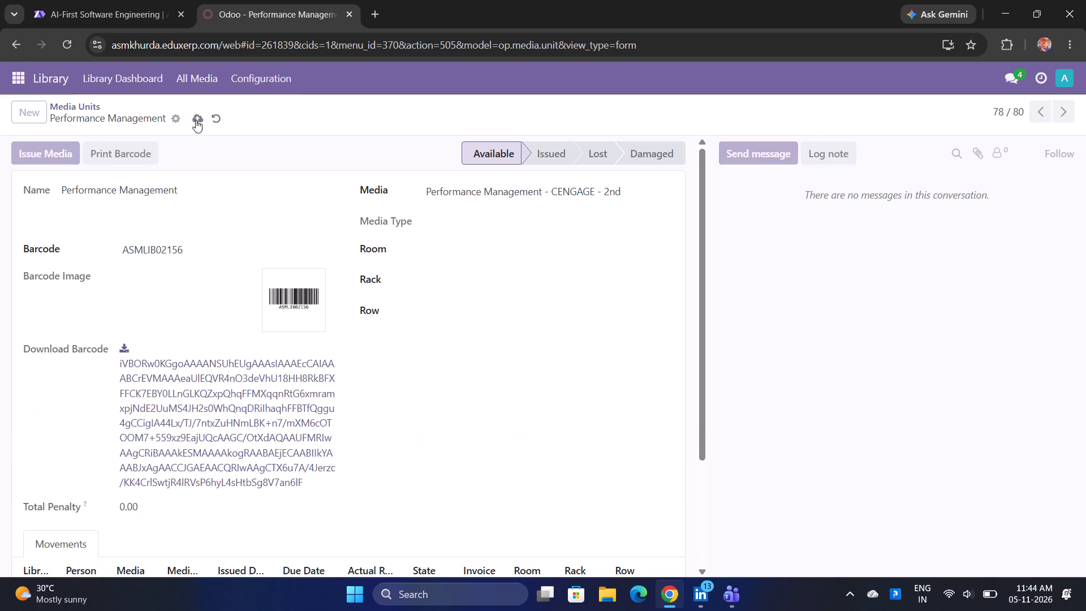
On the next Performance Management unit, generate the barcode image by saving the barcode as ASMLIB0215, then restoring and saving it as ASMLIB02155.
{"action": "left_click", "coordinate": [1058, 113]}
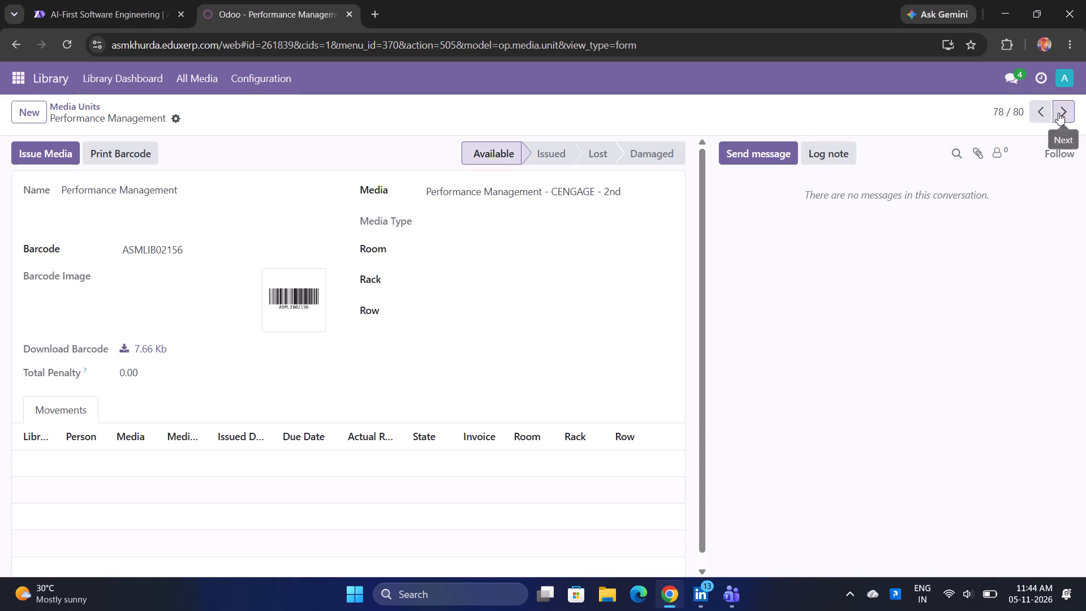
{"action": "left_click", "coordinate": [260, 238]}
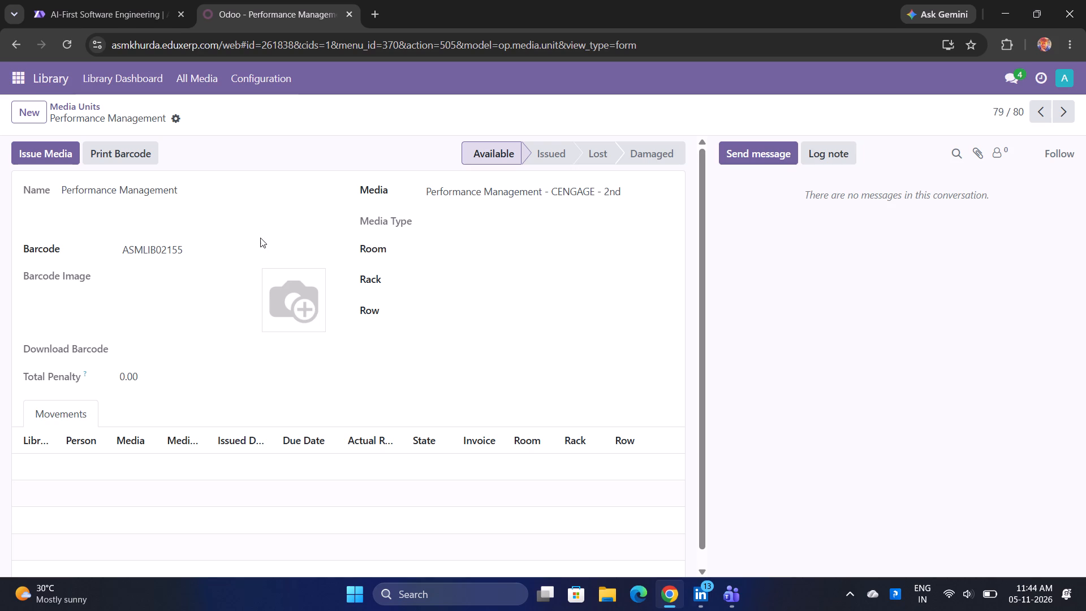
{"action": "left_click", "coordinate": [256, 249]}
{"action": "key", "text": "BackSpace"}
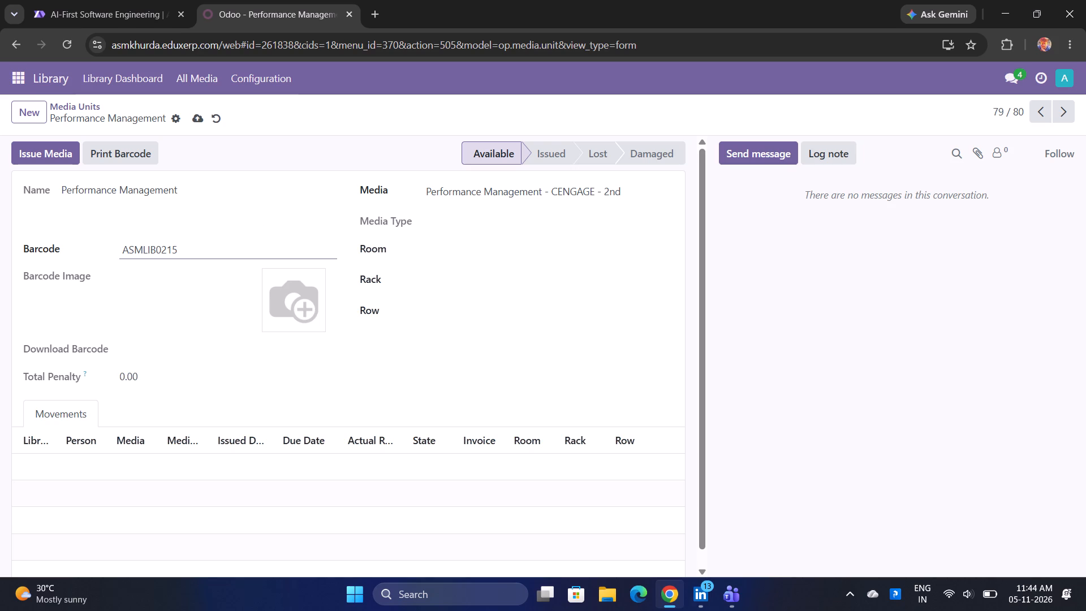
{"action": "left_click", "coordinate": [195, 113]}
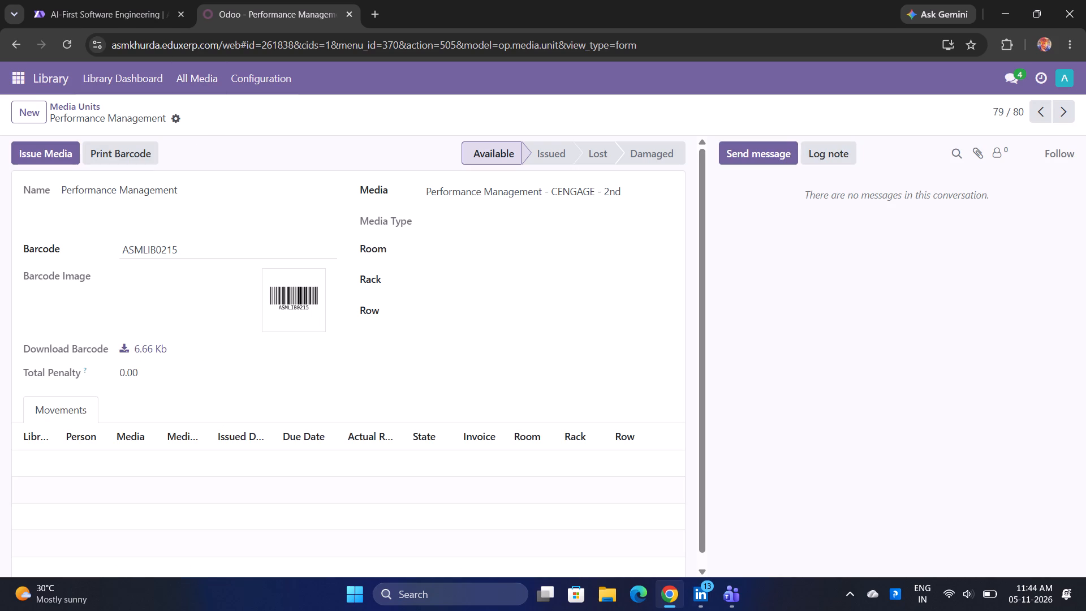
{"action": "left_click", "coordinate": [213, 243]}
{"action": "key", "text": "5"}
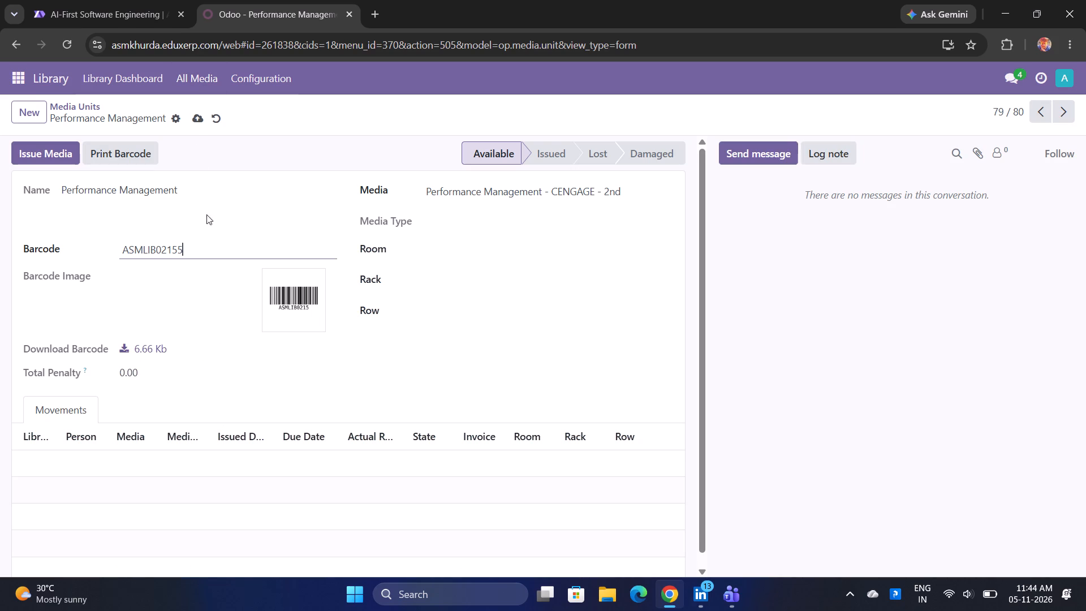
{"action": "left_click", "coordinate": [195, 118]}
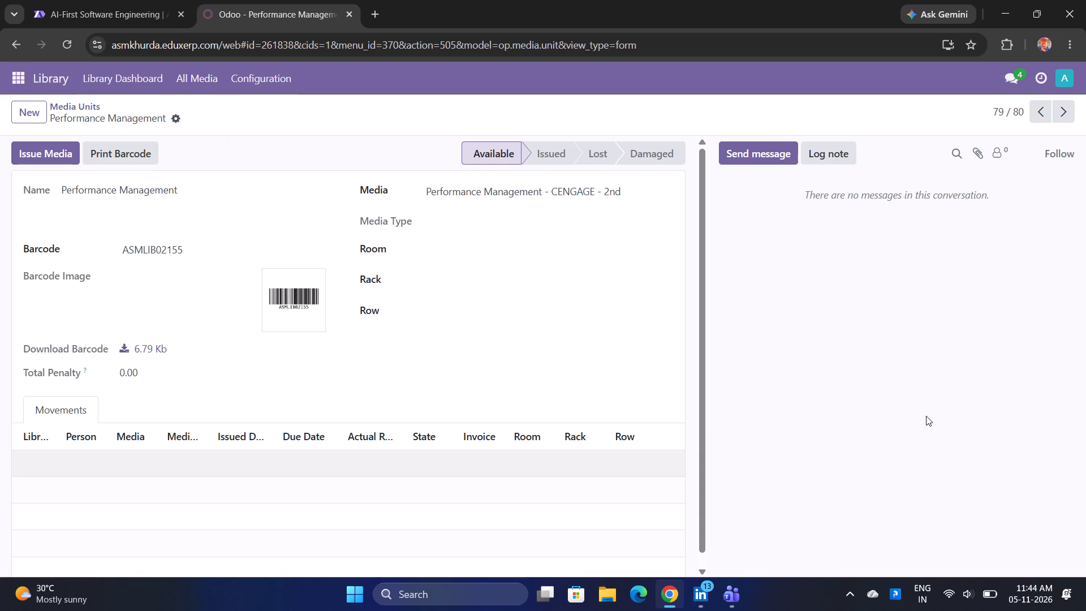
On the next Performance Management unit, generate the barcode image by saving the barcode as ASMLIB0215, then restoring and saving it as ASMLIB02154.
{"action": "left_click", "coordinate": [1068, 115]}
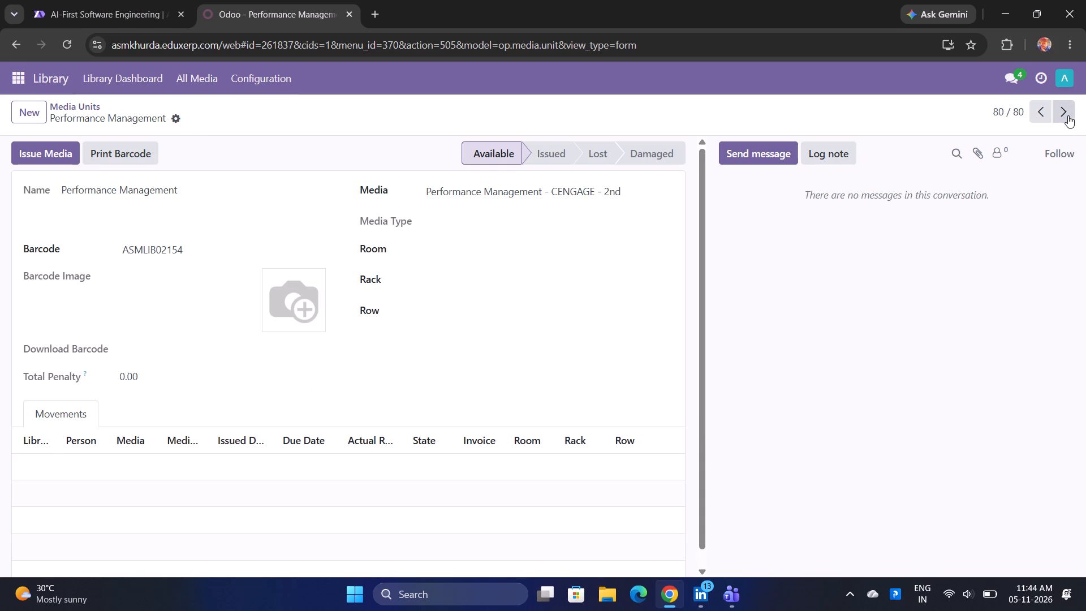
{"action": "left_click", "coordinate": [287, 255]}
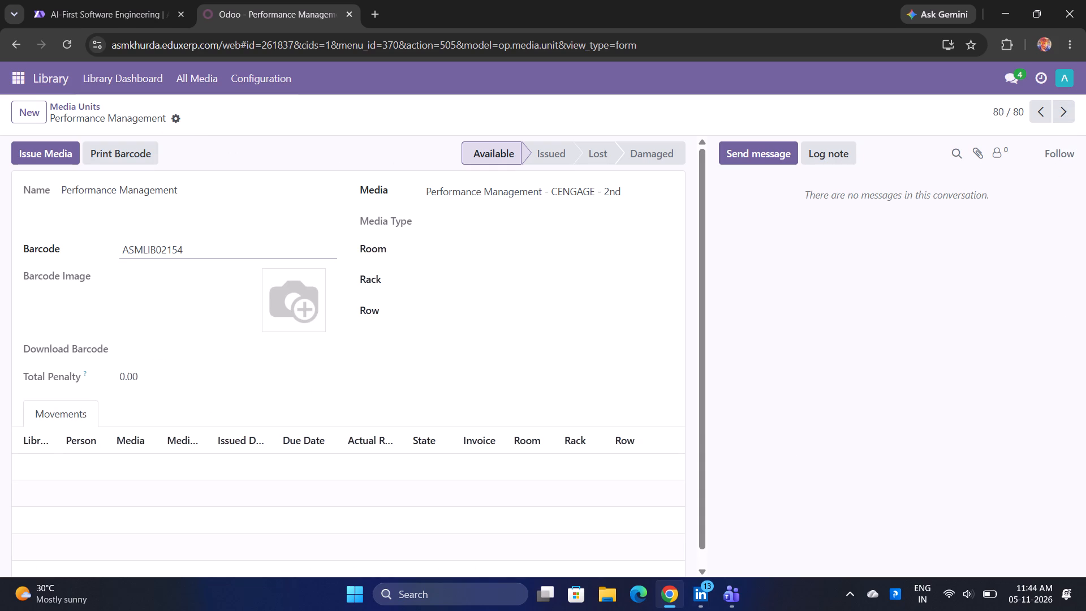
{"action": "key", "text": "BackSpace"}
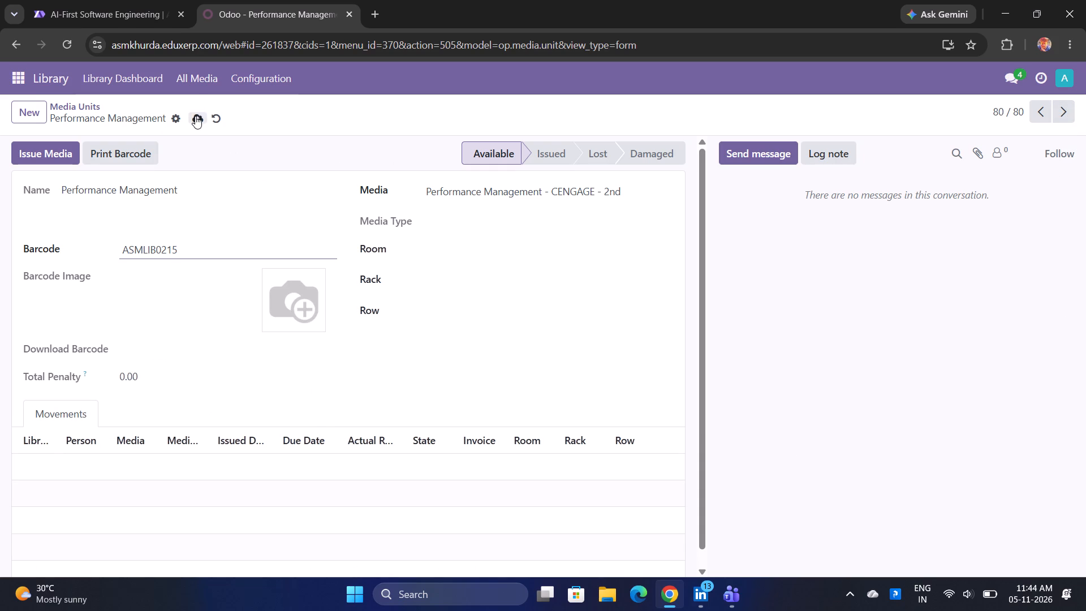
{"action": "left_click", "coordinate": [195, 116]}
{"action": "left_click", "coordinate": [197, 249]}
{"action": "key", "text": "4"}
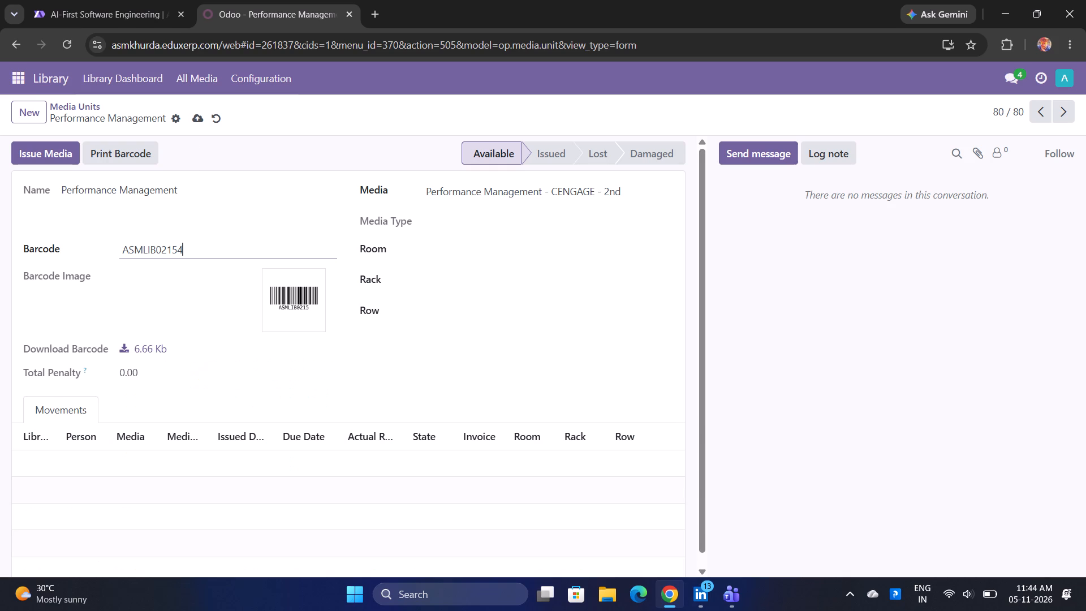
{"action": "left_click", "coordinate": [198, 119]}
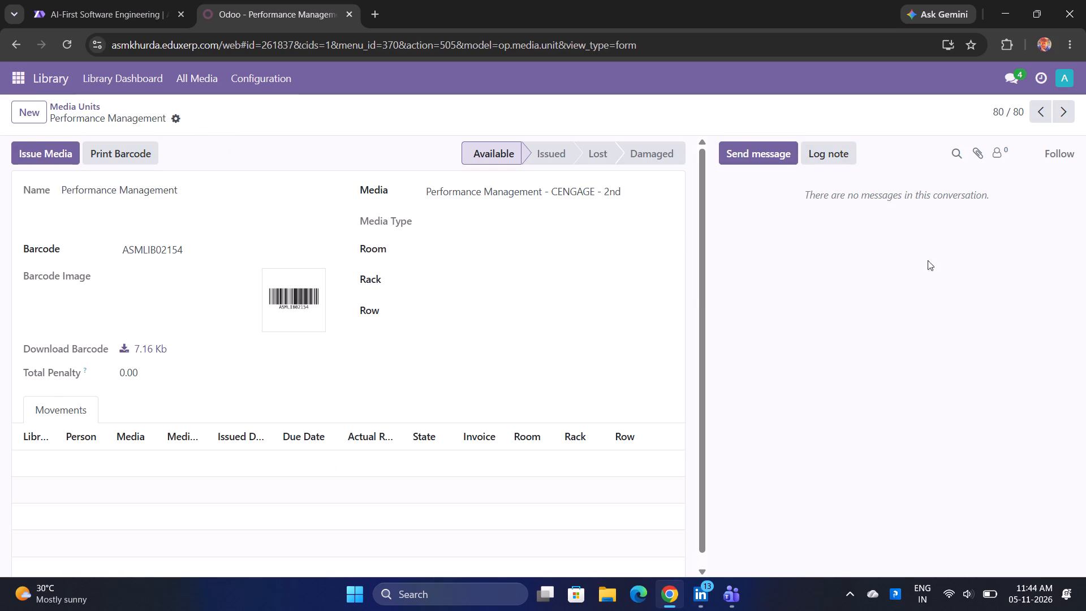
Return to the Media Units list and check the barcode images of the Performance Management units at its end.
{"action": "left_click", "coordinate": [1066, 120]}
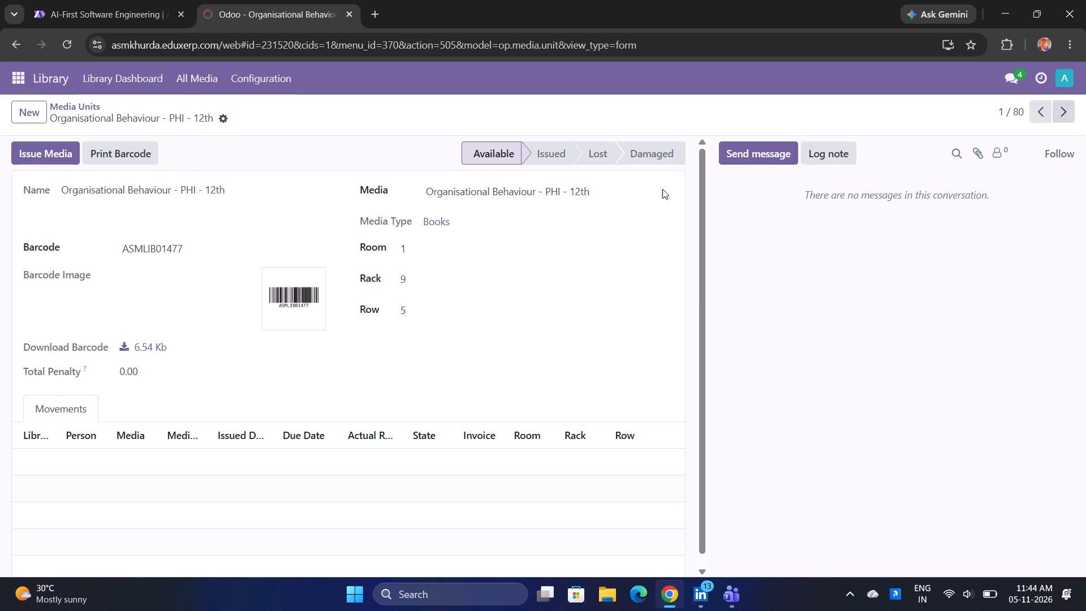
{"action": "left_click", "coordinate": [80, 111]}
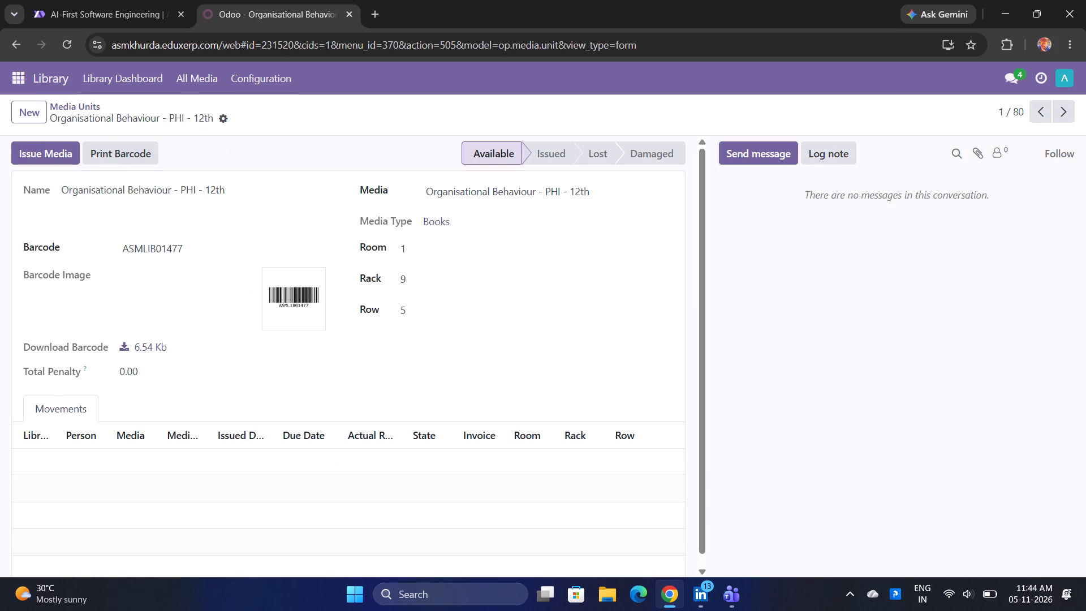
{"action": "left_click", "coordinate": [79, 110]}
{"action": "left_click", "coordinate": [76, 109]}
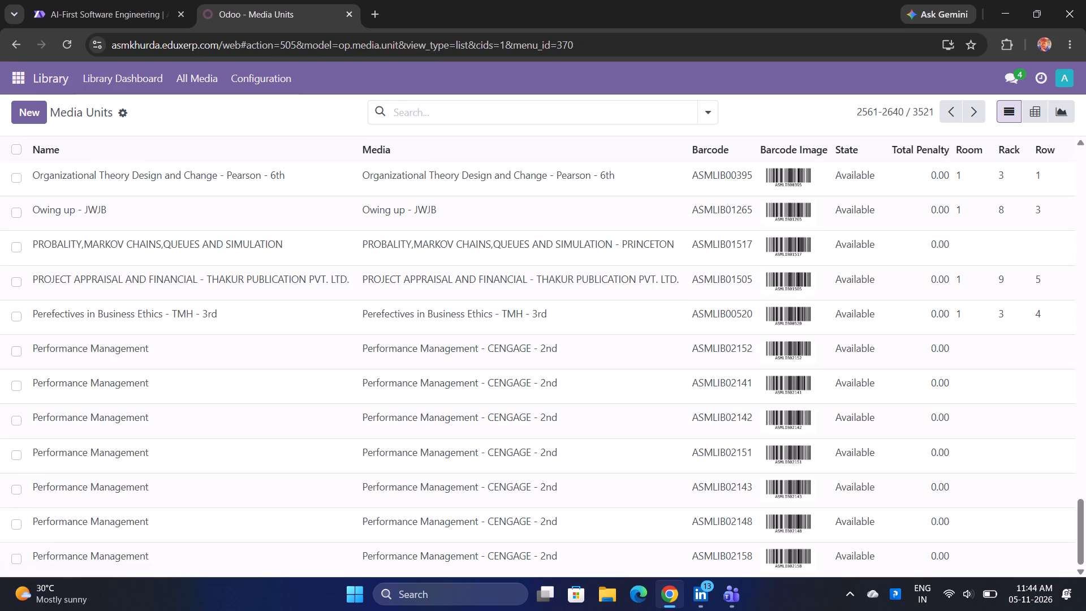
{"action": "scroll", "coordinate": [494, 403], "scroll_direction": "down", "scroll_amount": 7}
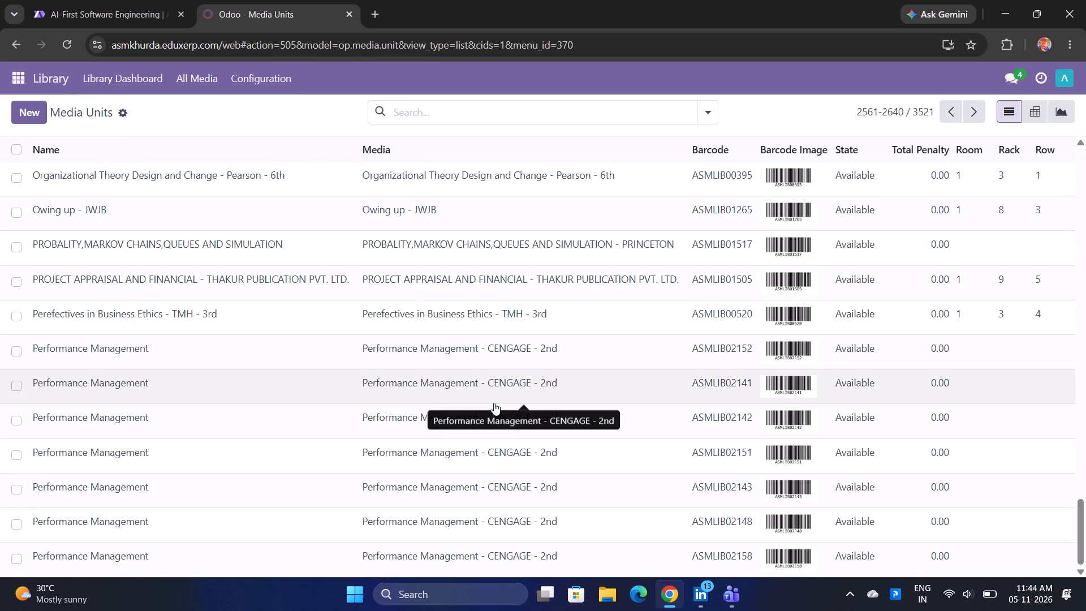
Check the barcode images of all media units on the current list page, from its end back to its beginning.
{"action": "scroll", "coordinate": [494, 403], "scroll_direction": "up", "scroll_amount": 3}
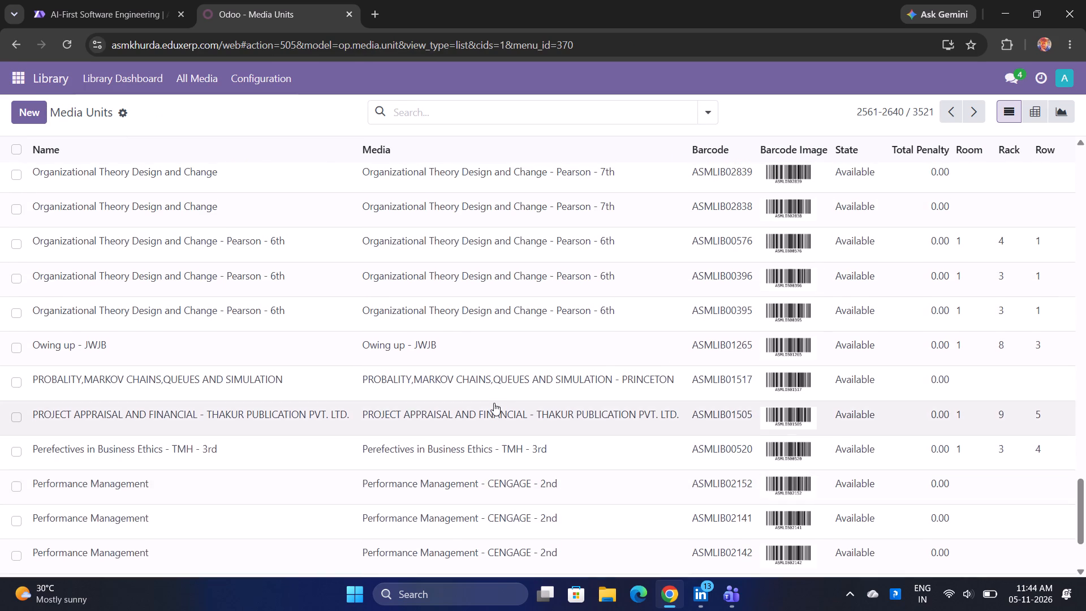
{"action": "scroll", "coordinate": [494, 403], "scroll_direction": "up", "scroll_amount": 7}
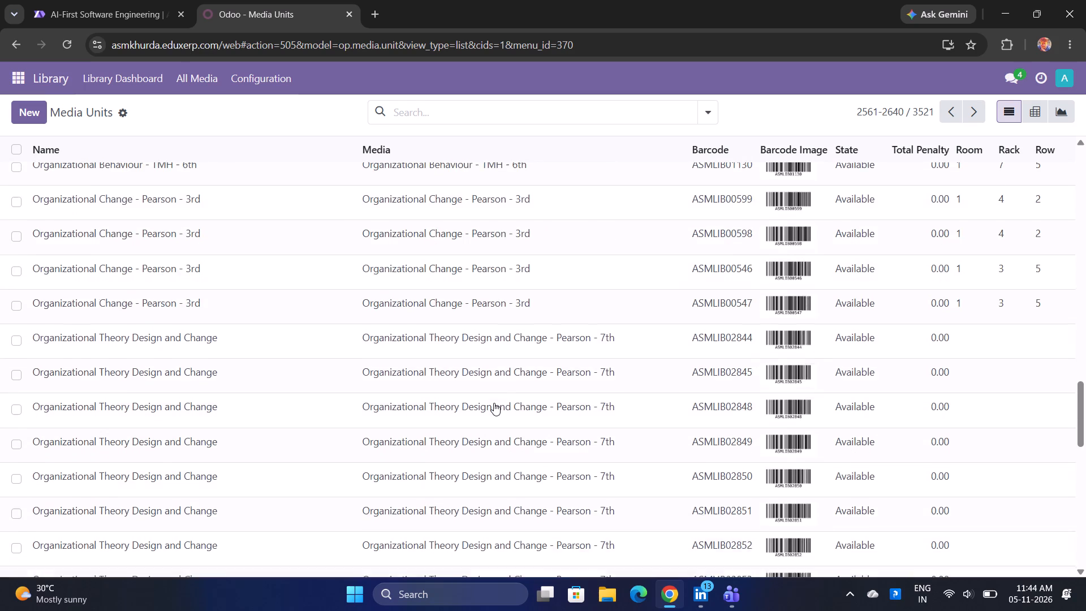
{"action": "scroll", "coordinate": [494, 403], "scroll_direction": "up", "scroll_amount": 6}
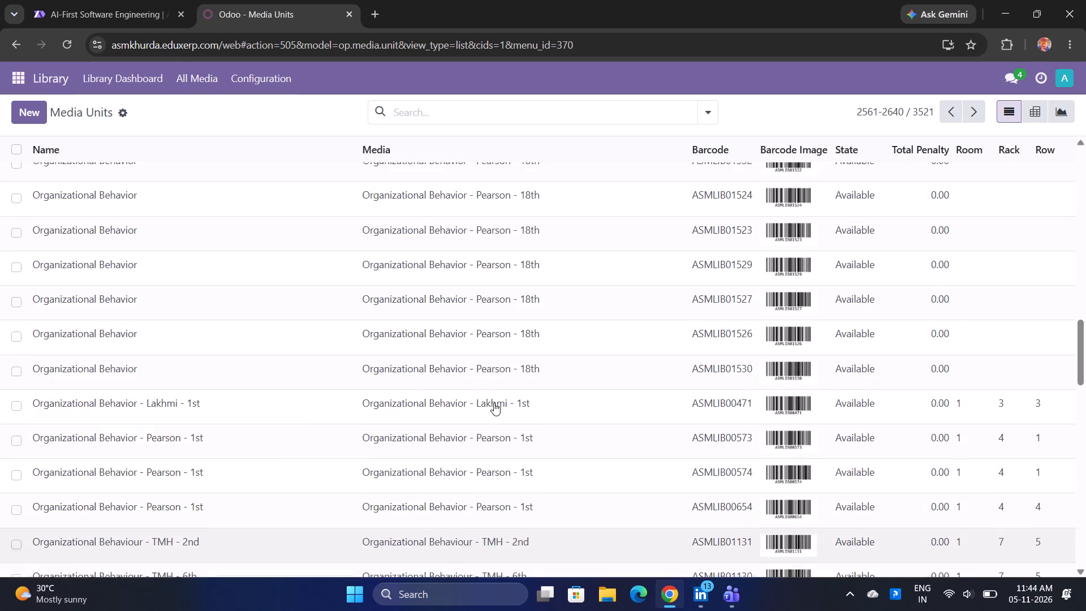
{"action": "scroll", "coordinate": [494, 403], "scroll_direction": "up", "scroll_amount": 7}
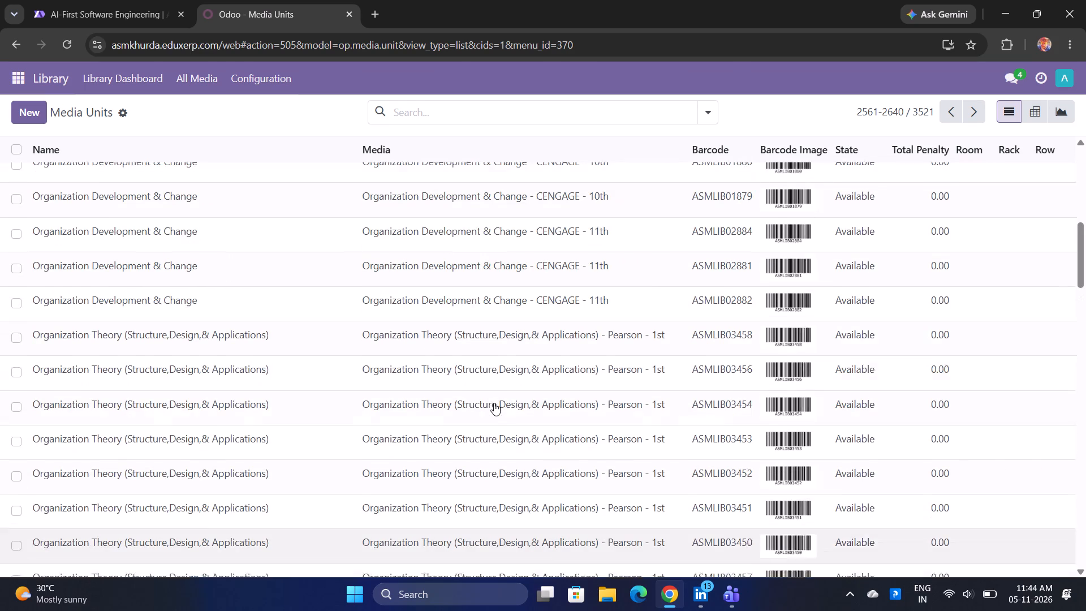
{"action": "scroll", "coordinate": [494, 403], "scroll_direction": "up", "scroll_amount": 7}
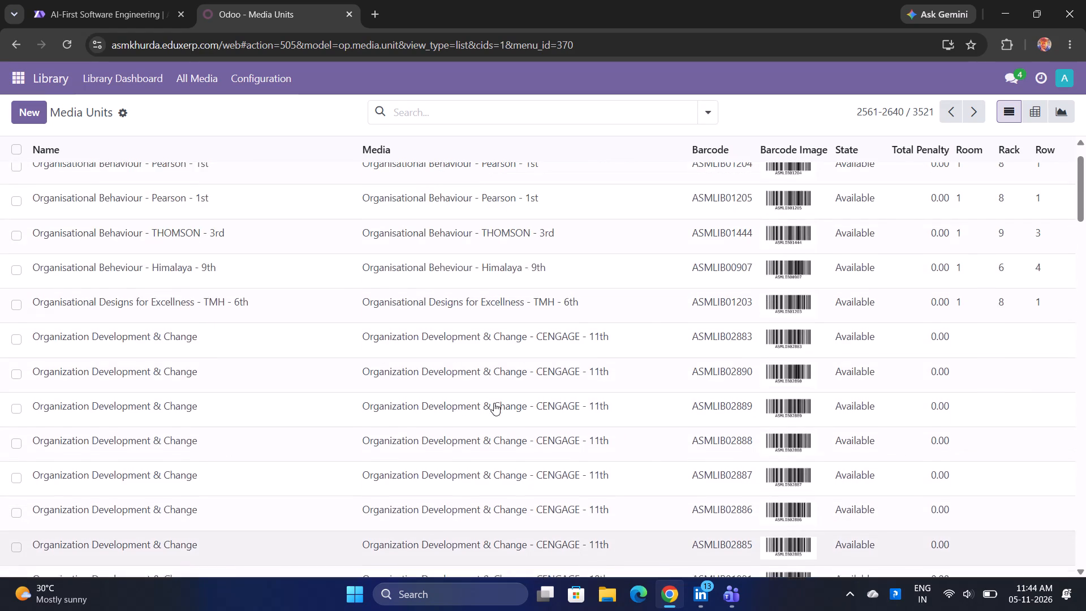
{"action": "scroll", "coordinate": [494, 403], "scroll_direction": "up", "scroll_amount": 4}
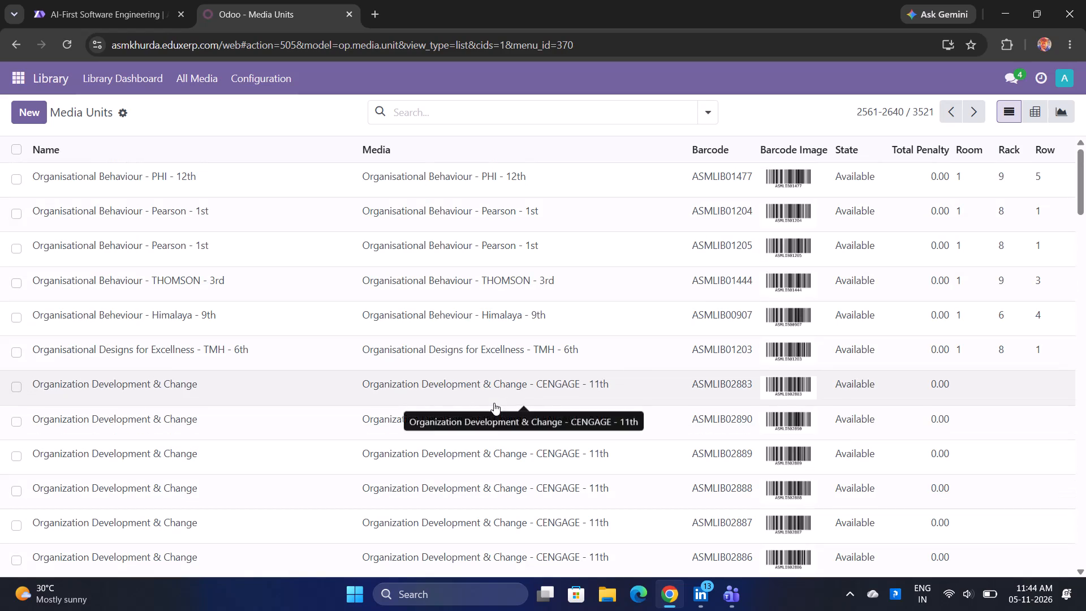
Go to the following page of media units, 2641-2720, and check its Performance Management units for missing barcode images.
{"action": "left_click", "coordinate": [971, 104]}
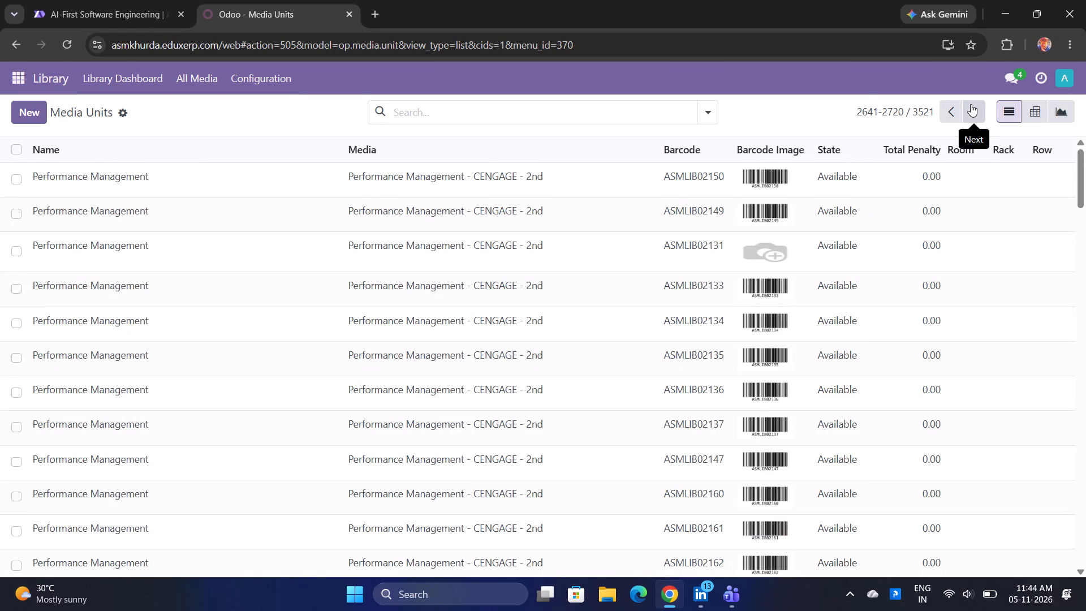
{"action": "scroll", "coordinate": [939, 286], "scroll_direction": "up", "scroll_amount": 4}
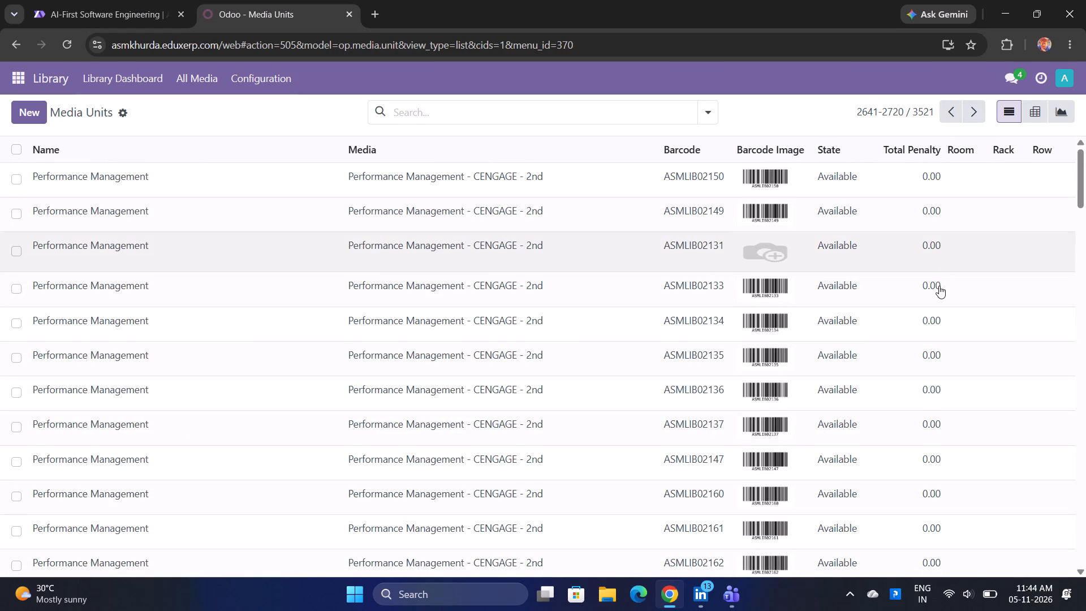
{"action": "scroll", "coordinate": [939, 286], "scroll_direction": "down", "scroll_amount": 6}
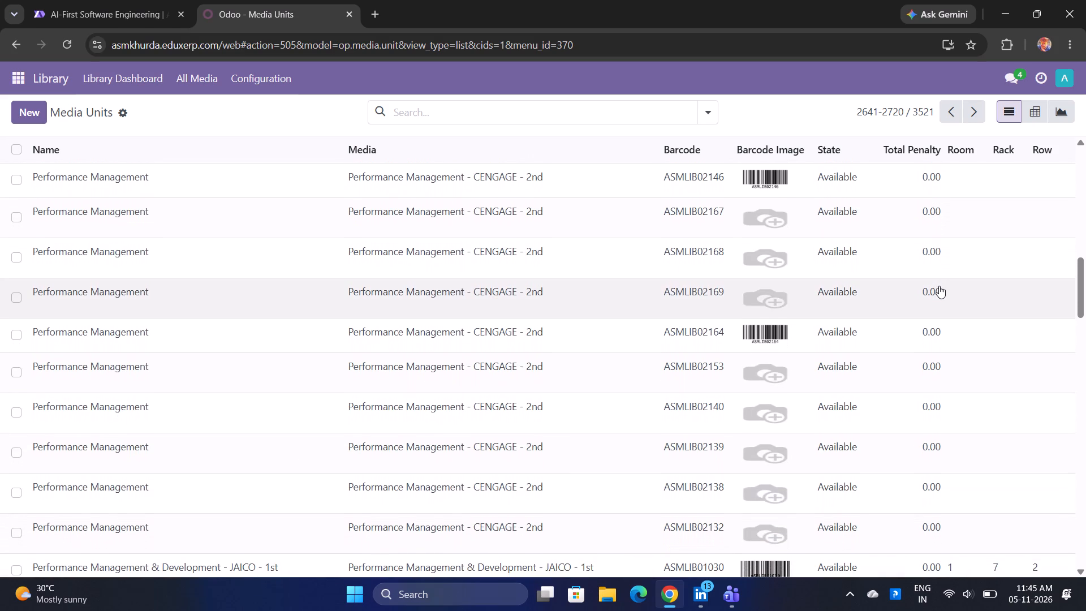
{"action": "scroll", "coordinate": [939, 286], "scroll_direction": "up", "scroll_amount": 14}
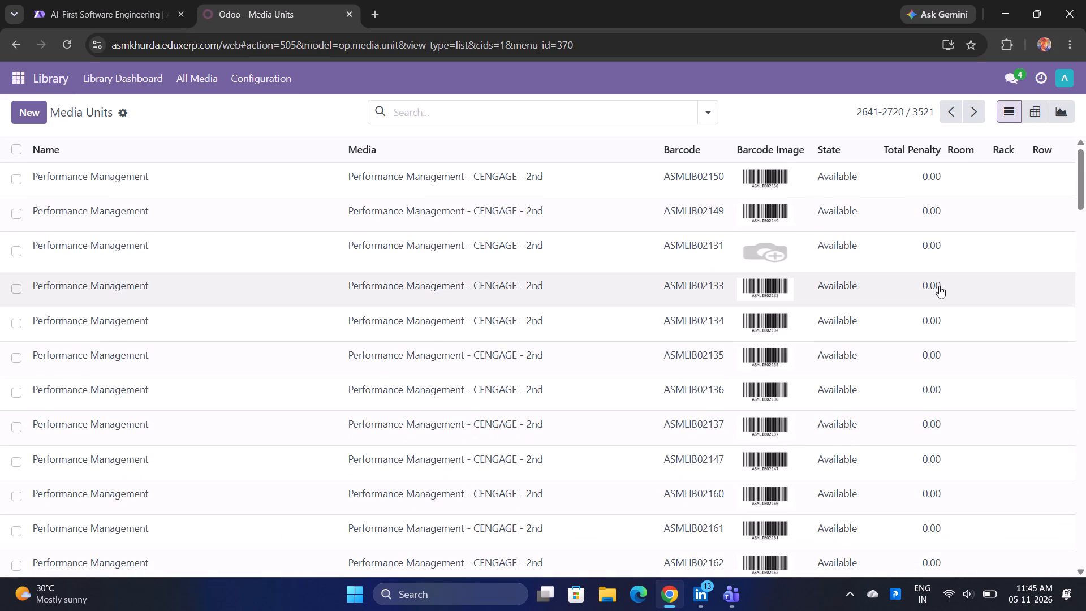
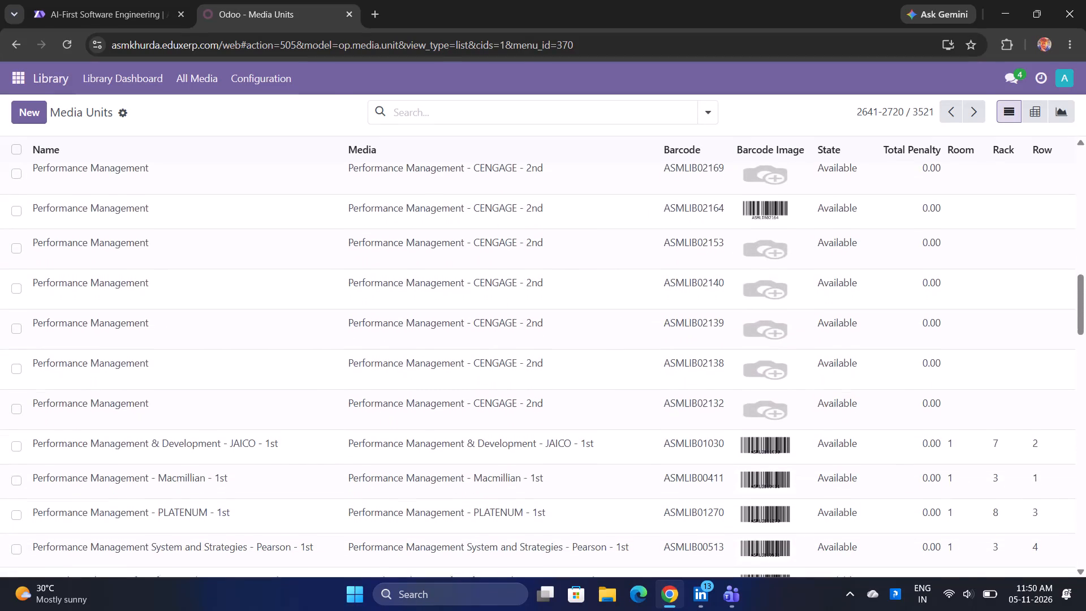
Check the remaining media units and the following page, 2721-2800, for missing barcode images, and return to the beginning of page 2641-2720.
{"action": "scroll", "coordinate": [939, 286], "scroll_direction": "down", "scroll_amount": 4}
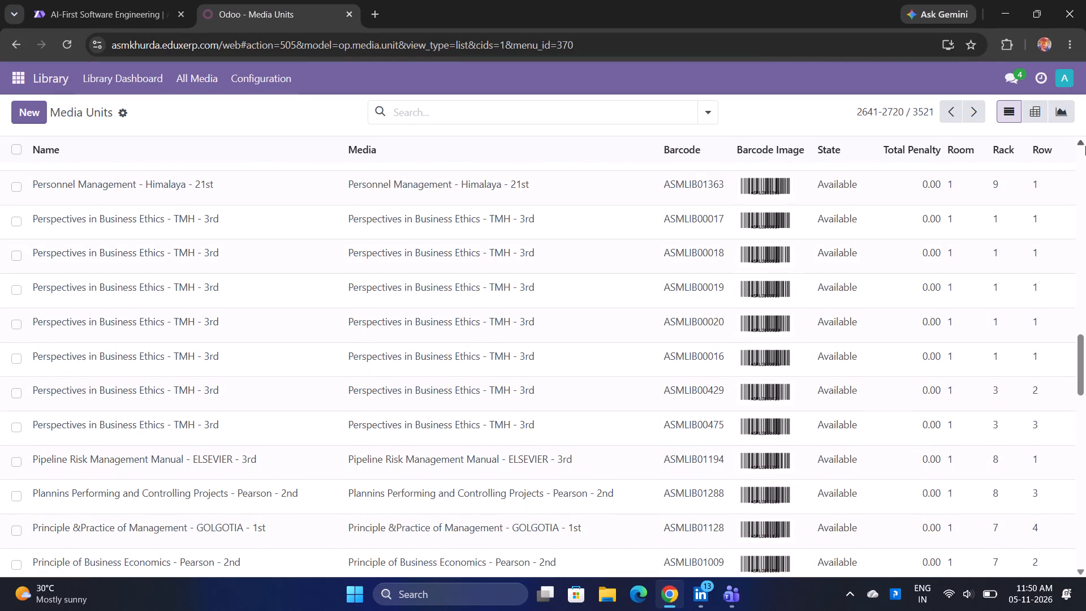
{"action": "left_click", "coordinate": [976, 108]}
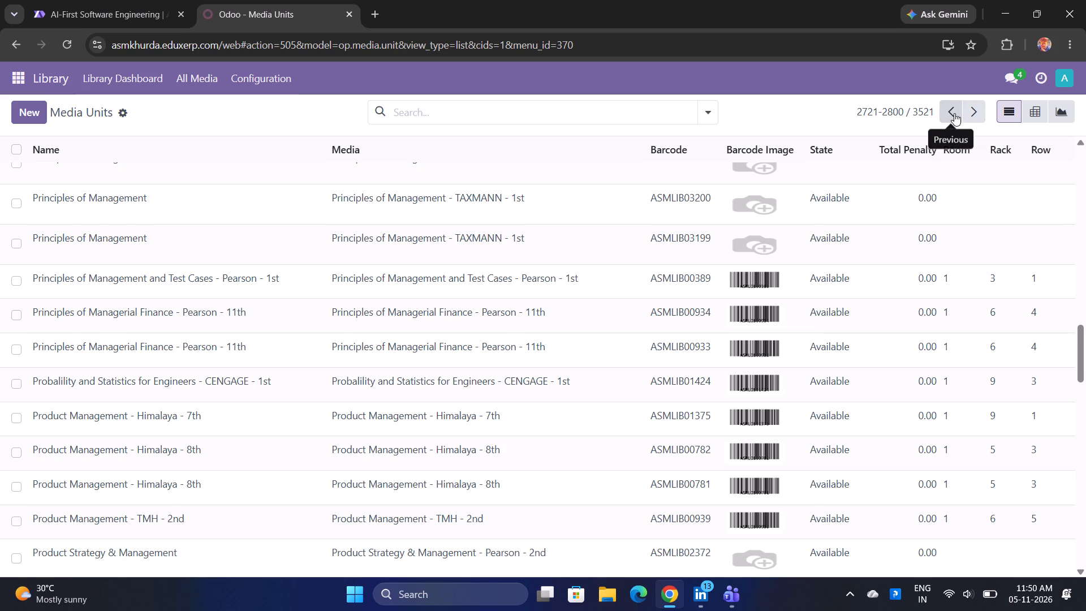
{"action": "left_click", "coordinate": [954, 113]}
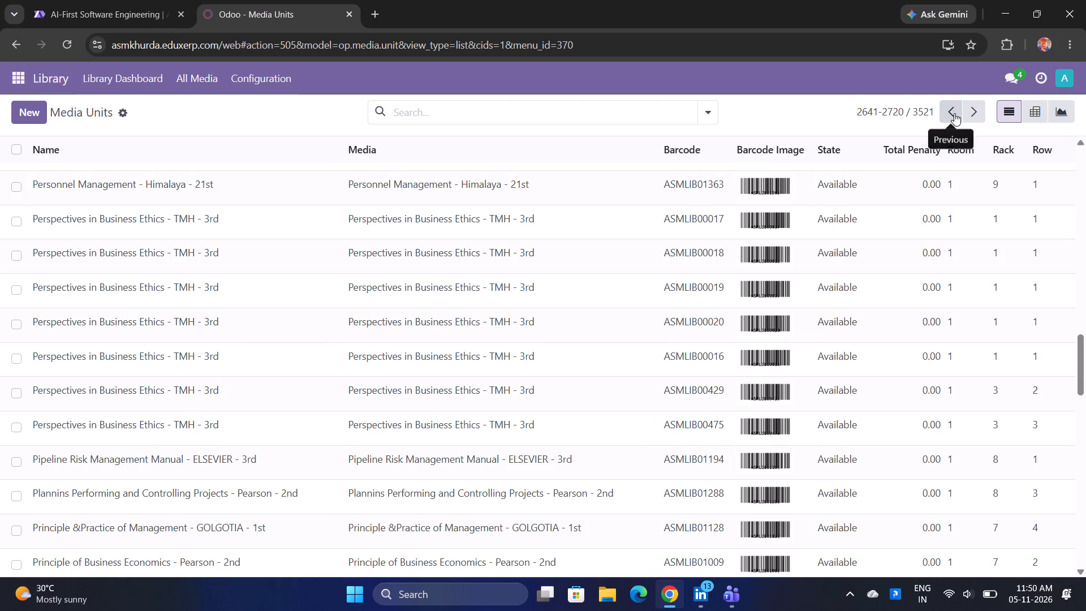
{"action": "scroll", "coordinate": [548, 285], "scroll_direction": "up", "scroll_amount": 9}
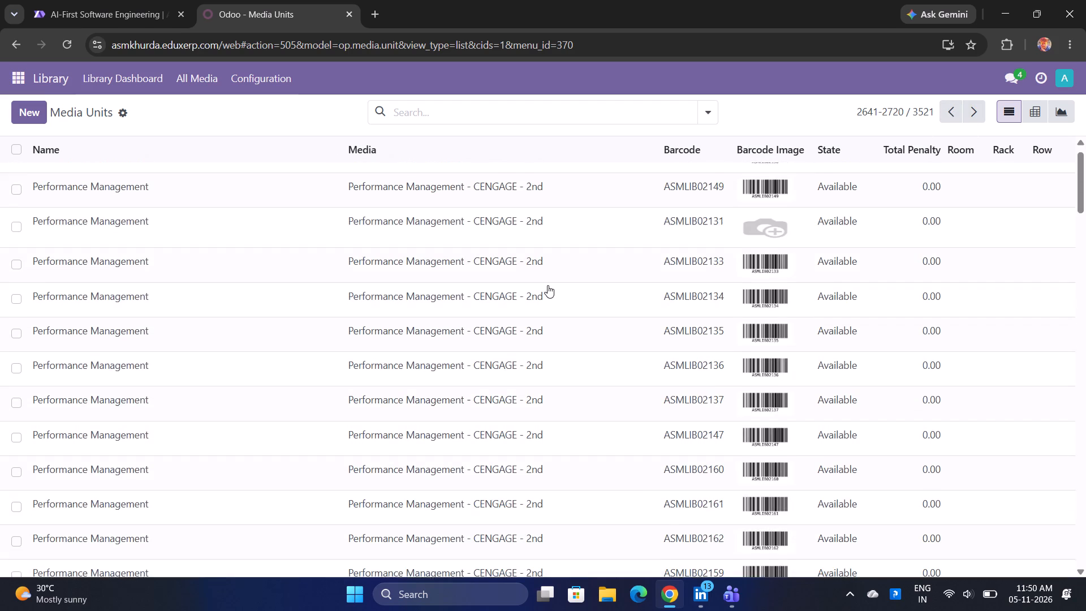
{"action": "scroll", "coordinate": [548, 285], "scroll_direction": "up", "scroll_amount": 5}
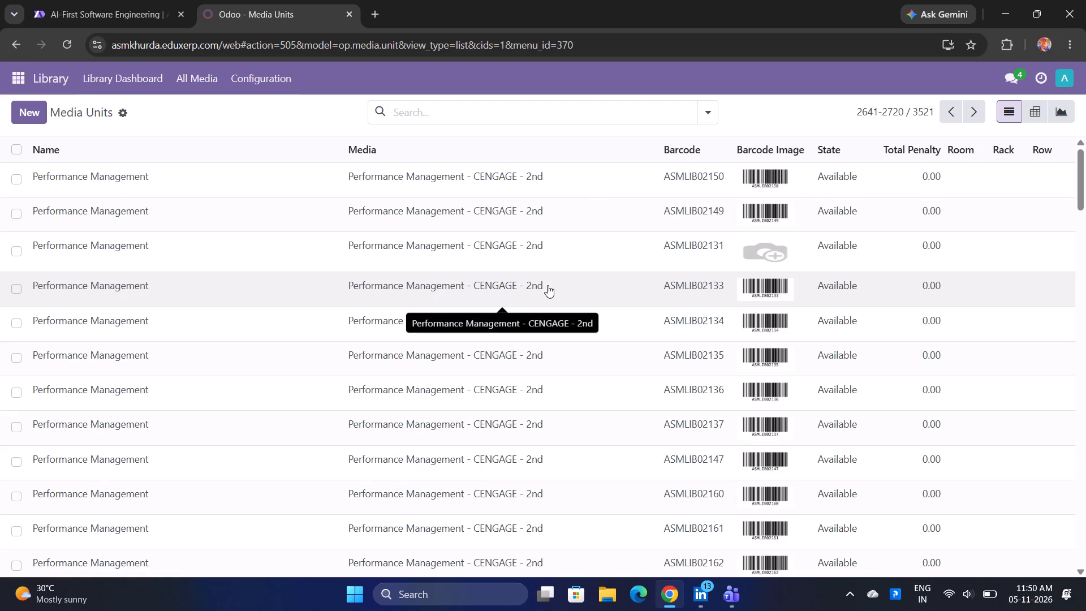
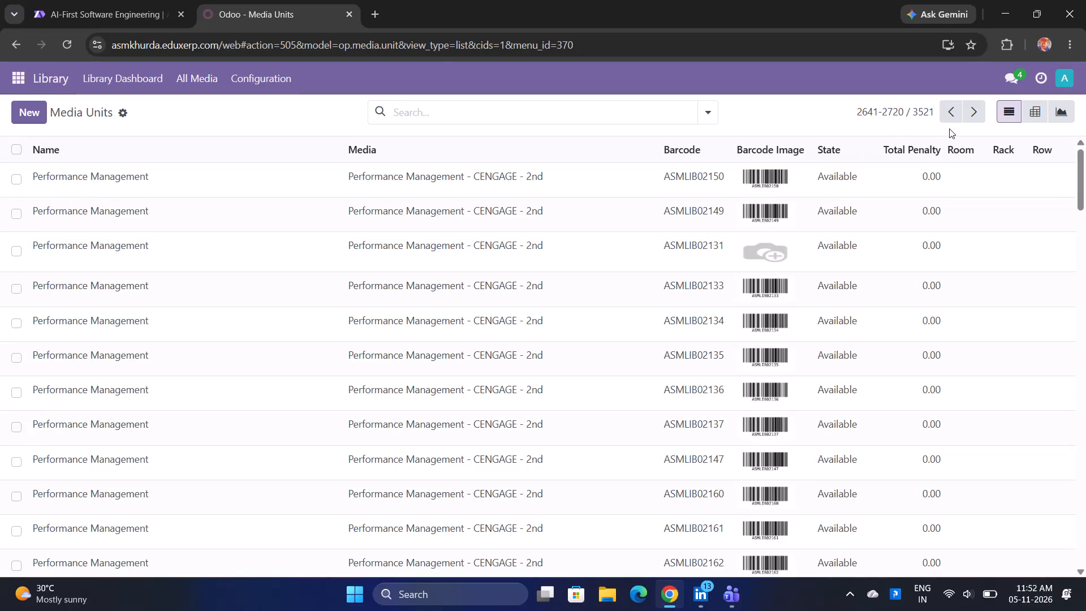
Check the media units on the preceding page, 2561-2640, for missing barcode images and return to page 2641-2720.
{"action": "left_click", "coordinate": [951, 109]}
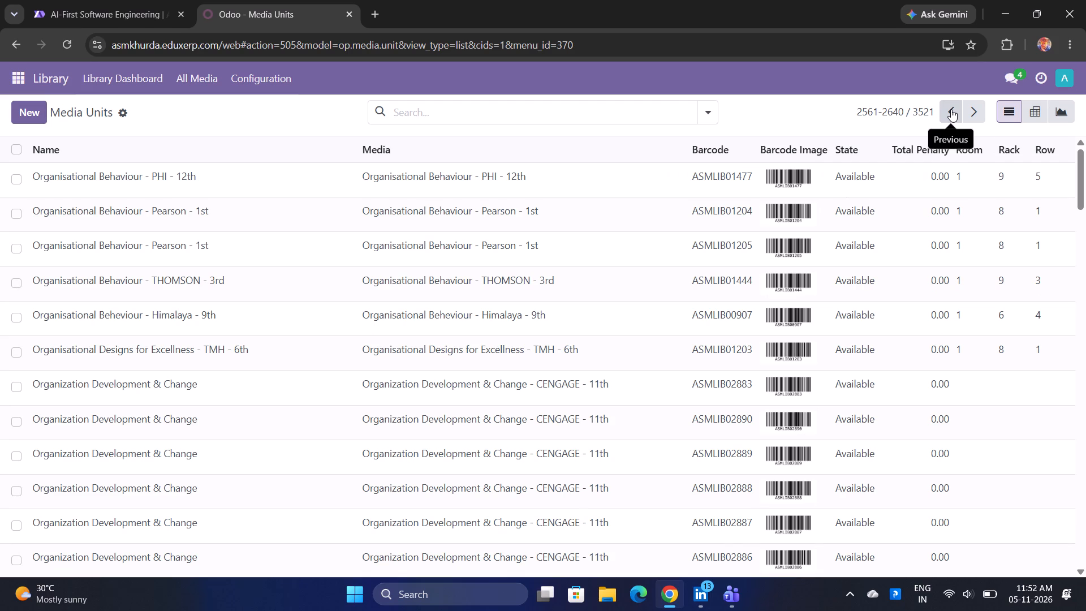
{"action": "scroll", "coordinate": [915, 328], "scroll_direction": "up", "scroll_amount": 6}
{"action": "scroll", "coordinate": [915, 328], "scroll_direction": "down", "scroll_amount": 8}
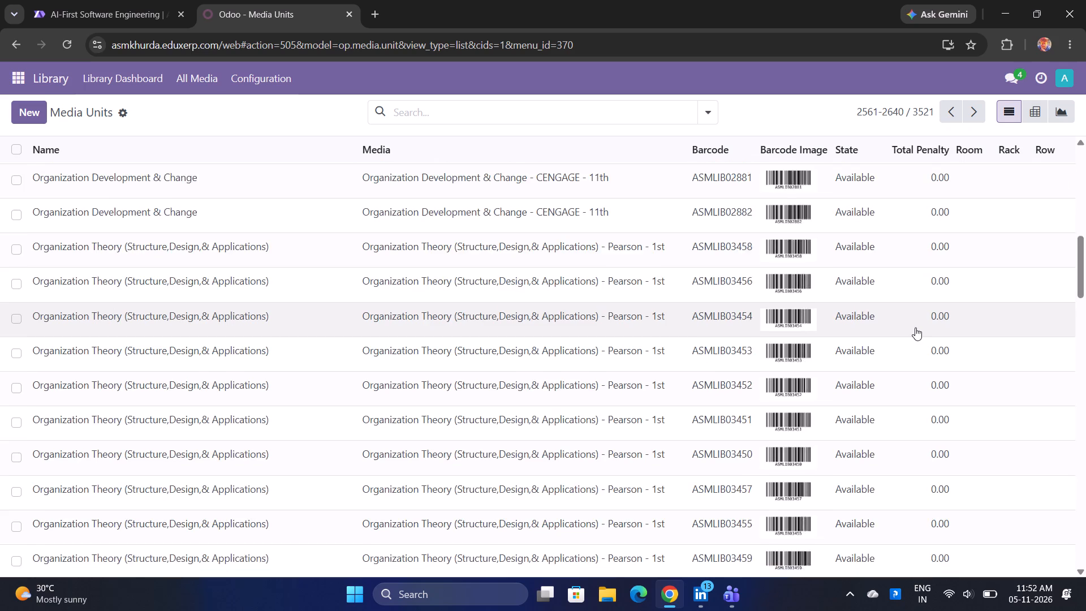
{"action": "scroll", "coordinate": [915, 328], "scroll_direction": "down", "scroll_amount": 5}
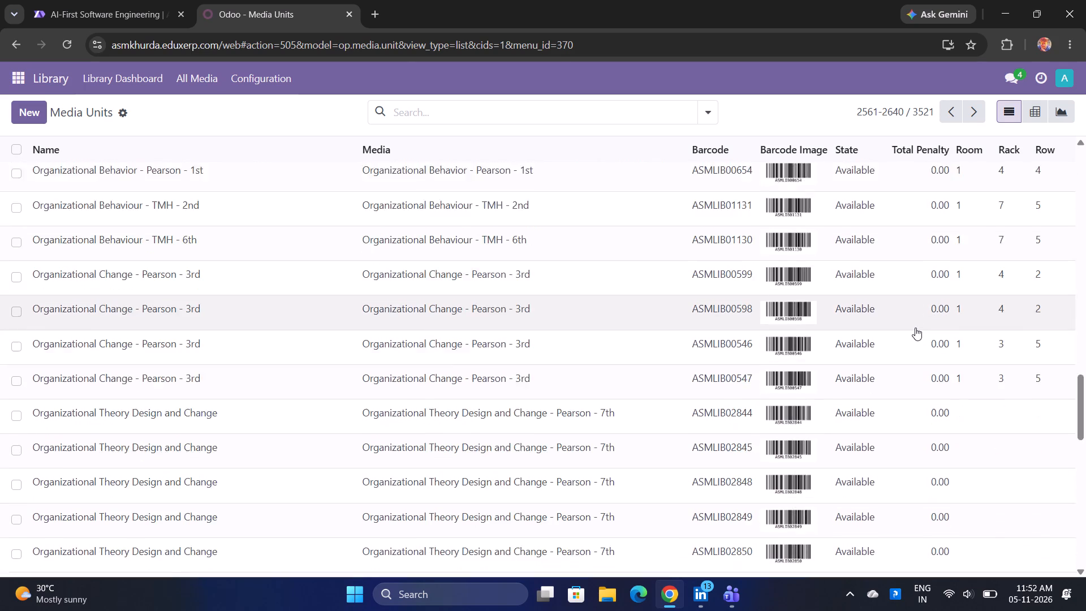
{"action": "scroll", "coordinate": [915, 328], "scroll_direction": "down", "scroll_amount": 10}
{"action": "scroll", "coordinate": [915, 328], "scroll_direction": "up", "scroll_amount": 7}
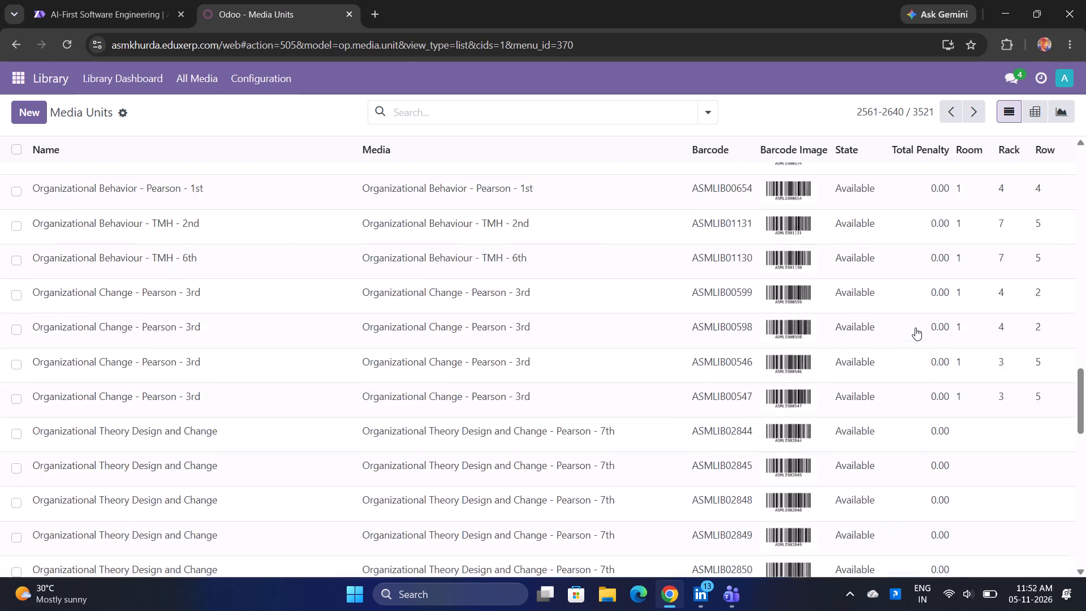
{"action": "scroll", "coordinate": [915, 328], "scroll_direction": "up", "scroll_amount": 11}
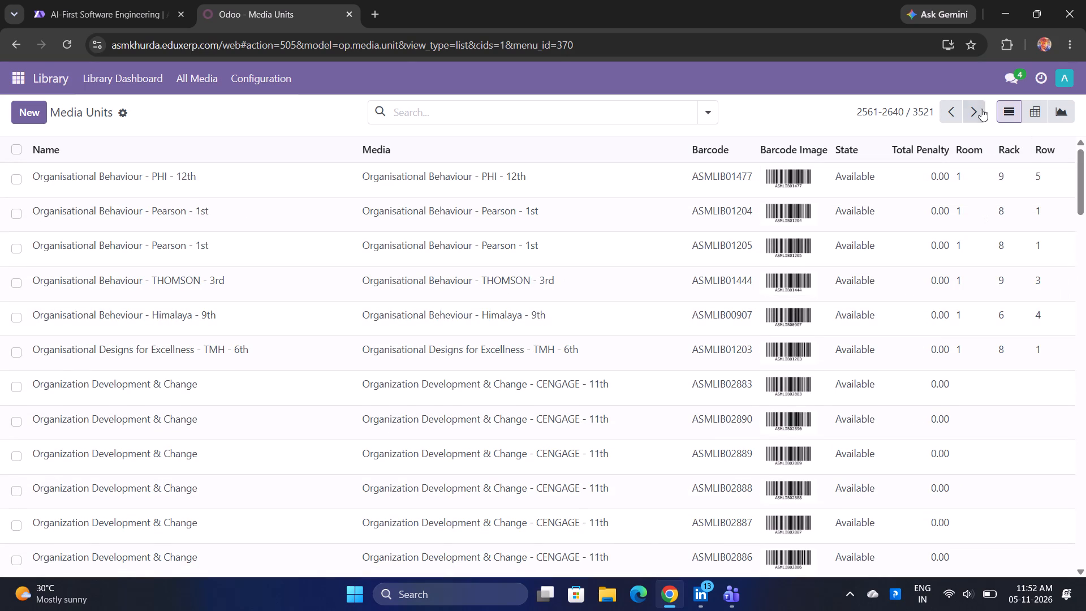
{"action": "left_click", "coordinate": [980, 107]}
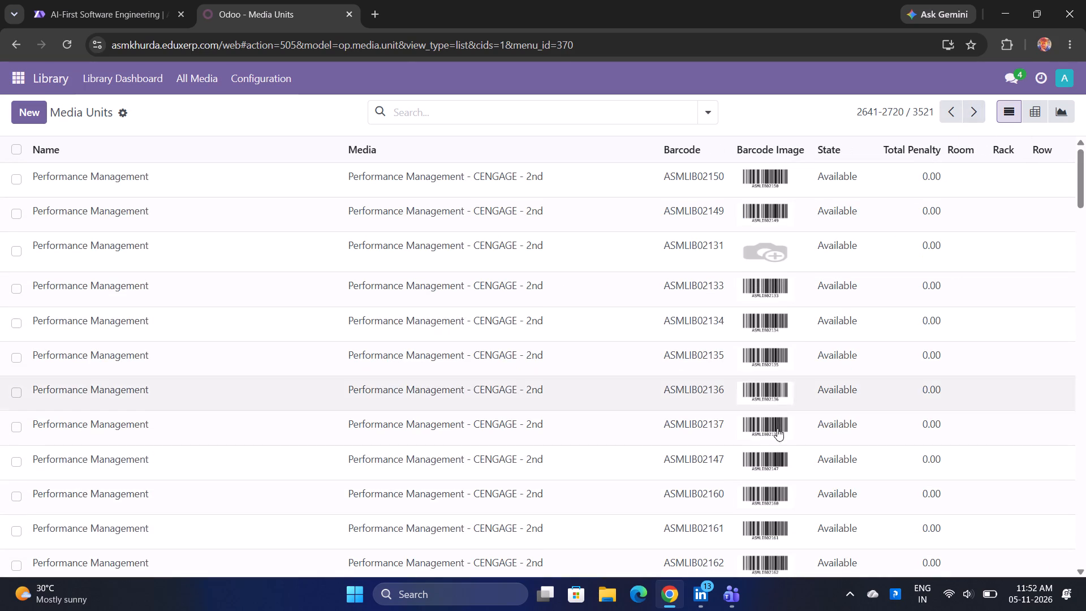
Open the Performance Management unit ASMLIB02131, which lacks a barcode image, shorten its barcode to ASMLIB0213 and save.
{"action": "scroll", "coordinate": [766, 463], "scroll_direction": "up", "scroll_amount": 9}
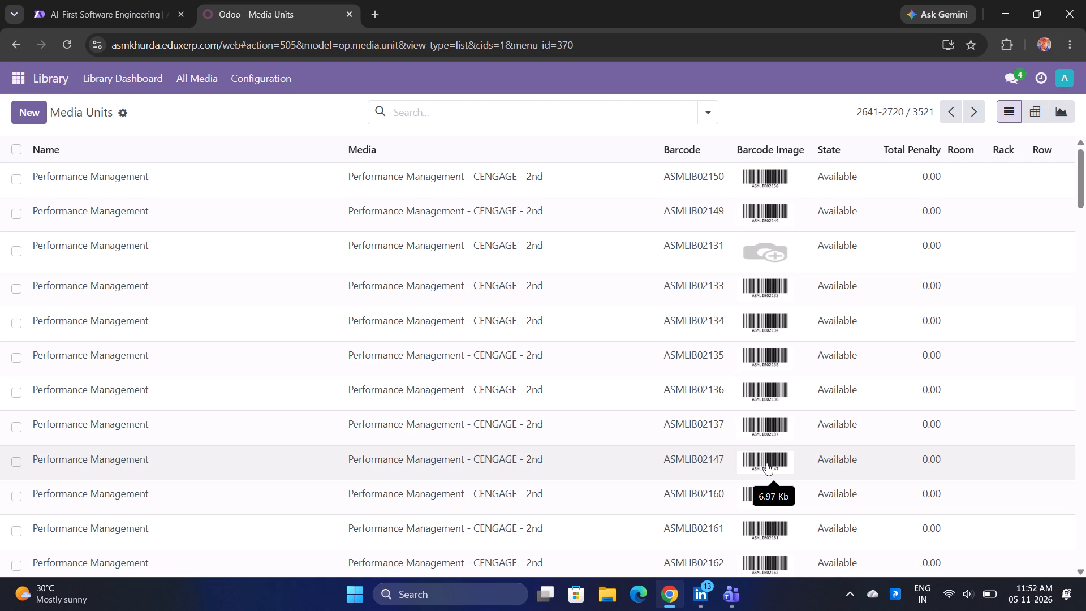
{"action": "left_click", "coordinate": [728, 265]}
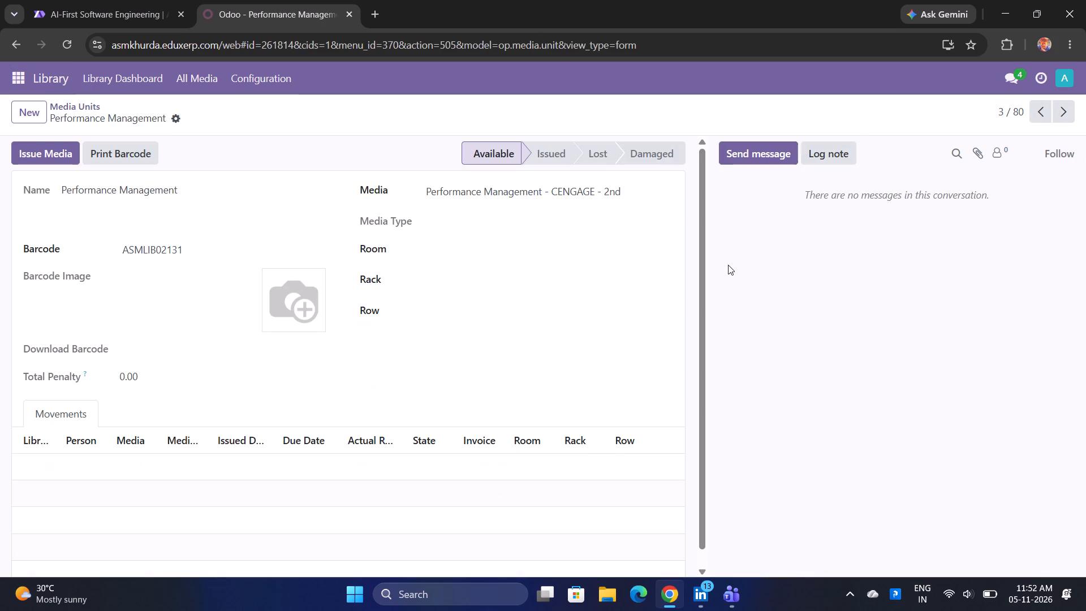
{"action": "left_click", "coordinate": [248, 239]}
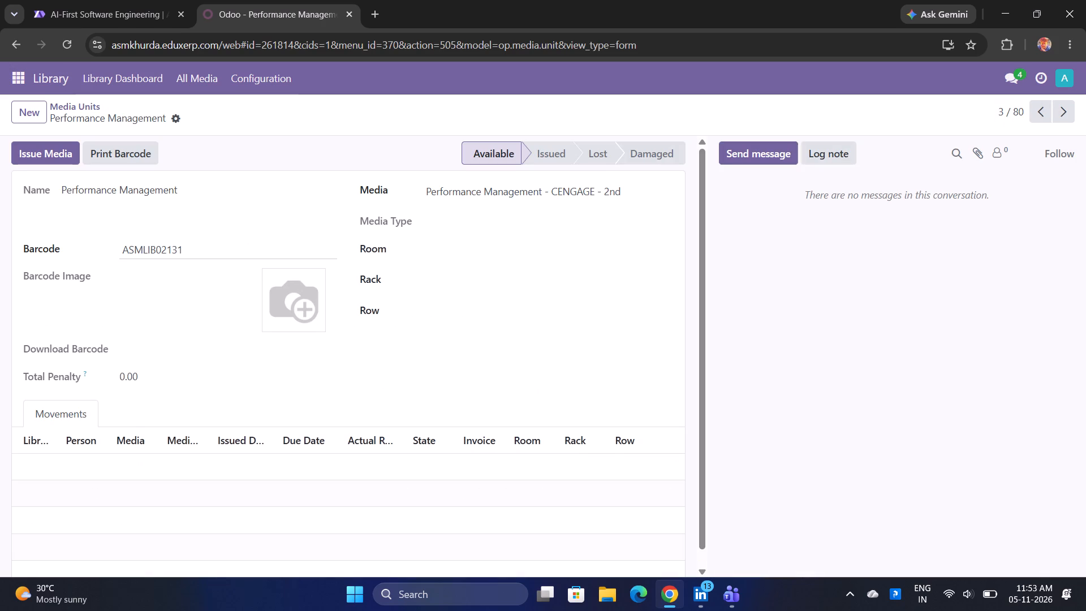
{"action": "left_click", "coordinate": [249, 245]}
{"action": "key", "text": "BackSpace"}
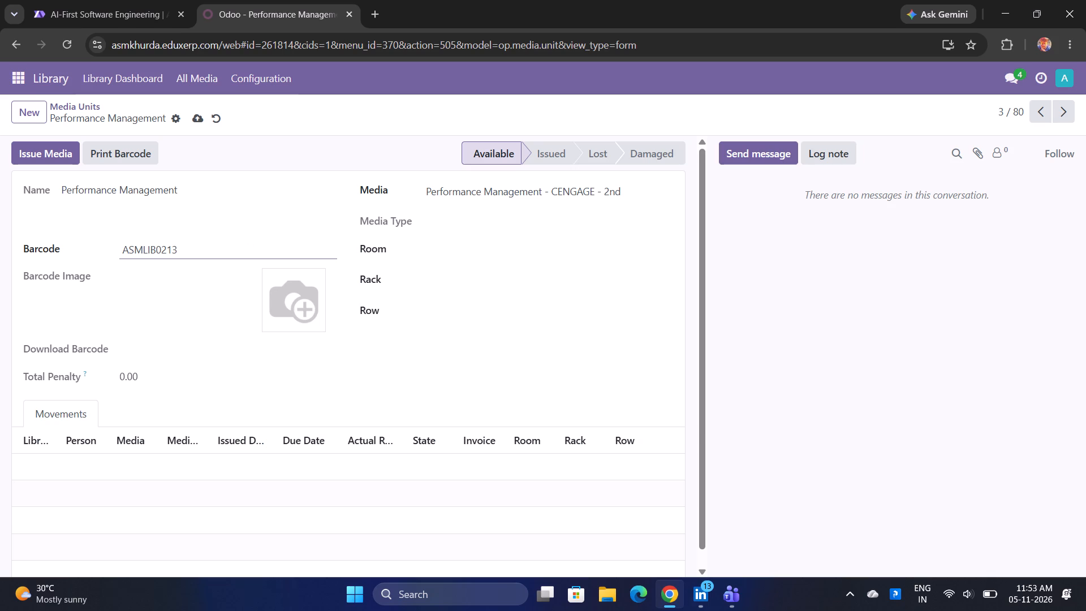
{"action": "left_click", "coordinate": [196, 125]}
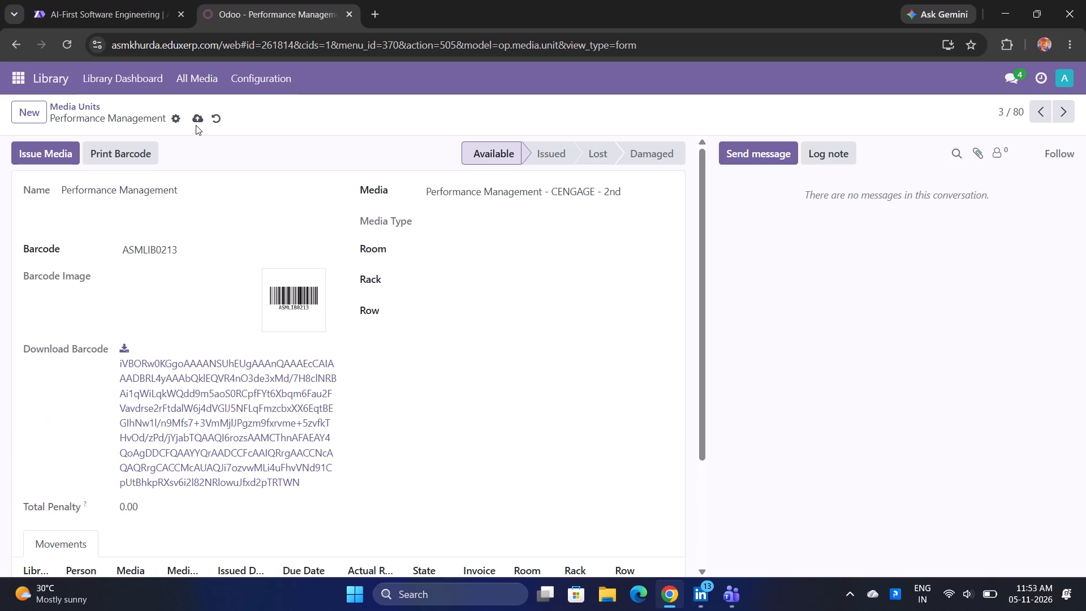
{"action": "left_click", "coordinate": [197, 121]}
Restore the Performance Management unit's barcode to ASMLIB02131 and save the record again.
{"action": "left_click", "coordinate": [216, 249]}
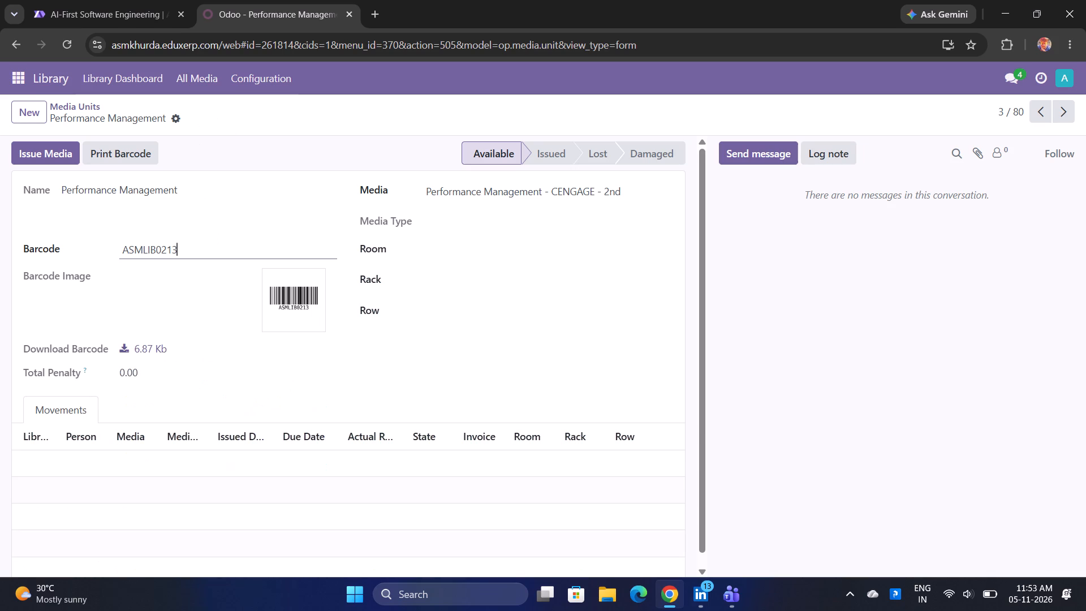
{"action": "key", "text": "1"}
{"action": "left_click", "coordinate": [198, 116]}
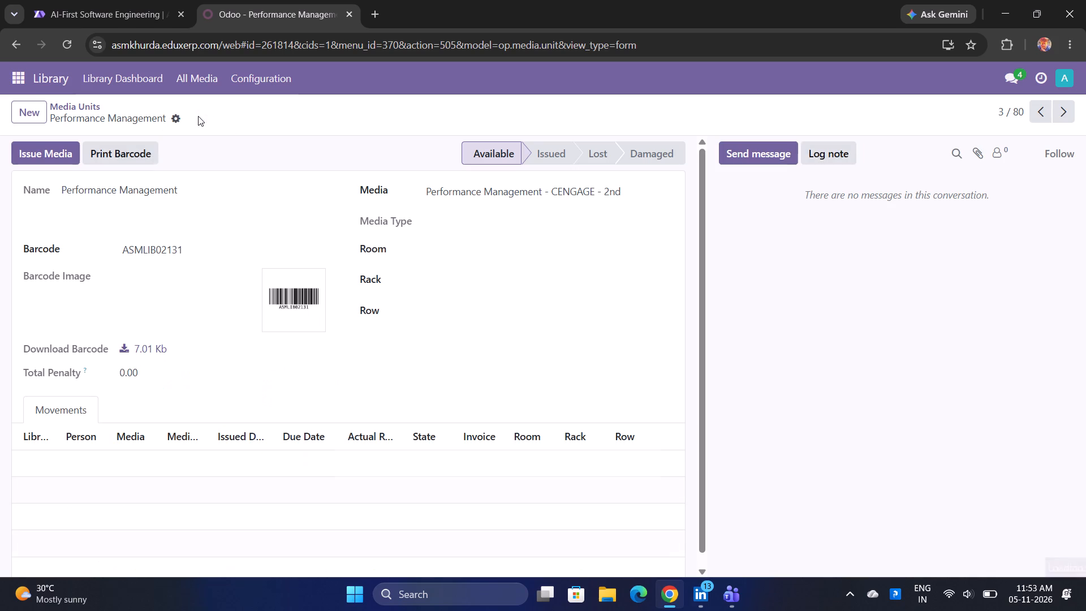
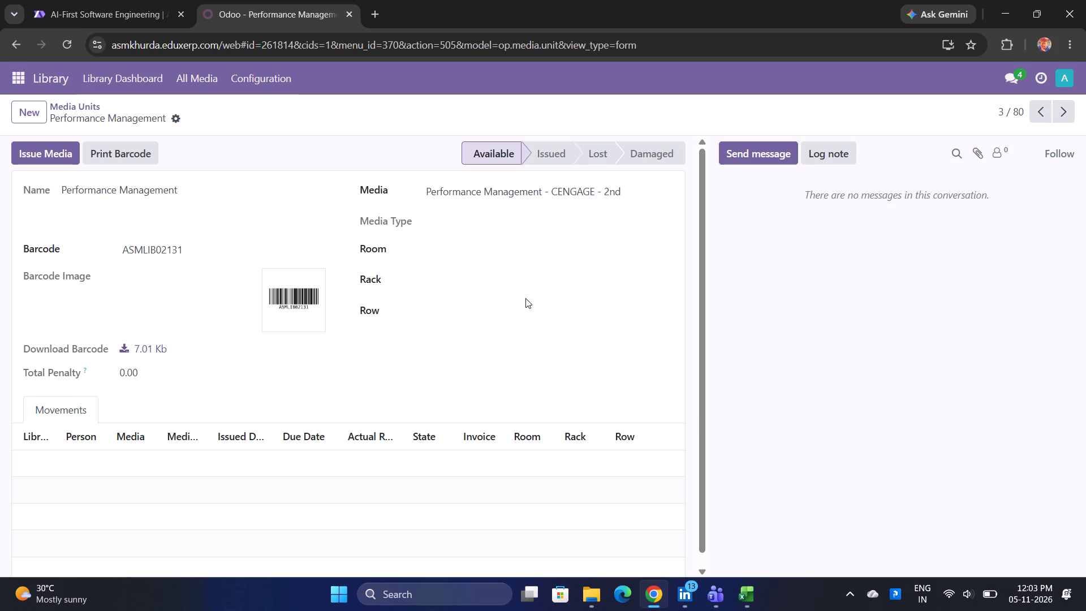
Check the records after Performance Management unit ASMLIB02131 and the media units list 2641-2720 for missing barcode images.
{"action": "left_click", "coordinate": [1066, 113]}
{"action": "left_click", "coordinate": [1066, 106]}
{"action": "left_click", "coordinate": [1066, 106]}
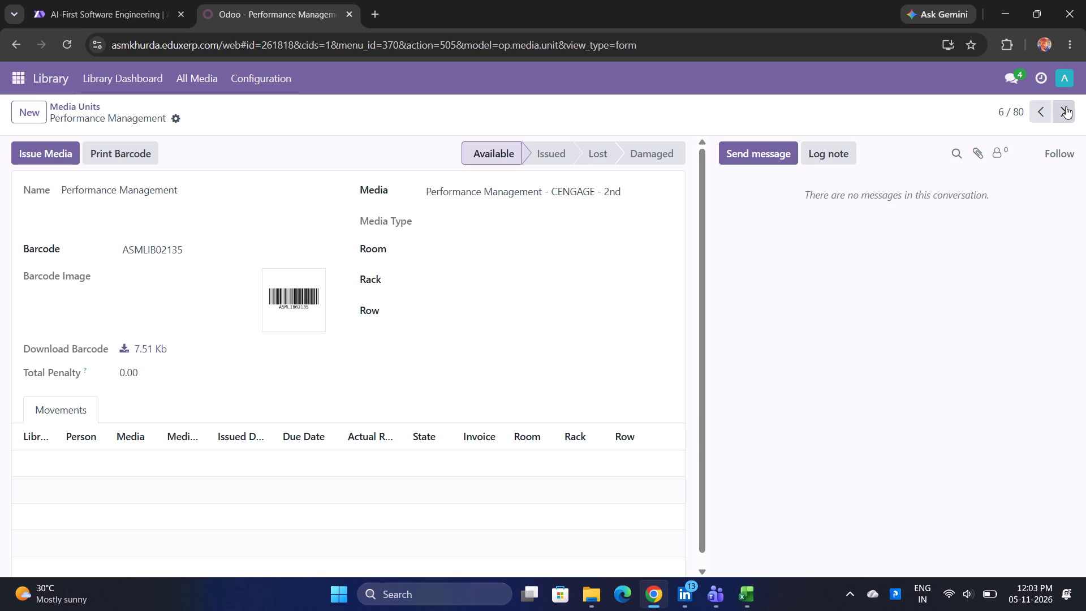
{"action": "left_click", "coordinate": [1066, 106]}
{"action": "left_click", "coordinate": [69, 101]}
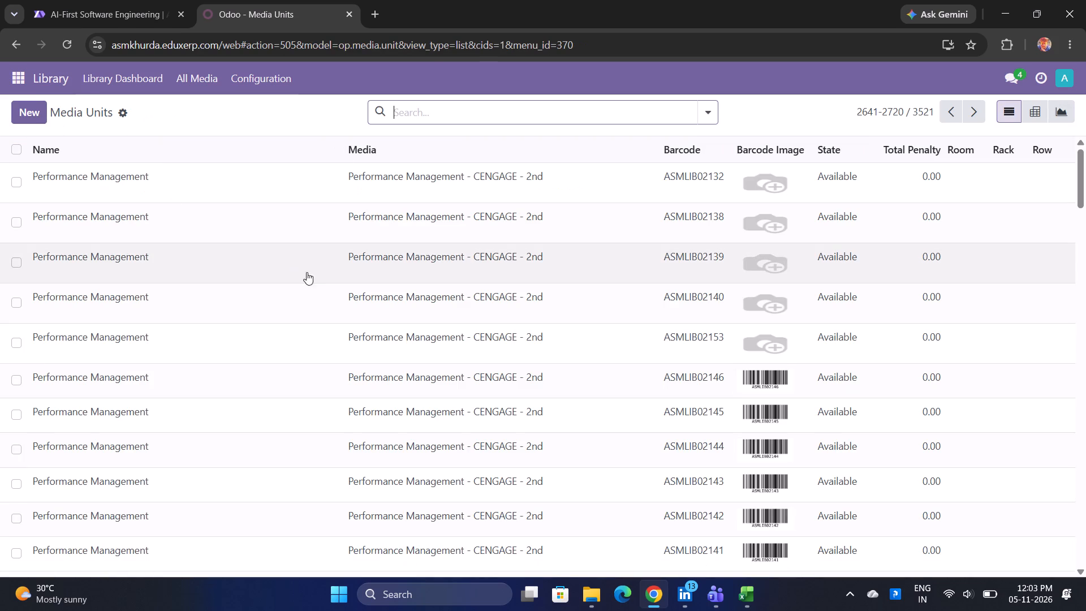
{"action": "scroll", "coordinate": [321, 276], "scroll_direction": "up", "scroll_amount": 9}
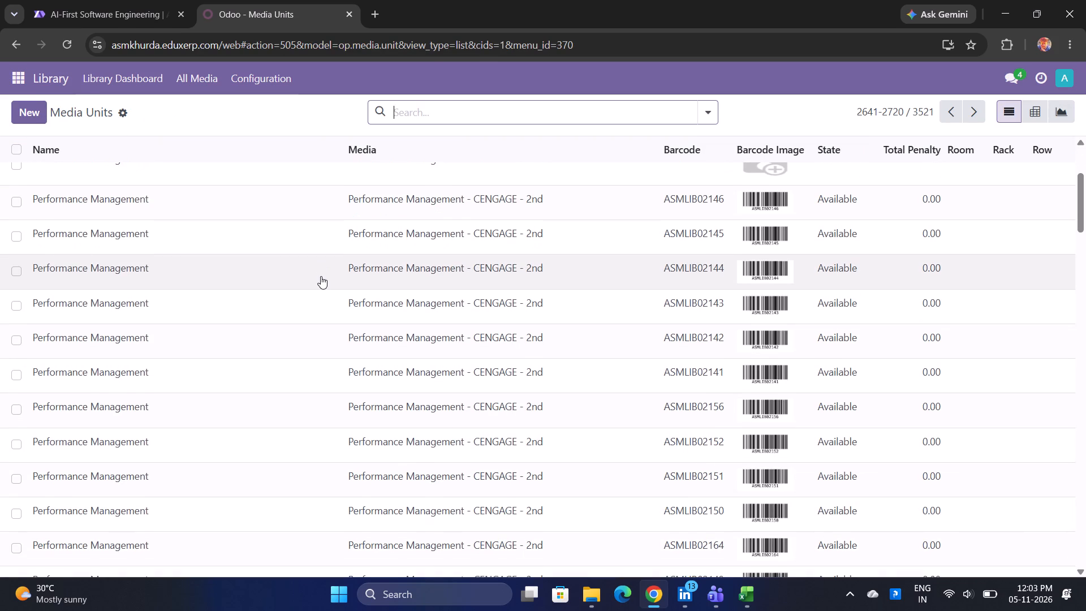
{"action": "scroll", "coordinate": [321, 276], "scroll_direction": "up", "scroll_amount": 1}
{"action": "scroll", "coordinate": [321, 276], "scroll_direction": "down", "scroll_amount": 2}
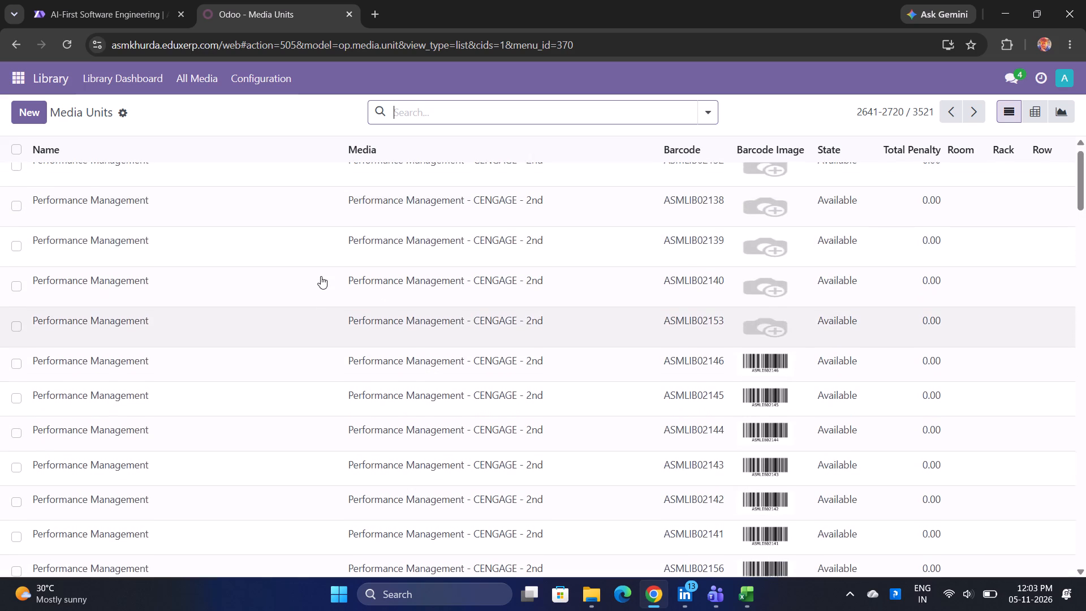
{"action": "scroll", "coordinate": [321, 276], "scroll_direction": "down", "scroll_amount": 2}
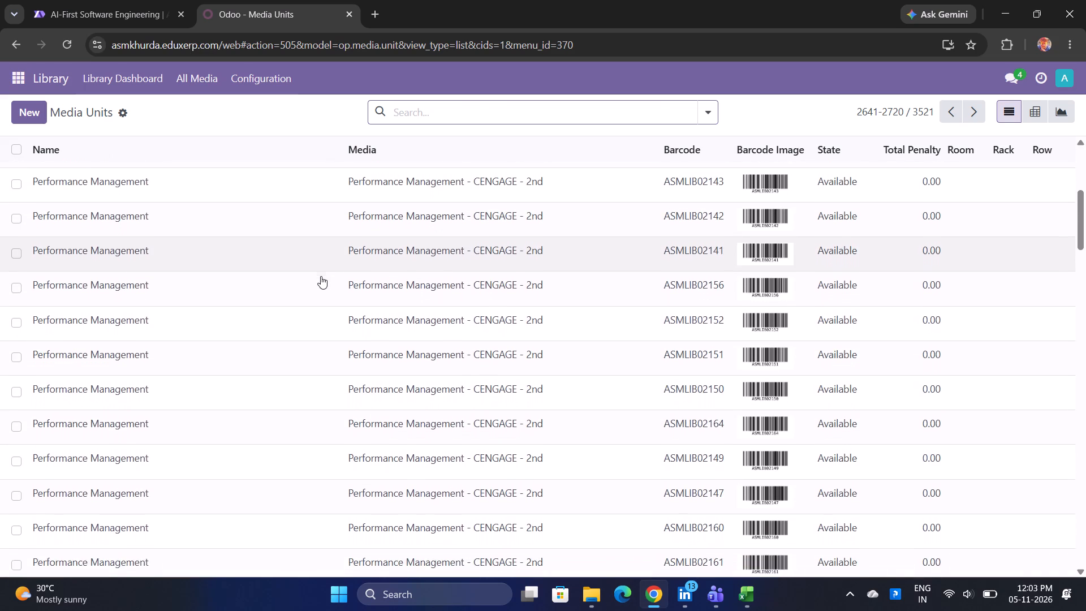
{"action": "scroll", "coordinate": [321, 276], "scroll_direction": "down", "scroll_amount": 3}
{"action": "scroll", "coordinate": [321, 276], "scroll_direction": "up", "scroll_amount": 8}
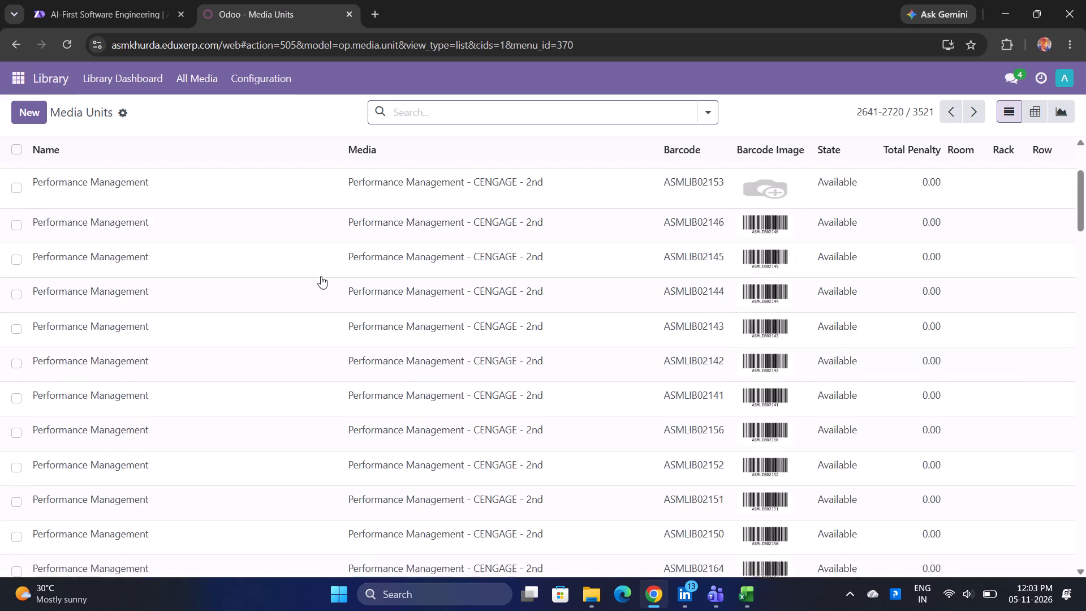
Generate the barcode image of Performance Management unit ASMLIB02132 by saving its barcode as ASMLIB0213, then restoring ASMLIB02132 and saving again.
{"action": "left_click", "coordinate": [574, 176]}
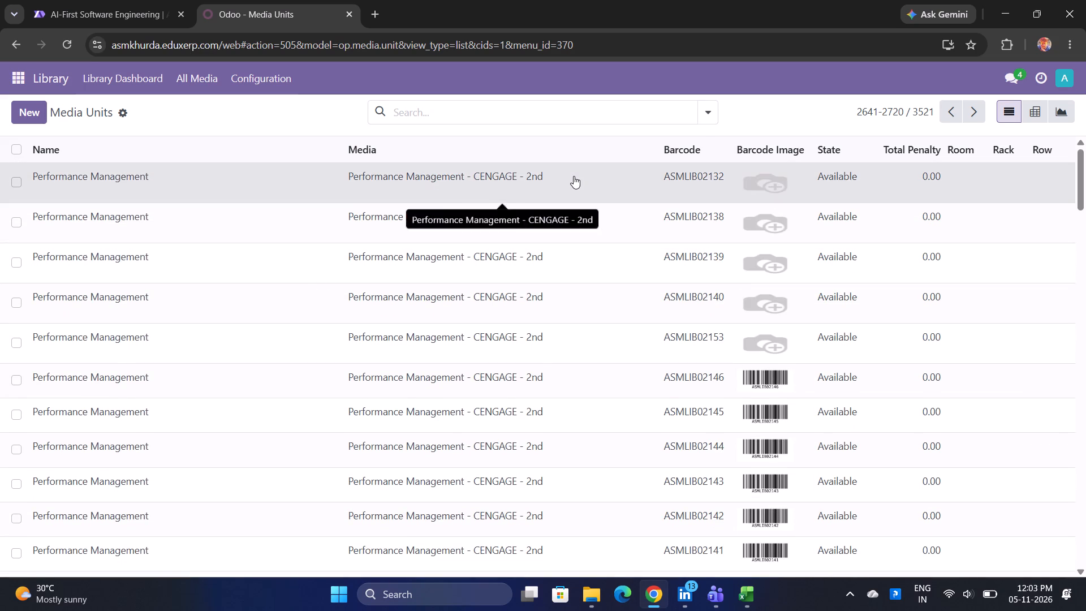
{"action": "left_click", "coordinate": [194, 249]}
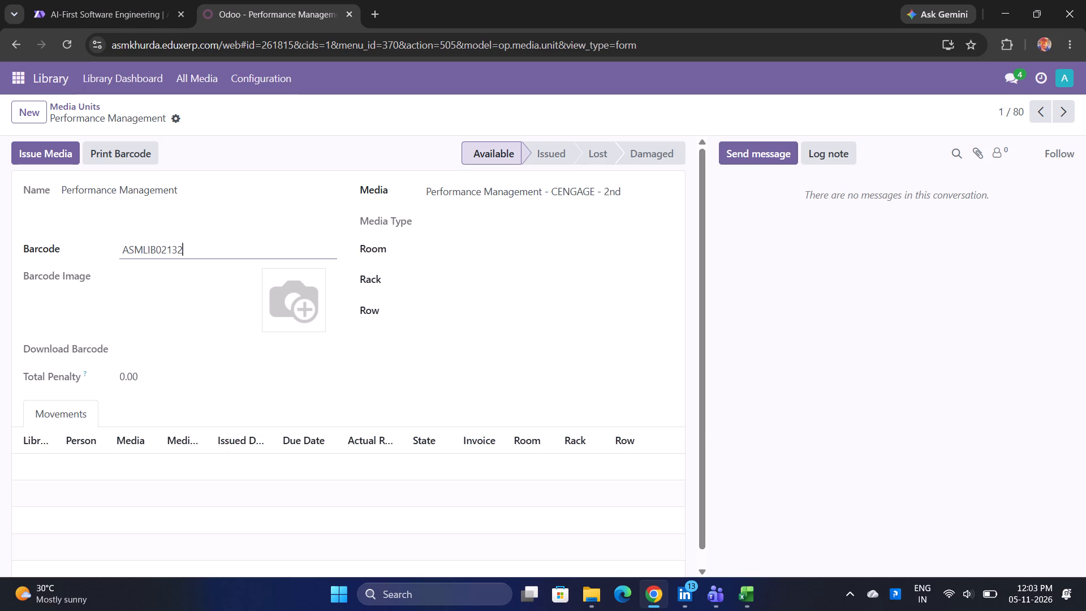
{"action": "key", "text": "BackSpace"}
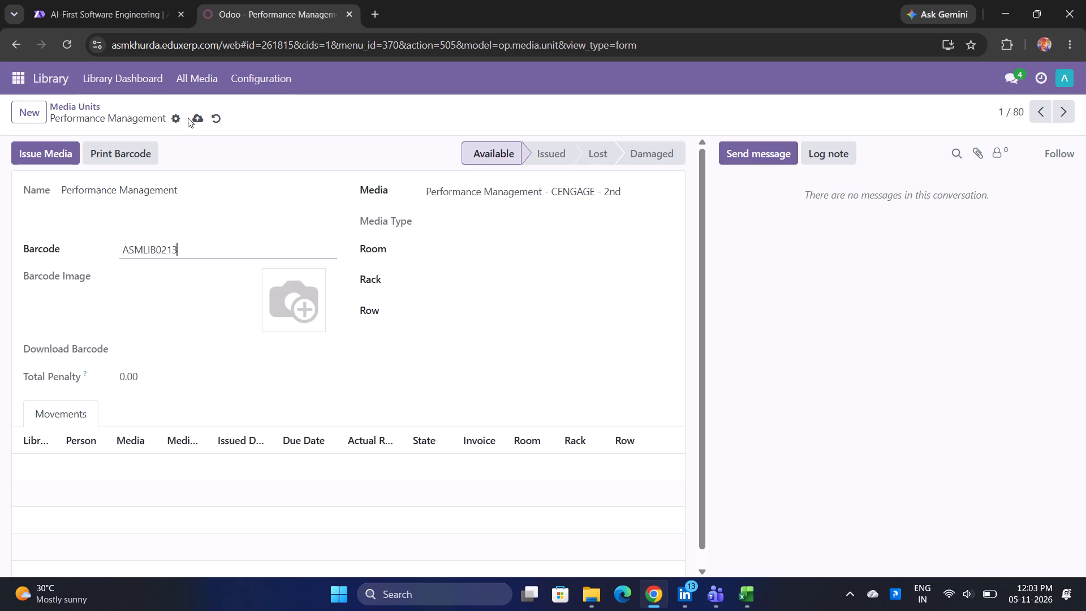
{"action": "left_click", "coordinate": [192, 118]}
{"action": "left_click", "coordinate": [208, 246]}
{"action": "key", "text": "2"}
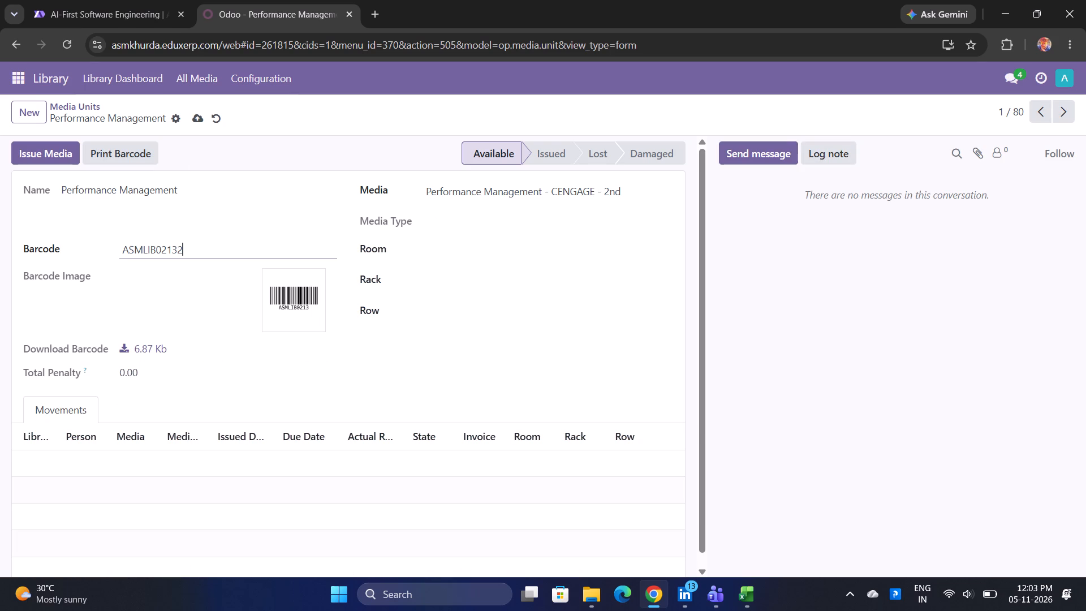
{"action": "left_click", "coordinate": [200, 120]}
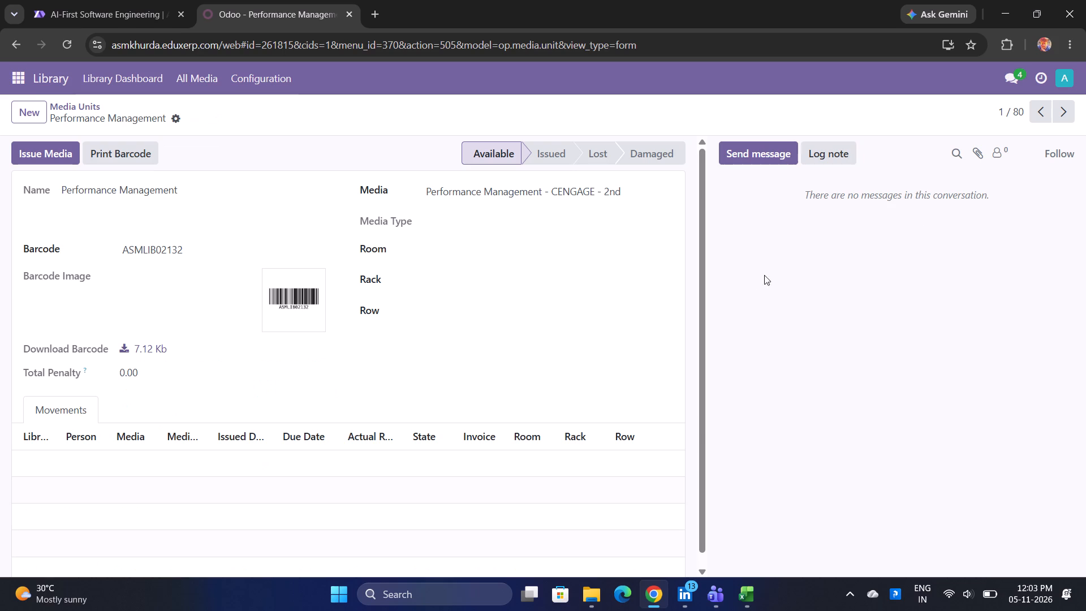
Generate the barcode image of Performance Management unit ASMLIB02138 by saving its barcode as ASMLIB0213, then restoring ASMLIB02138 and saving again.
{"action": "left_click", "coordinate": [1062, 113]}
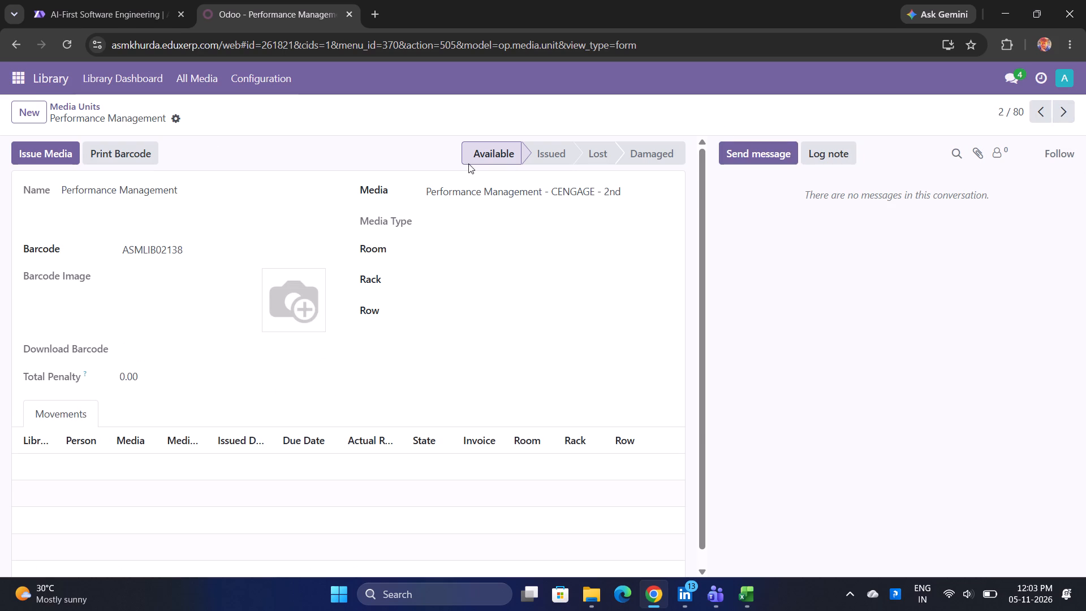
{"action": "left_click_drag", "start_coordinate": [317, 233], "coordinate": [296, 244]}
{"action": "left_click", "coordinate": [296, 244]}
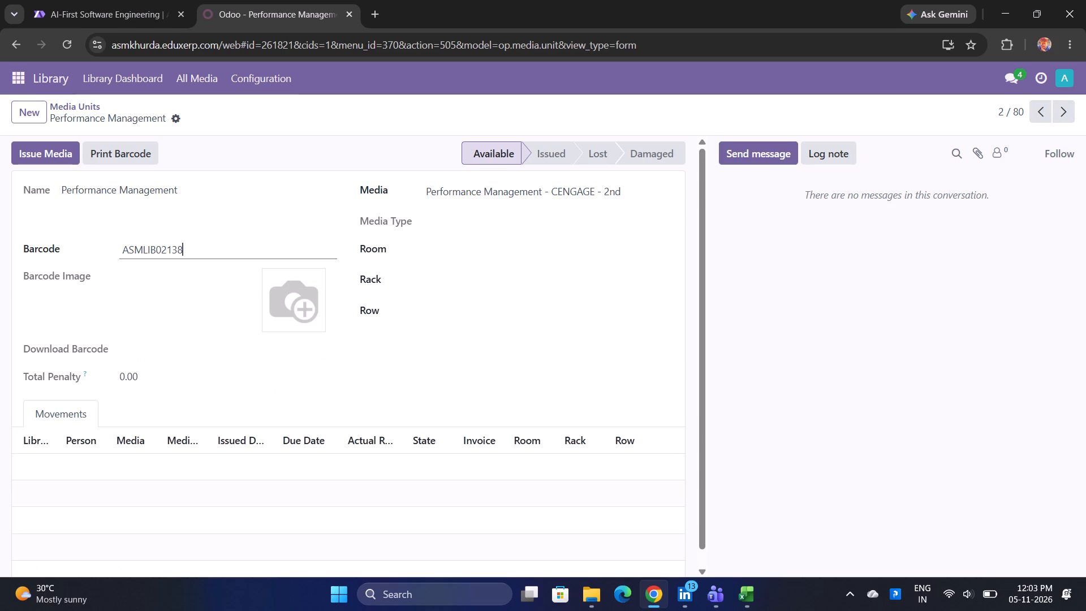
{"action": "key", "text": "BackSpace"}
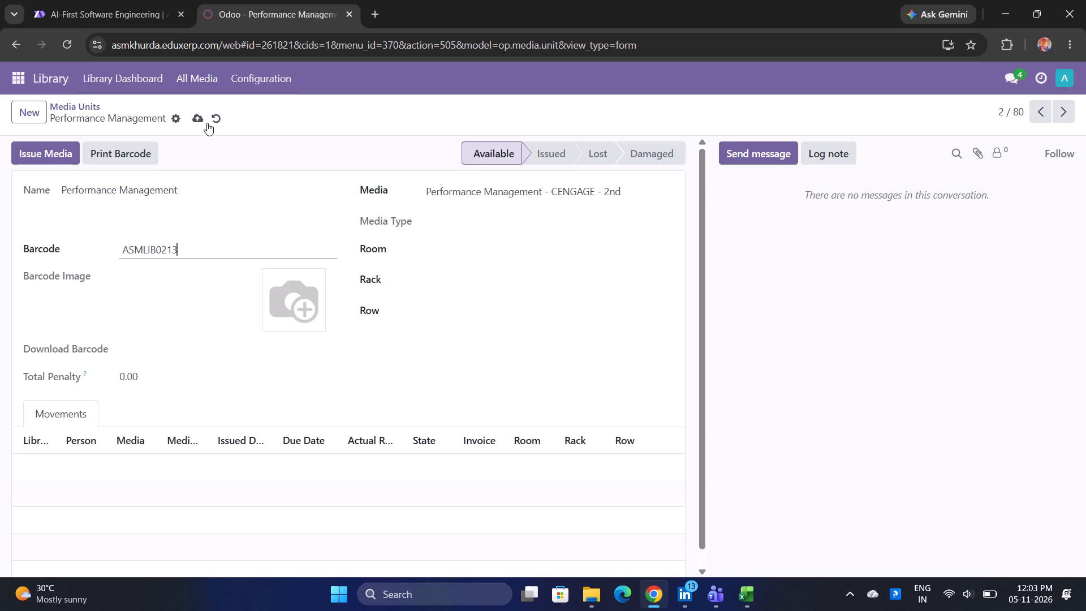
{"action": "left_click", "coordinate": [200, 119]}
{"action": "left_click", "coordinate": [235, 247]}
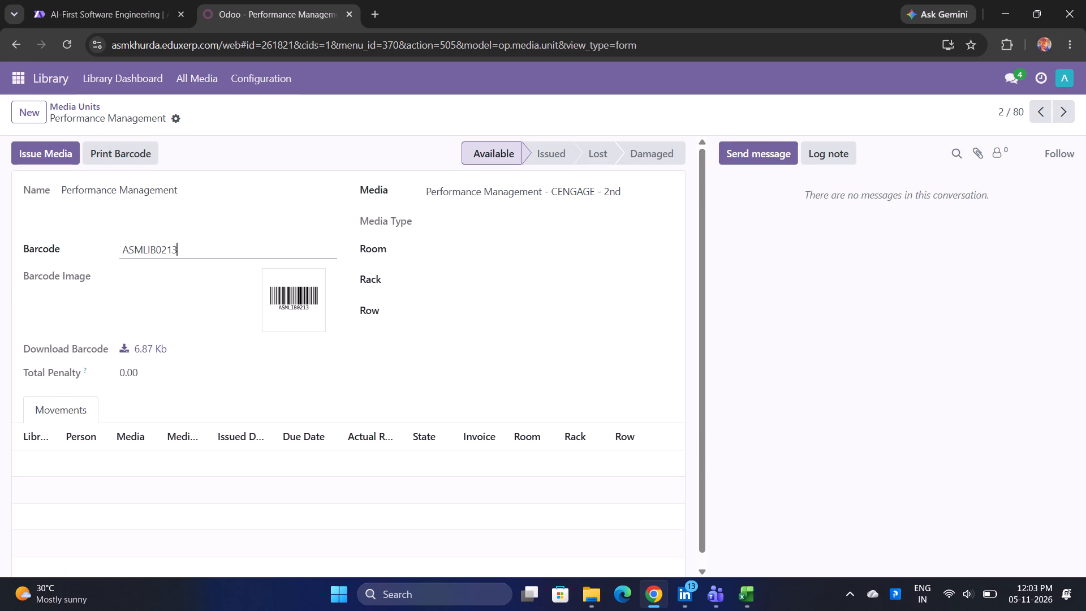
{"action": "key", "text": "8"}
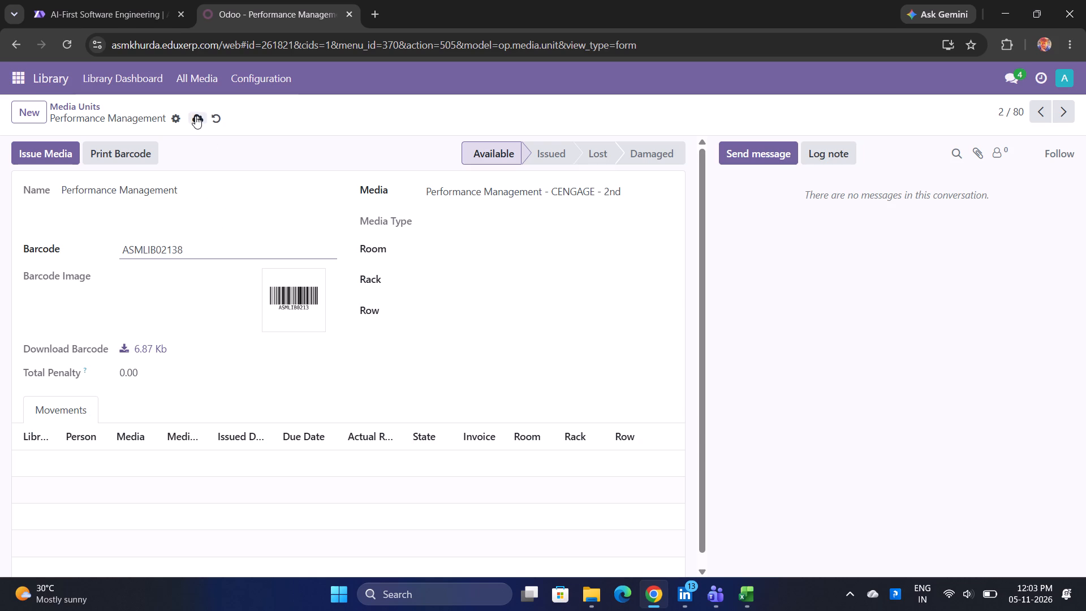
{"action": "left_click", "coordinate": [195, 116]}
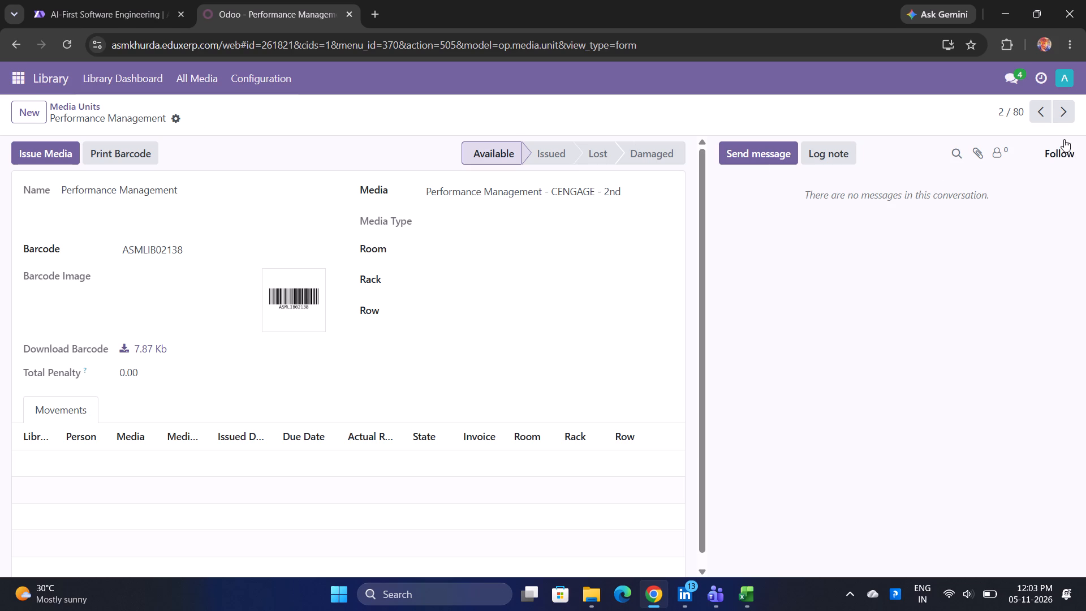
Generate the barcode image of Performance Management unit ASMLIB02139 by saving its barcode as ASMLIB0213, then restoring ASMLIB02139 and saving again.
{"action": "left_click", "coordinate": [1065, 115]}
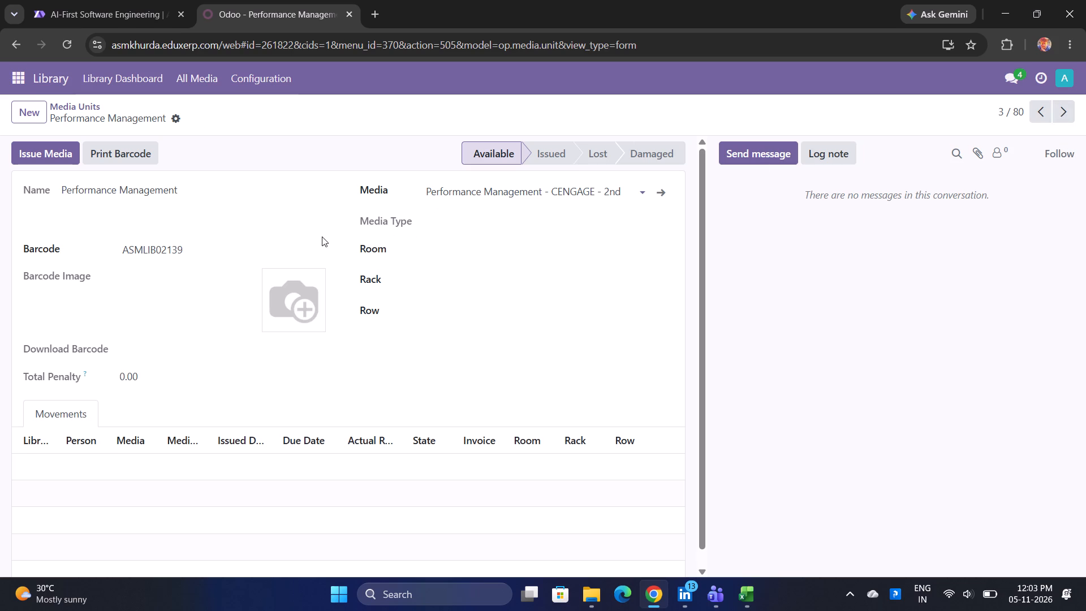
{"action": "left_click", "coordinate": [309, 243]}
{"action": "key", "text": "BackSpace"}
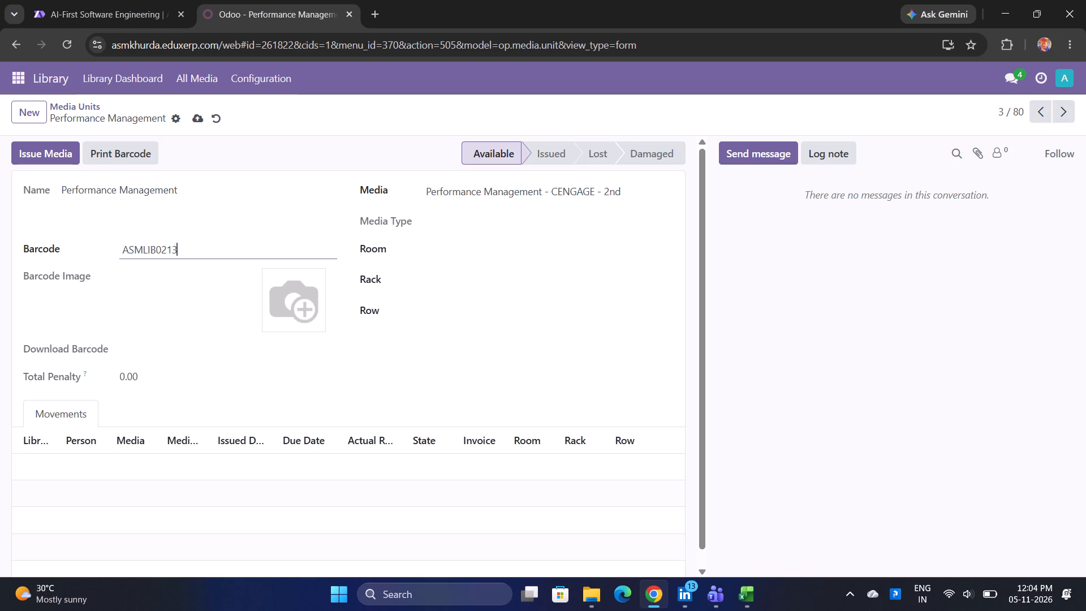
{"action": "left_click", "coordinate": [195, 117]}
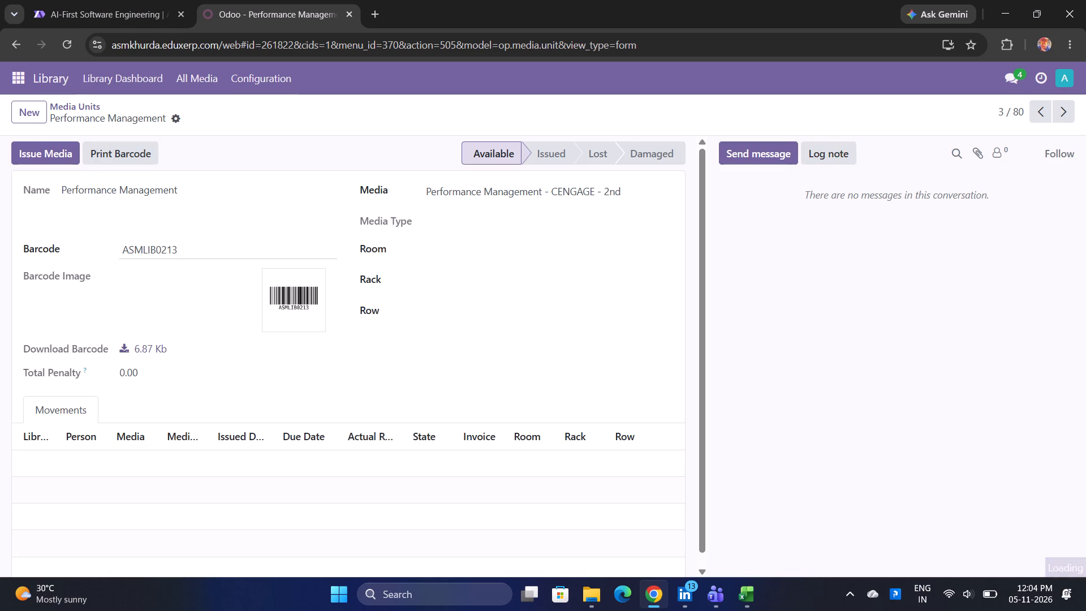
{"action": "left_click", "coordinate": [209, 252]}
{"action": "key", "text": "9"}
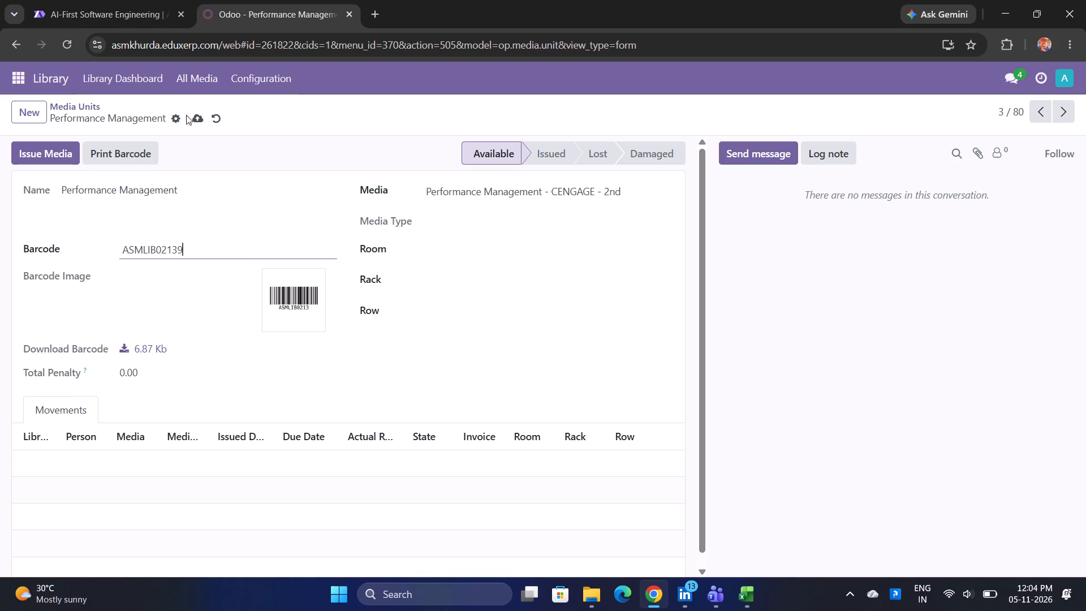
{"action": "left_click", "coordinate": [191, 118]}
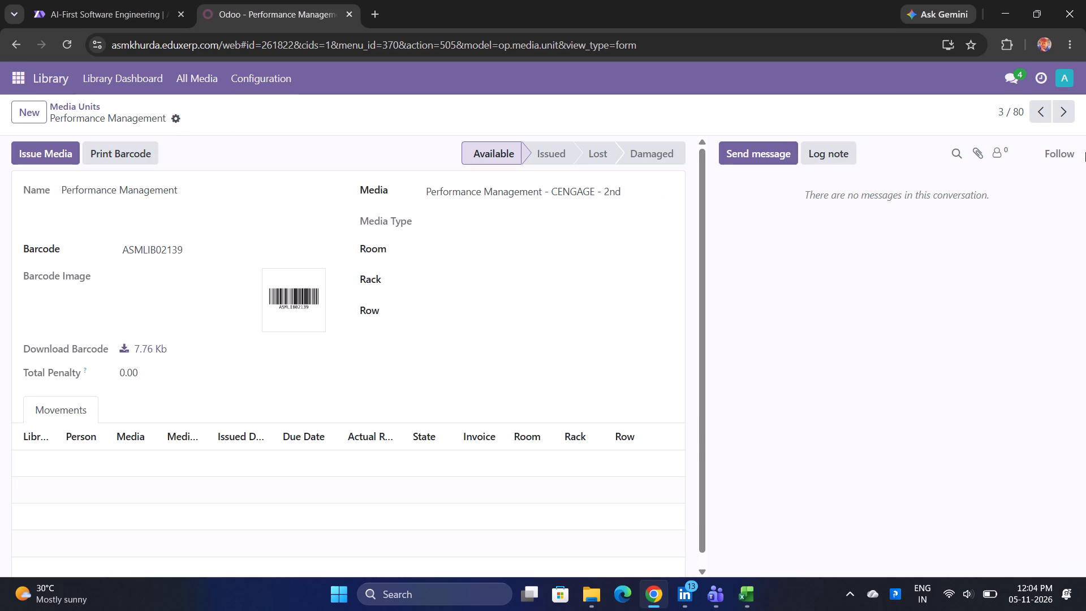
Generate the barcode image of Performance Management unit ASMLIB02140 by saving its barcode as ASMLIB0214, then restoring ASMLIB02140 and saving again.
{"action": "left_click", "coordinate": [1057, 100]}
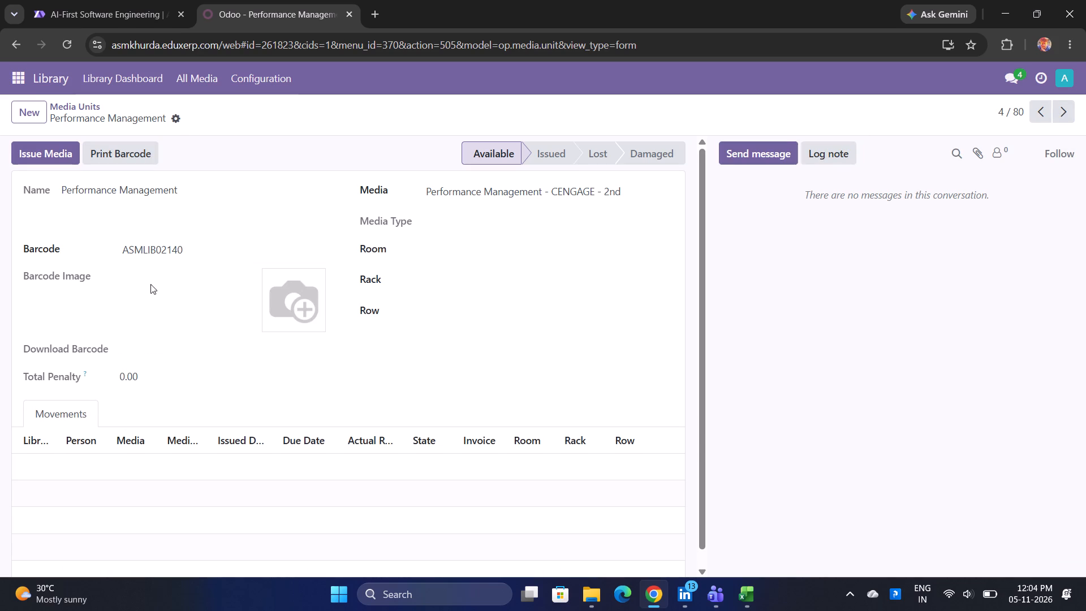
{"action": "left_click", "coordinate": [197, 248]}
{"action": "key", "text": "BackSpace"}
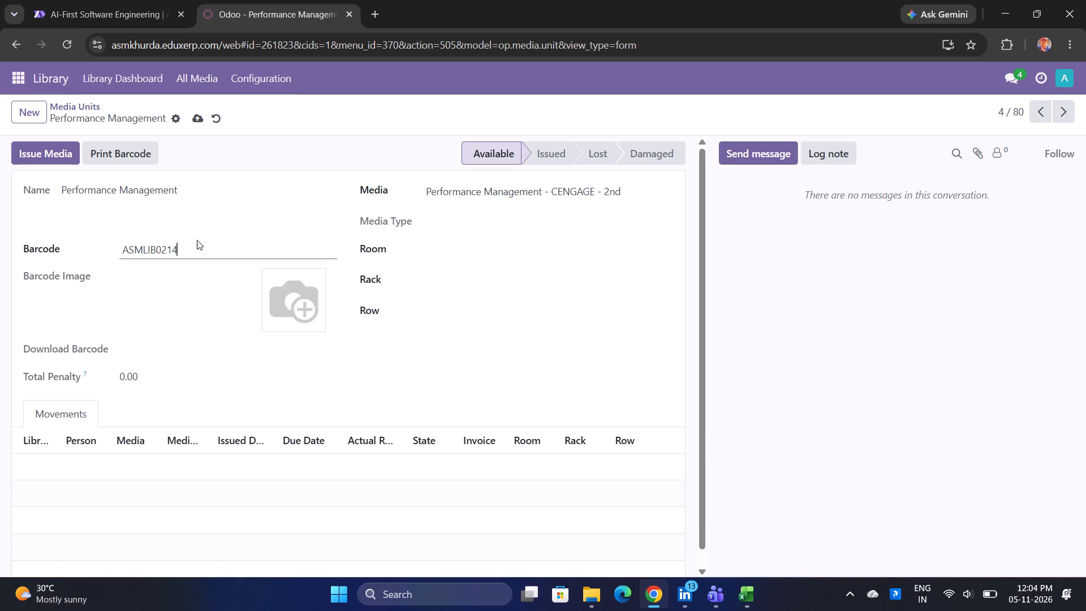
{"action": "left_click", "coordinate": [197, 114]}
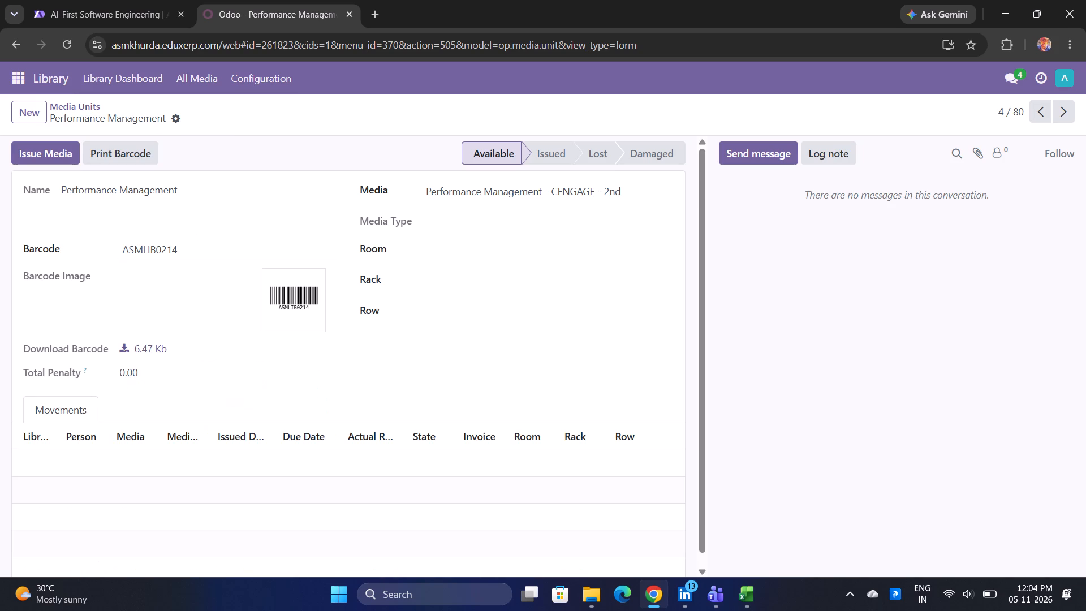
{"action": "left_click", "coordinate": [206, 257]}
{"action": "key", "text": "0"}
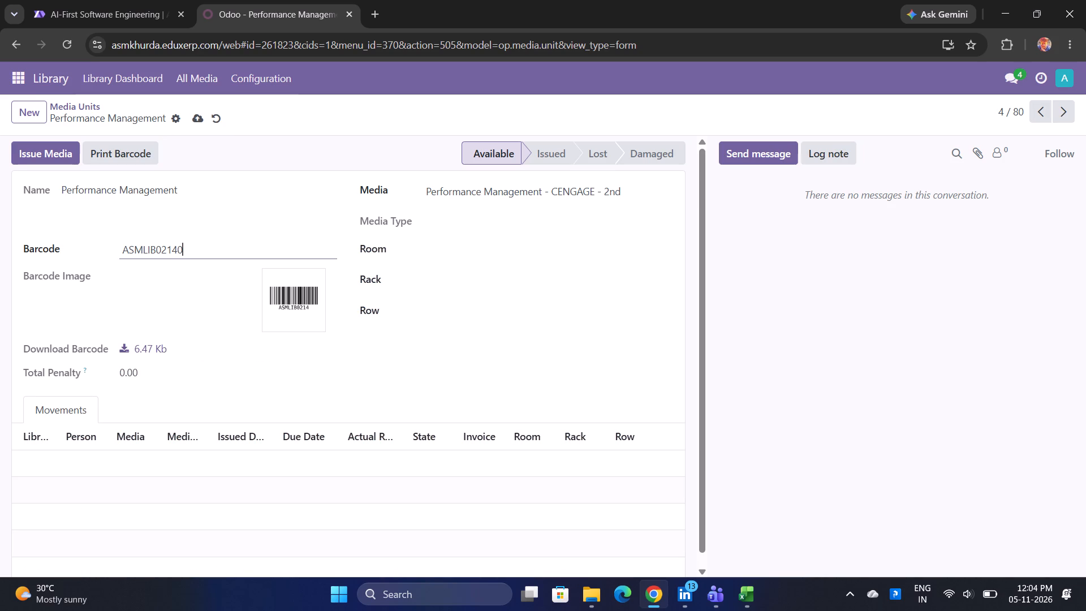
{"action": "left_click", "coordinate": [197, 118]}
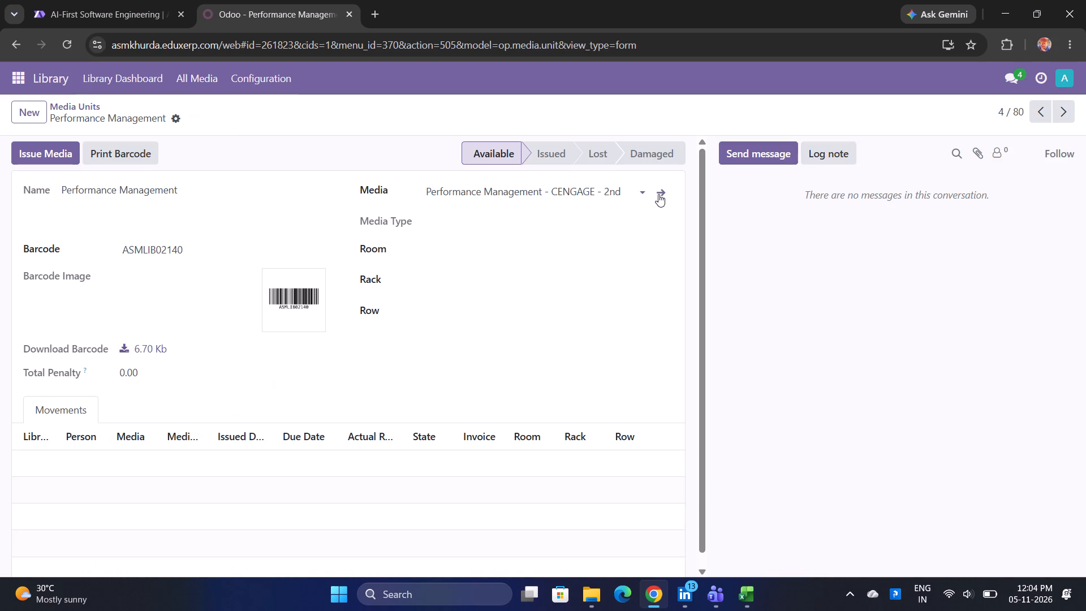
Generate the barcode image of Performance Management unit ASMLIB02153 by saving its barcode as ASMLIB0215, then restoring ASMLIB02153 and saving again.
{"action": "left_click", "coordinate": [1067, 109]}
{"action": "left_click", "coordinate": [228, 248]}
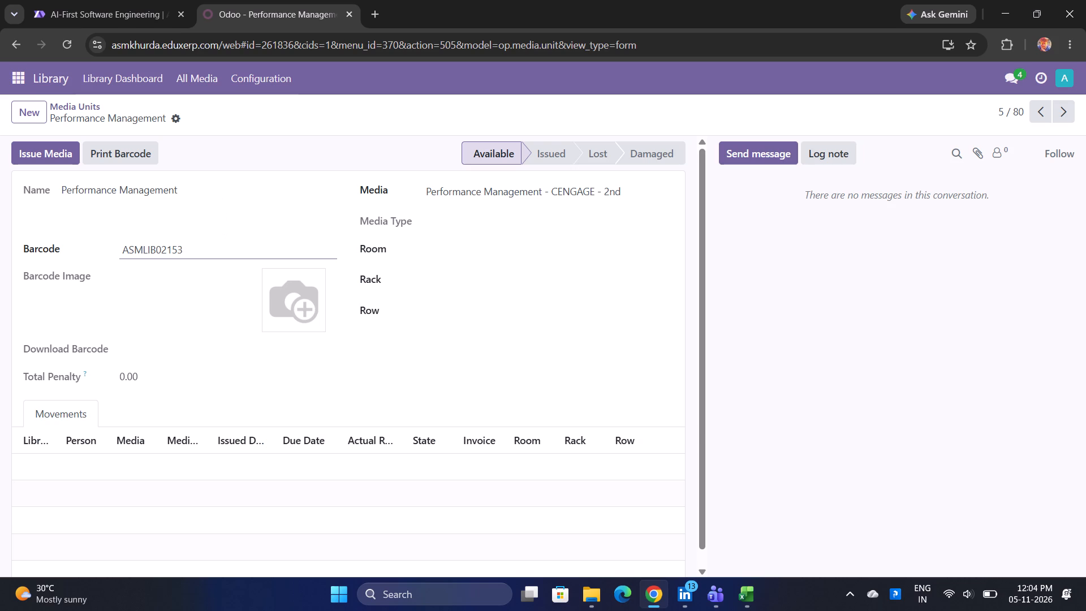
{"action": "key", "text": "BackSpace"}
{"action": "left_click", "coordinate": [195, 117]}
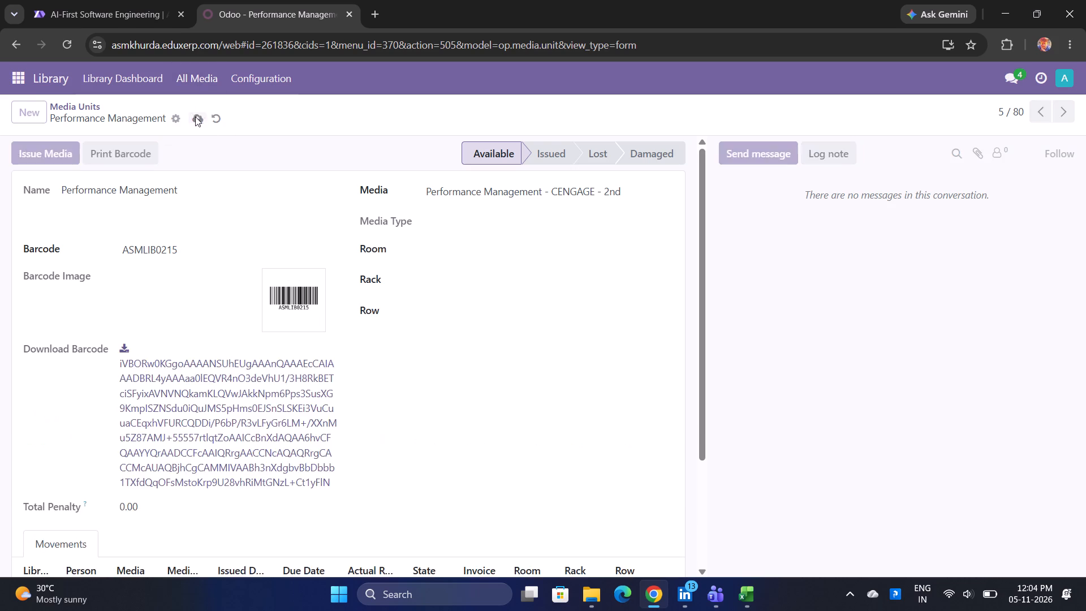
{"action": "left_click", "coordinate": [214, 252]}
{"action": "key", "text": "3"}
{"action": "left_click", "coordinate": [192, 117]}
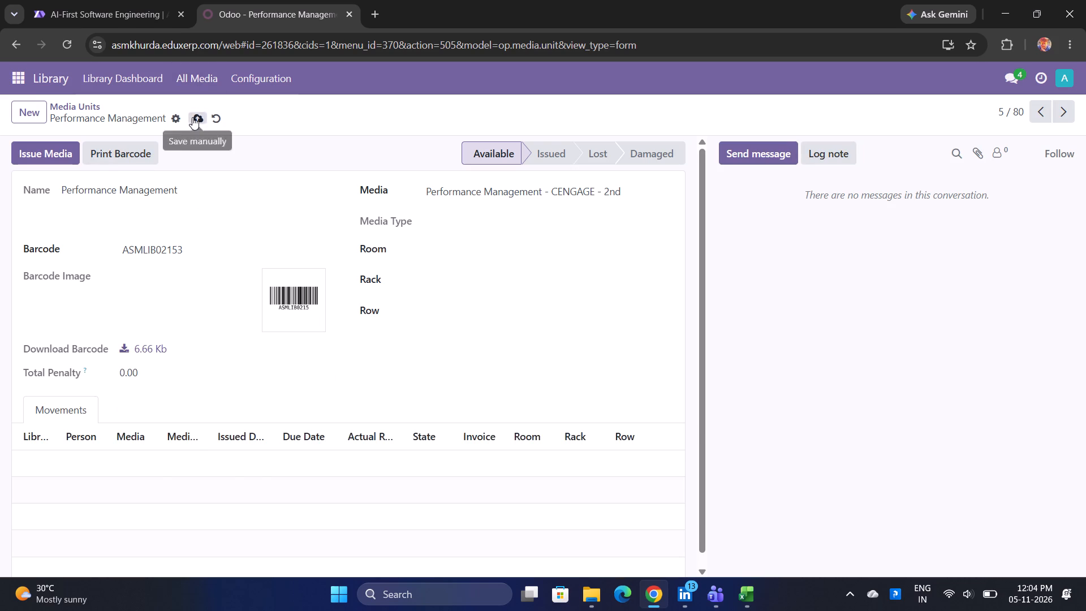
Look through the following Performance Management media units, one record after another, for the next one without a barcode image.
{"action": "left_click", "coordinate": [1059, 109]}
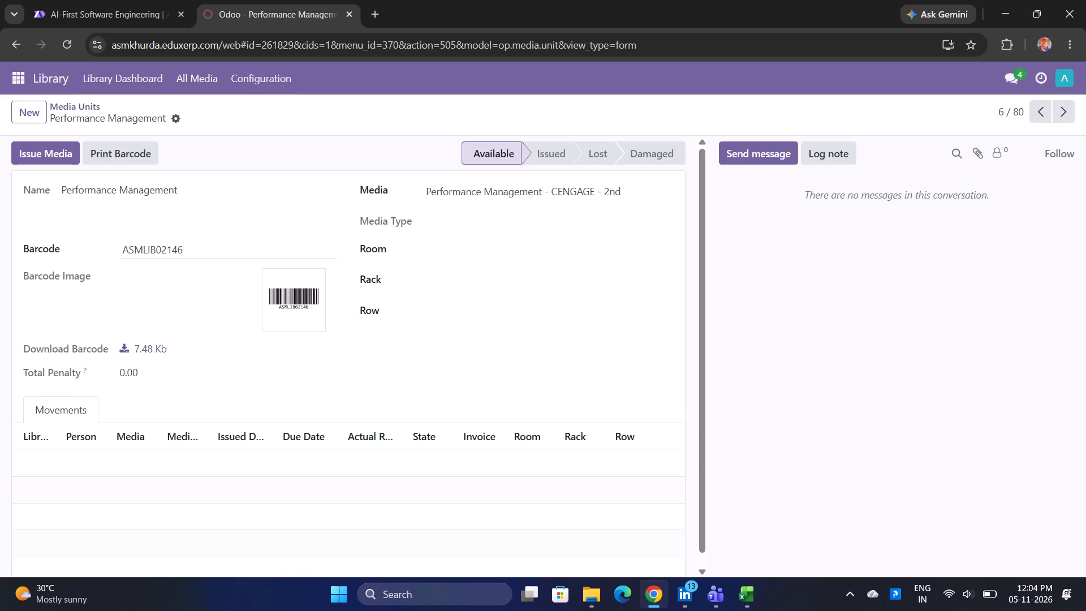
{"action": "left_click", "coordinate": [260, 257]}
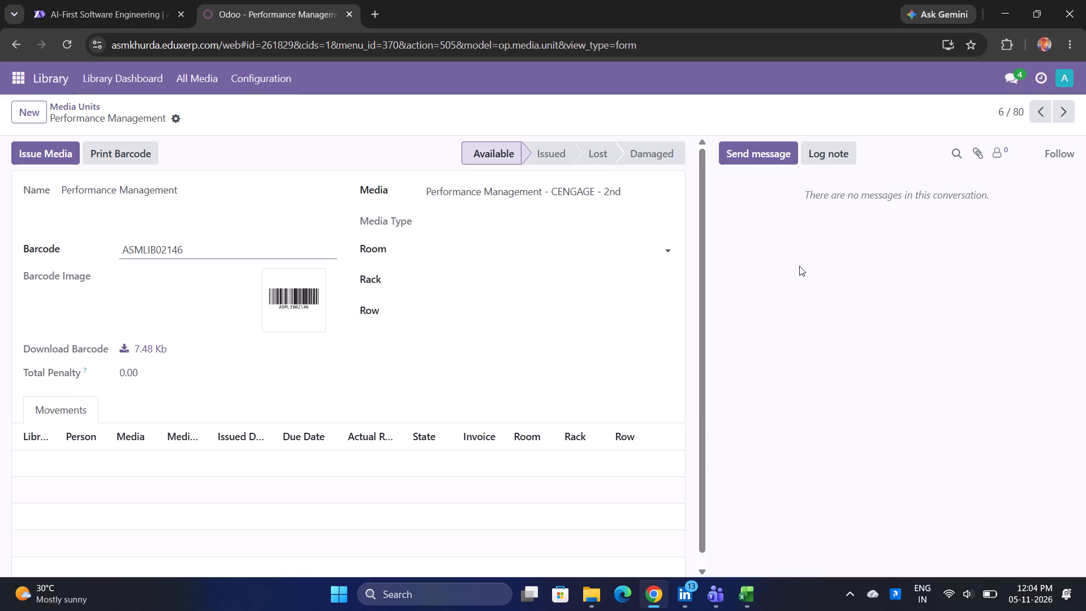
{"action": "left_click", "coordinate": [1065, 106]}
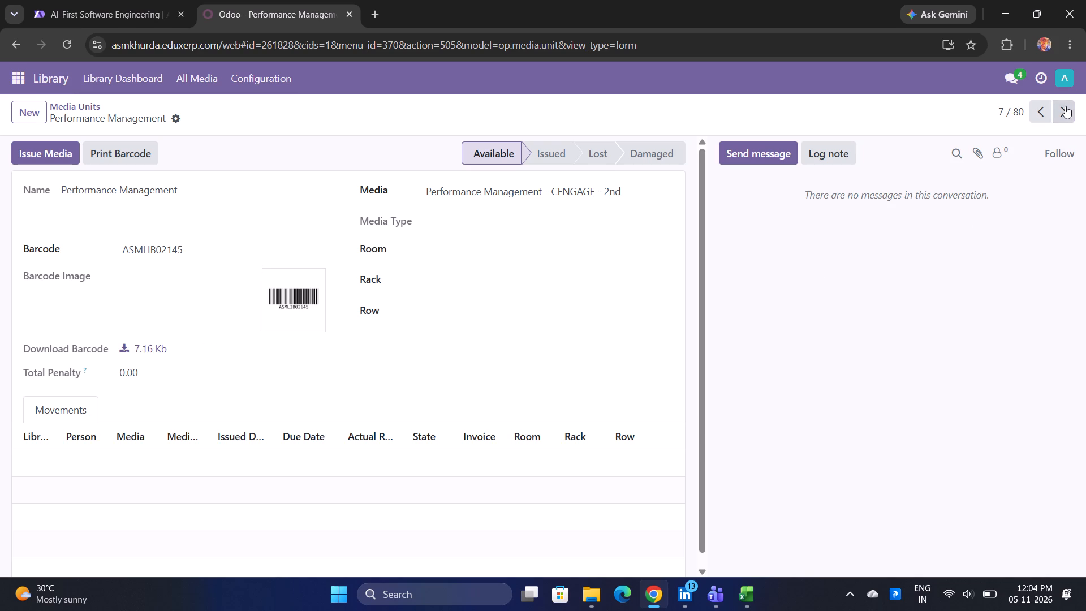
{"action": "left_click", "coordinate": [1065, 106]}
{"action": "left_click", "coordinate": [1065, 106]}
{"action": "left_click", "coordinate": [1065, 106]}
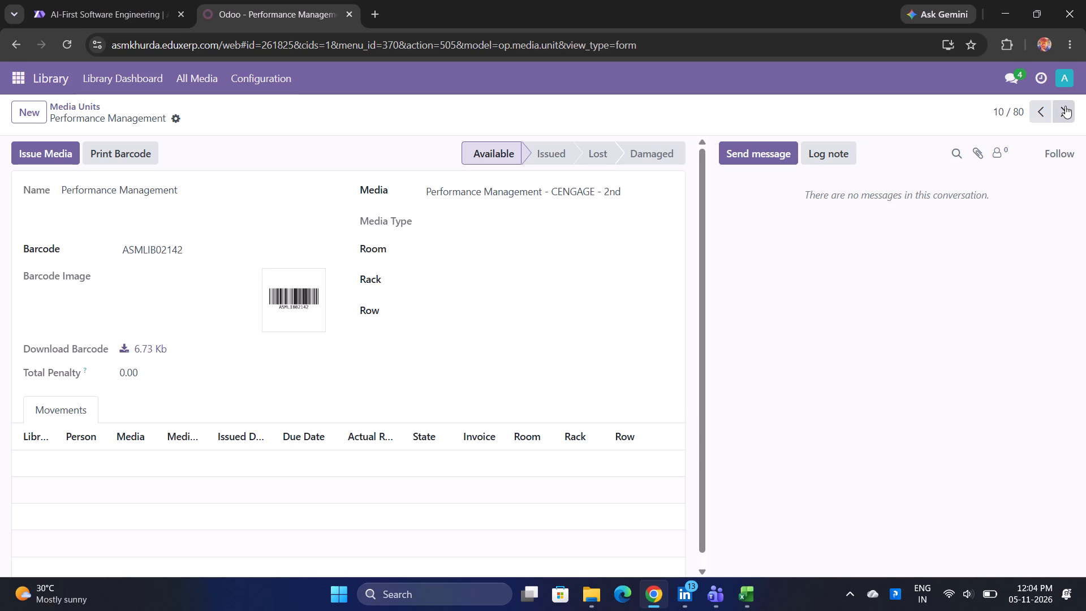
{"action": "left_click", "coordinate": [1065, 106]}
{"action": "left_click", "coordinate": [1065, 106]}
{"action": "left_click", "coordinate": [1065, 106]}
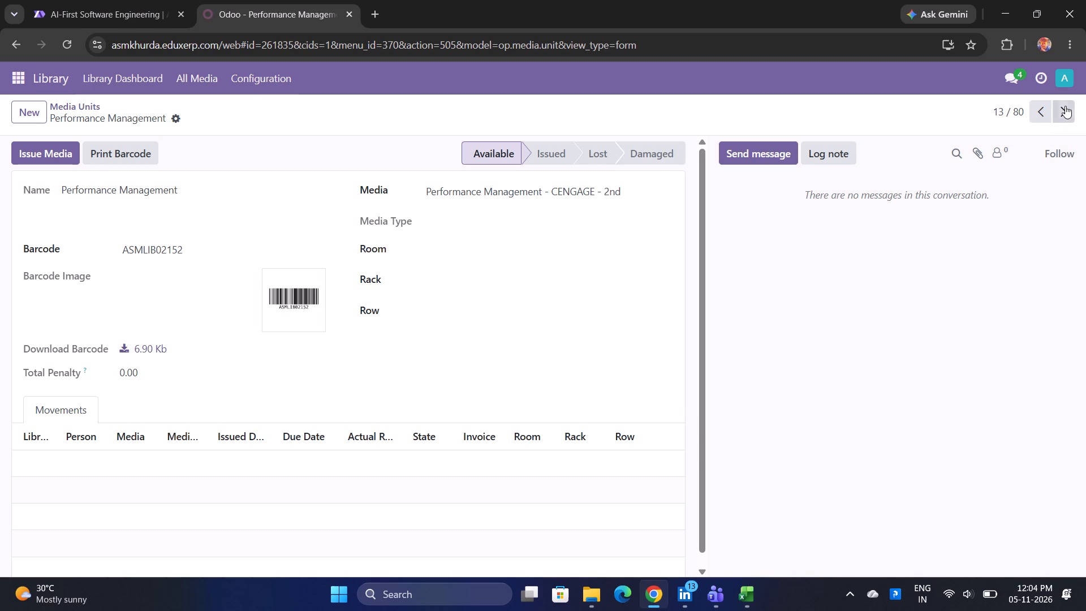
{"action": "left_click", "coordinate": [1065, 106]}
{"action": "left_click", "coordinate": [1065, 106]}
{"action": "left_click", "coordinate": [1065, 106]}
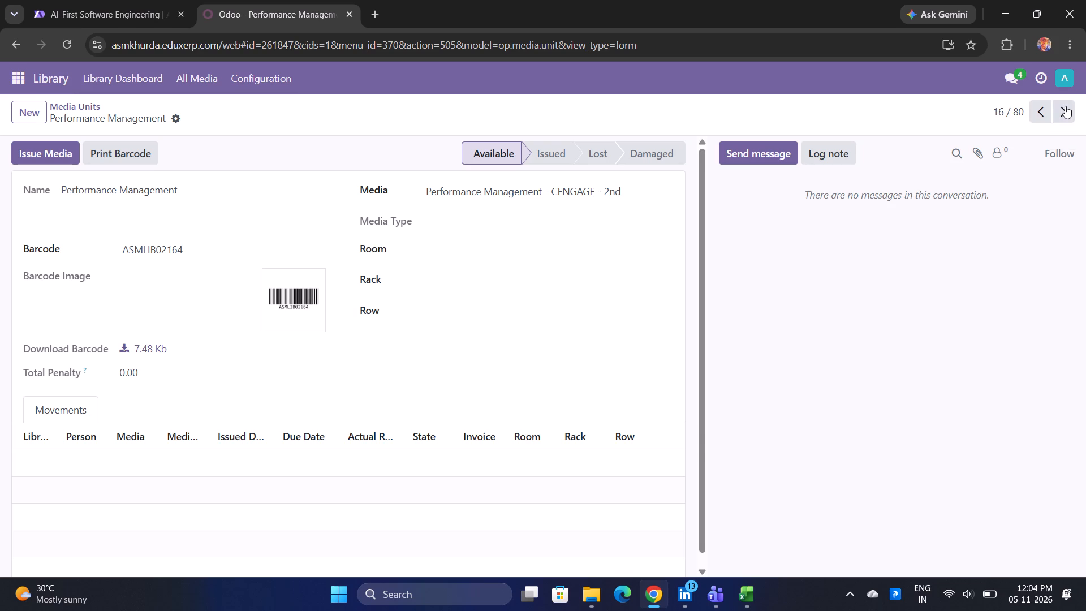
{"action": "left_click", "coordinate": [1065, 106]}
{"action": "left_click", "coordinate": [1065, 106]}
{"action": "left_click", "coordinate": [1065, 106]}
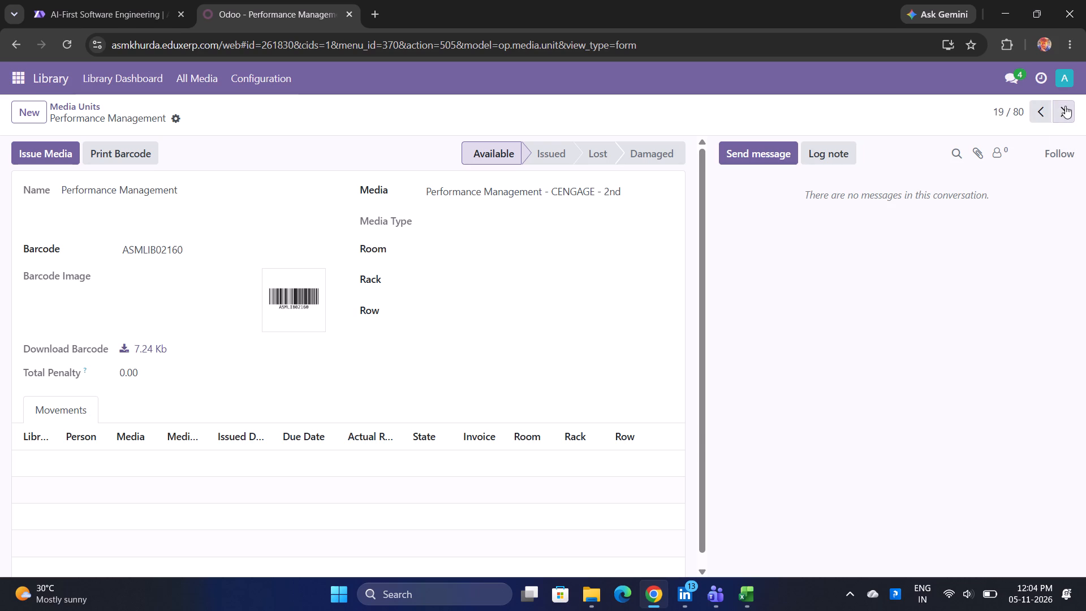
{"action": "left_click", "coordinate": [1065, 106]}
{"action": "left_click", "coordinate": [1065, 106]}
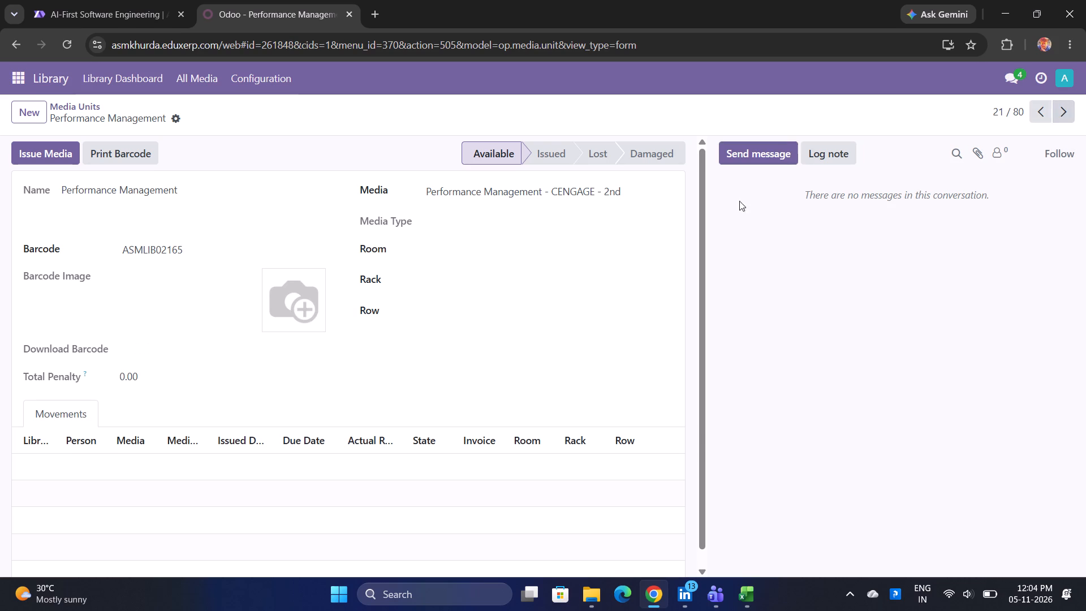
Generate the barcode image of Performance Management unit ASMLIB02165 by saving its barcode as ASMLIB0216, then restoring ASMLIB02165 and saving again.
{"action": "left_click", "coordinate": [312, 247]}
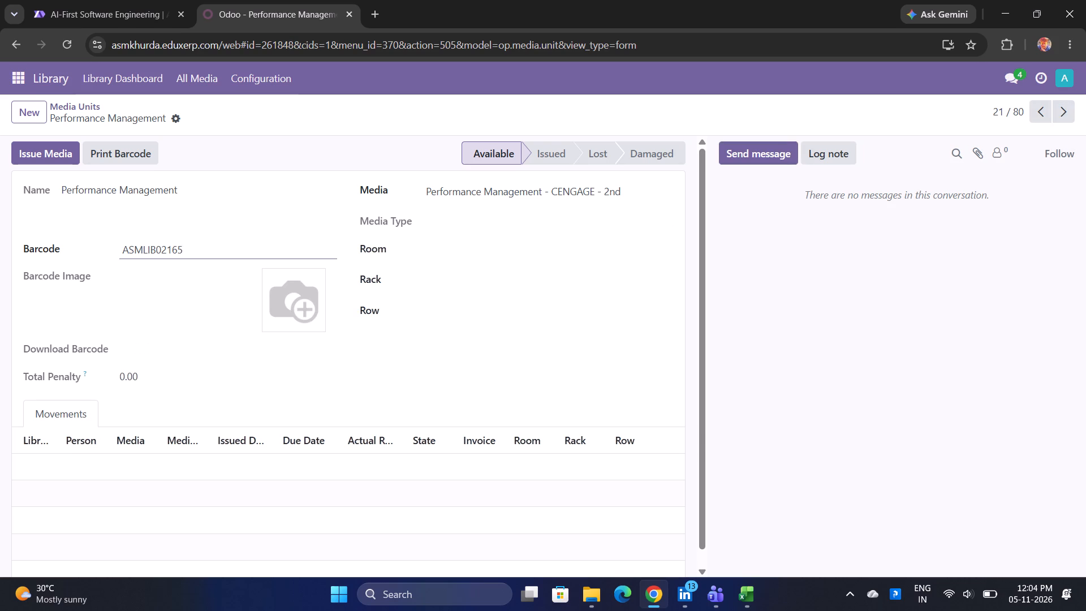
{"action": "key", "text": "BackSpace"}
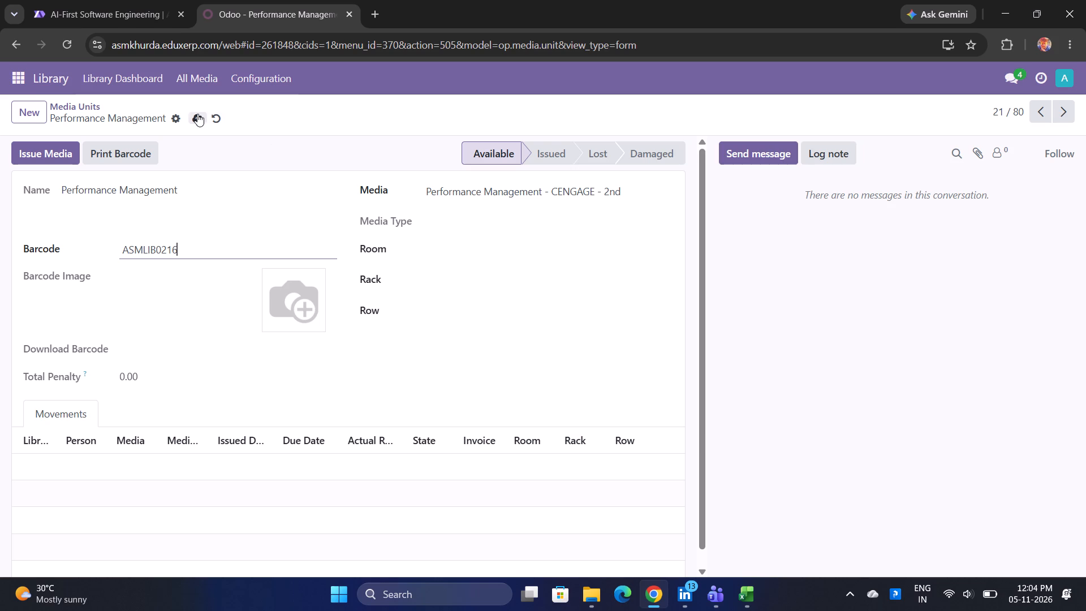
{"action": "left_click", "coordinate": [197, 114]}
{"action": "left_click", "coordinate": [200, 257]}
{"action": "key", "text": "5"}
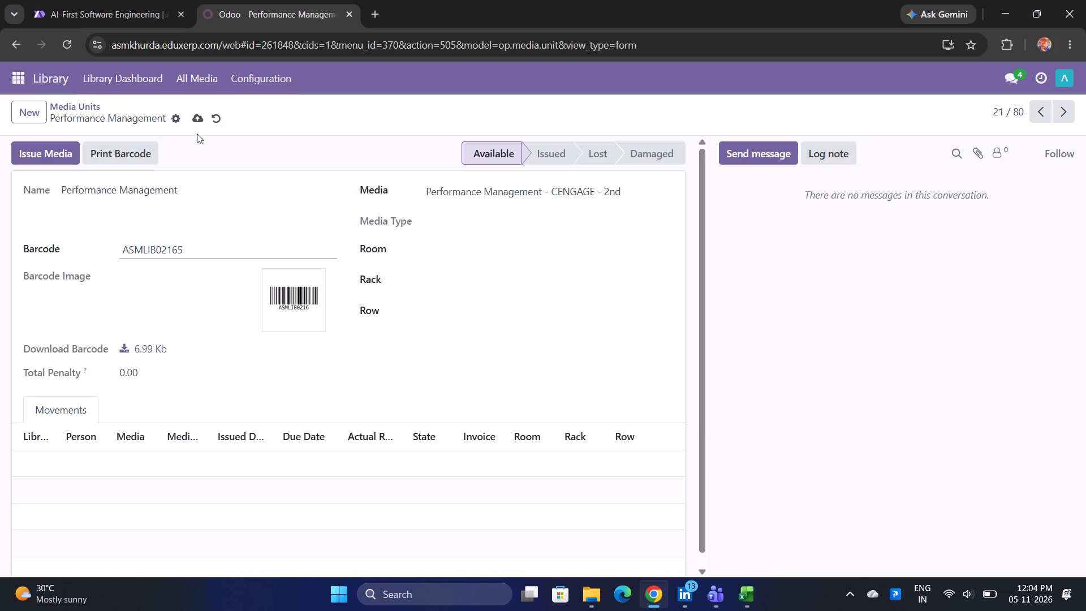
{"action": "left_click", "coordinate": [197, 121]}
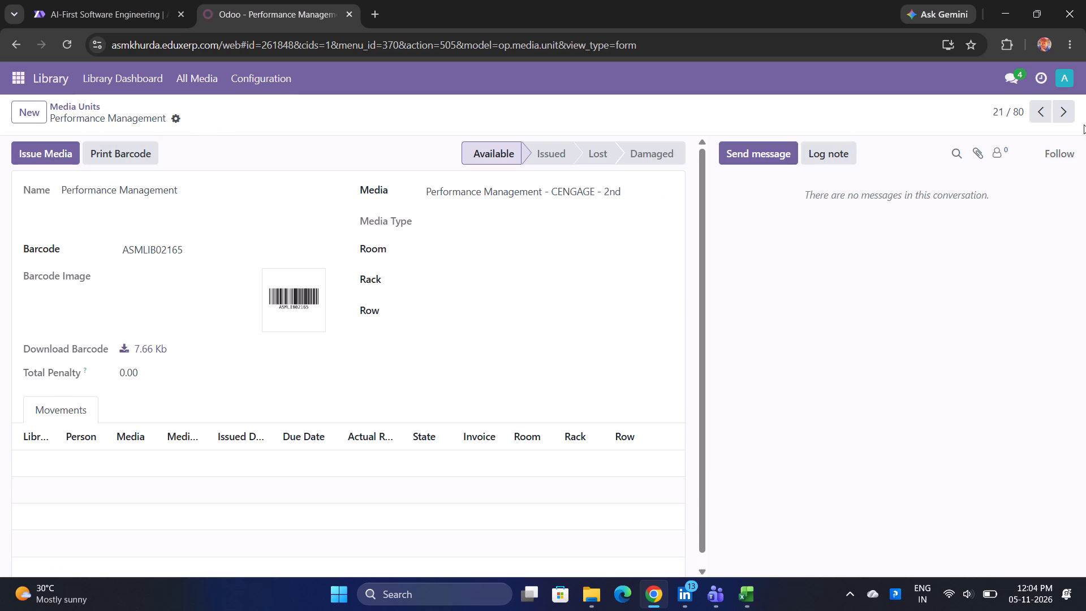
Generate the barcode image of Performance Management unit ASMLIB02166 by saving its barcode as ASMLIB0216, then restoring ASMLIB02166 and saving again.
{"action": "left_click", "coordinate": [1063, 107]}
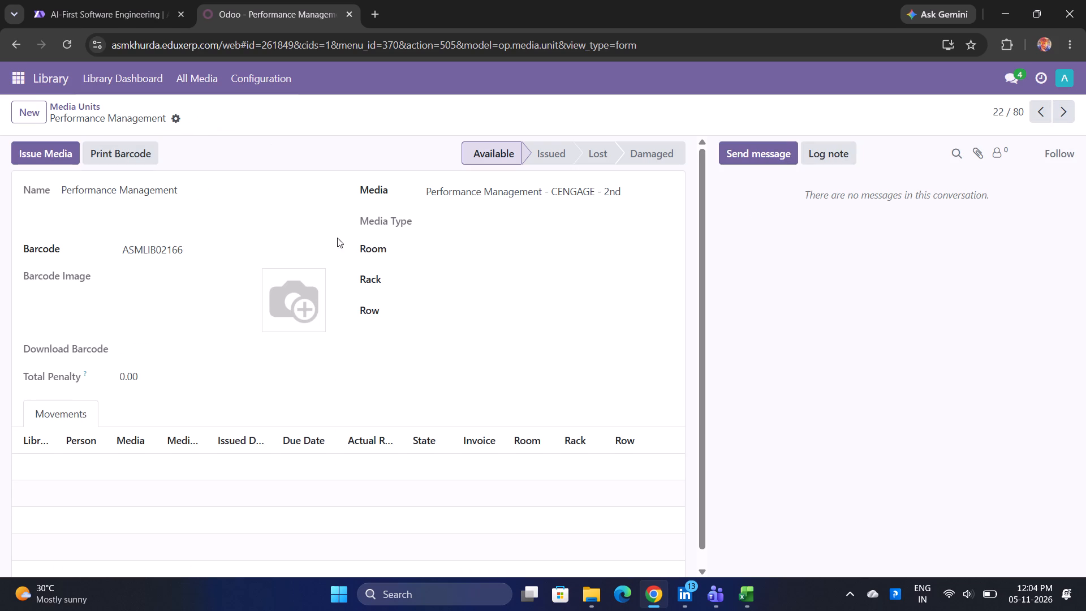
{"action": "left_click", "coordinate": [318, 244]}
{"action": "key", "text": "BackSpace"}
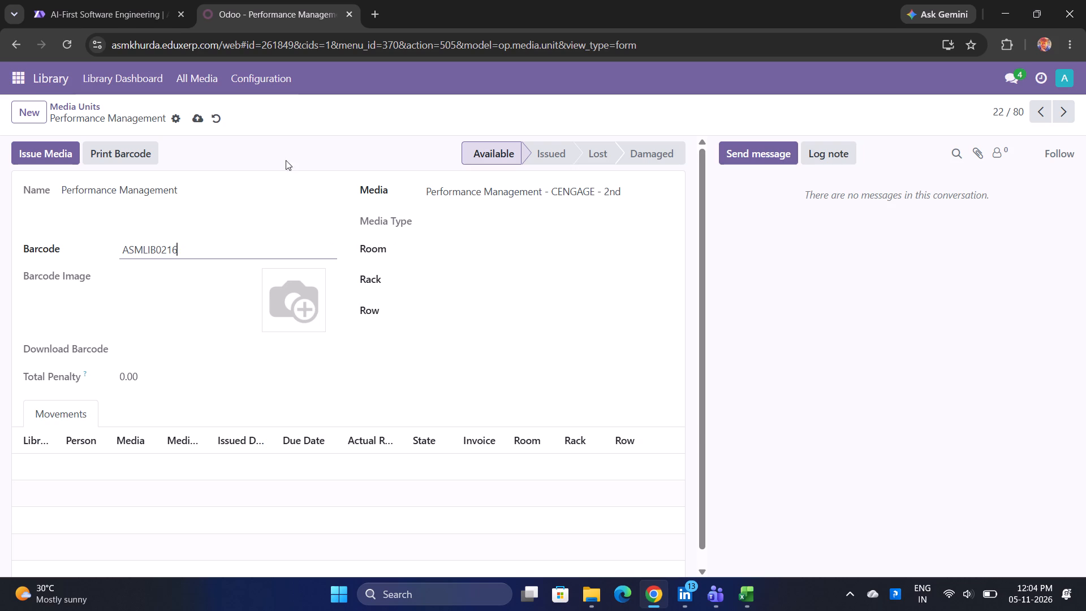
{"action": "left_click", "coordinate": [194, 119]}
{"action": "left_click", "coordinate": [207, 253]}
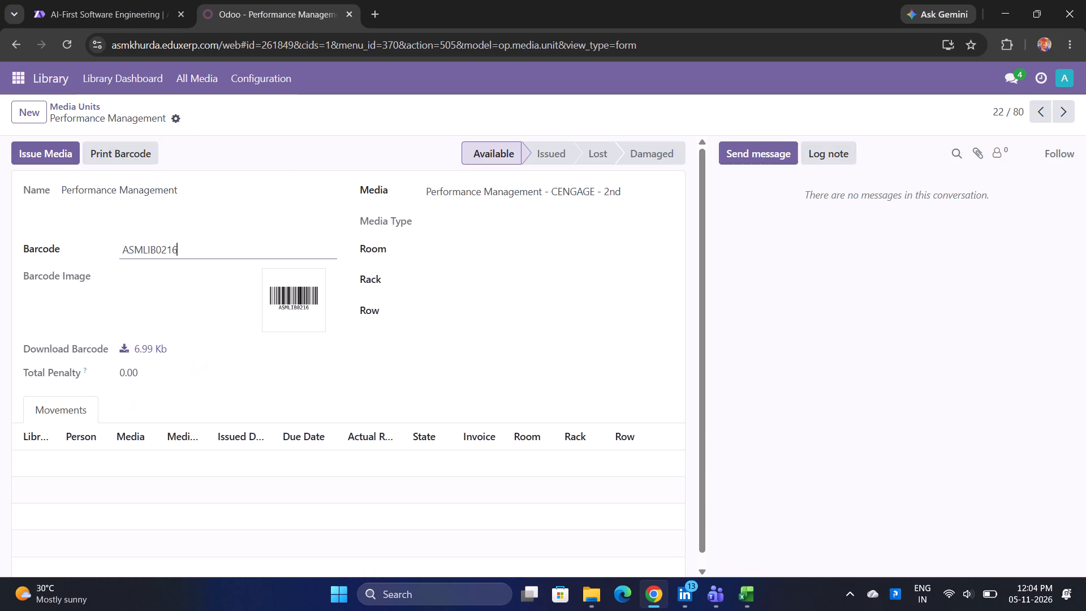
{"action": "key", "text": "6"}
{"action": "left_click", "coordinate": [195, 116]}
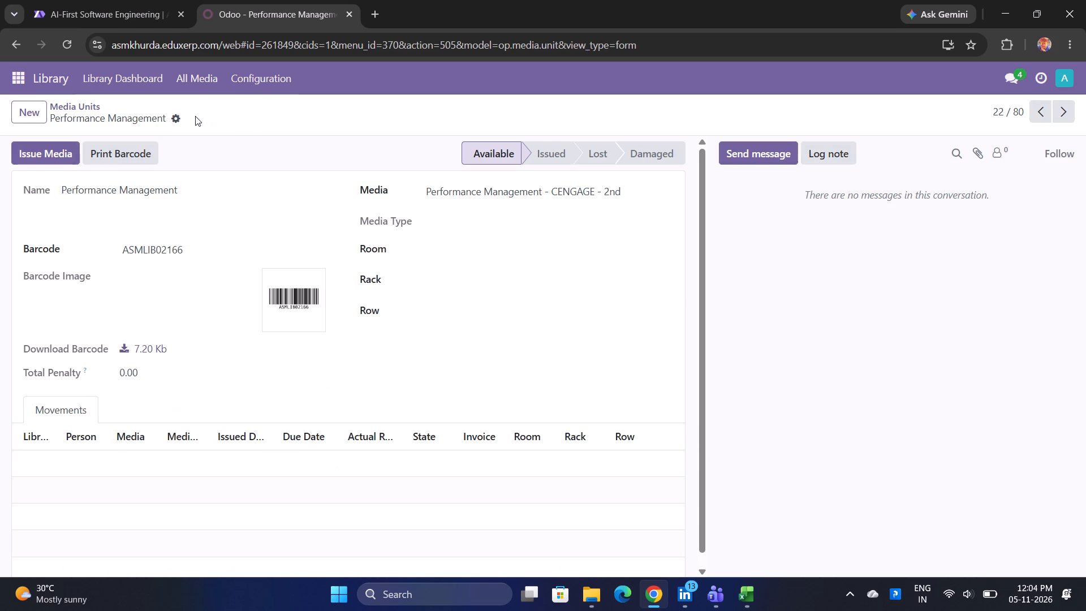
Generate the barcode image of Performance Management unit ASMLIB02167 by saving its barcode as ASMLIB0216, then restoring ASMLIB02167 and saving again.
{"action": "left_click", "coordinate": [1066, 107]}
{"action": "left_click", "coordinate": [301, 243]}
{"action": "key", "text": "BackSpace"}
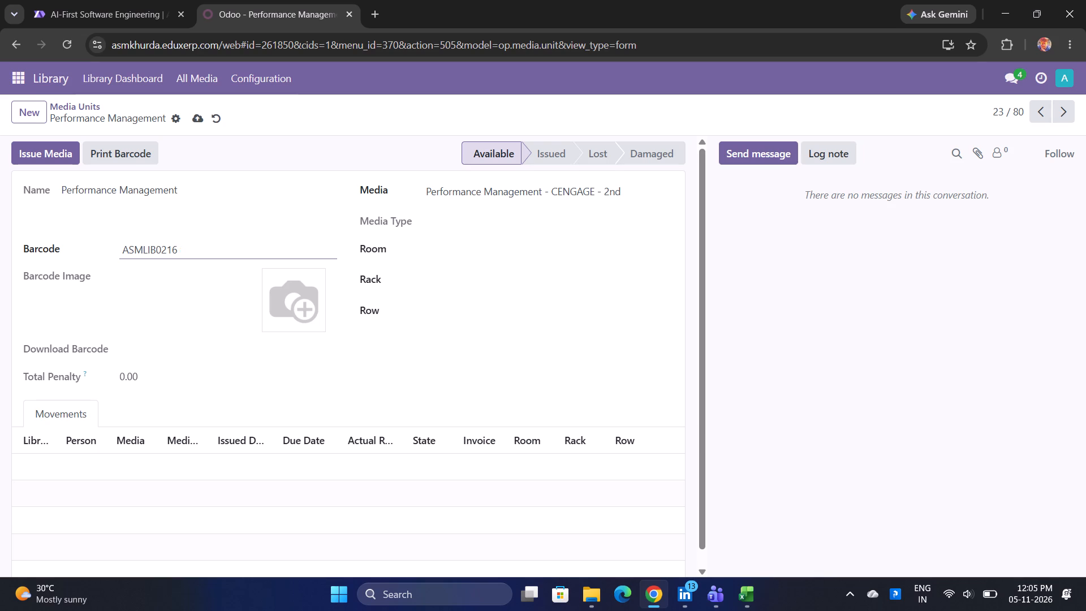
{"action": "left_click", "coordinate": [196, 117]}
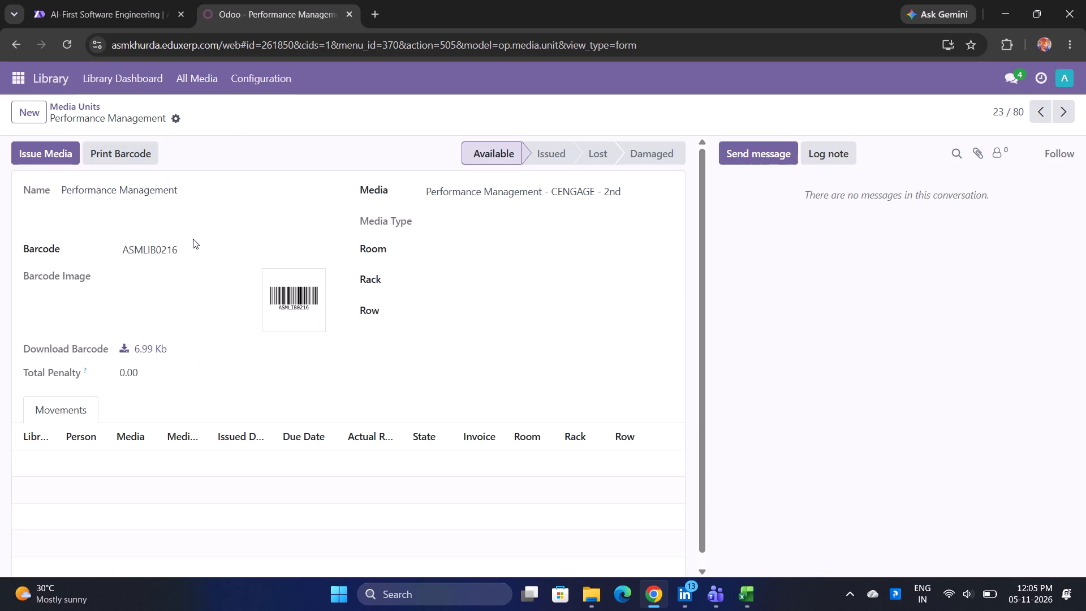
{"action": "left_click", "coordinate": [194, 243]}
{"action": "key", "text": "6"}
{"action": "key", "text": "BackSpace"}
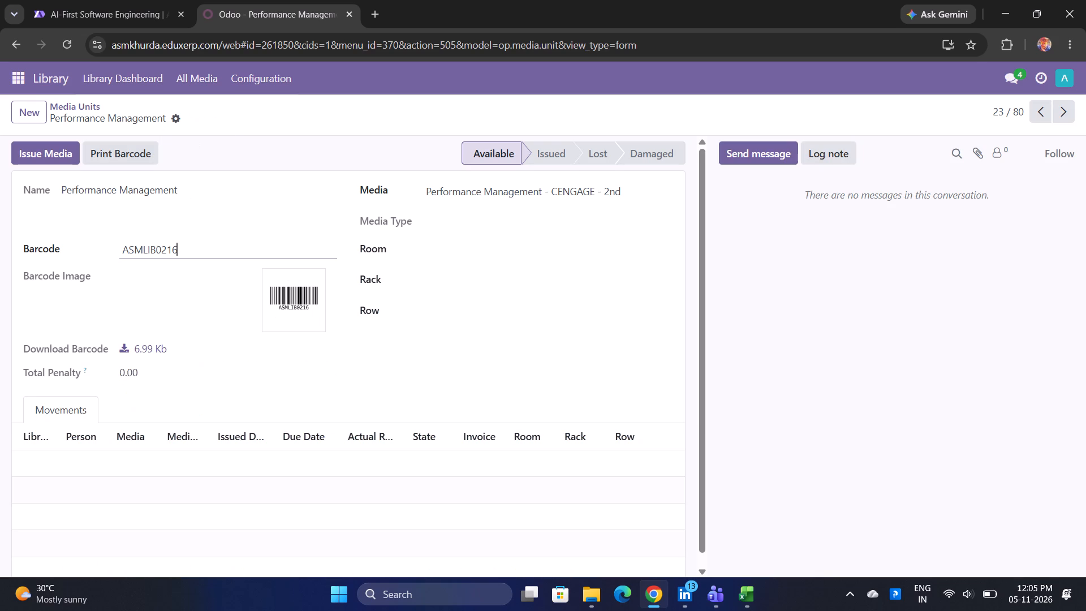
{"action": "key", "text": "7"}
{"action": "left_click", "coordinate": [196, 118]}
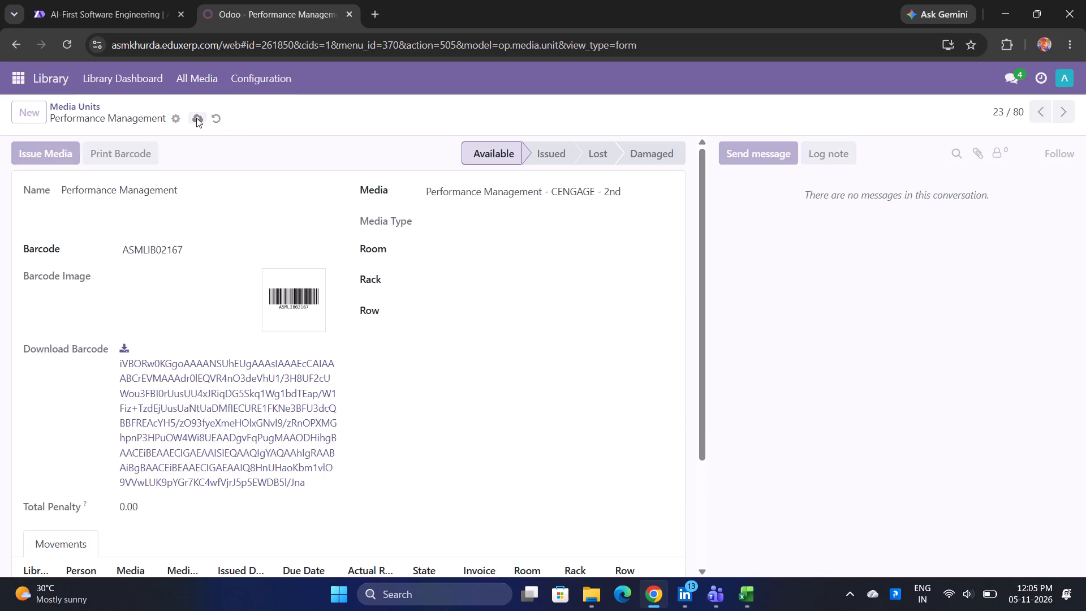
Generate the barcode image of Performance Management unit ASMLIB02168 by saving its barcode as ASMLIB0216, then restoring ASMLIB02168 and saving again.
{"action": "left_click", "coordinate": [1058, 104]}
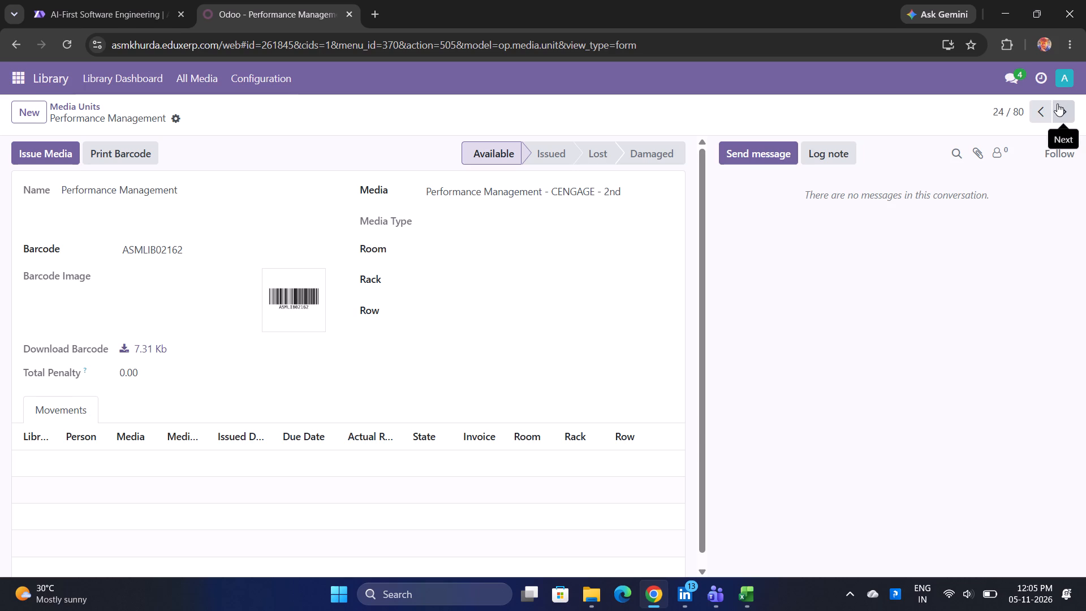
{"action": "left_click", "coordinate": [1057, 104]}
{"action": "left_click", "coordinate": [1057, 104]}
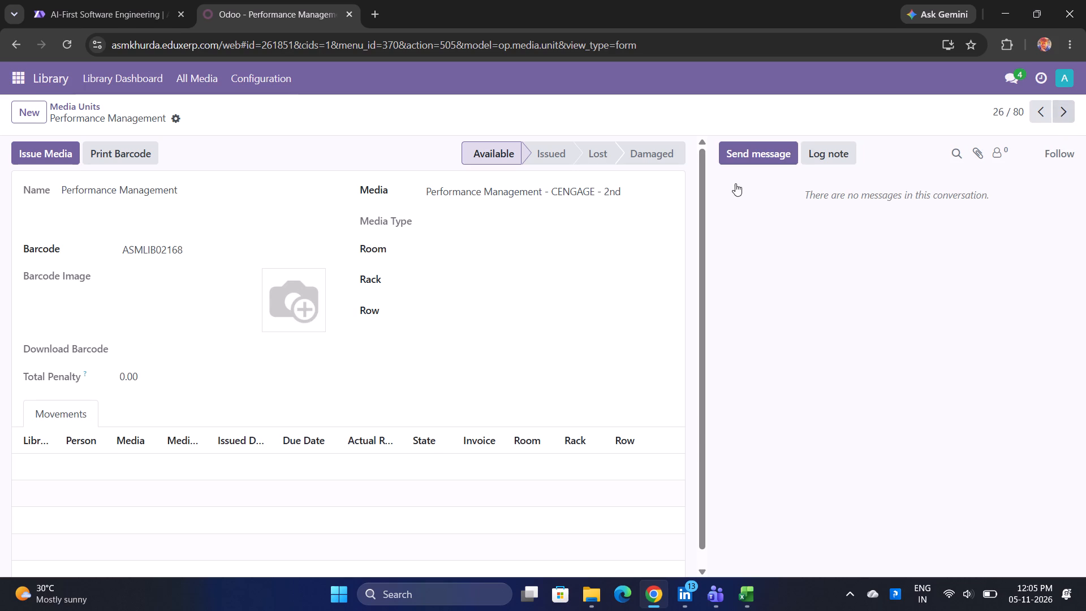
{"action": "left_click", "coordinate": [329, 253]}
{"action": "key", "text": "BackSpace"}
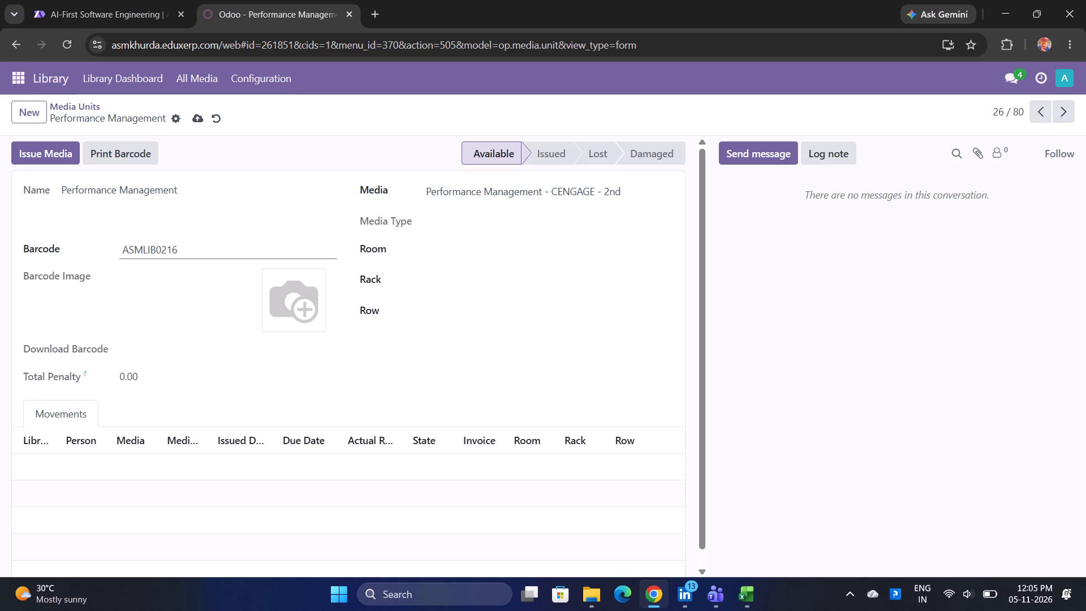
{"action": "left_click", "coordinate": [195, 115]}
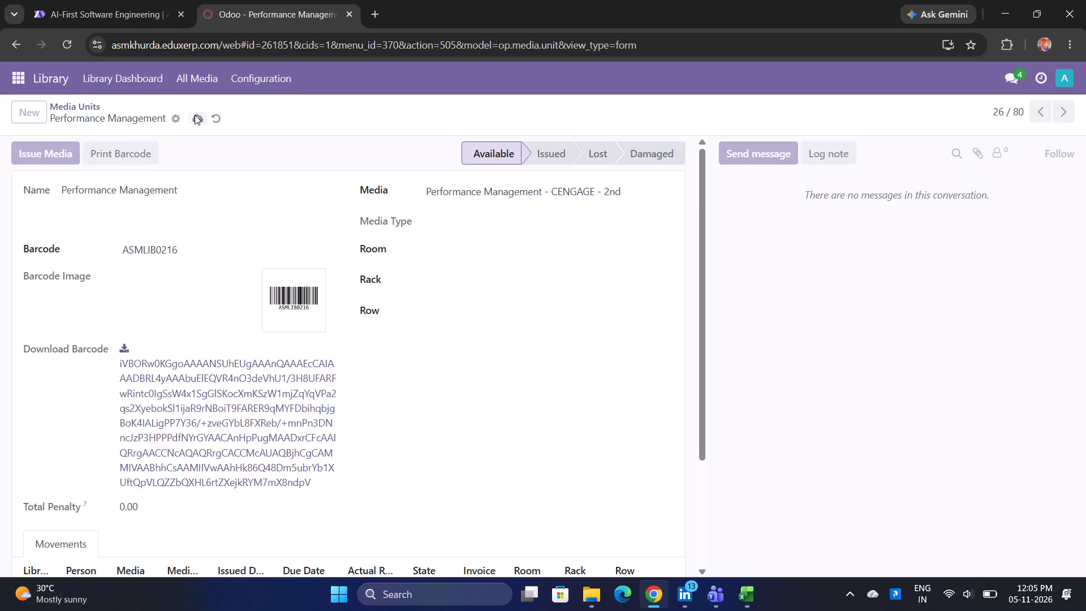
{"action": "left_click", "coordinate": [217, 258]}
{"action": "key", "text": "8"}
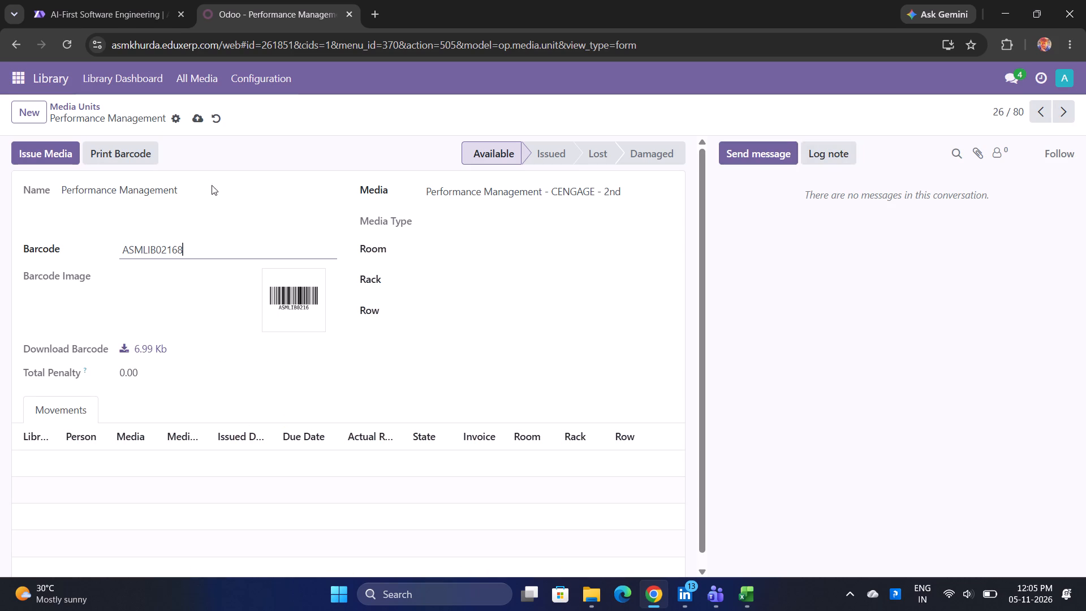
{"action": "left_click", "coordinate": [197, 119]}
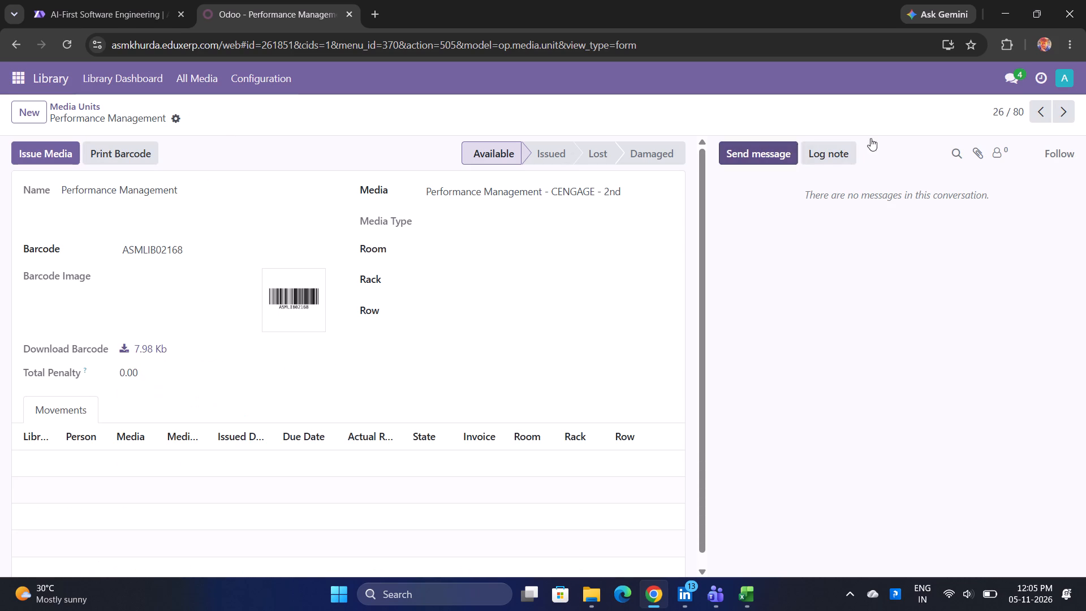
Generate the barcode image of Performance Management unit ASMLIB02169 by saving its barcode as ASMLIB0216, then restoring ASMLIB02169 and saving again.
{"action": "left_click", "coordinate": [1062, 110]}
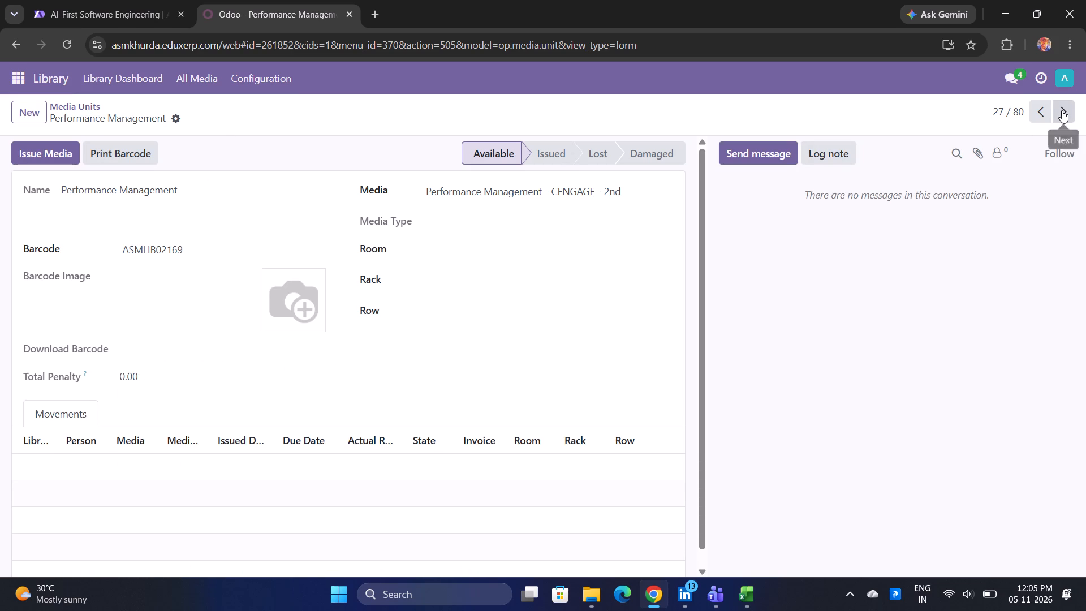
{"action": "left_click", "coordinate": [313, 253]}
{"action": "key", "text": "BackSpace"}
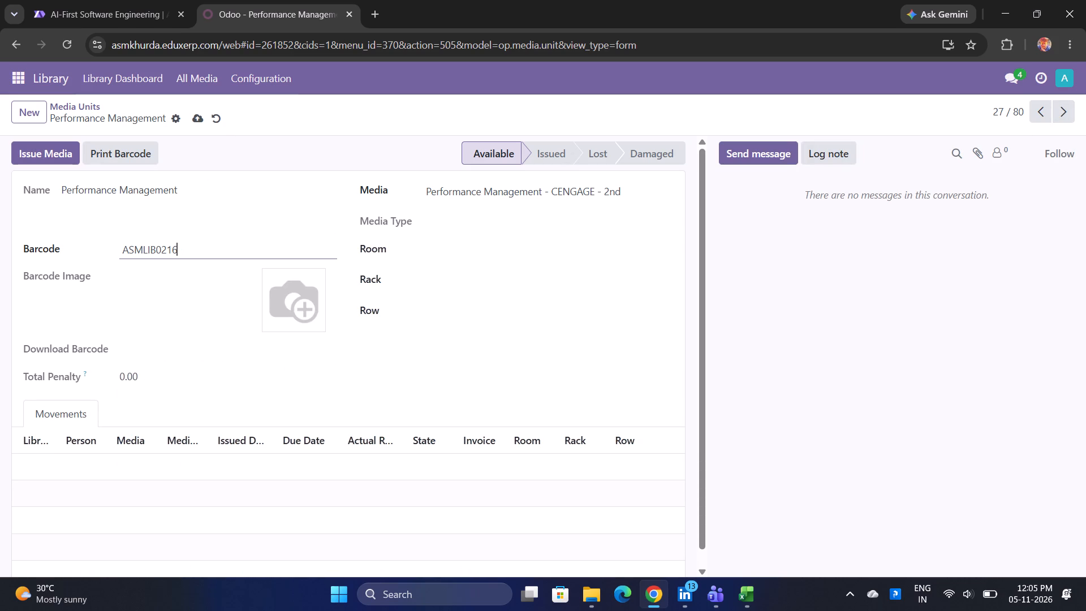
{"action": "left_click", "coordinate": [197, 118]}
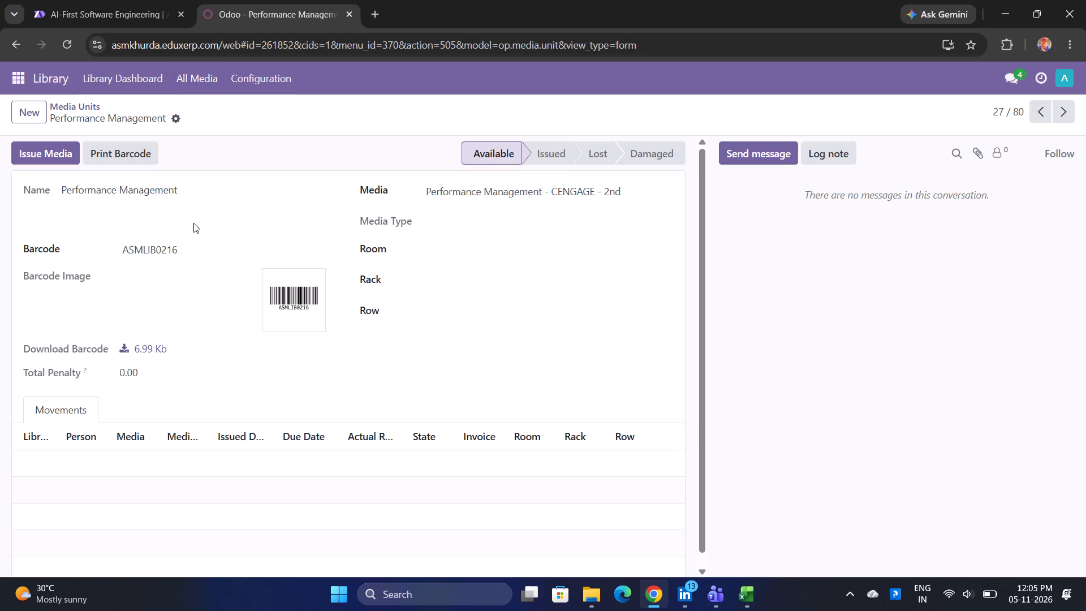
{"action": "left_click", "coordinate": [206, 255]}
{"action": "key", "text": "9"}
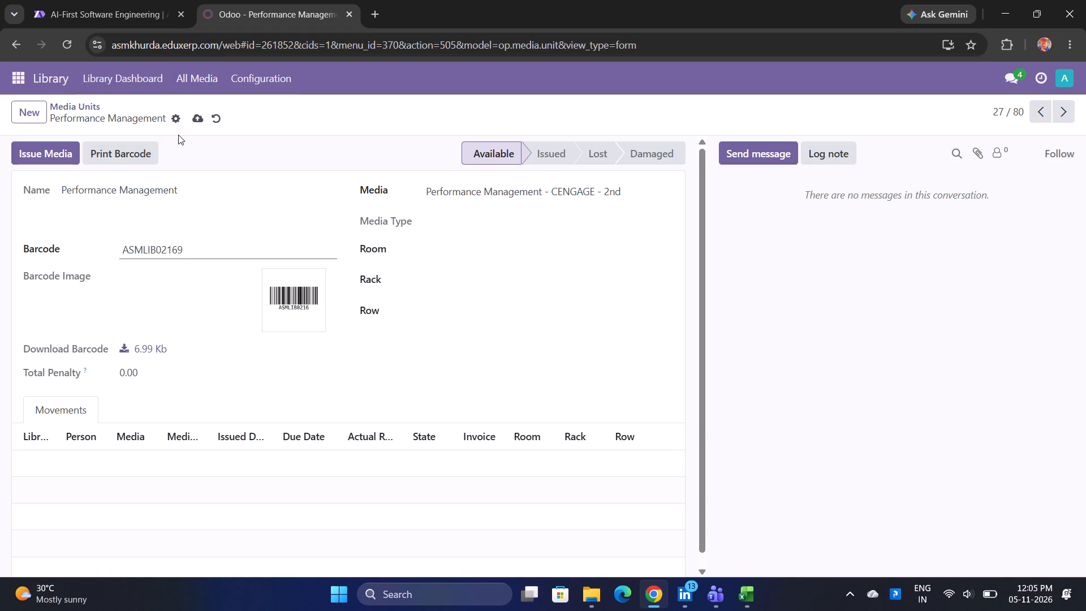
{"action": "left_click", "coordinate": [197, 119]}
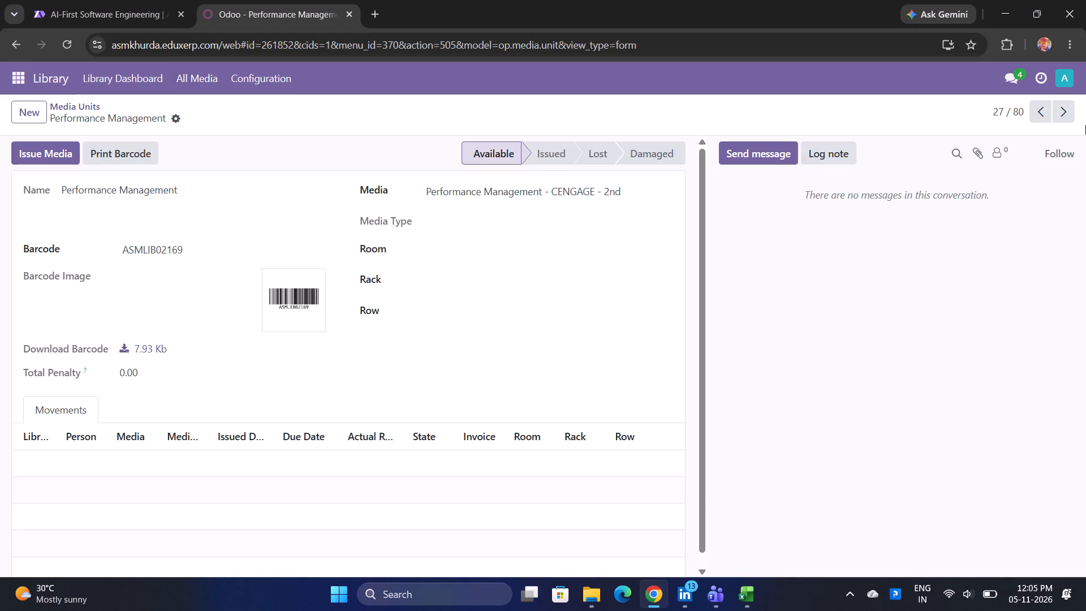
Generate the barcode image of Performance Management unit ASMLIB02163 by saving its barcode as ASMLIB0216, then restoring ASMLIB02163 and saving again.
{"action": "left_click", "coordinate": [1062, 105]}
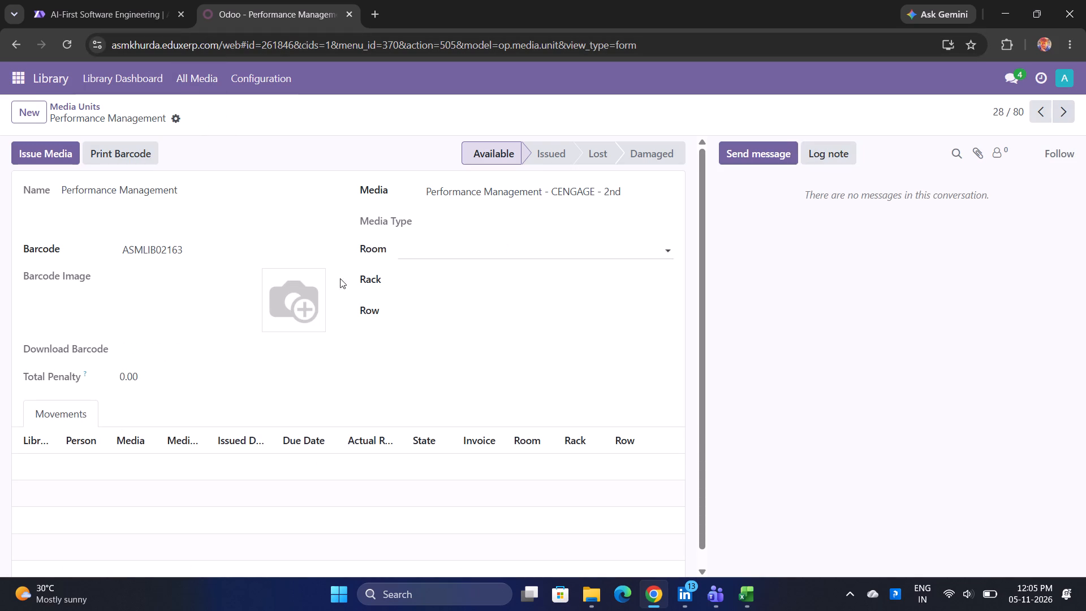
{"action": "left_click", "coordinate": [256, 253]}
{"action": "key", "text": "BackSpace"}
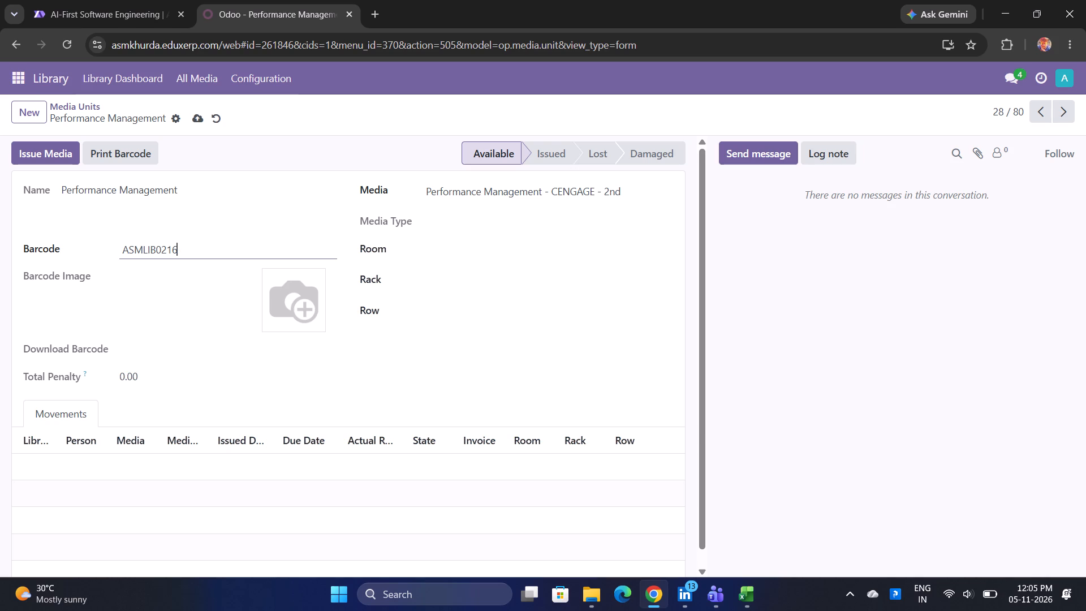
{"action": "left_click", "coordinate": [196, 115]}
{"action": "left_click", "coordinate": [238, 246]}
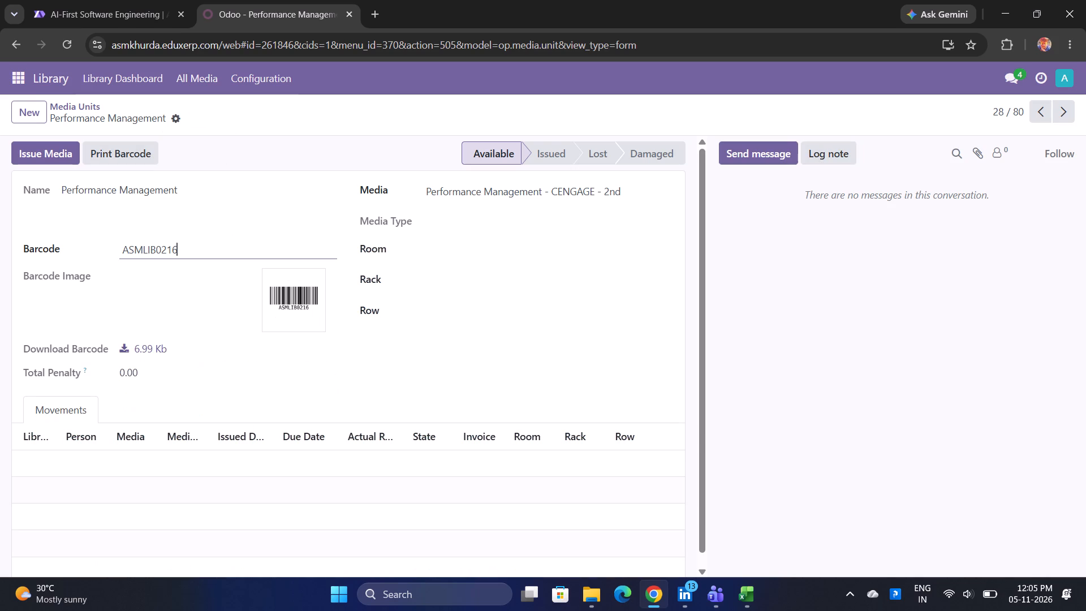
{"action": "key", "text": "3"}
{"action": "left_click", "coordinate": [197, 116]}
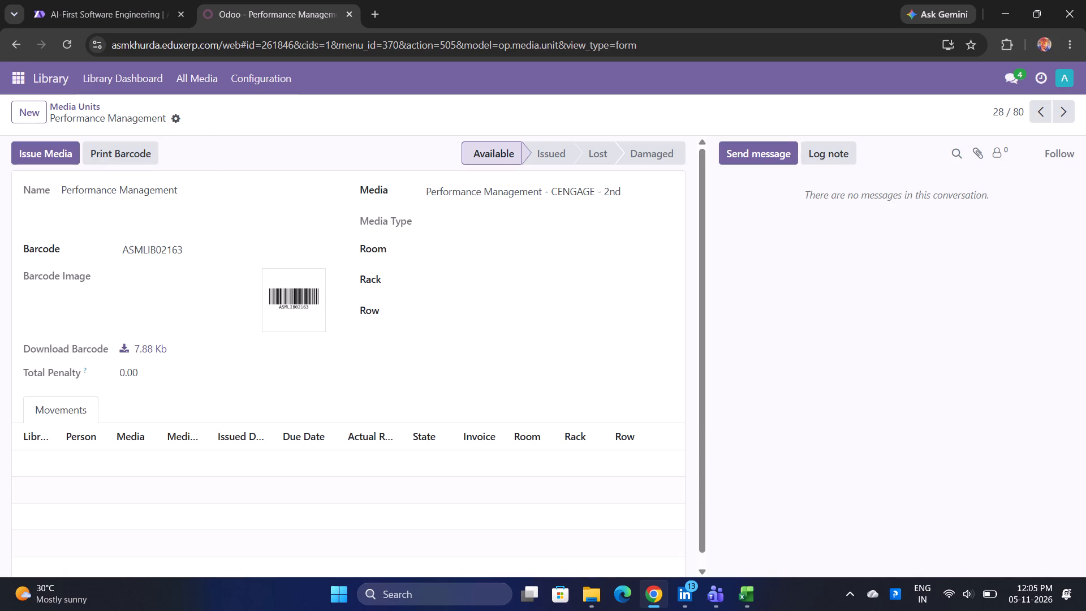
Regenerate the barcode image of Performance Management & Development - JAICO by saving its barcode as ASMLIB0103, then restoring ASMLIB01030 and saving again.
{"action": "left_click", "coordinate": [1068, 109]}
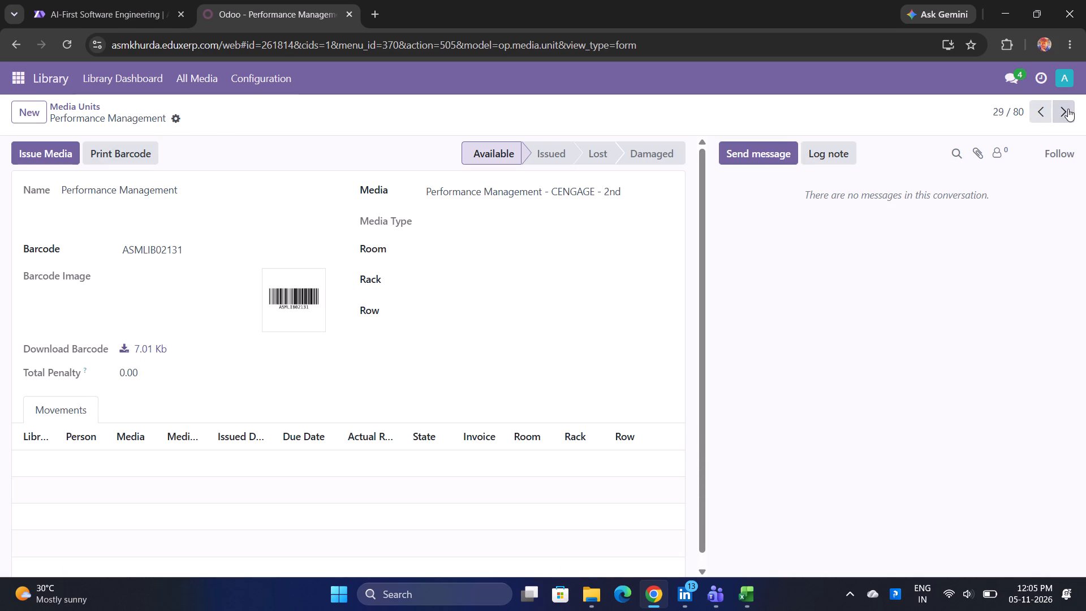
{"action": "left_click", "coordinate": [1068, 109]}
{"action": "left_click", "coordinate": [1068, 109]}
{"action": "left_click", "coordinate": [1068, 109]}
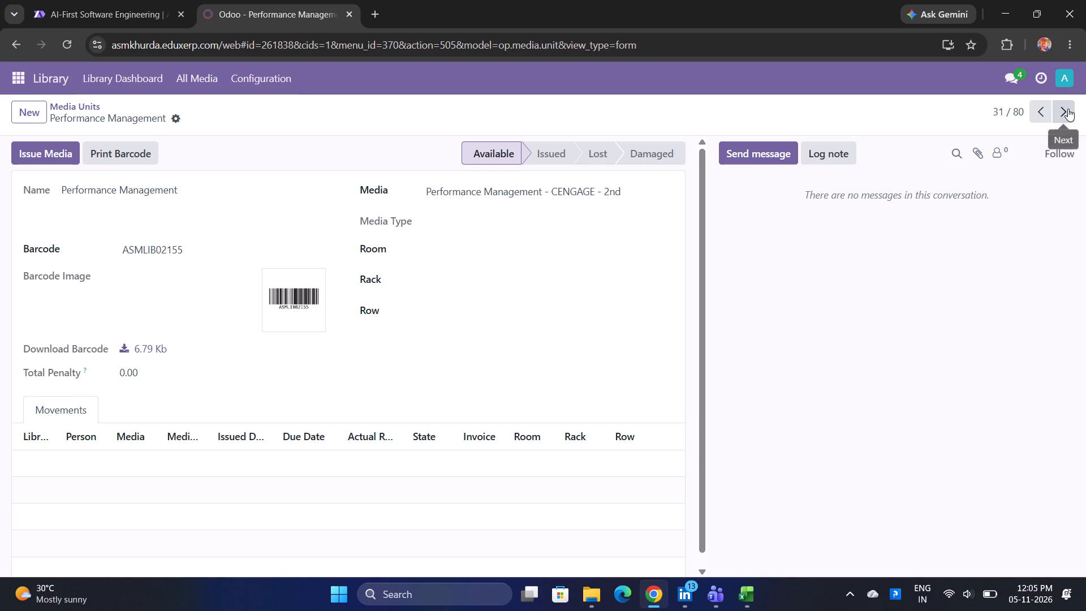
{"action": "left_click", "coordinate": [1068, 109]}
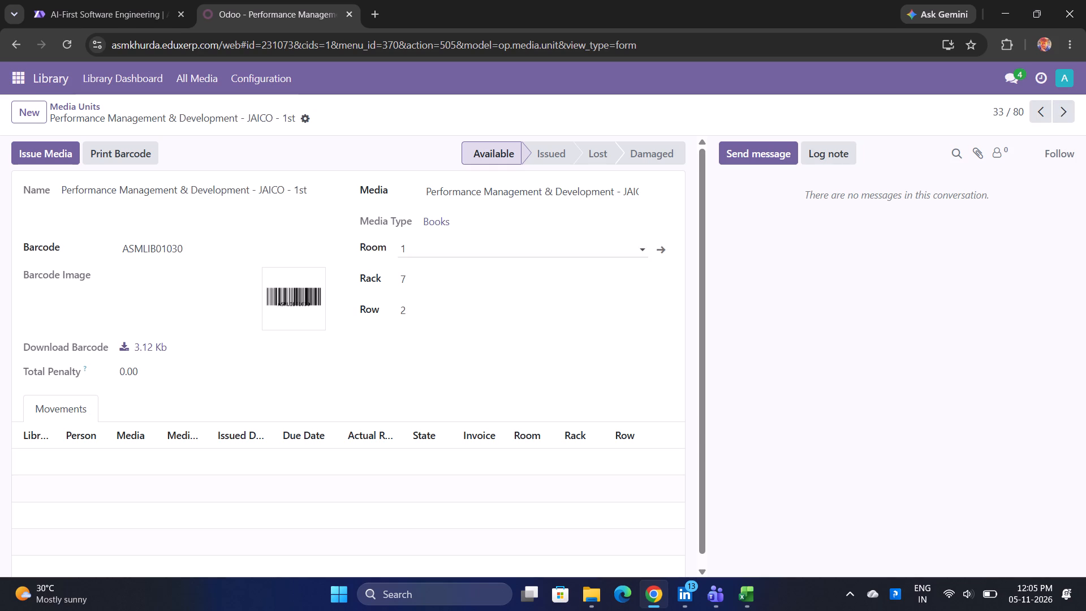
{"action": "left_click", "coordinate": [316, 246]}
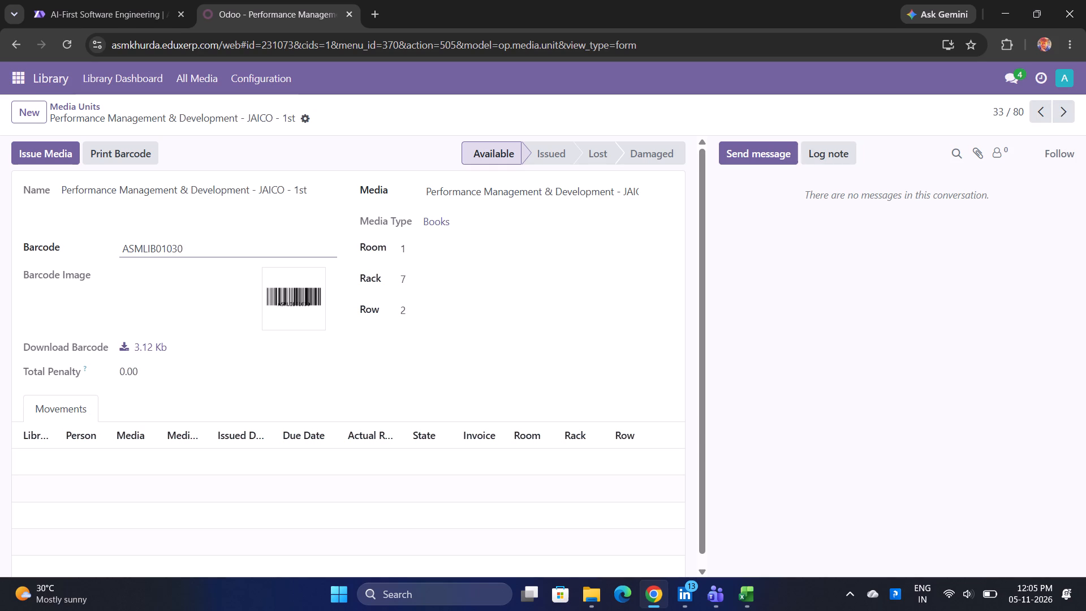
{"action": "key", "text": "BackSpace"}
{"action": "left_click", "coordinate": [329, 115]}
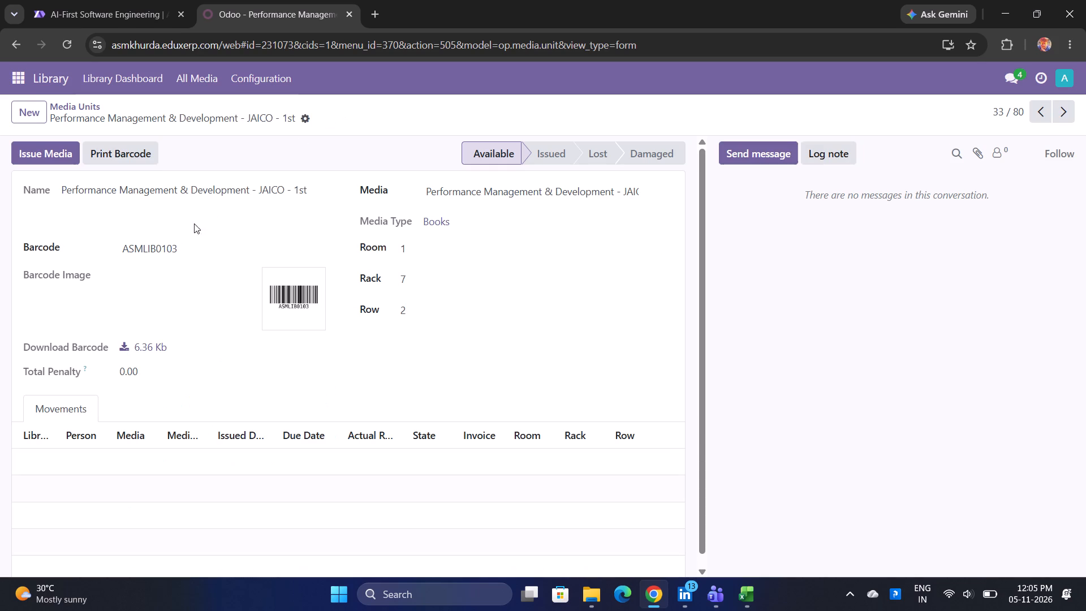
{"action": "left_click", "coordinate": [192, 248]}
{"action": "key", "text": "0"}
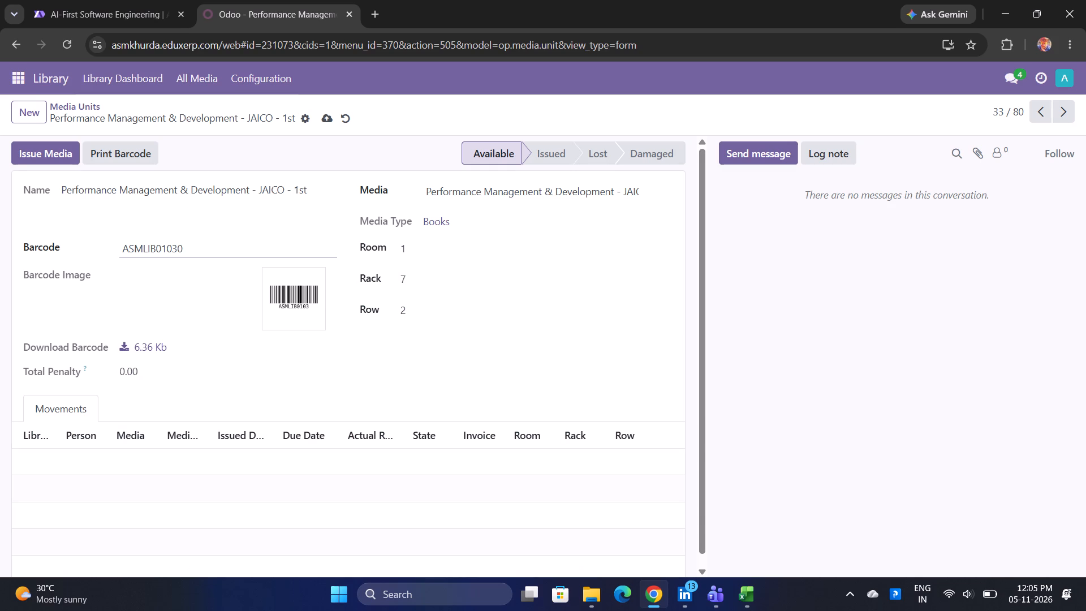
{"action": "left_click", "coordinate": [326, 116]}
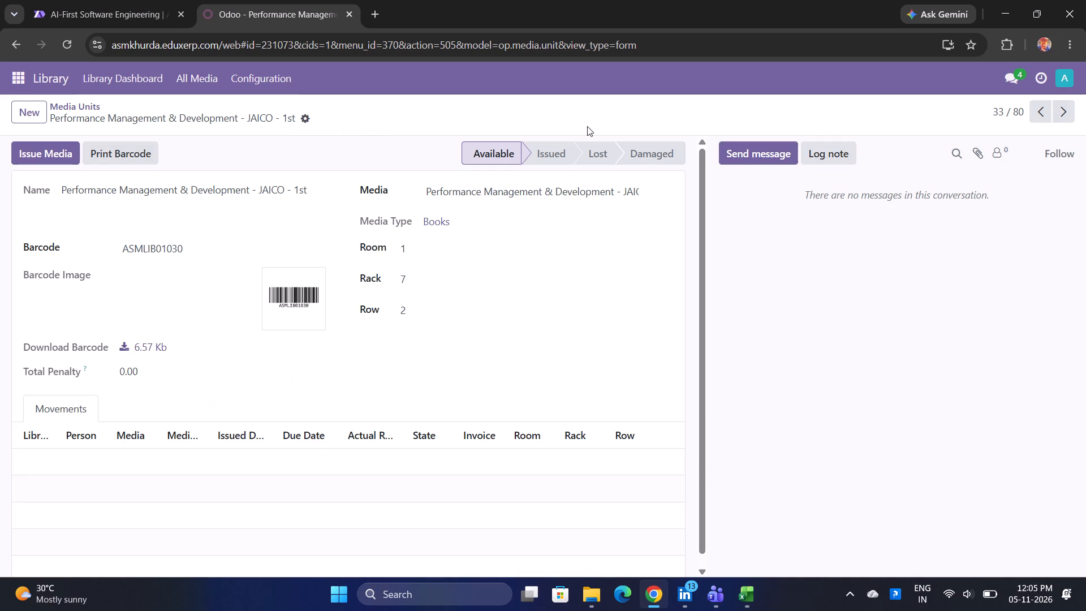
Regenerate the barcode image of Performance Management - Macmillian by saving its barcode as ASMLIB0041, then restoring ASMLIB00411 and saving again.
{"action": "left_click", "coordinate": [1063, 114]}
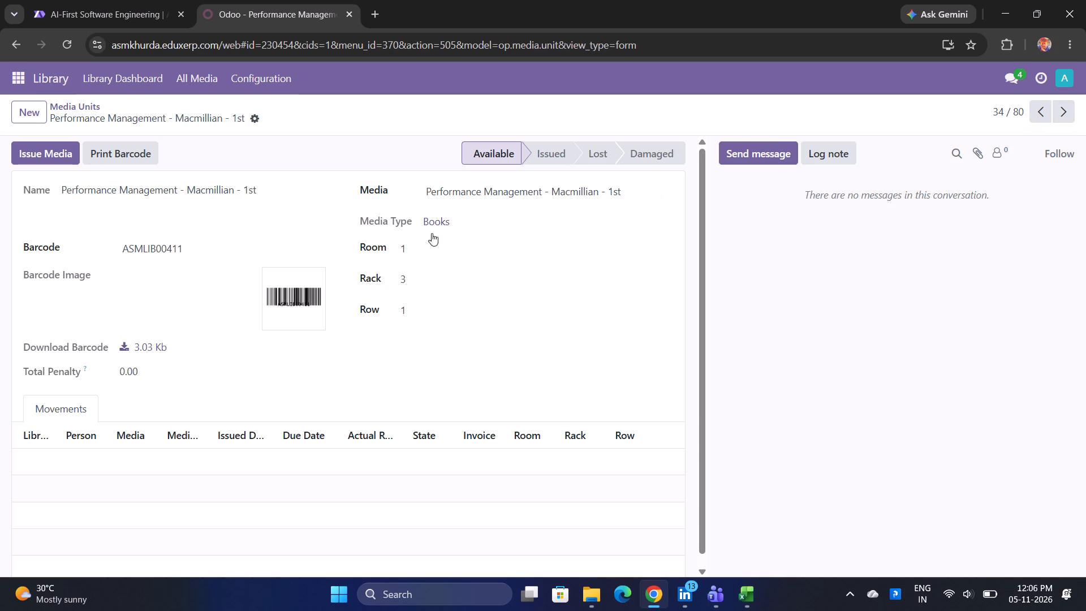
{"action": "left_click", "coordinate": [282, 254]}
{"action": "key", "text": "BackSpace"}
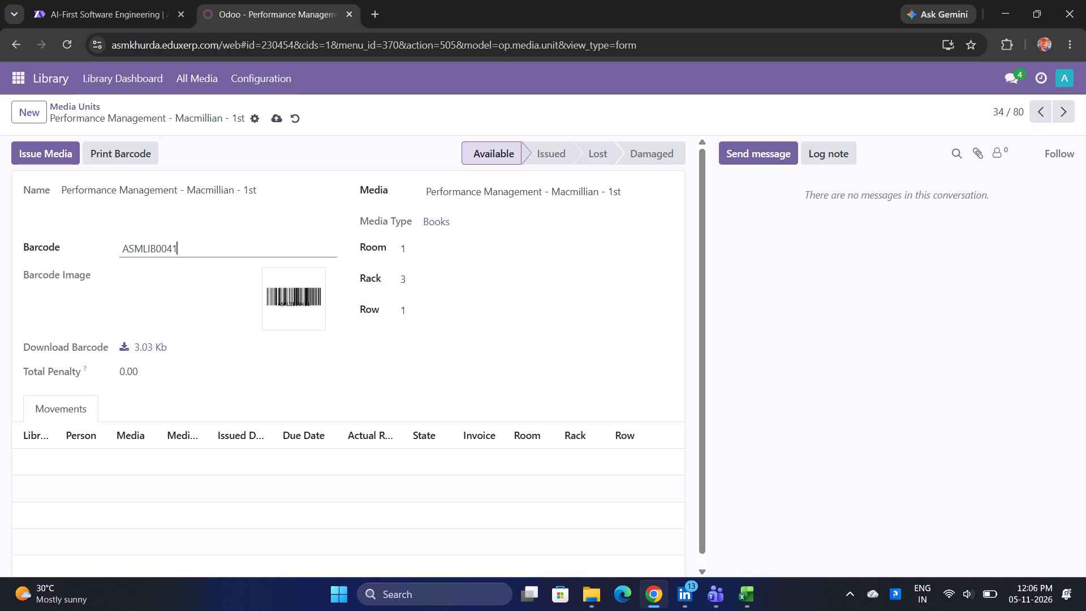
{"action": "left_click", "coordinate": [276, 112]}
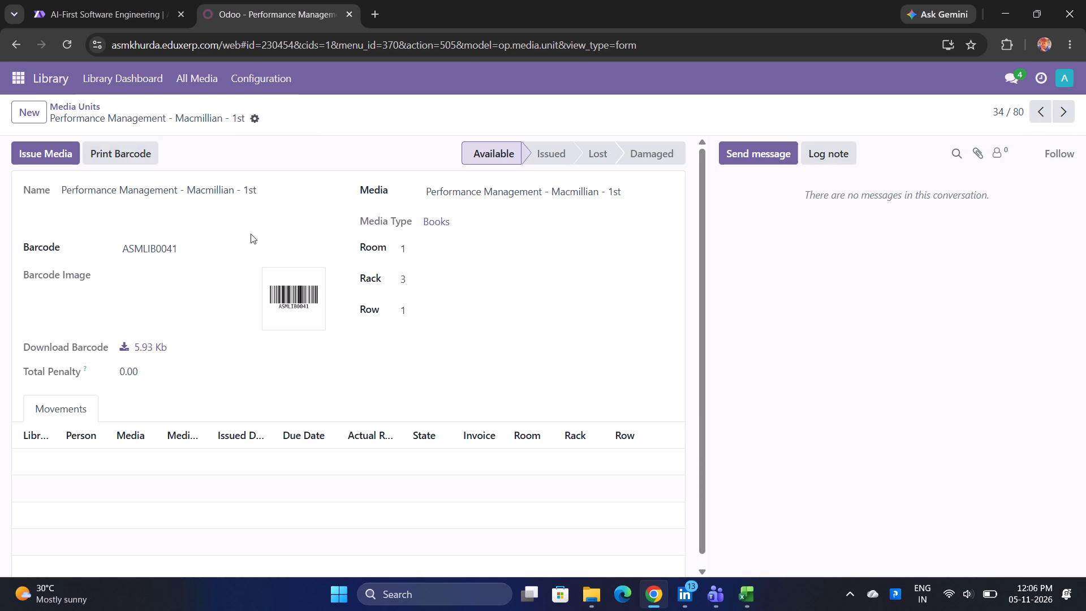
{"action": "left_click", "coordinate": [257, 256]}
{"action": "key", "text": "1"}
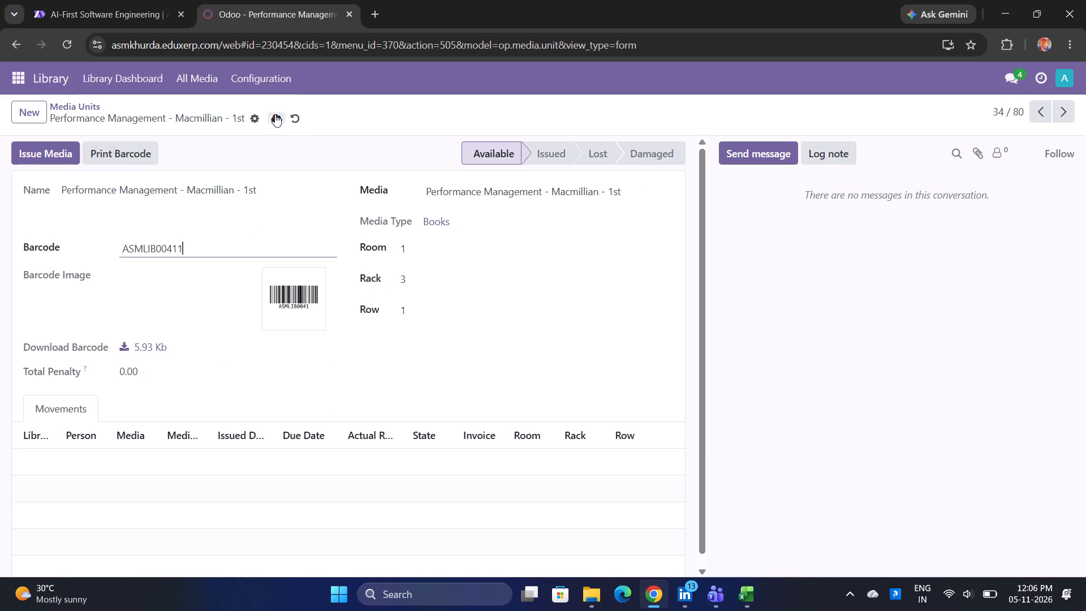
{"action": "left_click", "coordinate": [275, 114]}
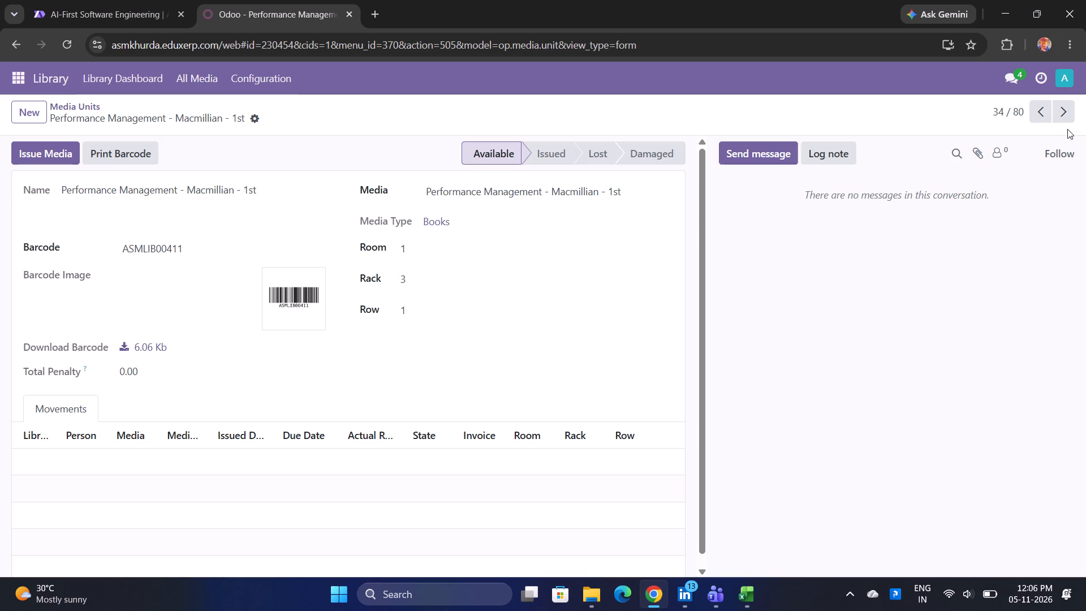
Regenerate the barcode image of Performance Management - PLATENUM by saving its barcode as ASMLIB0127, then restoring ASMLIB01270 and saving again.
{"action": "left_click", "coordinate": [1066, 119]}
{"action": "left_click", "coordinate": [193, 247]}
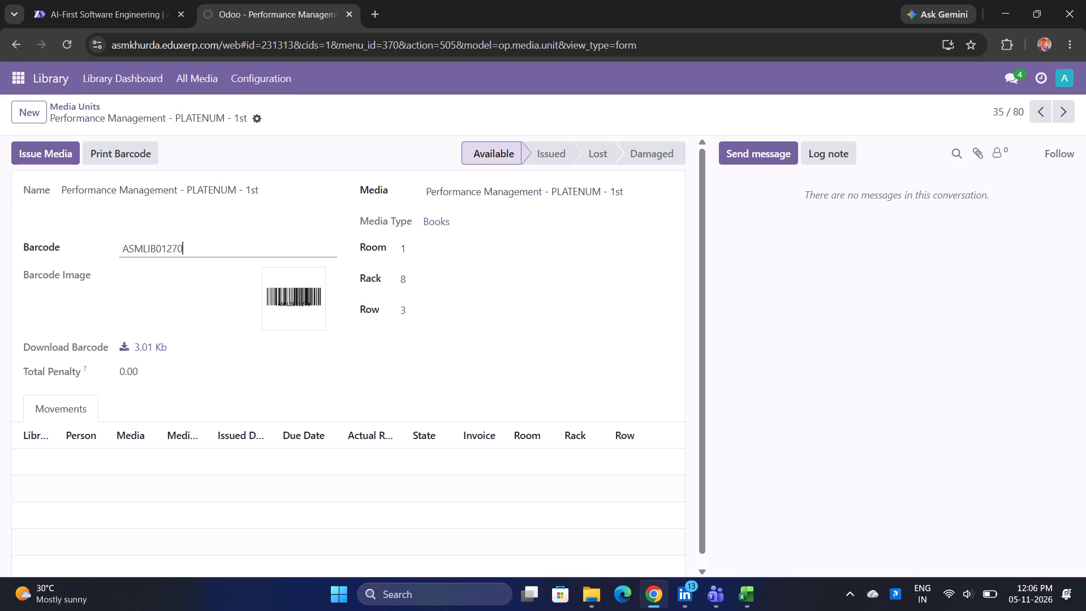
{"action": "key", "text": "BackSpace"}
{"action": "left_click", "coordinate": [278, 117]}
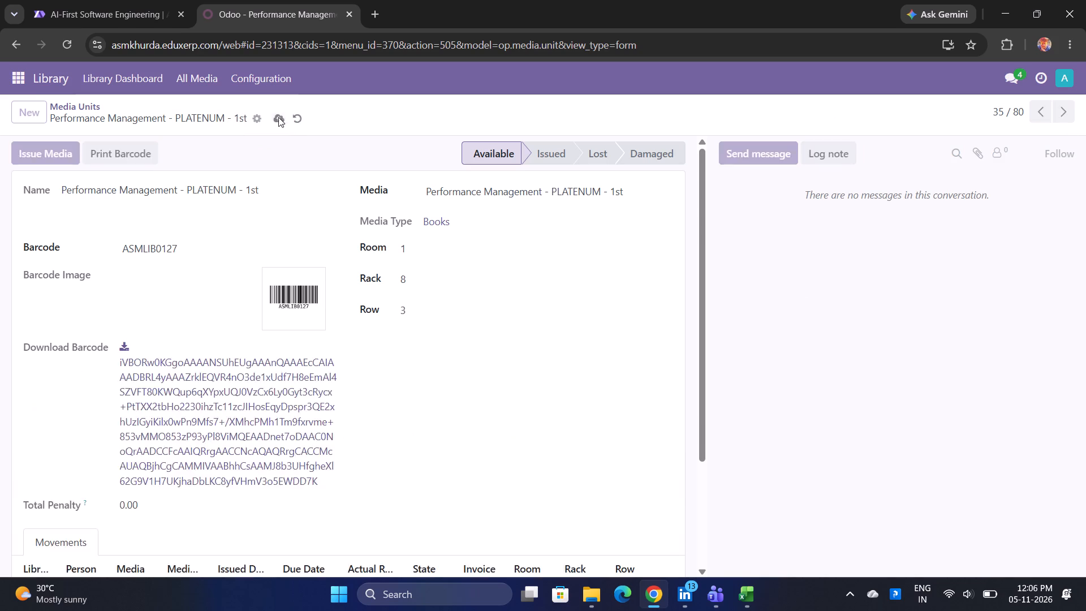
{"action": "left_click", "coordinate": [244, 250]}
{"action": "key", "text": "0"}
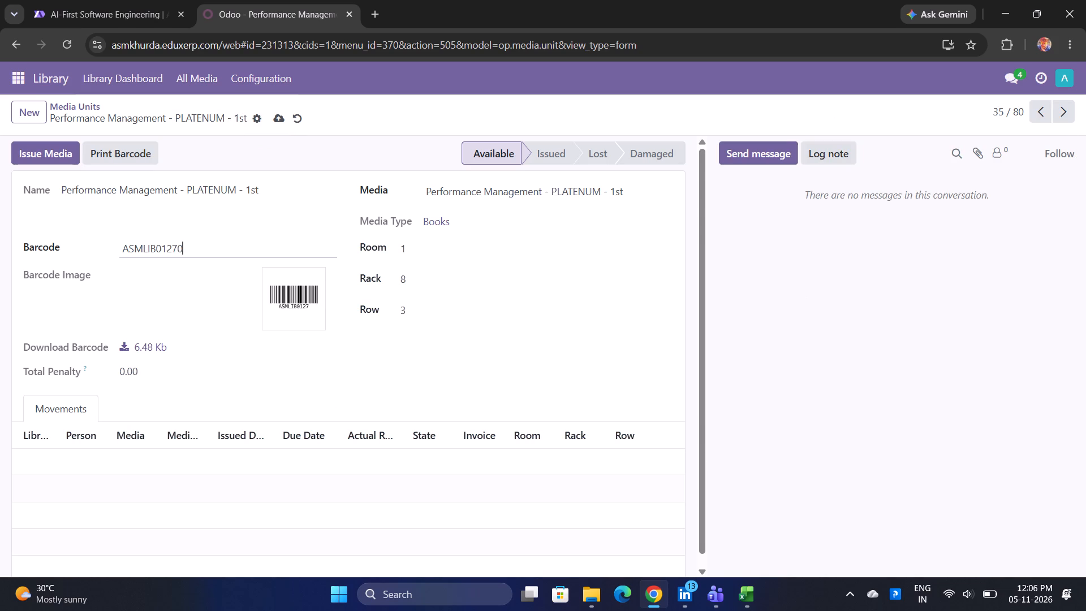
{"action": "left_click", "coordinate": [277, 115]}
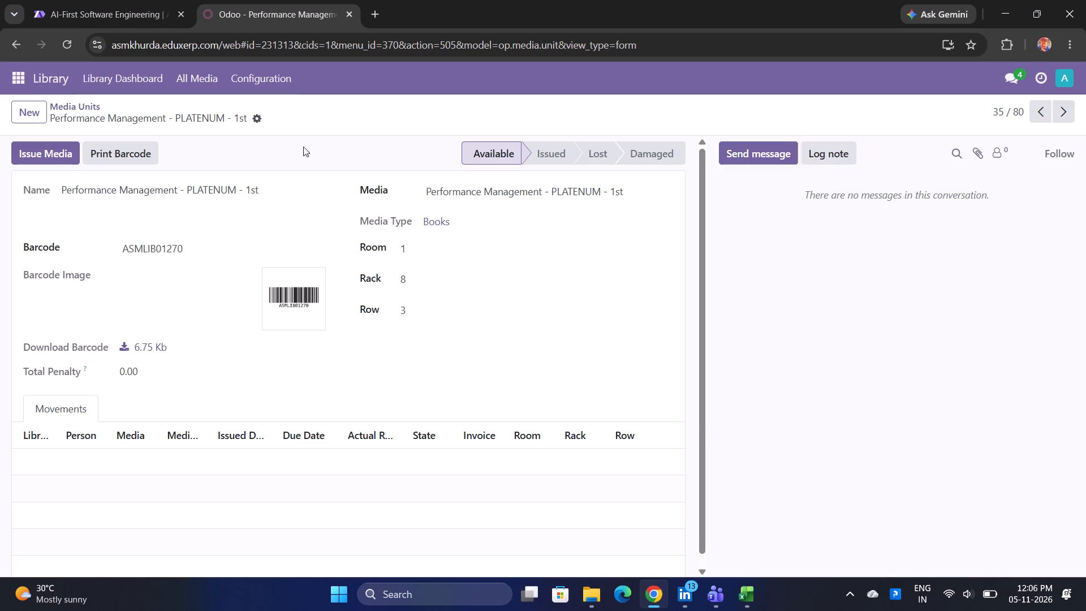
Regenerate the barcode image of Performance Management System and Strategies - Pearson by saving its barcode as ASMLIB0051, then restoring ASMLIB00513 and saving again.
{"action": "left_click", "coordinate": [1061, 111]}
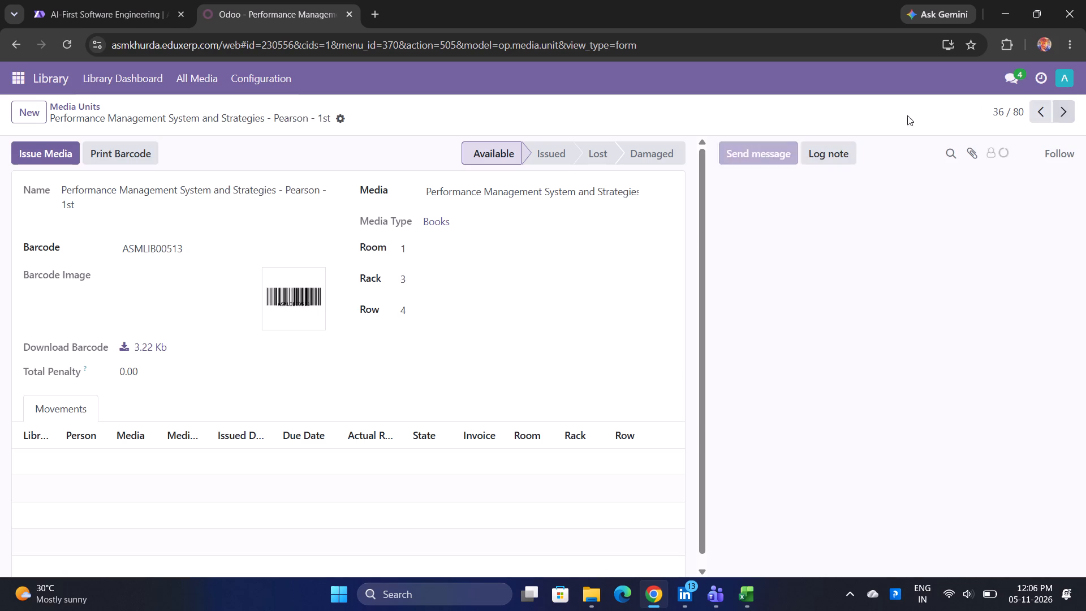
{"action": "left_click", "coordinate": [217, 243]}
{"action": "key", "text": "BackSpace"}
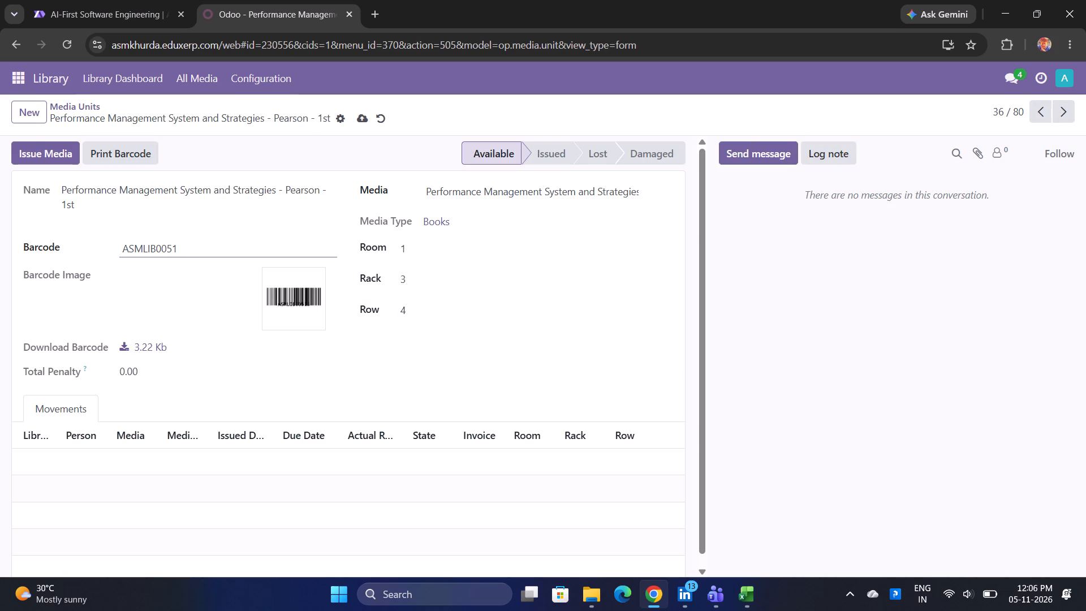
{"action": "left_click", "coordinate": [365, 116]}
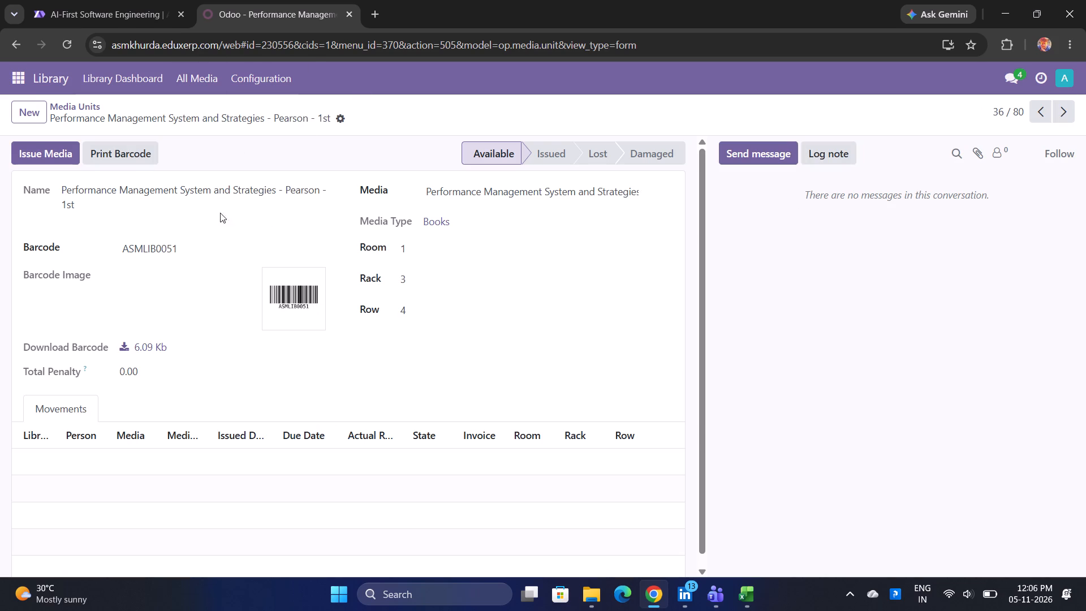
{"action": "left_click", "coordinate": [223, 247]}
{"action": "key", "text": "3"}
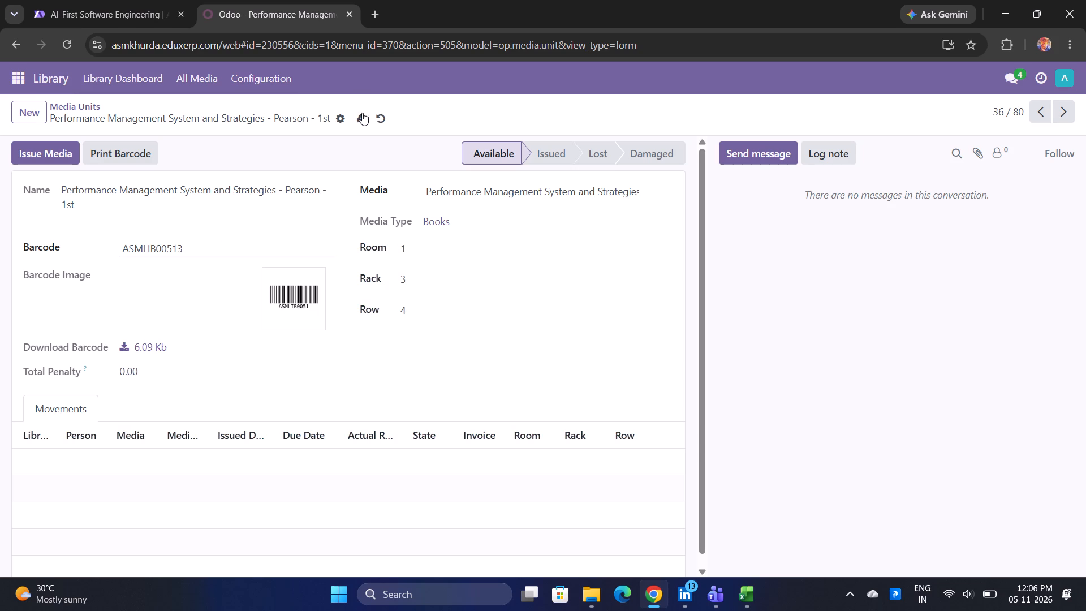
{"action": "left_click", "coordinate": [362, 114]}
Regenerate the barcode image of Personal Development for Life & Work by saving its barcode as ASMLIB0089, then restoring ASMLIB00895 and saving again.
{"action": "left_click", "coordinate": [1061, 106]}
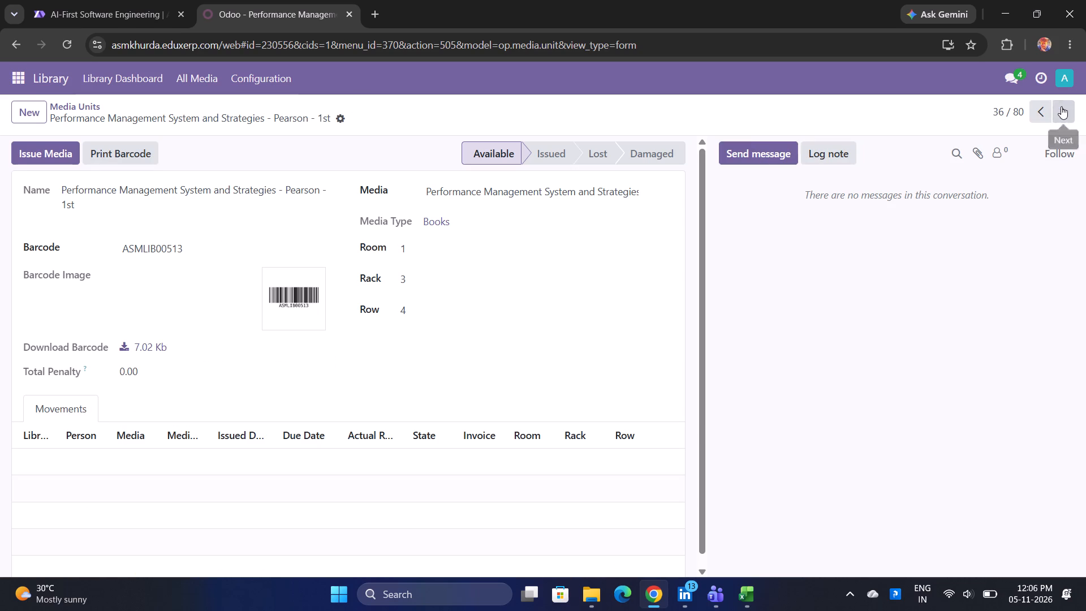
{"action": "left_click", "coordinate": [224, 248]}
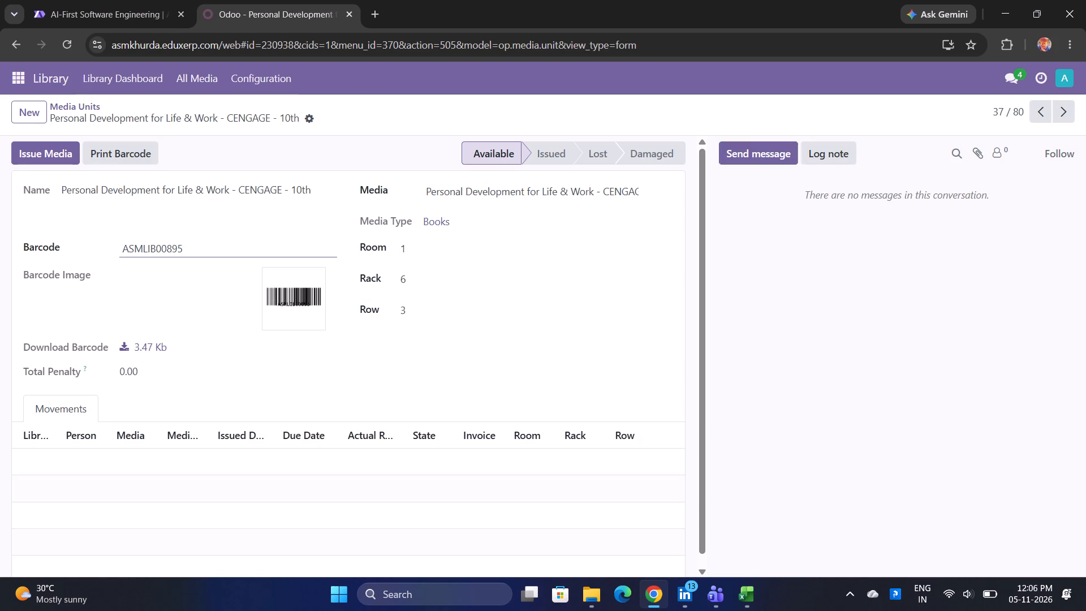
{"action": "key", "text": "BackSpace"}
{"action": "left_click", "coordinate": [332, 115]}
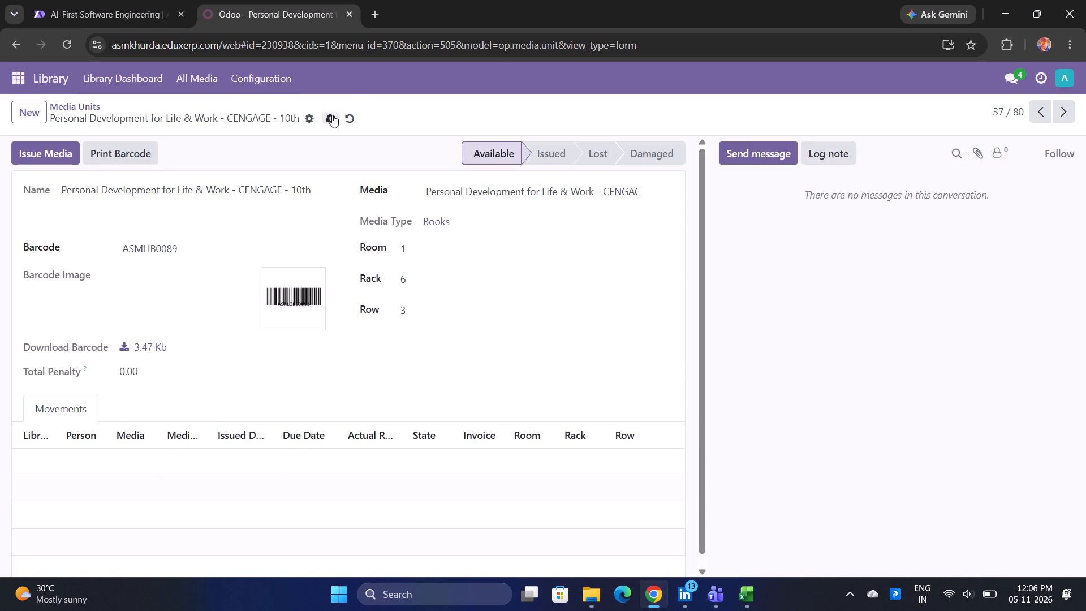
{"action": "left_click", "coordinate": [224, 250]}
{"action": "key", "text": "5"}
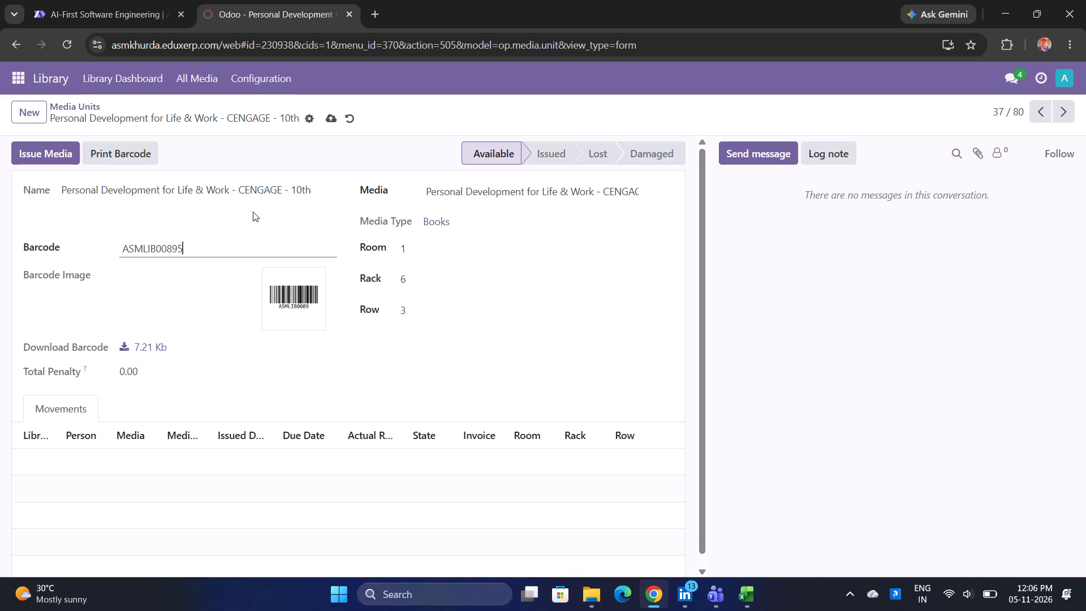
{"action": "left_click", "coordinate": [323, 113]}
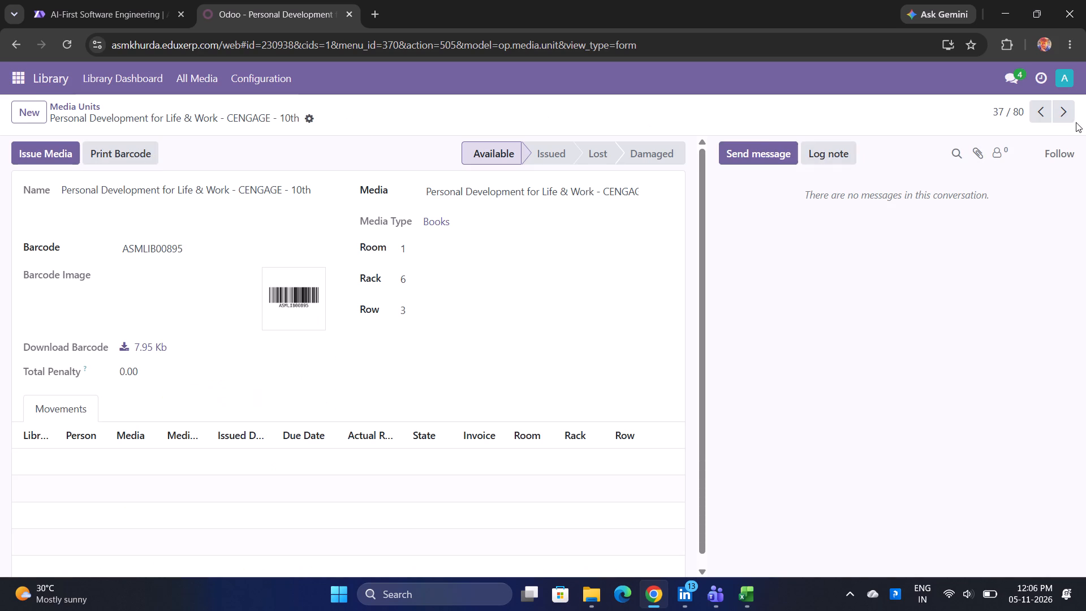
Regenerate the barcode image of Personnel Management - Himalaya by saving its barcode as ASMLIB0136, then restoring ASMLIB01363 and saving again.
{"action": "left_click", "coordinate": [1062, 112]}
{"action": "left_click", "coordinate": [1062, 112]}
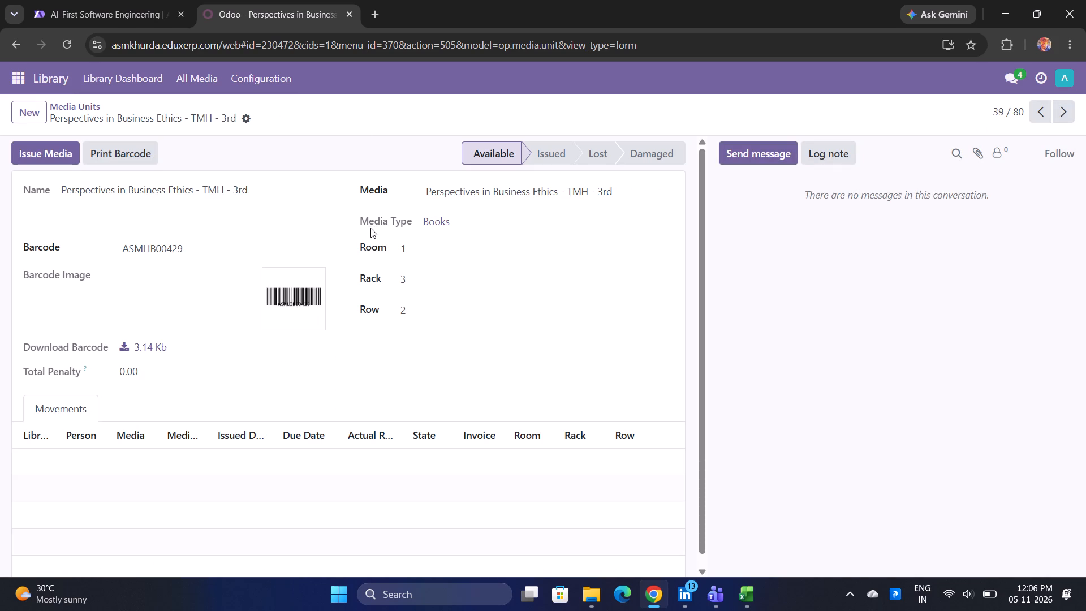
{"action": "left_click", "coordinate": [1041, 109]}
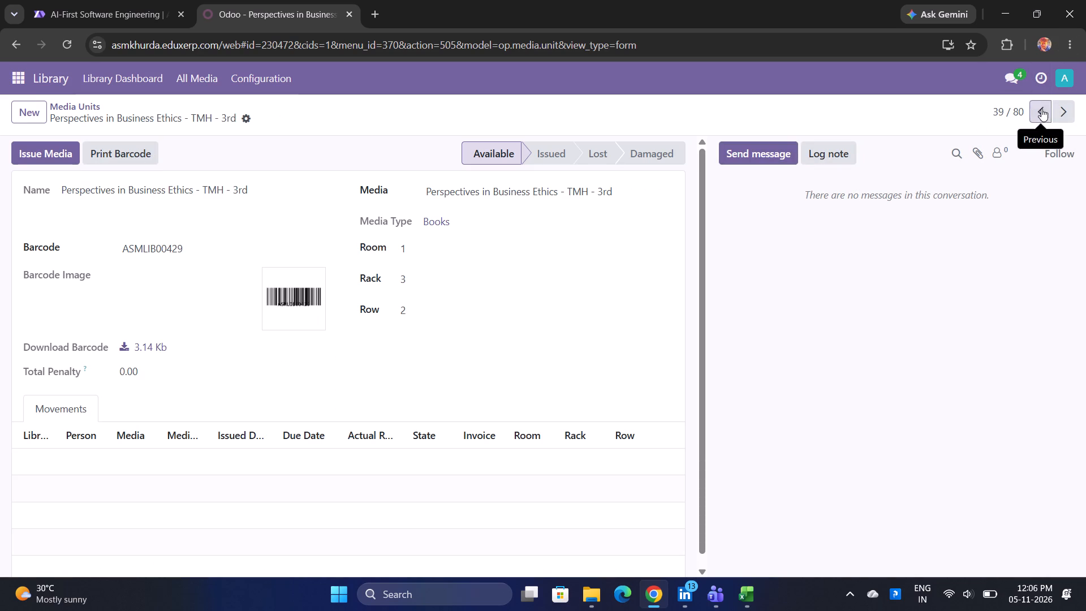
{"action": "left_click", "coordinate": [230, 253]}
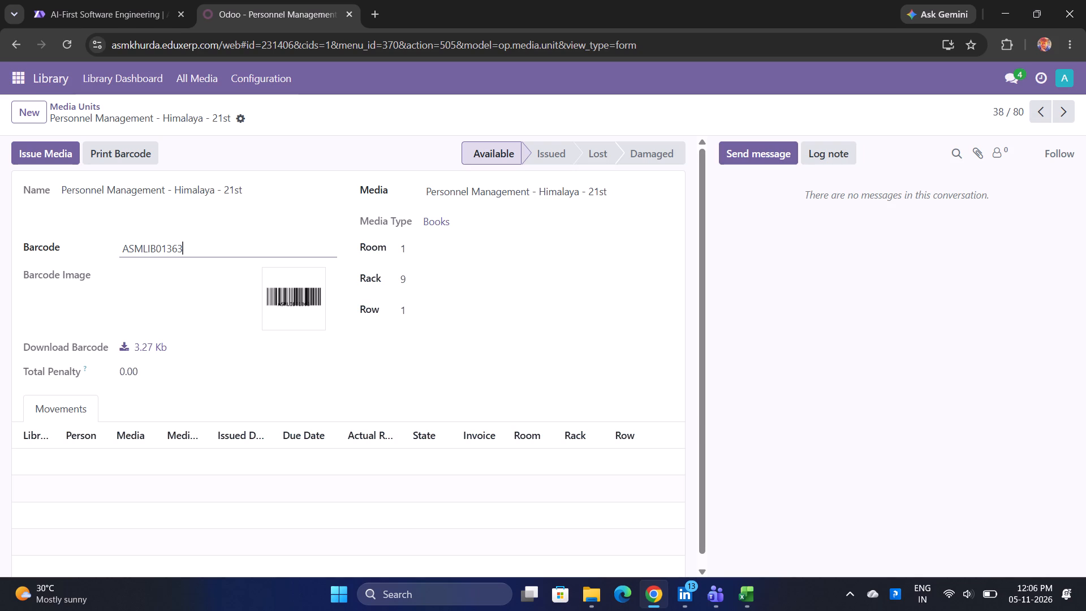
{"action": "key", "text": "BackSpace"}
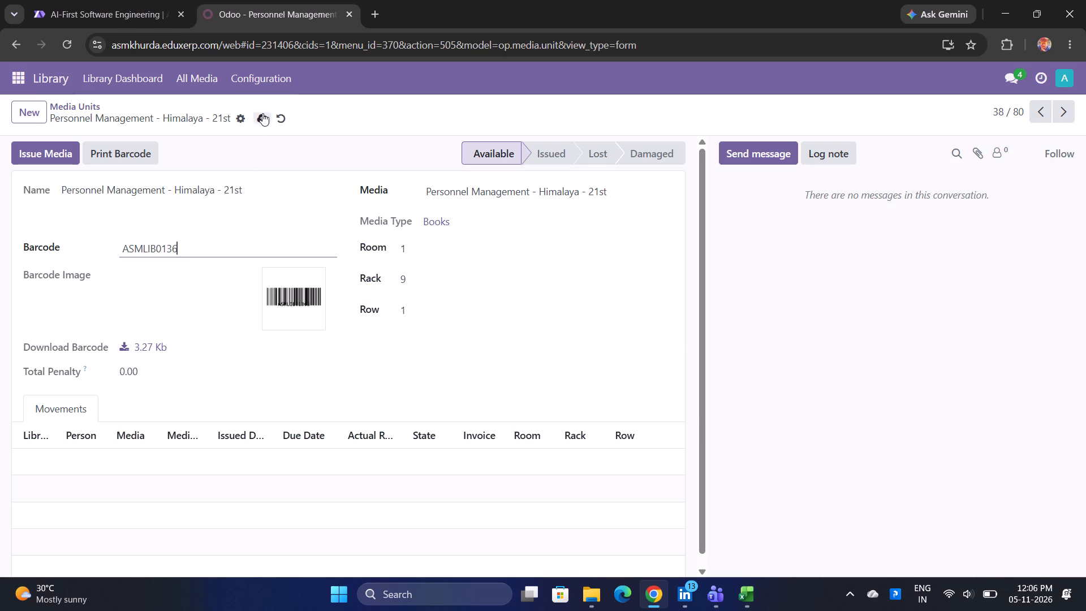
{"action": "left_click", "coordinate": [262, 113]}
{"action": "left_click", "coordinate": [231, 243]}
{"action": "key", "text": "3"}
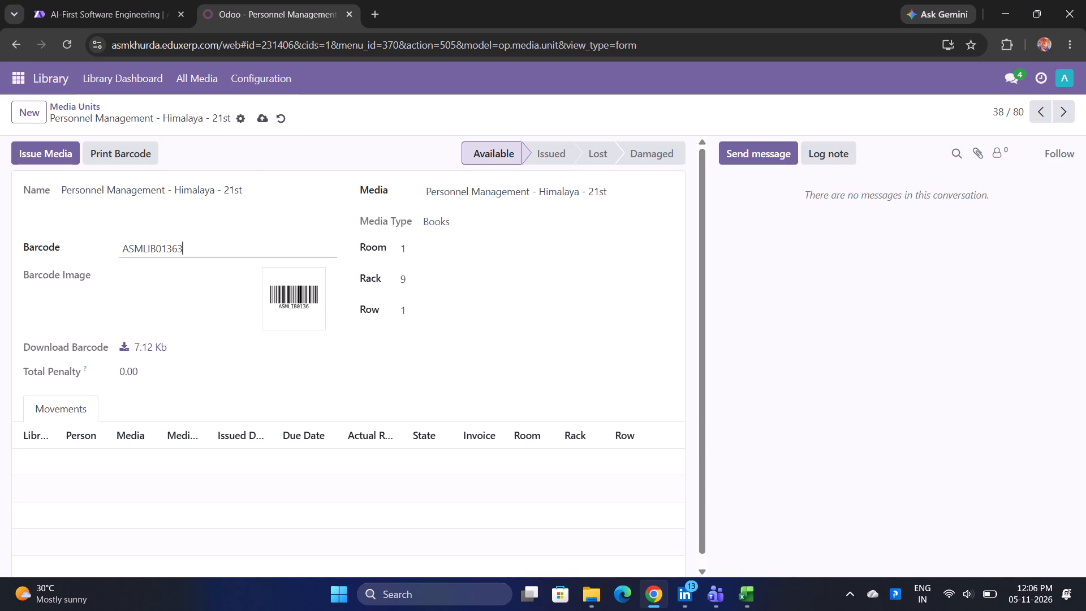
{"action": "left_click", "coordinate": [261, 113]}
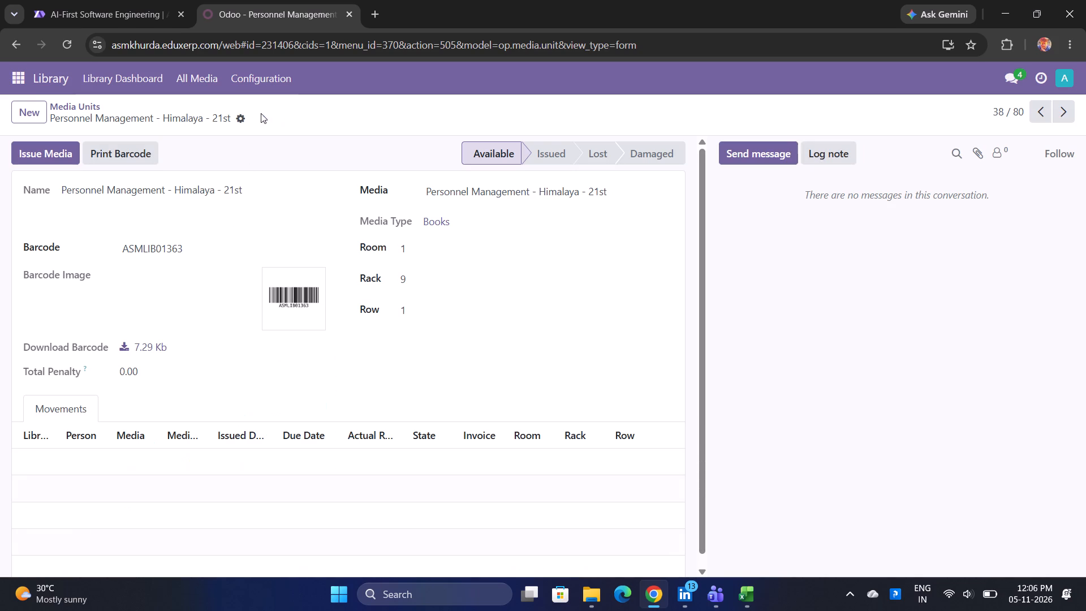
Regenerate the barcode image of the first Perspectives in Business Ethics unit by saving its barcode as ASMLIB0042, then restoring ASMLIB00429 and saving again.
{"action": "left_click", "coordinate": [1070, 113]}
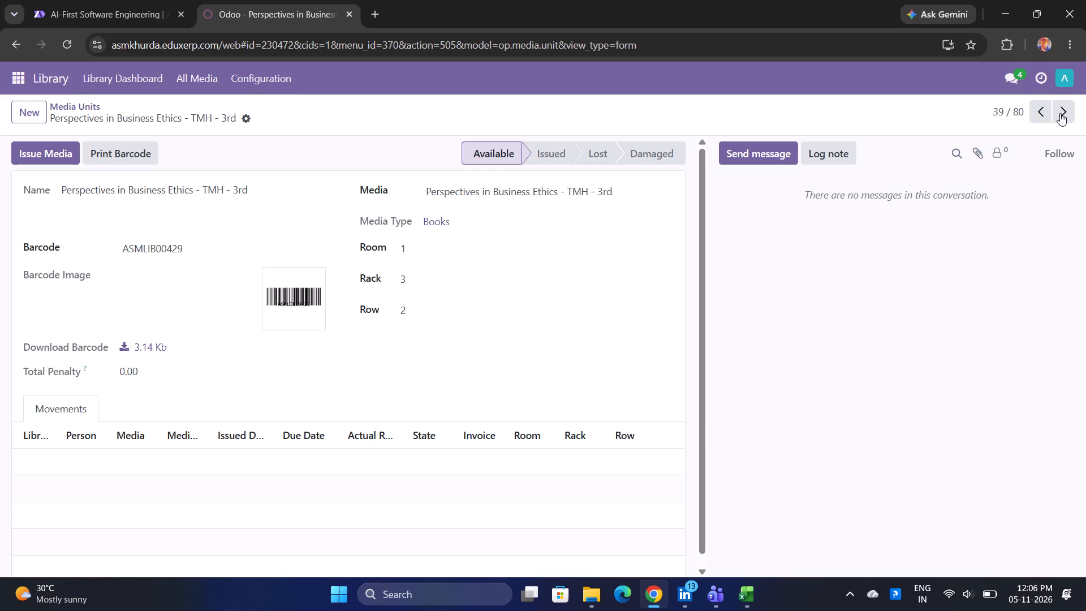
{"action": "left_click", "coordinate": [256, 253]}
{"action": "key", "text": "BackSpace"}
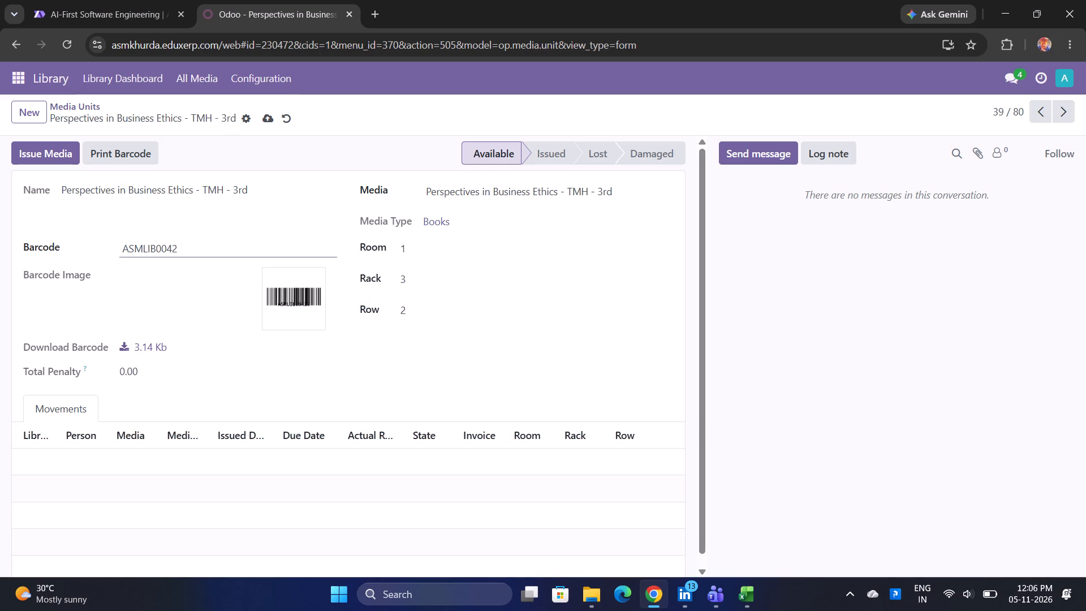
{"action": "left_click", "coordinate": [270, 116]}
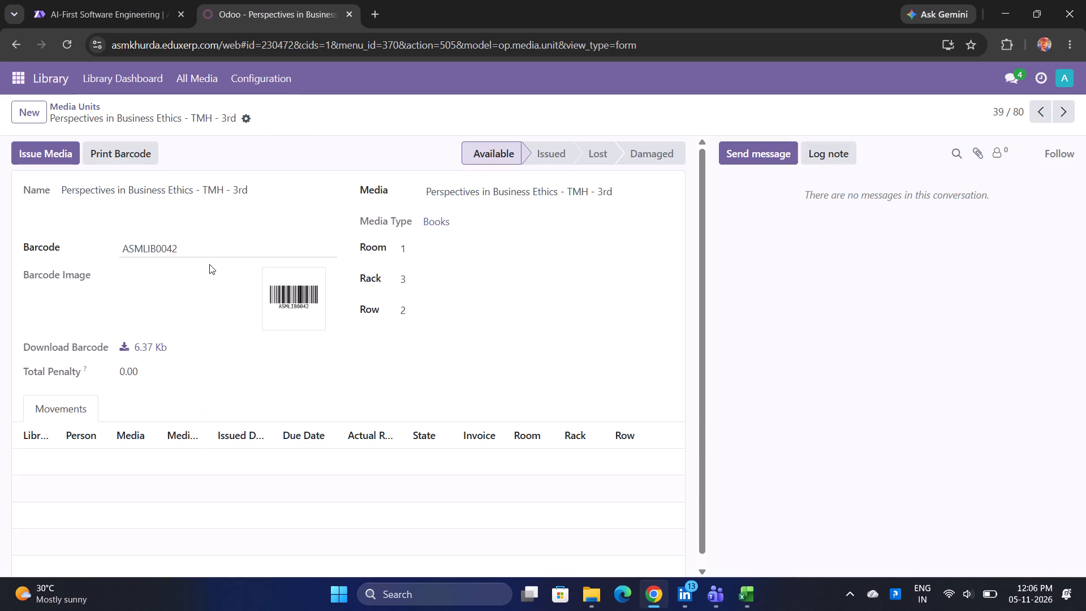
{"action": "left_click", "coordinate": [222, 255]}
{"action": "key", "text": "9"}
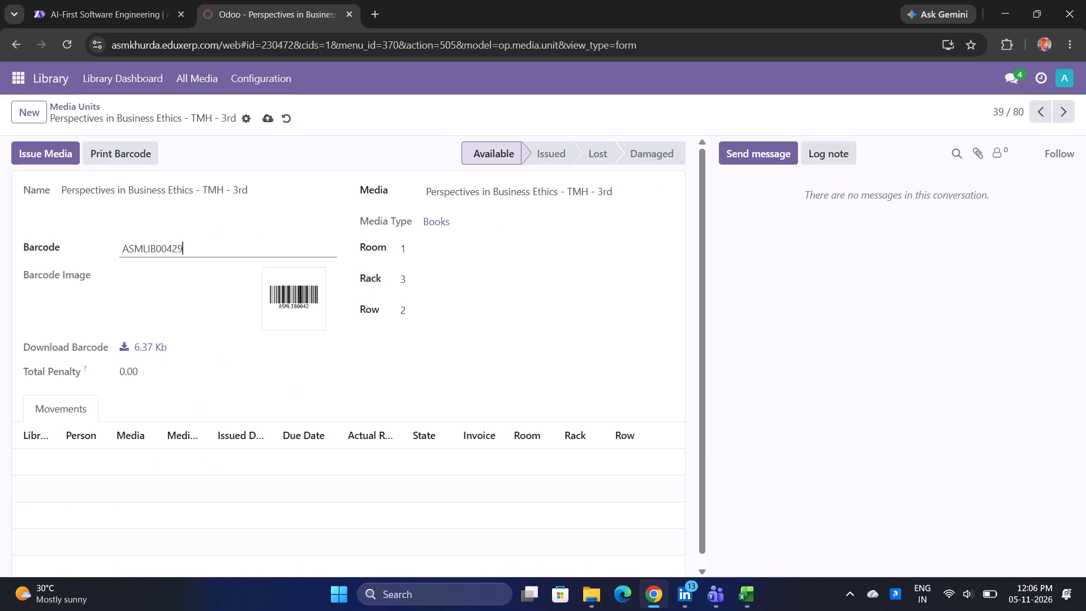
{"action": "left_click", "coordinate": [267, 120]}
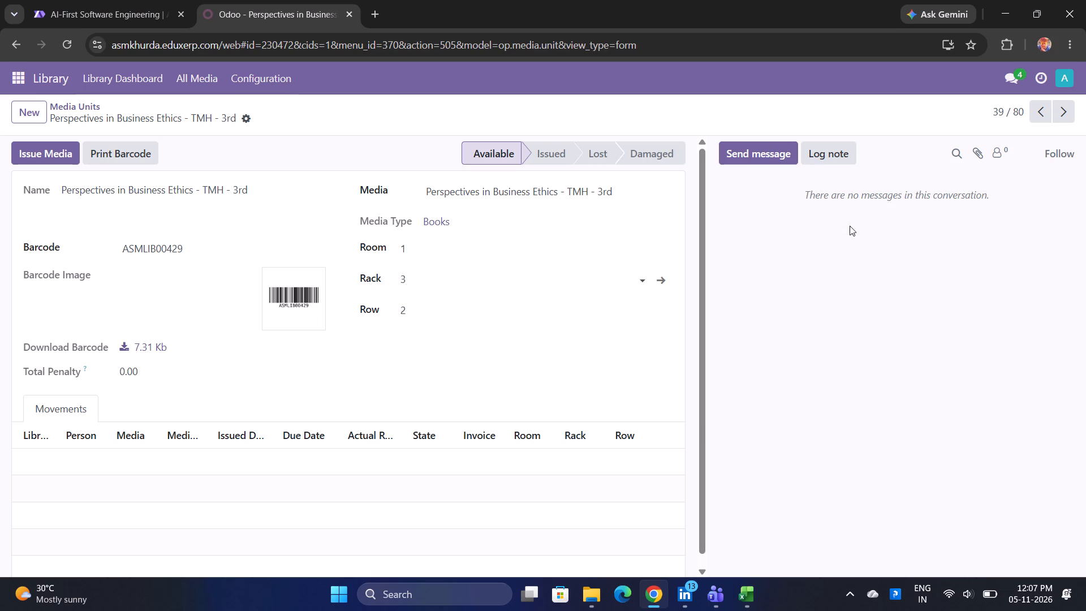
Regenerate the next Perspectives in Business Ethics unit's barcode image by saving its barcode as ASMLIB0002, then restoring ASMLIB00020 and saving again.
{"action": "left_click", "coordinate": [1063, 111]}
{"action": "left_click", "coordinate": [266, 249]}
{"action": "key", "text": "BackSpace"}
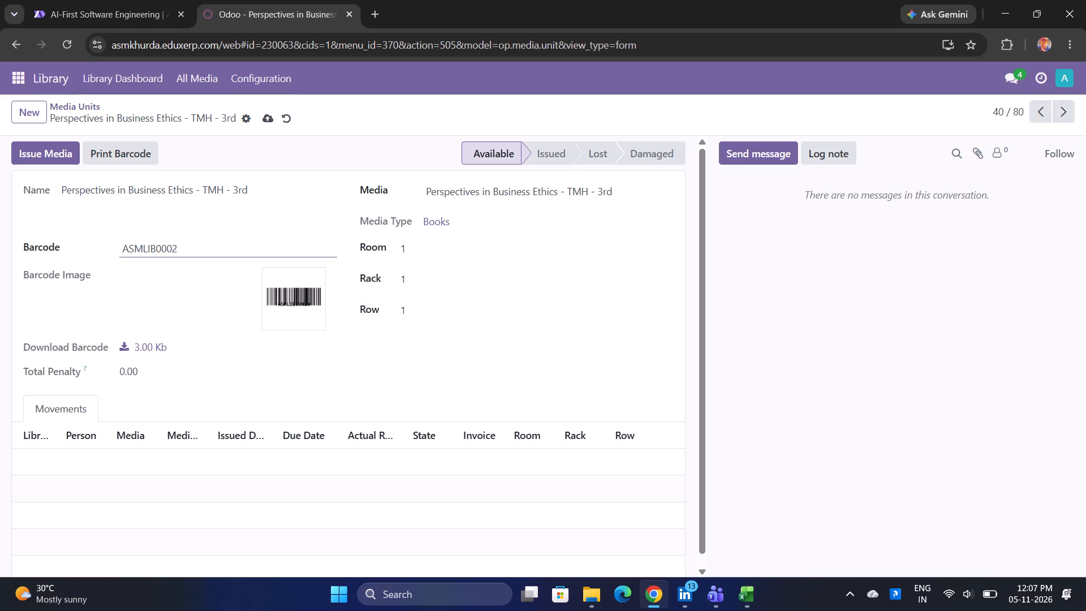
{"action": "left_click", "coordinate": [271, 114]}
{"action": "left_click", "coordinate": [210, 255]}
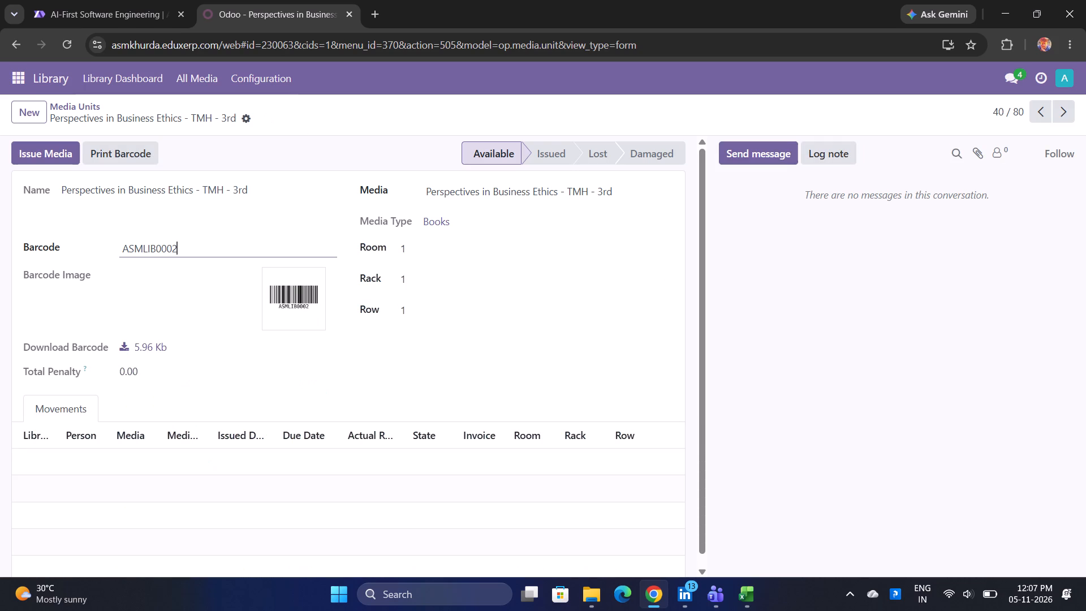
{"action": "key", "text": "0"}
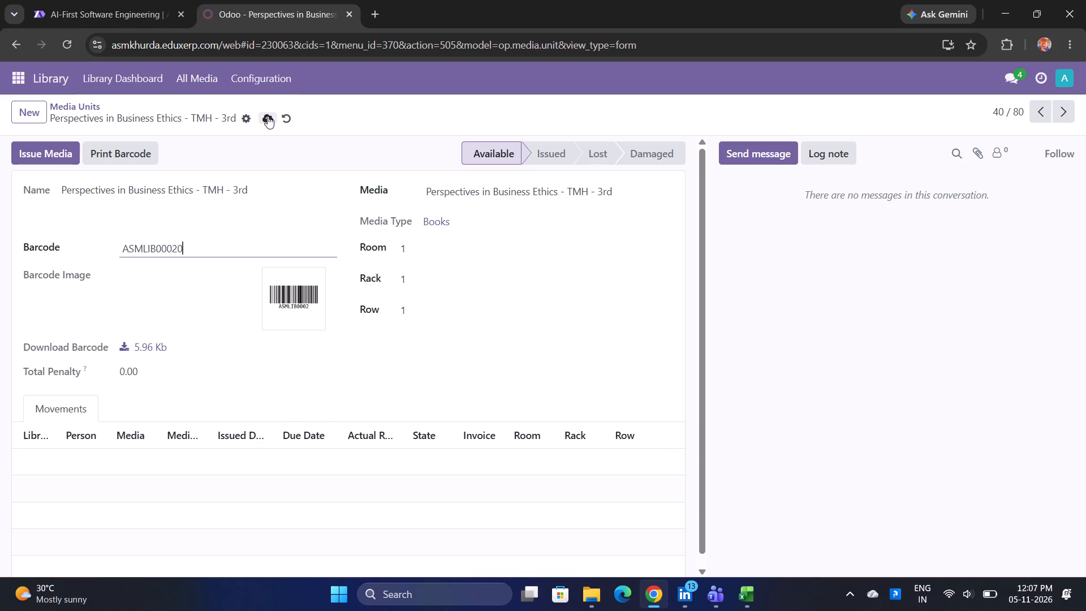
{"action": "left_click", "coordinate": [268, 116]}
Regenerate the next Perspectives in Business Ethics unit's barcode image by saving its barcode as ASMLIB0047, then restoring ASMLIB00475 and saving again.
{"action": "left_click", "coordinate": [1065, 106]}
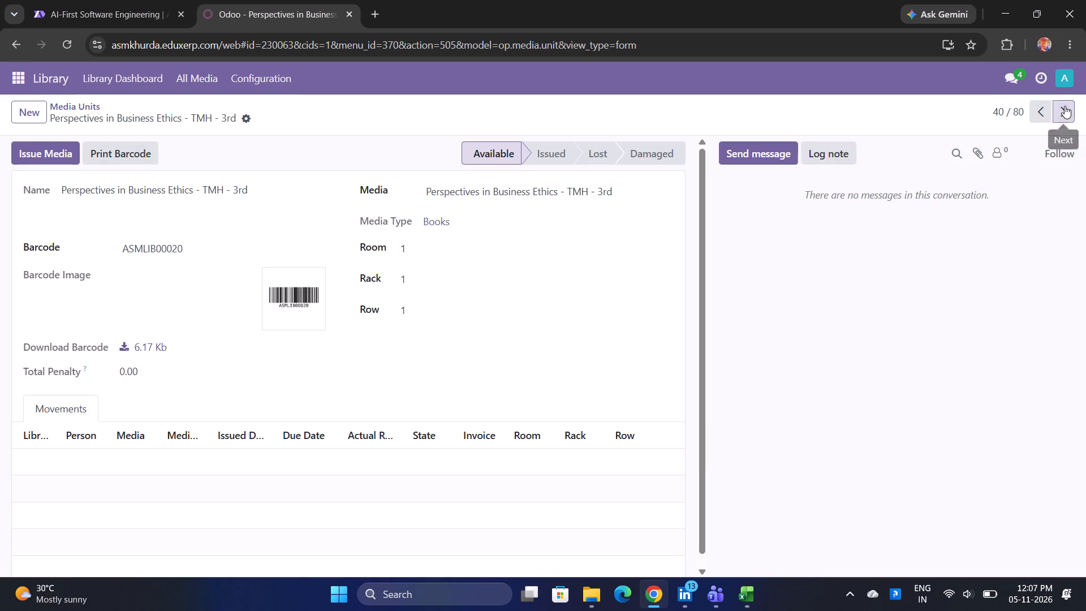
{"action": "left_click", "coordinate": [285, 252]}
{"action": "key", "text": "BackSpace"}
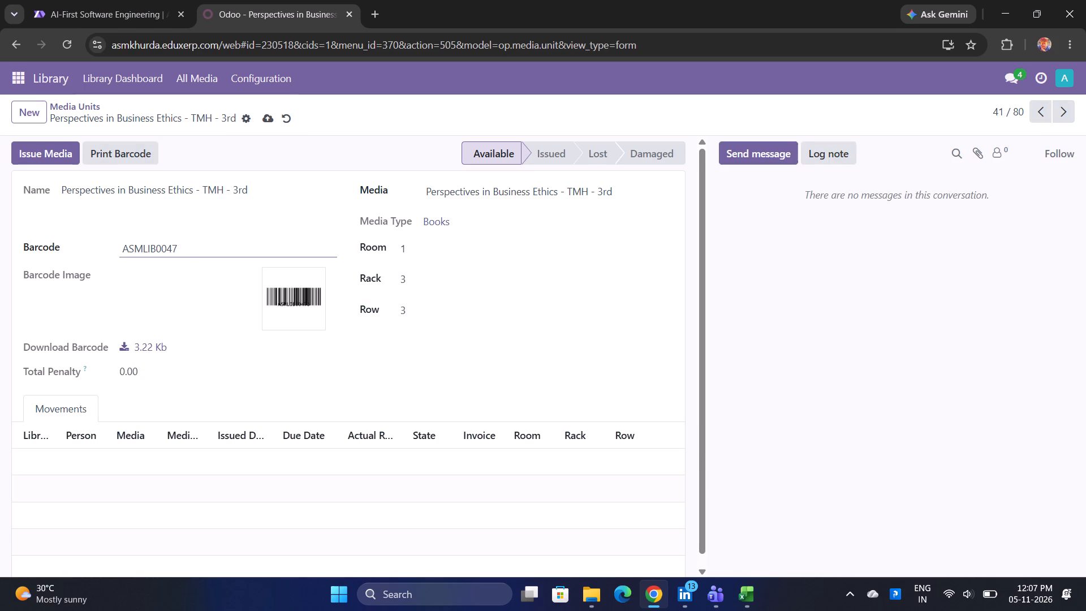
{"action": "left_click", "coordinate": [265, 117]}
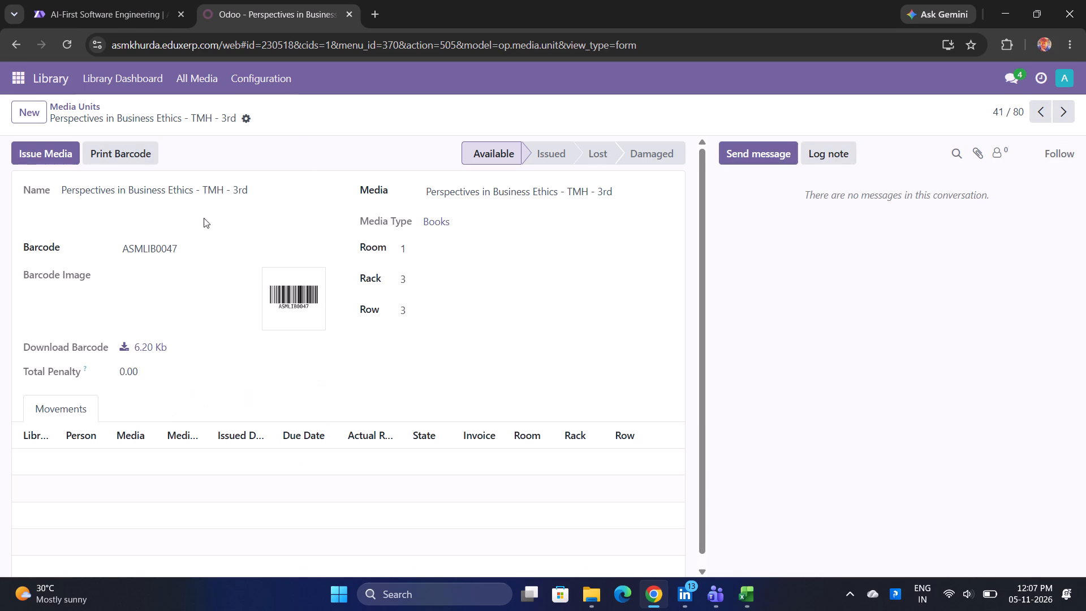
{"action": "left_click", "coordinate": [195, 242]}
{"action": "key", "text": "5"}
{"action": "left_click", "coordinate": [265, 117]}
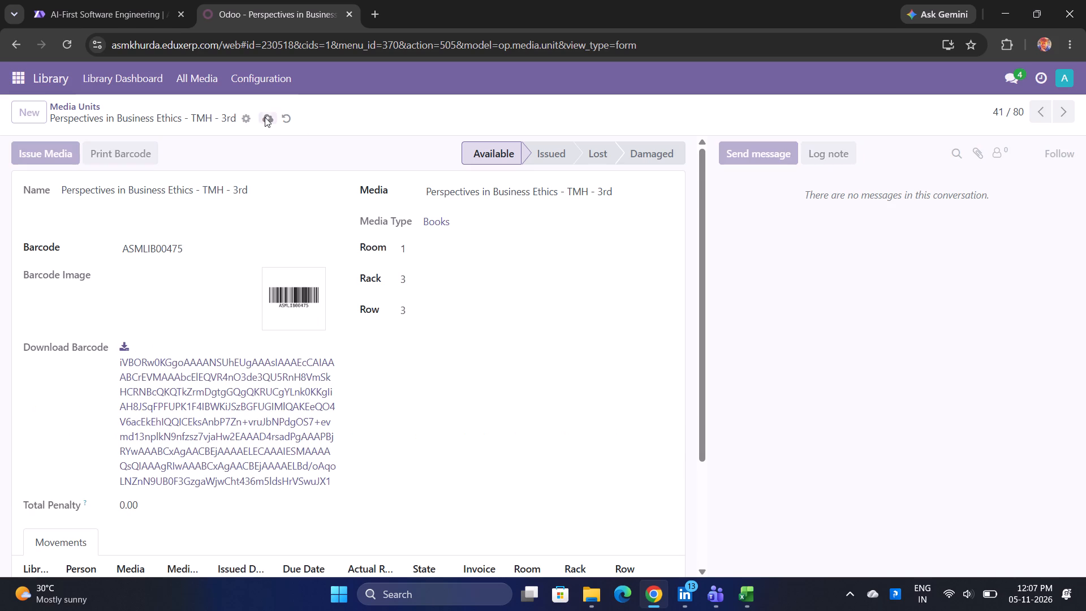
Regenerate the next Perspectives in Business Ethics unit's barcode image by saving its barcode as ASMLIB0001, then restoring ASMLIB00018 and saving again.
{"action": "left_click", "coordinate": [1064, 109]}
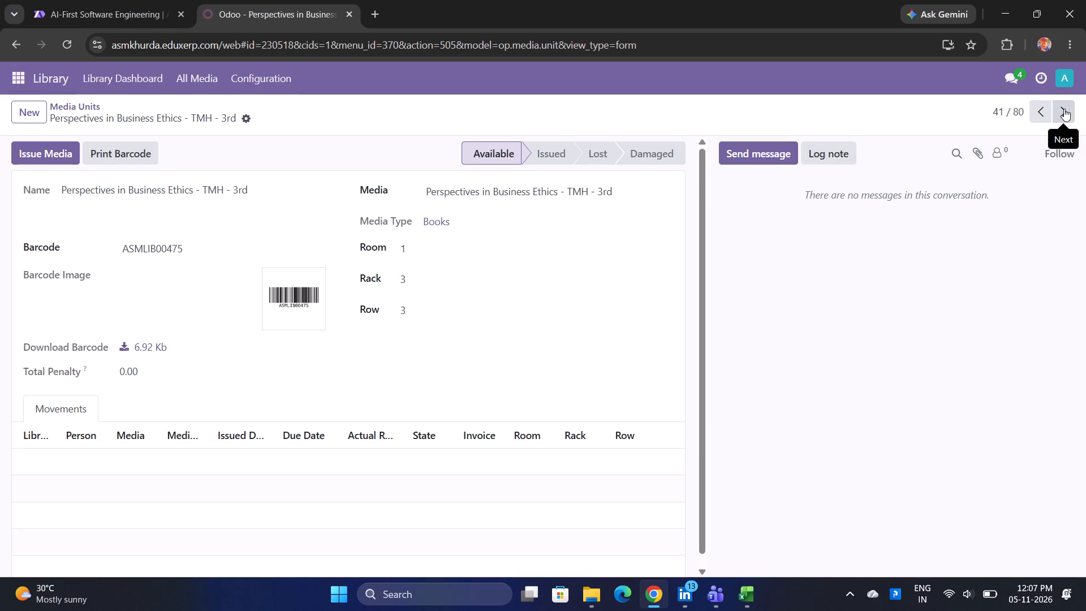
{"action": "left_click", "coordinate": [308, 248]}
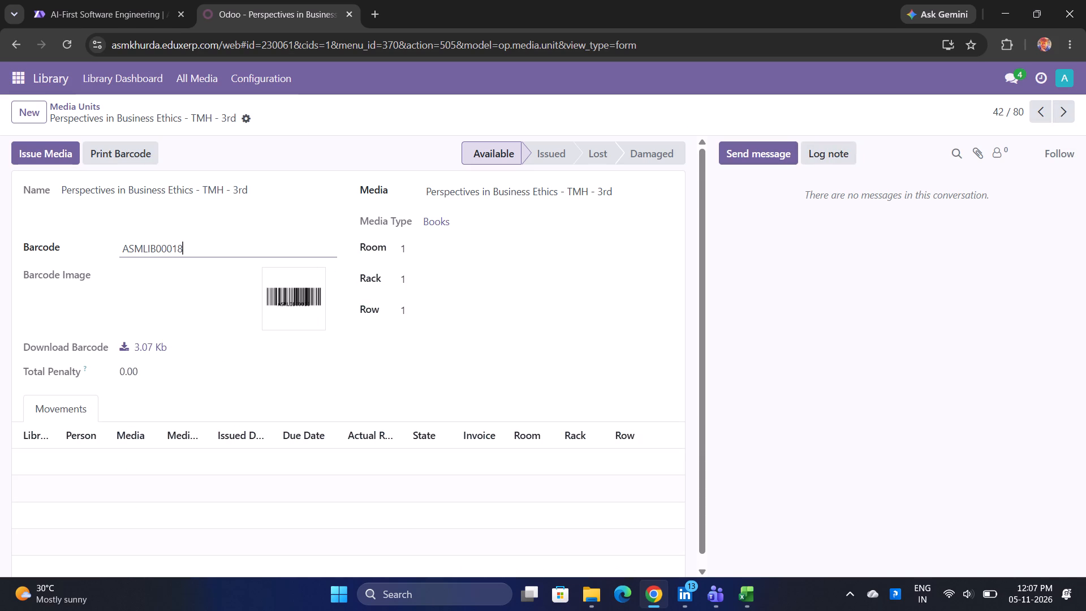
{"action": "key", "text": "BackSpace"}
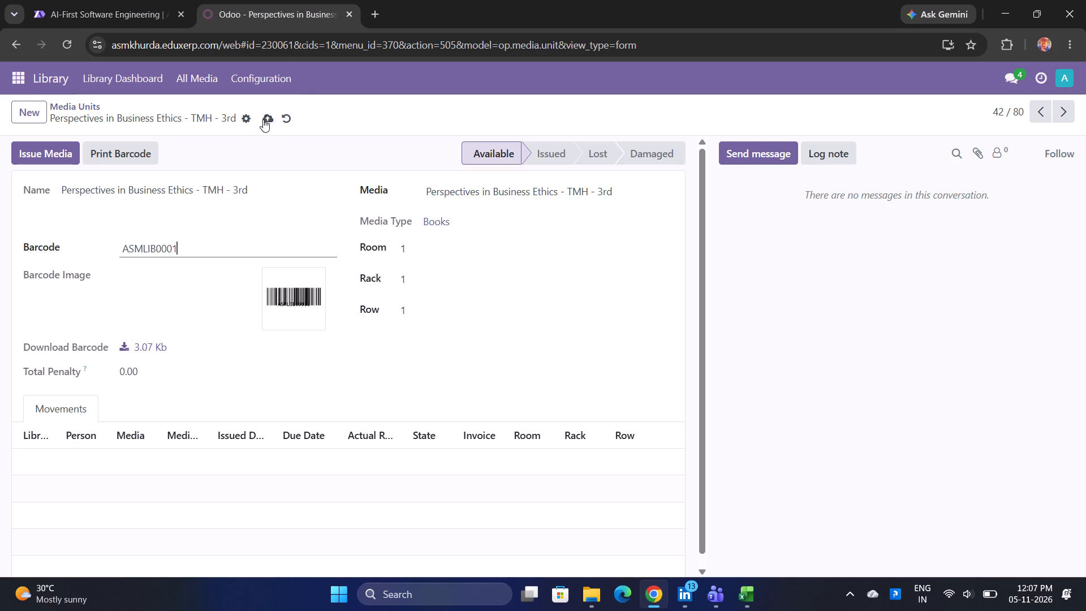
{"action": "left_click", "coordinate": [270, 114]}
{"action": "left_click", "coordinate": [200, 246]}
{"action": "key", "text": "8"}
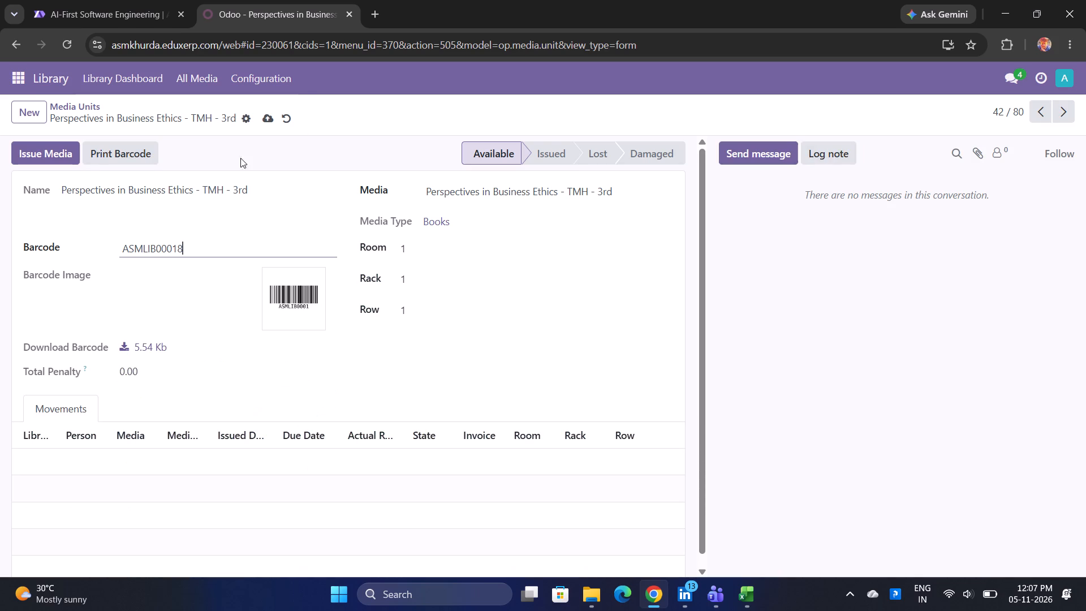
{"action": "left_click", "coordinate": [262, 115]}
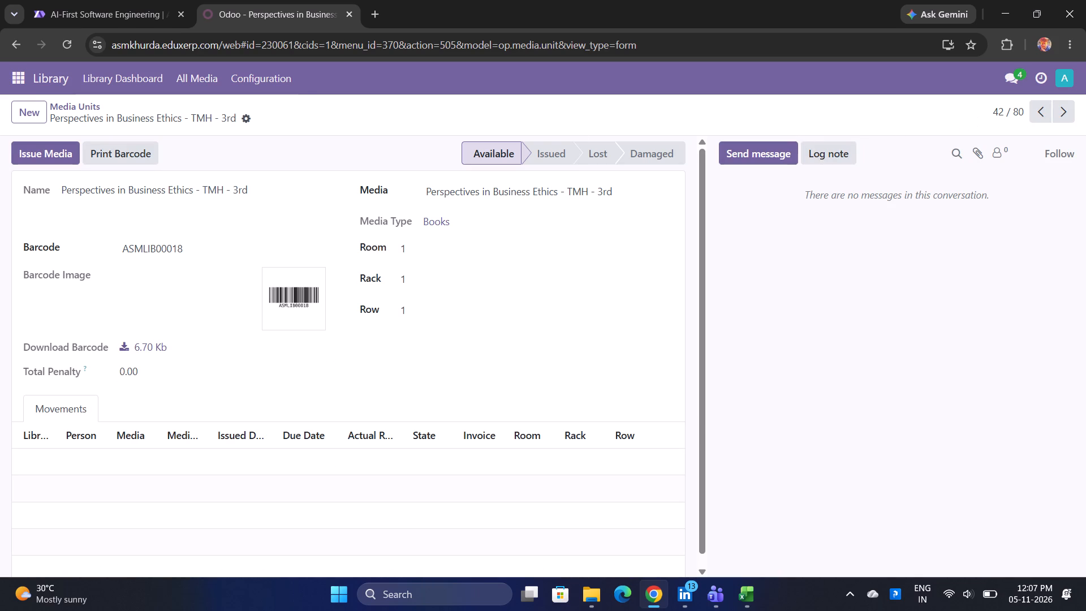
Regenerate the next Perspectives in Business Ethics unit's barcode image by saving its barcode as ASMLIB0001, then restoring ASMLIB00017 and saving again.
{"action": "left_click", "coordinate": [1064, 108]}
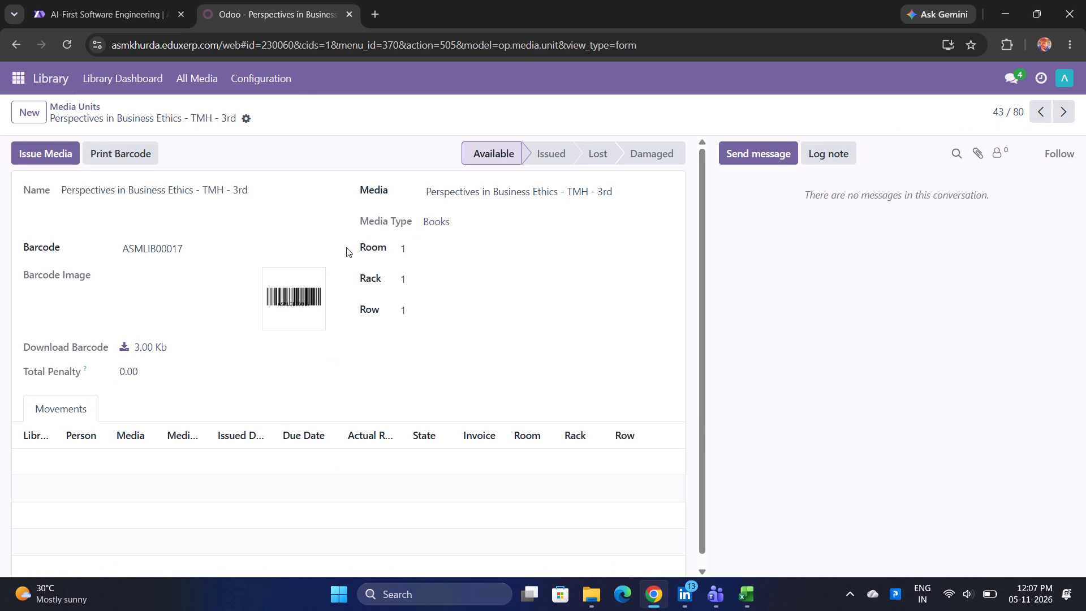
{"action": "left_click", "coordinate": [331, 253]}
{"action": "key", "text": "BackSpace"}
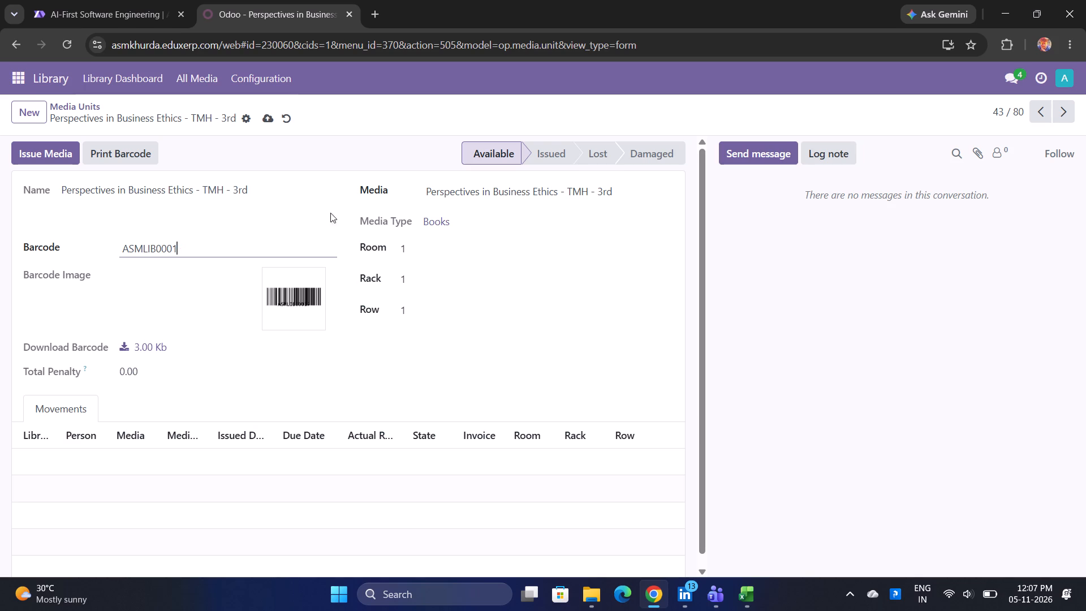
{"action": "left_click", "coordinate": [265, 115]}
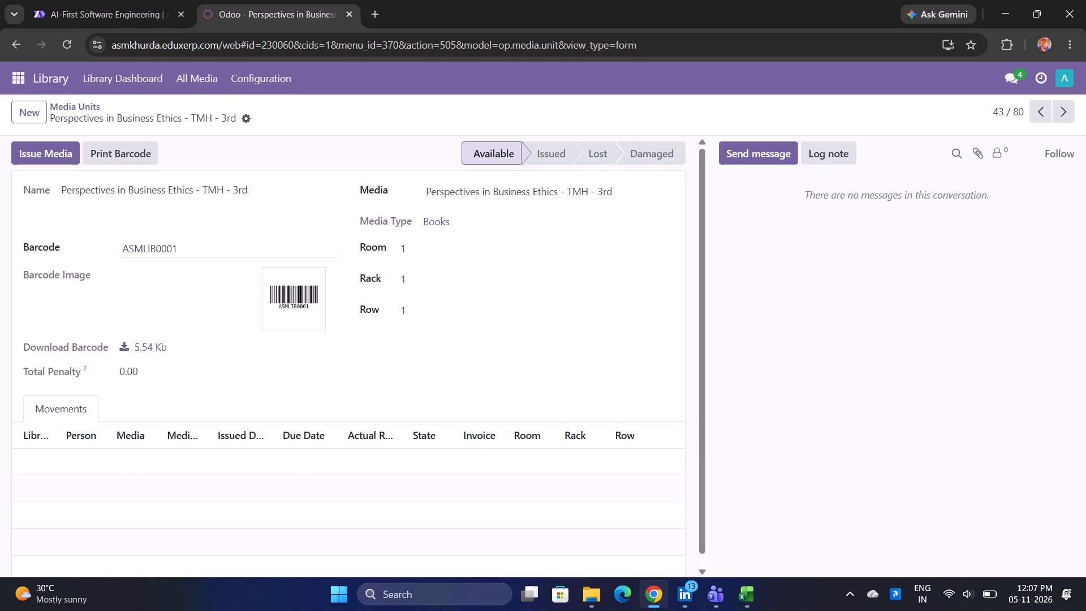
{"action": "left_click", "coordinate": [231, 247]}
{"action": "key", "text": "7"}
{"action": "left_click", "coordinate": [265, 116]}
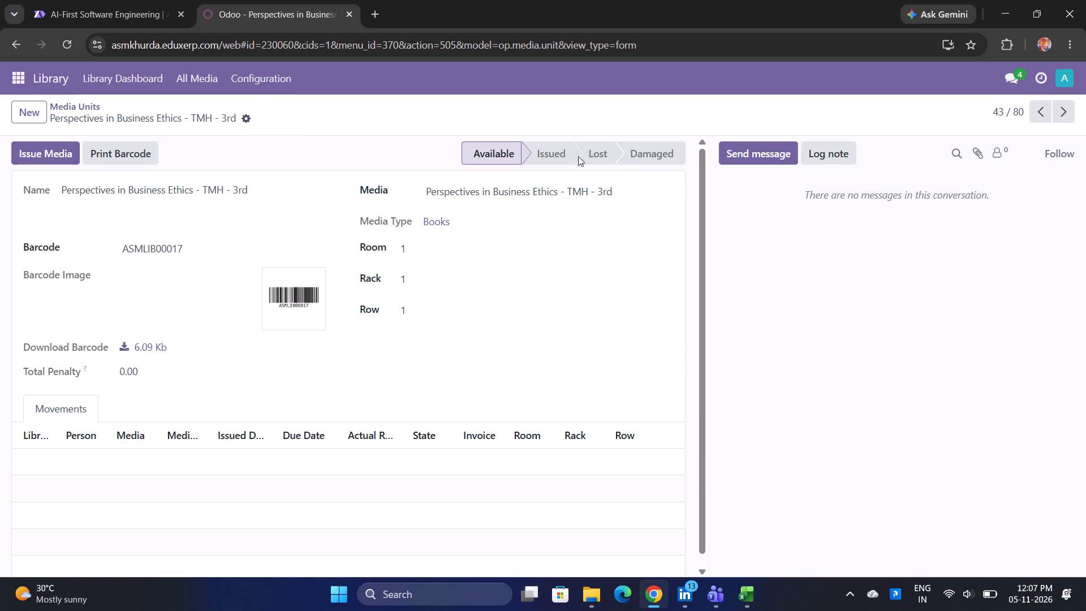
Regenerate the next Perspectives in Business Ethics unit's barcode image by saving its barcode as ASMLIB0001, then restoring ASMLIB00019 and saving again.
{"action": "left_click", "coordinate": [1062, 106]}
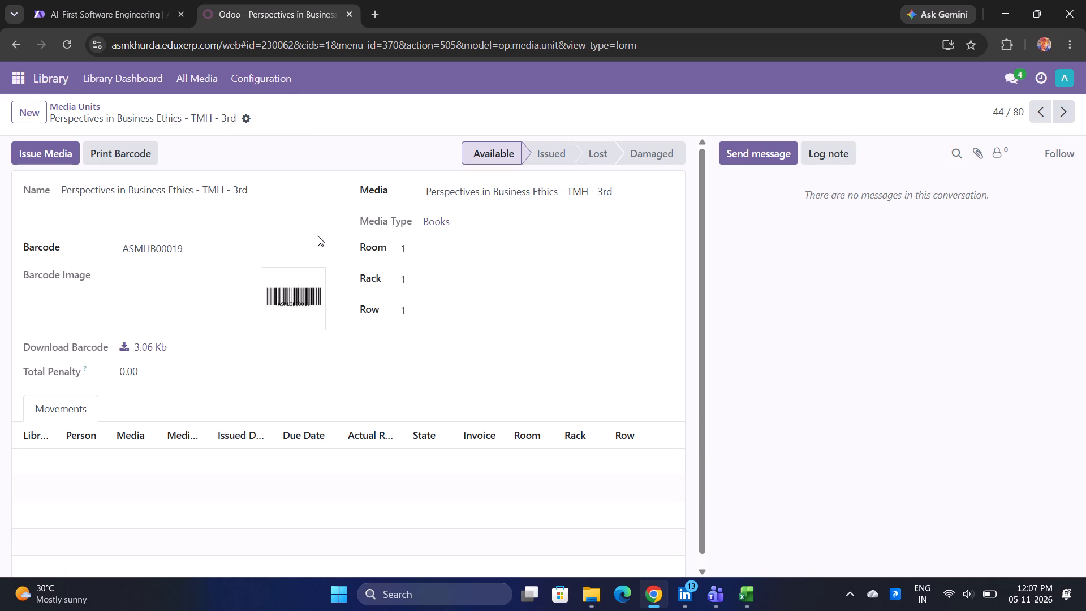
{"action": "left_click", "coordinate": [248, 244]}
{"action": "key", "text": "BackSpace"}
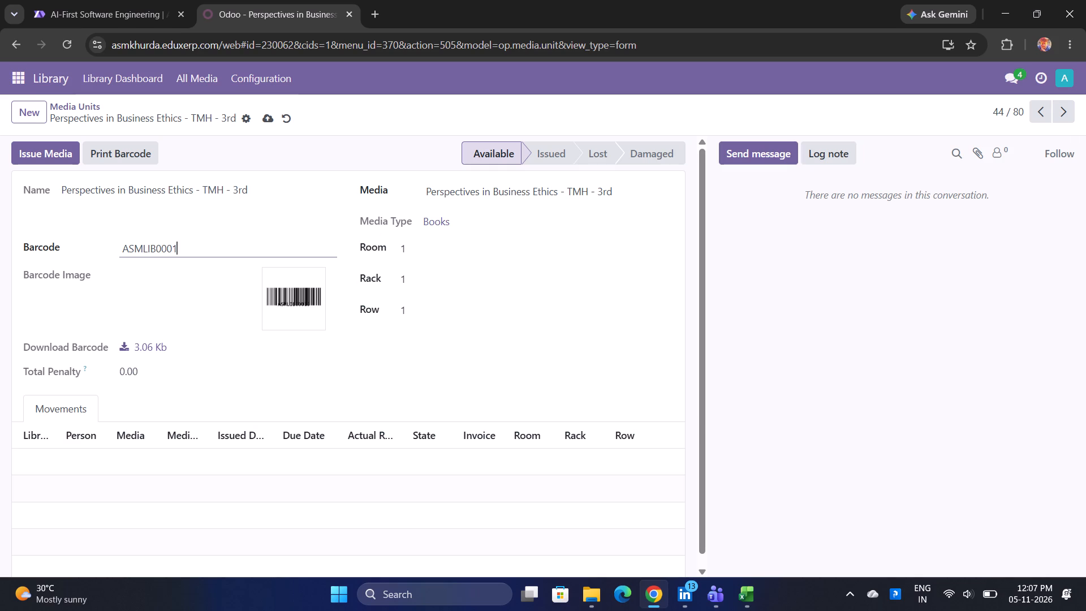
{"action": "left_click", "coordinate": [269, 114]}
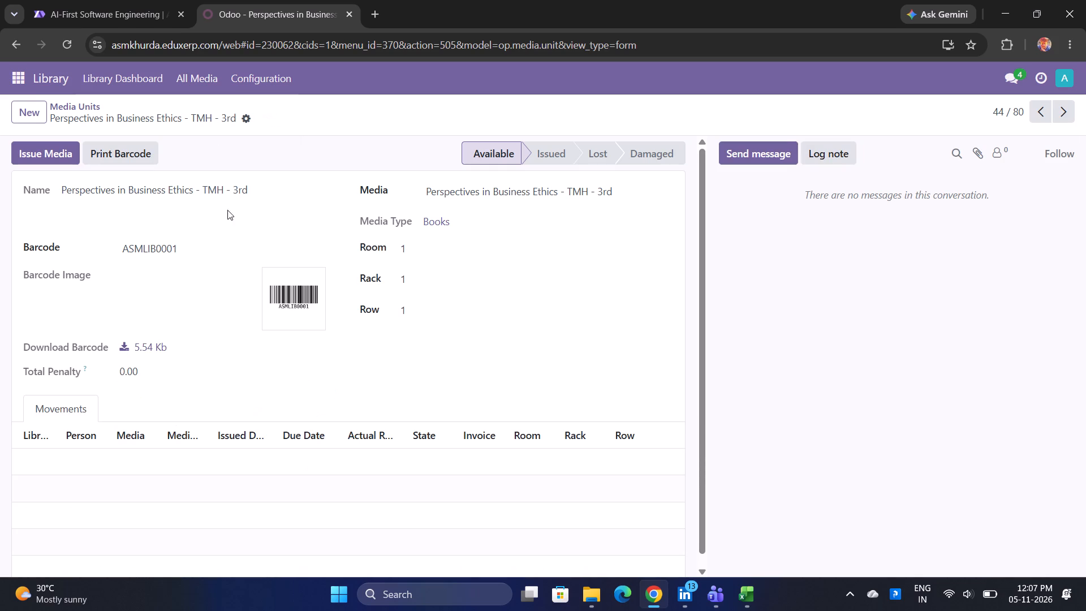
{"action": "left_click", "coordinate": [234, 257]}
{"action": "key", "text": "9"}
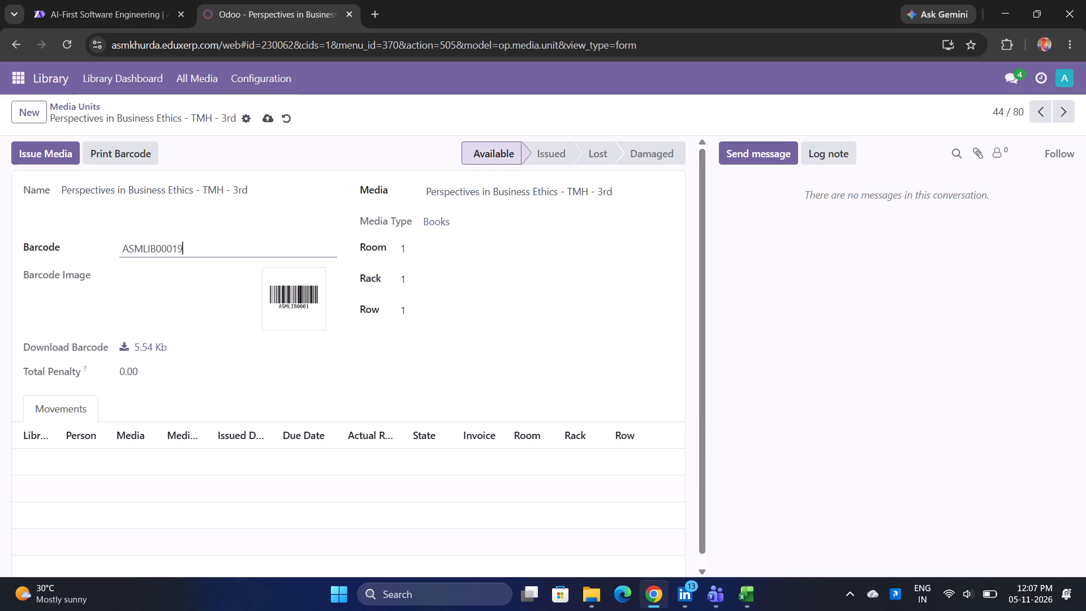
{"action": "left_click", "coordinate": [265, 118]}
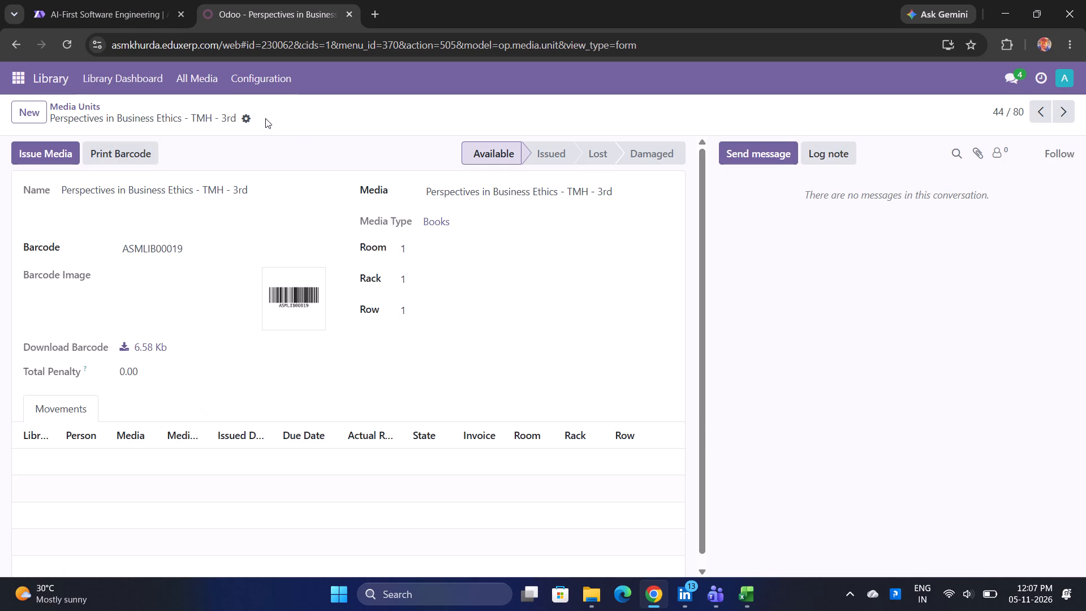
Regenerate the next Perspectives in Business Ethics unit's barcode image by saving its barcode as ASMLIB0001, then restoring ASMLIB00016 and saving again.
{"action": "left_click", "coordinate": [1068, 106]}
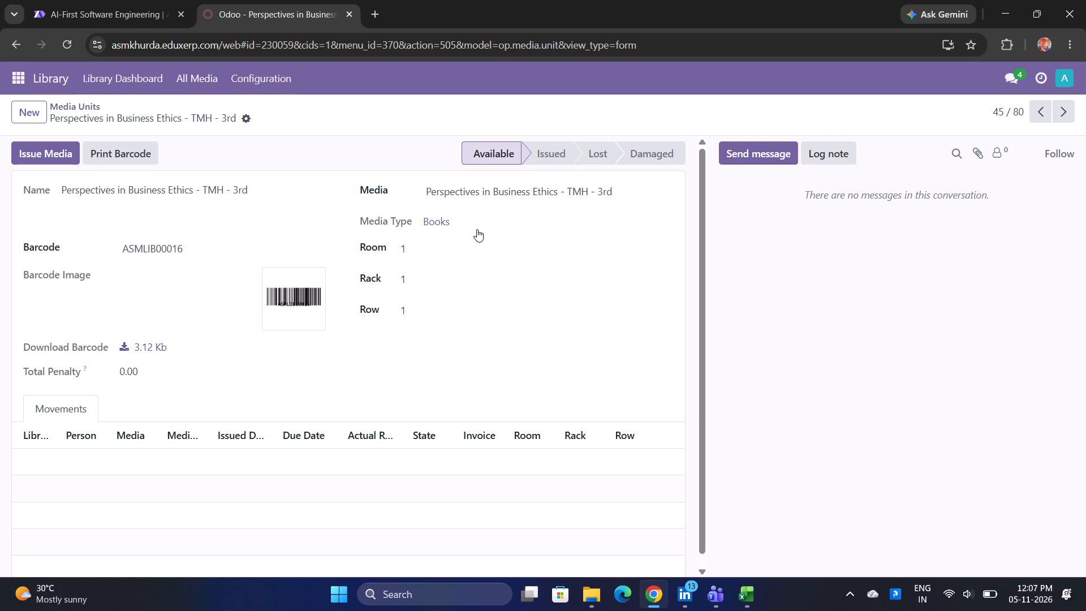
{"action": "left_click", "coordinate": [308, 240]}
{"action": "key", "text": "BackSpace"}
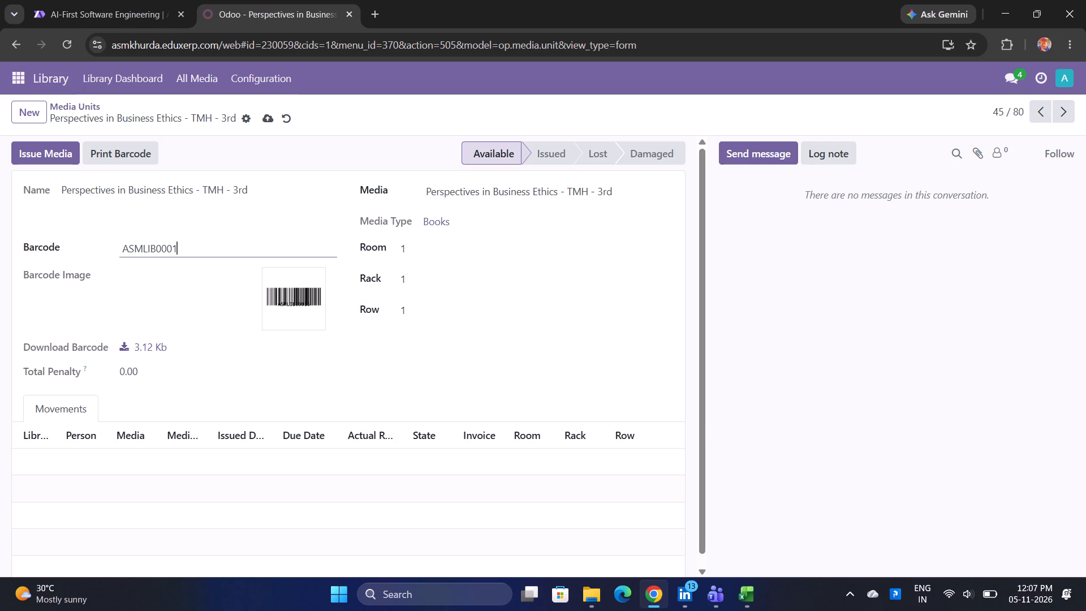
{"action": "left_click", "coordinate": [268, 118]}
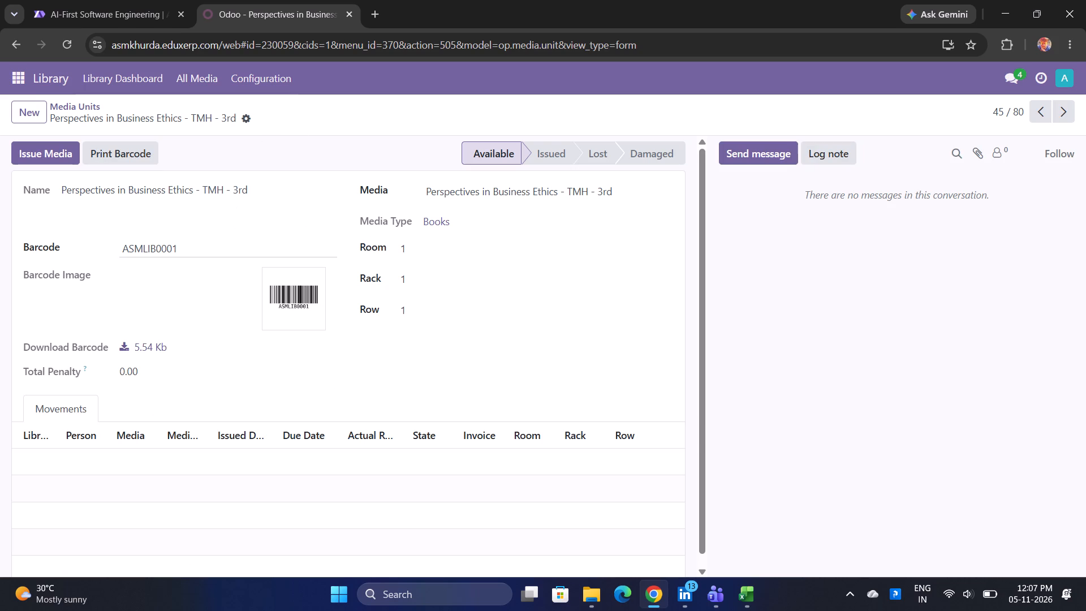
{"action": "left_click", "coordinate": [232, 240]}
{"action": "key", "text": "6"}
{"action": "left_click", "coordinate": [266, 114]}
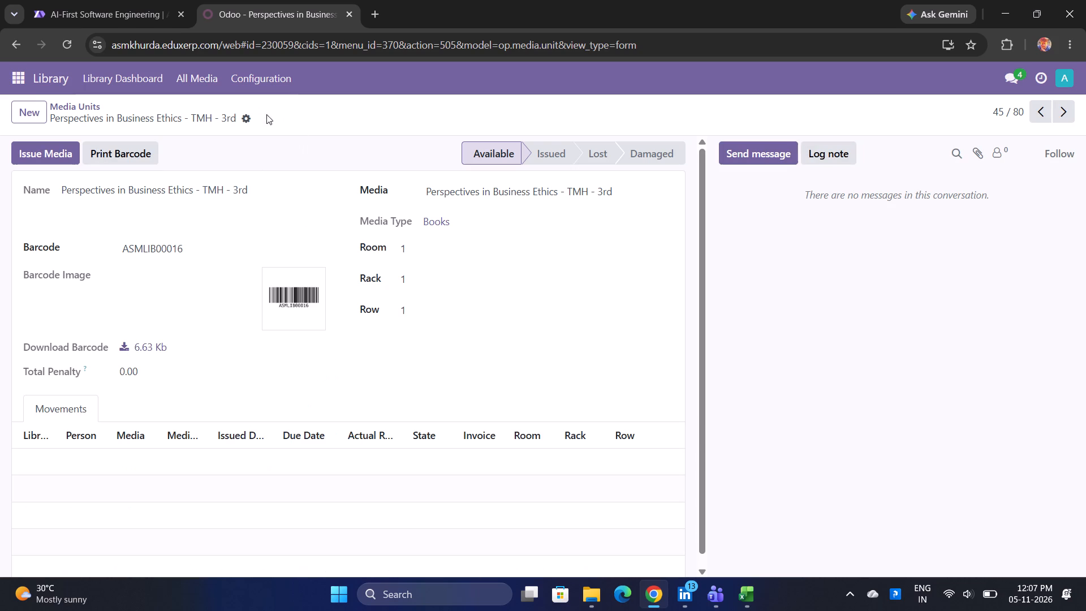
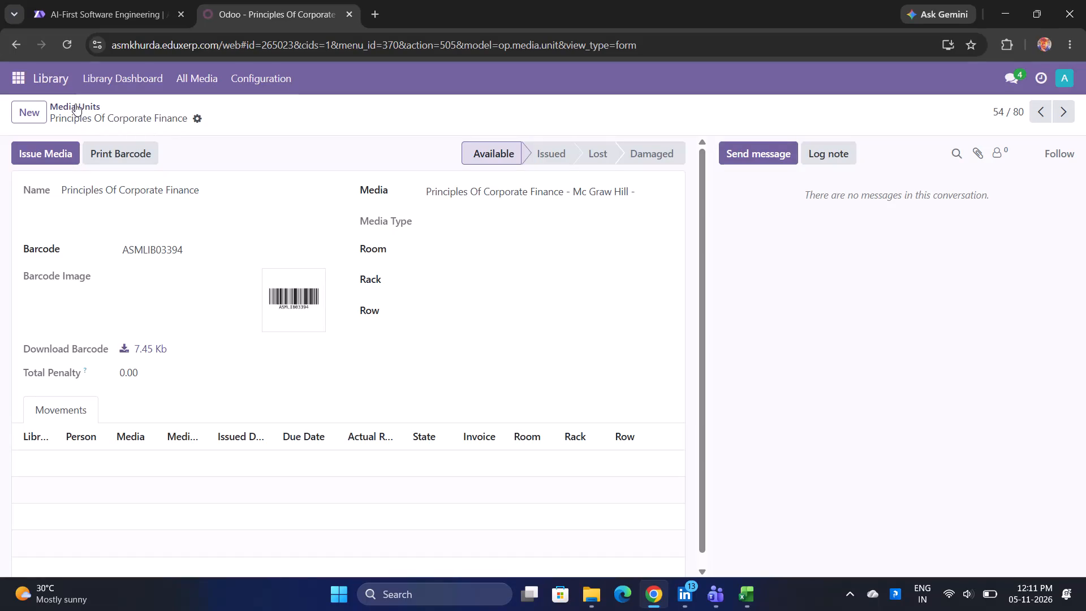
Return from the Principles Of Corporate Finance unit's record to the Media Units list.
{"action": "left_click", "coordinate": [74, 104]}
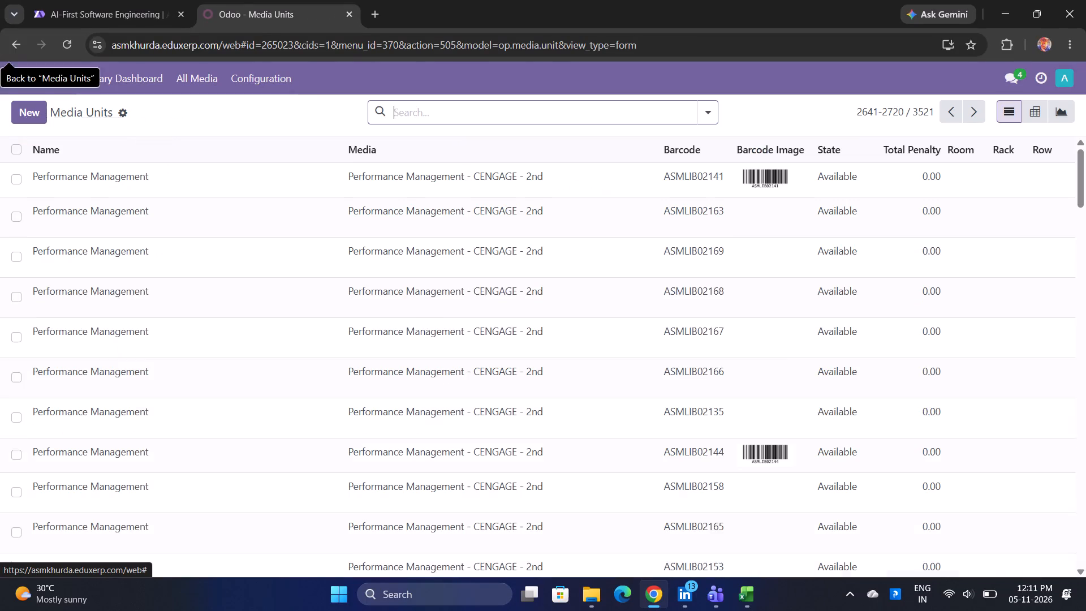
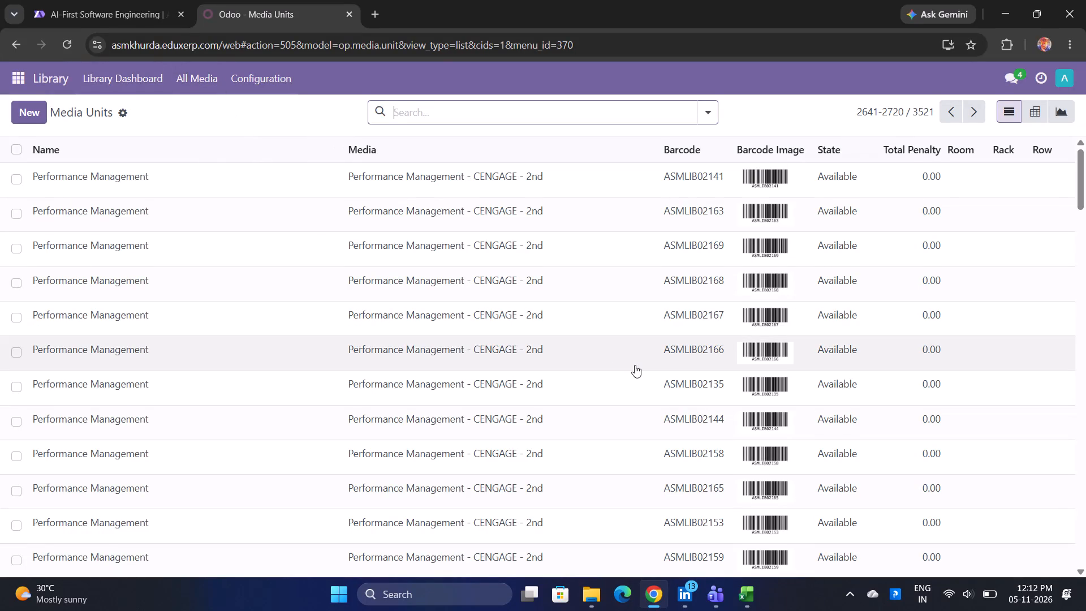
Open the Principles Of Corporate Finance unit with barcode ASMLIB03393 from the Media Units list.
{"action": "scroll", "coordinate": [635, 365], "scroll_direction": "down", "scroll_amount": 6}
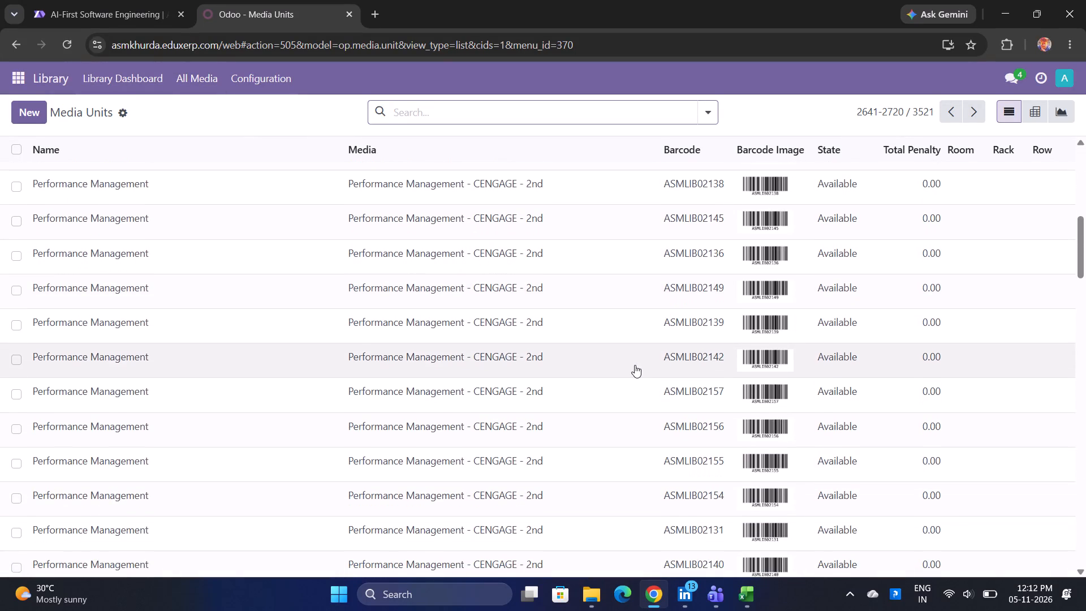
{"action": "scroll", "coordinate": [635, 365], "scroll_direction": "right", "scroll_amount": 12}
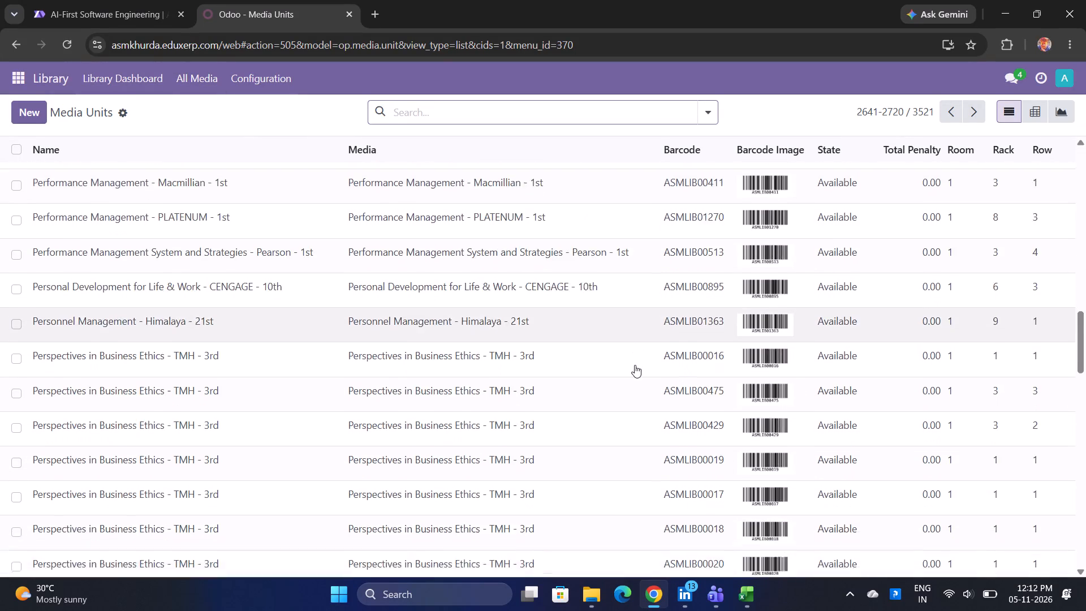
{"action": "scroll", "coordinate": [635, 365], "scroll_direction": "right", "scroll_amount": 5}
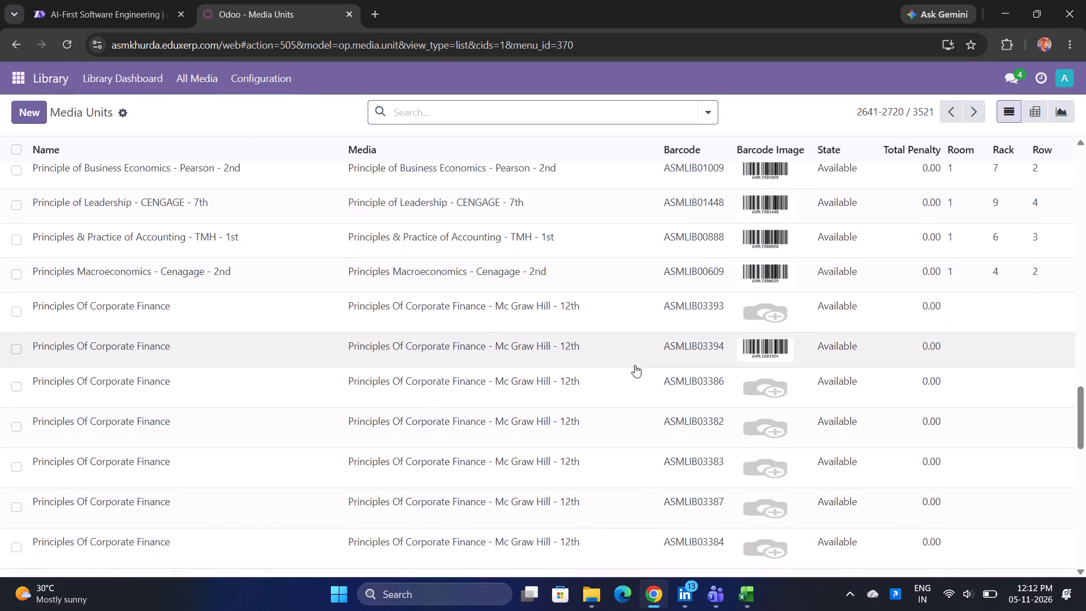
{"action": "scroll", "coordinate": [635, 365], "scroll_direction": "down", "scroll_amount": 9}
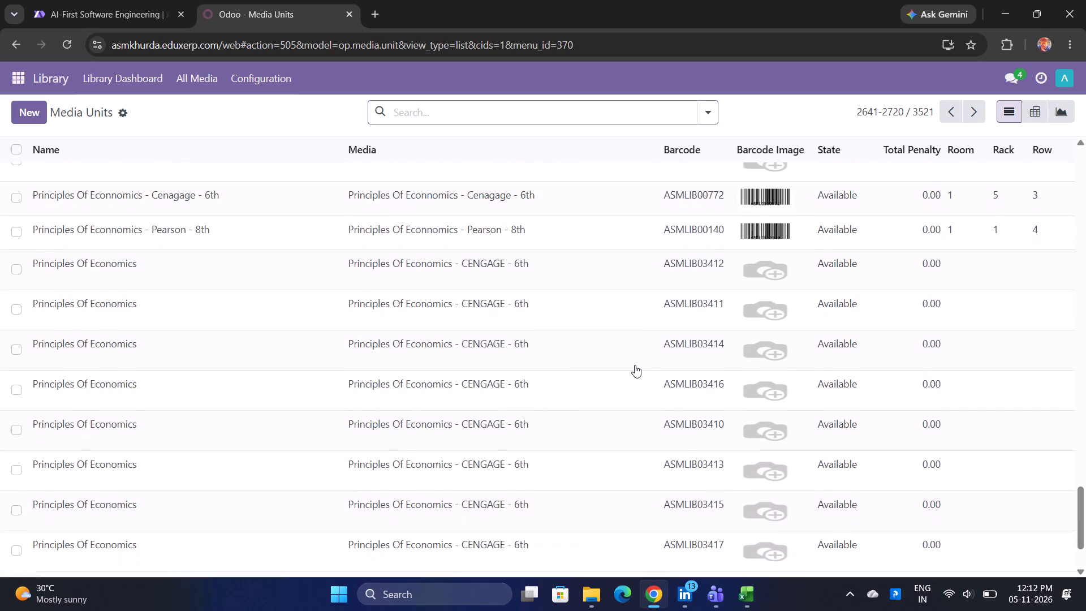
{"action": "scroll", "coordinate": [635, 365], "scroll_direction": "down", "scroll_amount": 3}
{"action": "scroll", "coordinate": [635, 365], "scroll_direction": "up", "scroll_amount": 7}
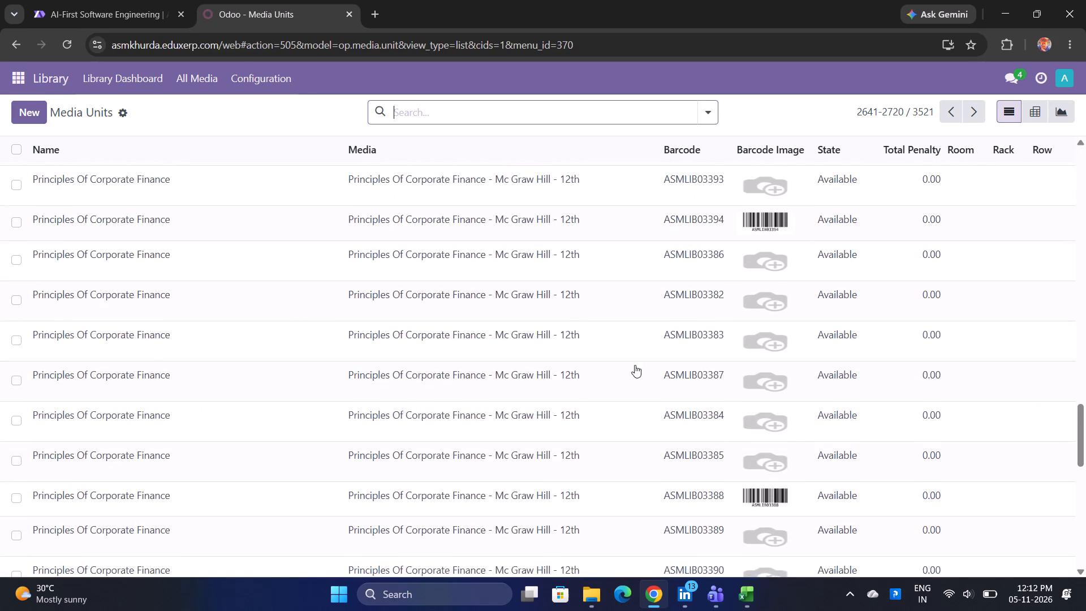
{"action": "scroll", "coordinate": [635, 365], "scroll_direction": "up", "scroll_amount": 2}
{"action": "scroll", "coordinate": [635, 365], "scroll_direction": "down", "scroll_amount": 6}
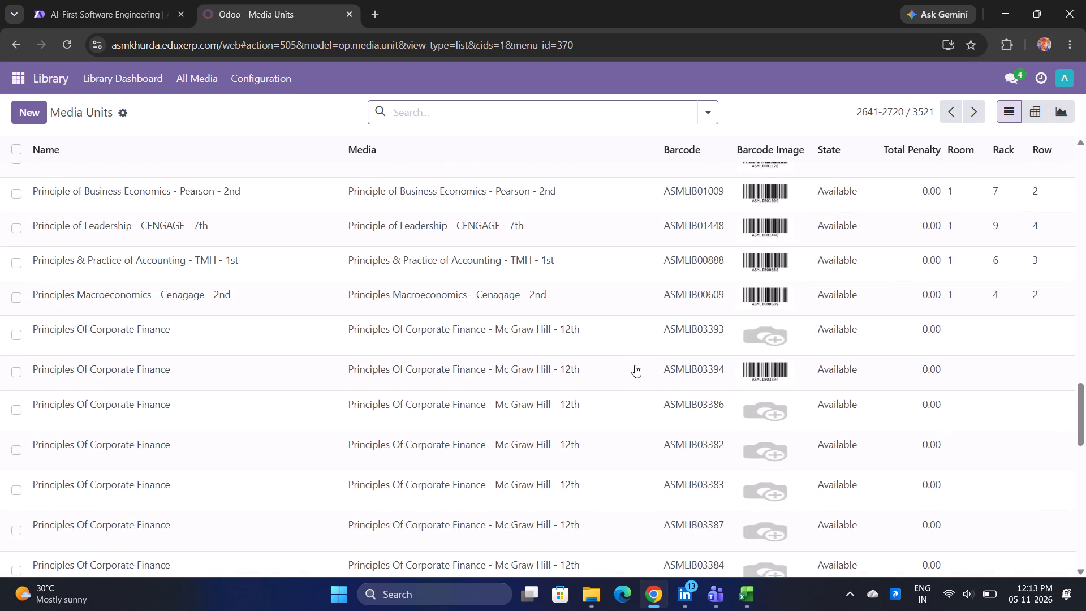
{"action": "left_click", "coordinate": [759, 316]}
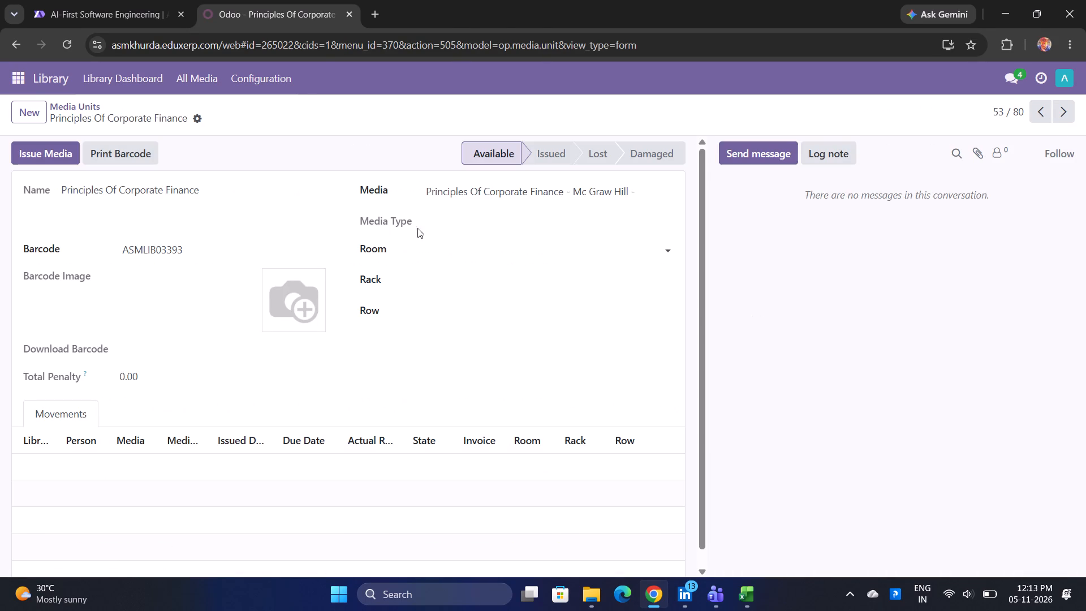
Regenerate this unit's barcode image by saving the barcode as ASMLIB0339, then restoring it to ASMLIB03393 and saving again.
{"action": "left_click", "coordinate": [215, 250]}
{"action": "key", "text": "BackSpace"}
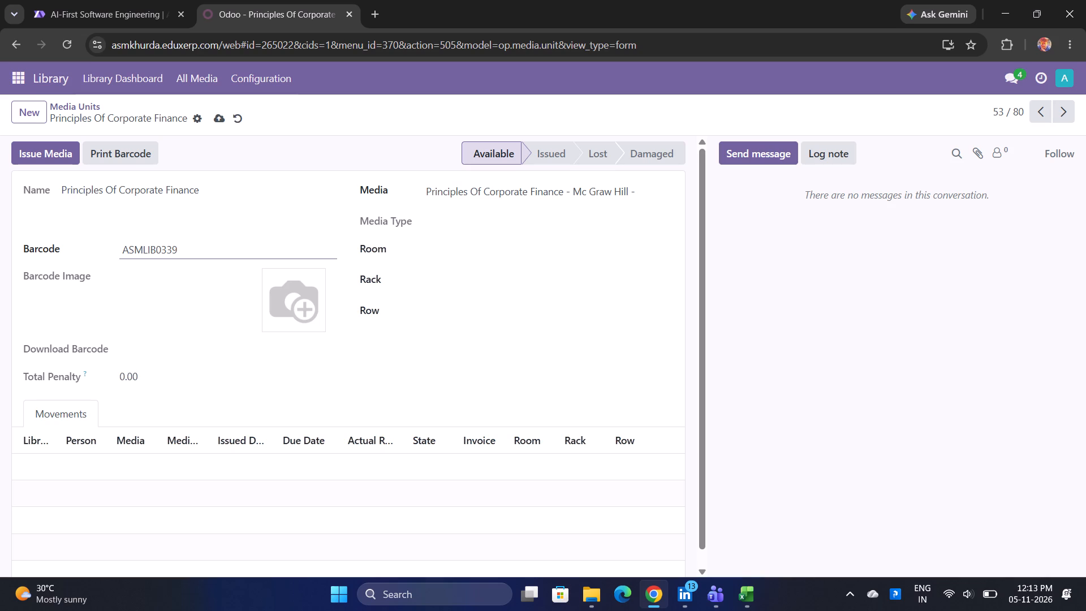
{"action": "left_click", "coordinate": [212, 116]}
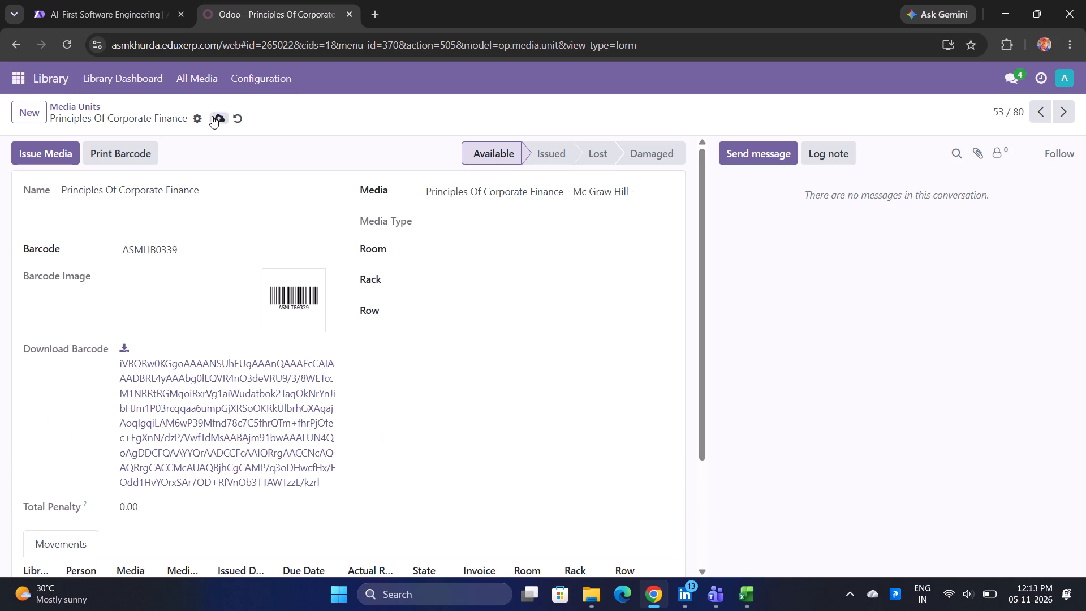
{"action": "left_click", "coordinate": [194, 249]}
{"action": "key", "text": "3"}
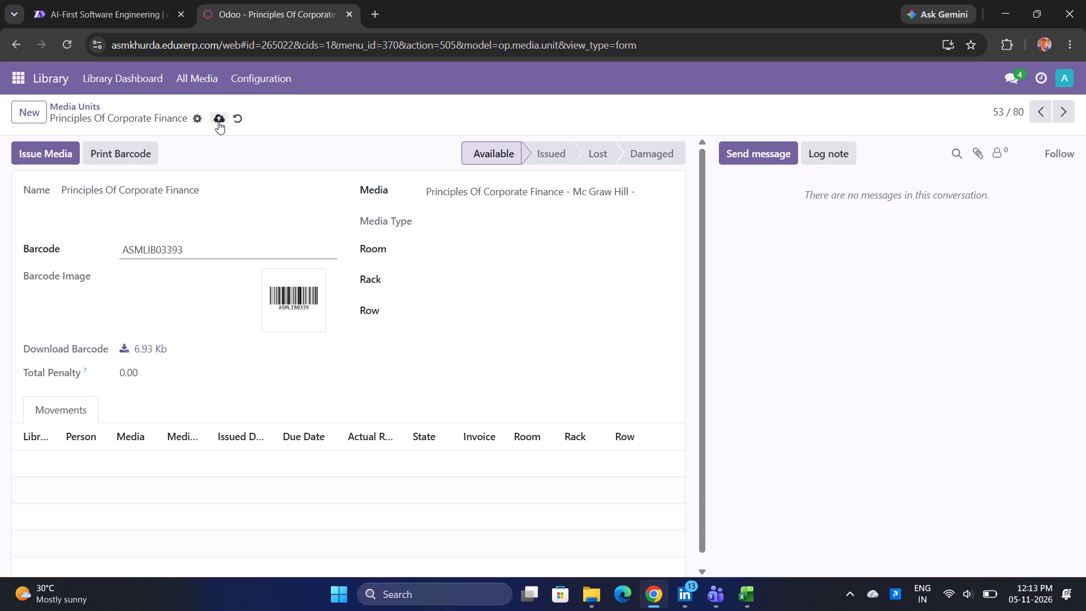
{"action": "left_click", "coordinate": [218, 122]}
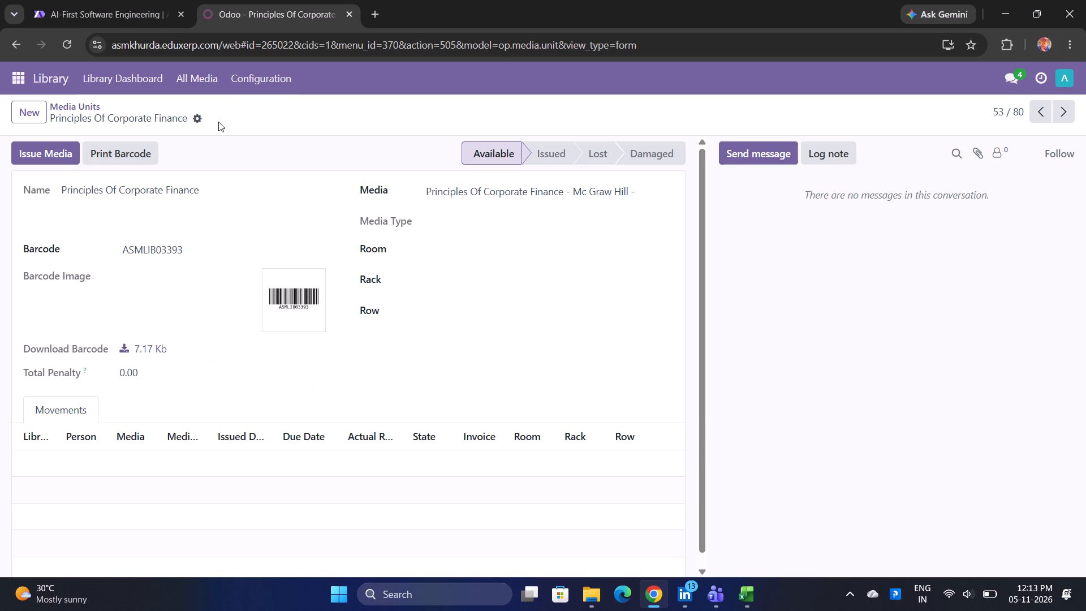
Advance to unit ASMLIB03386, save its barcode as ASMLIB0338, then restore ASMLIB03386 and save again.
{"action": "left_click", "coordinate": [1058, 110]}
{"action": "left_click", "coordinate": [1062, 112]}
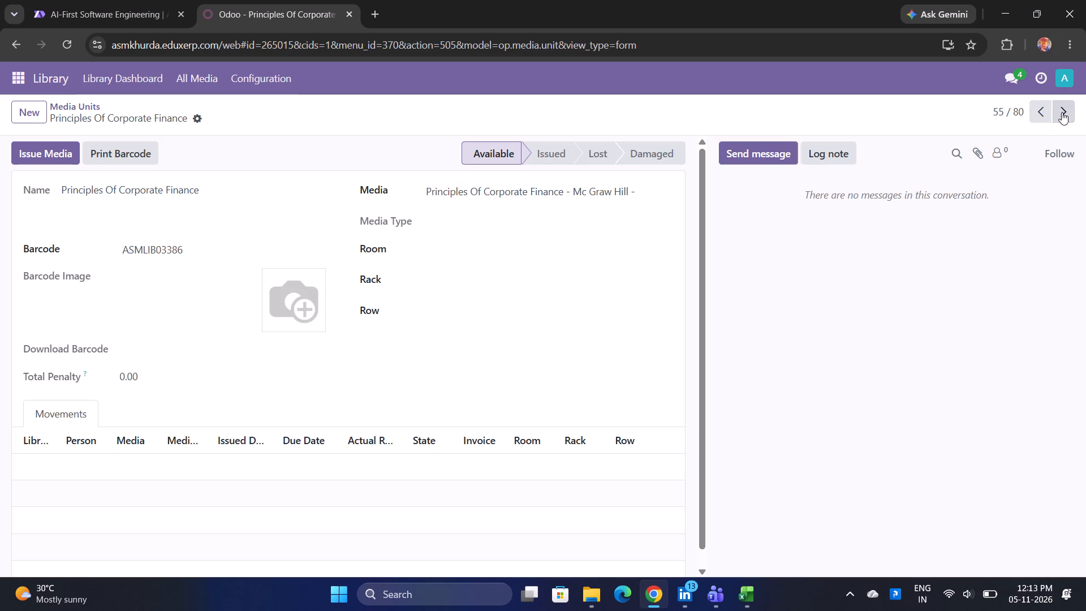
{"action": "left_click", "coordinate": [281, 257]}
{"action": "key", "text": "BackSpace"}
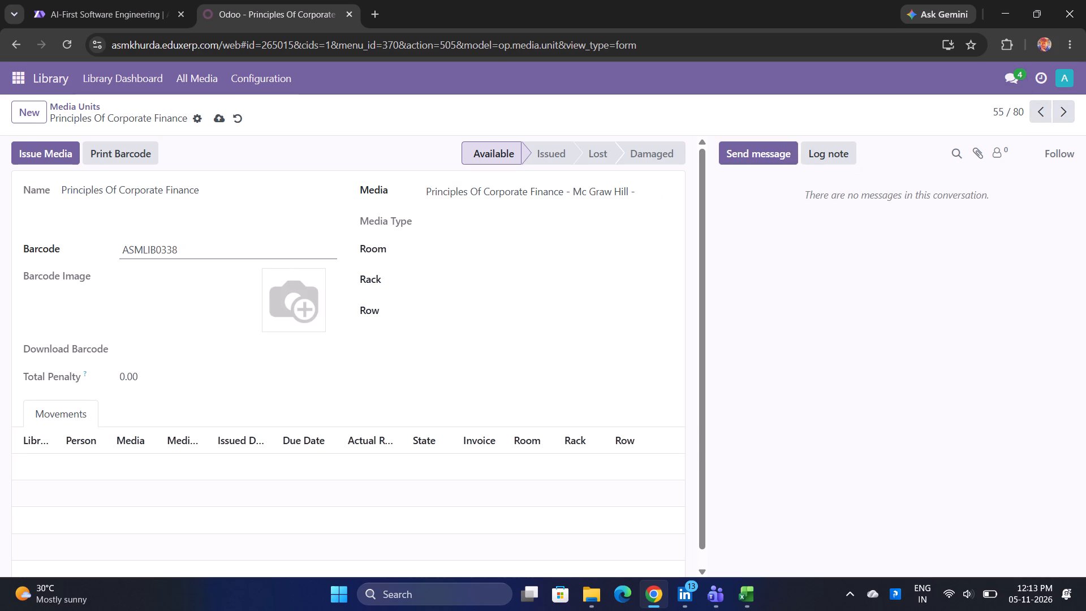
{"action": "left_click", "coordinate": [217, 118]}
{"action": "left_click", "coordinate": [217, 251]}
{"action": "key", "text": "6"}
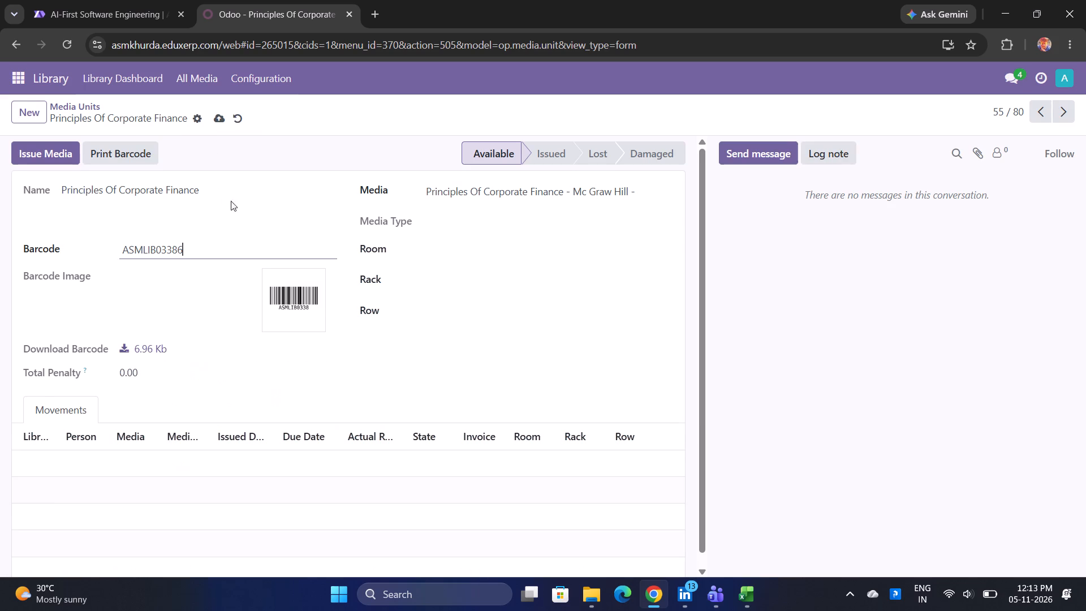
{"action": "left_click", "coordinate": [218, 117]}
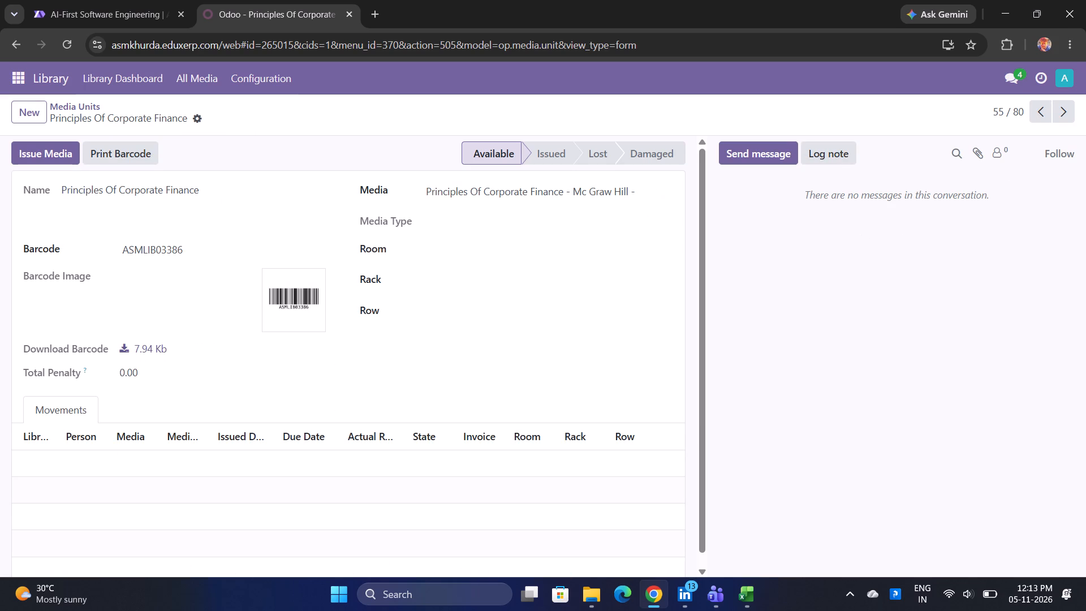
On the following unit, ASMLIB03382, save the barcode as ASMLIB0338, then restore ASMLIB03382 and save again.
{"action": "left_click", "coordinate": [1060, 115]}
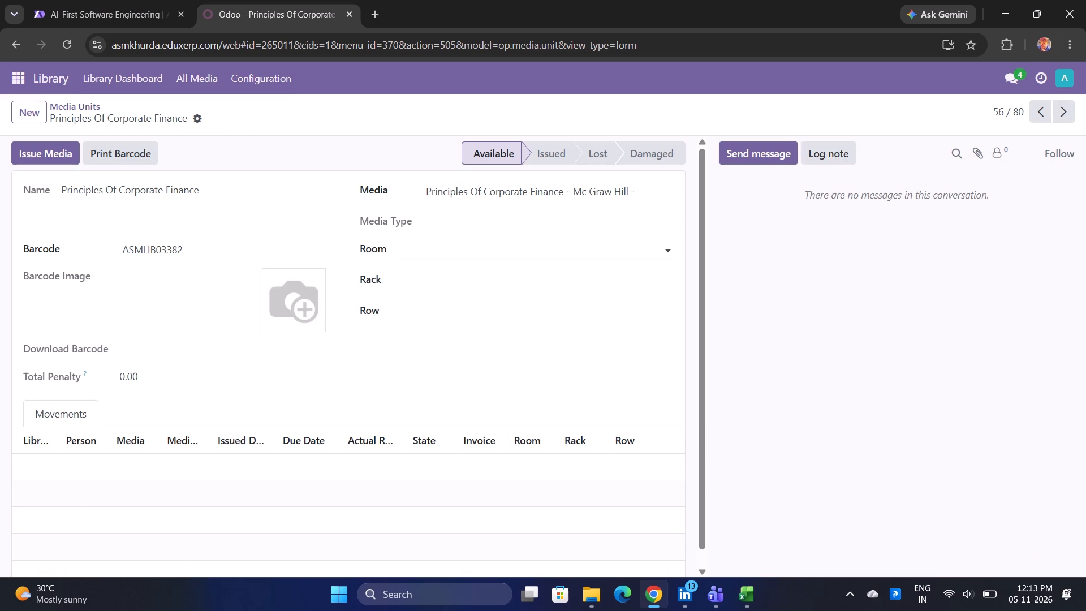
{"action": "left_click", "coordinate": [297, 258]}
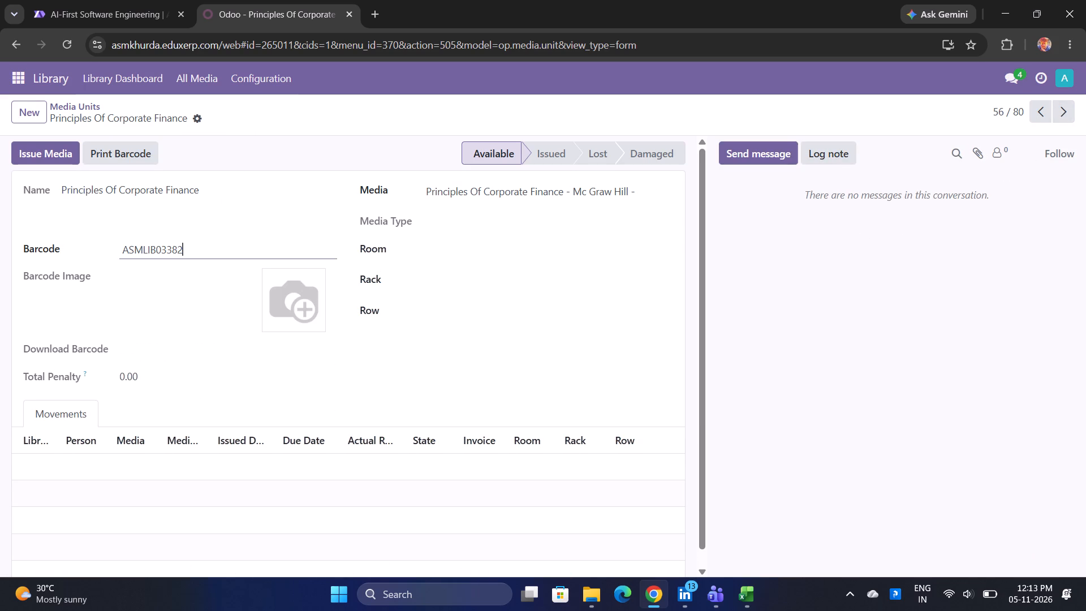
{"action": "key", "text": "BackSpace"}
{"action": "left_click", "coordinate": [215, 113]}
{"action": "left_click", "coordinate": [222, 246]}
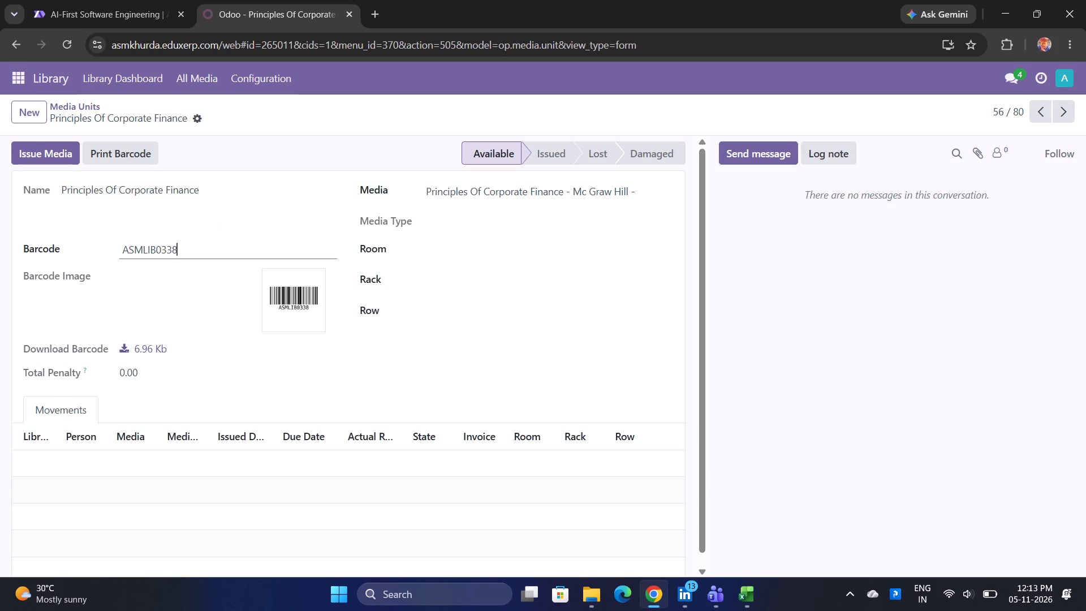
{"action": "key", "text": "2"}
{"action": "left_click", "coordinate": [218, 114]}
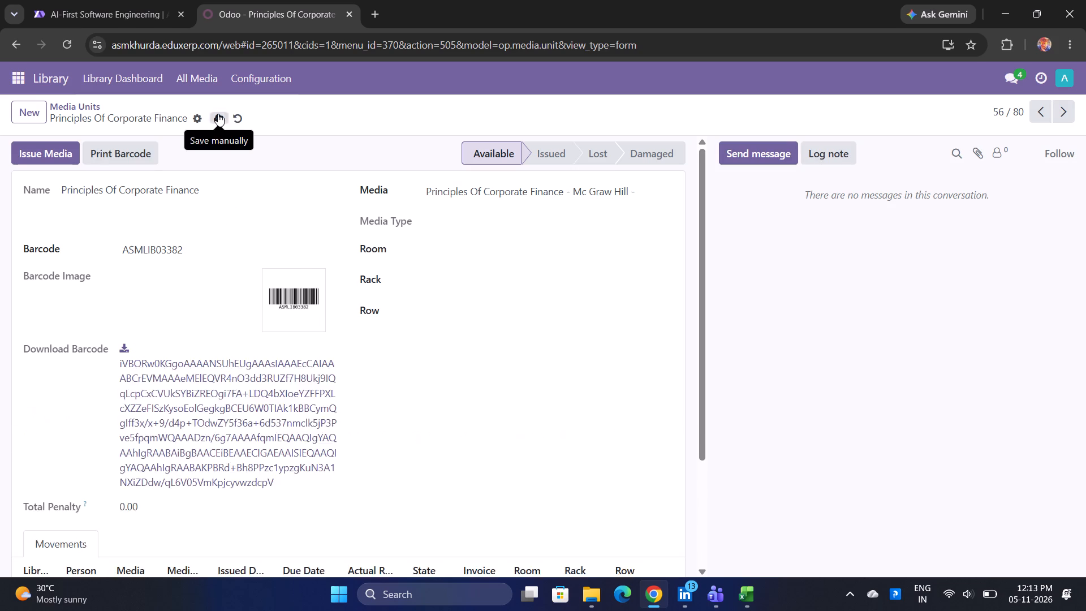
On the following unit, ASMLIB03383, save the barcode as ASMLIB0338, then restore ASMLIB03383 and save again.
{"action": "left_click", "coordinate": [1057, 114]}
{"action": "left_click", "coordinate": [281, 255]}
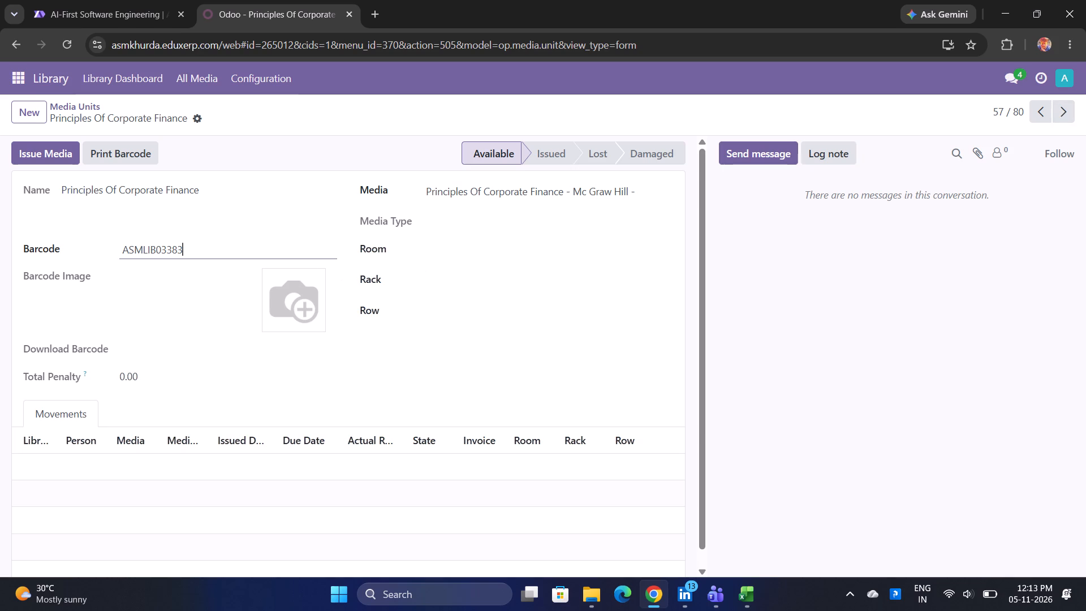
{"action": "key", "text": "BackSpace"}
{"action": "left_click", "coordinate": [216, 111]}
{"action": "left_click", "coordinate": [231, 252]}
{"action": "key", "text": "3"}
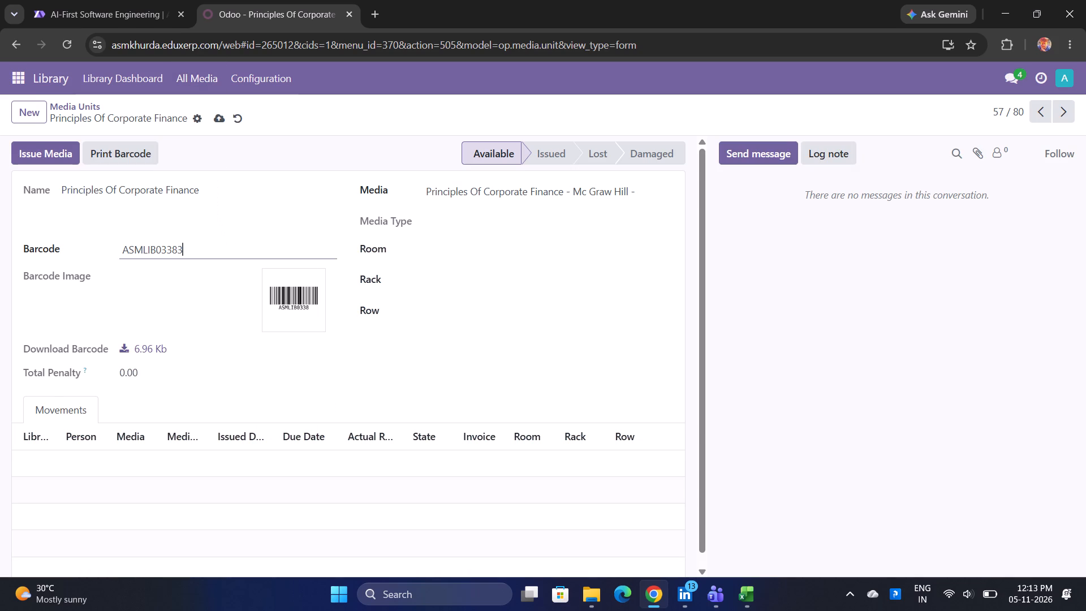
{"action": "left_click", "coordinate": [219, 118]}
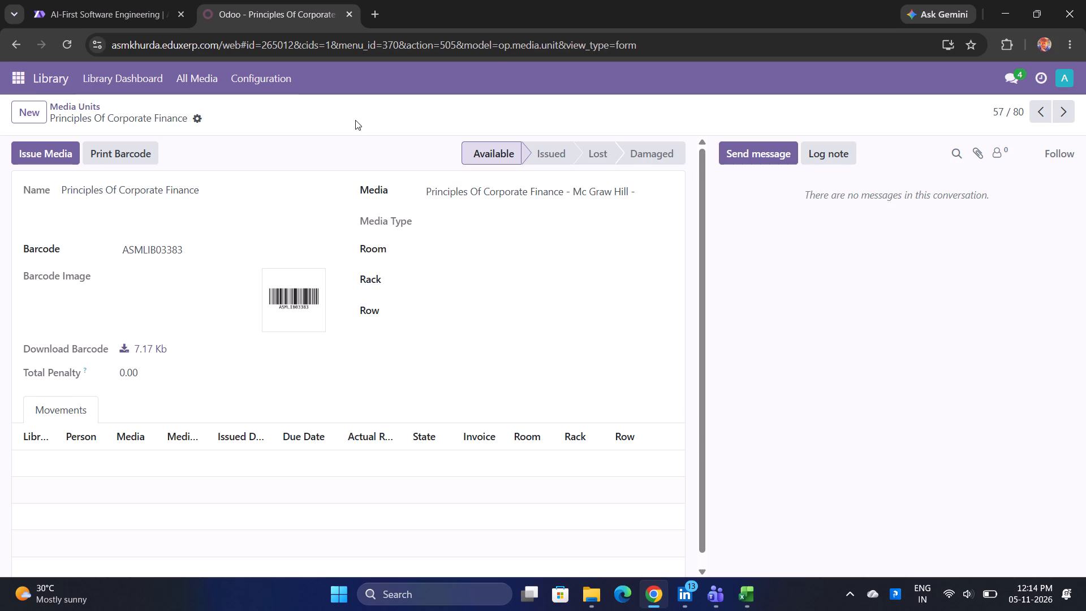
On the following unit, ASMLIB03387, save the barcode as ASMLIB0338, then restore ASMLIB03387 and save again.
{"action": "left_click", "coordinate": [1061, 105]}
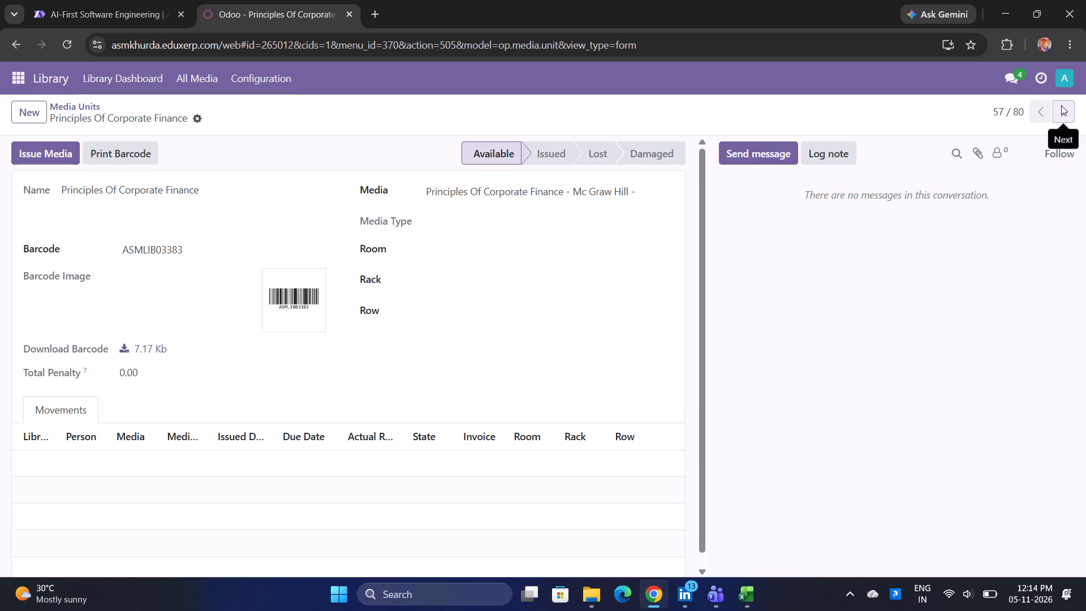
{"action": "left_click", "coordinate": [251, 255]}
{"action": "key", "text": "BackSpace"}
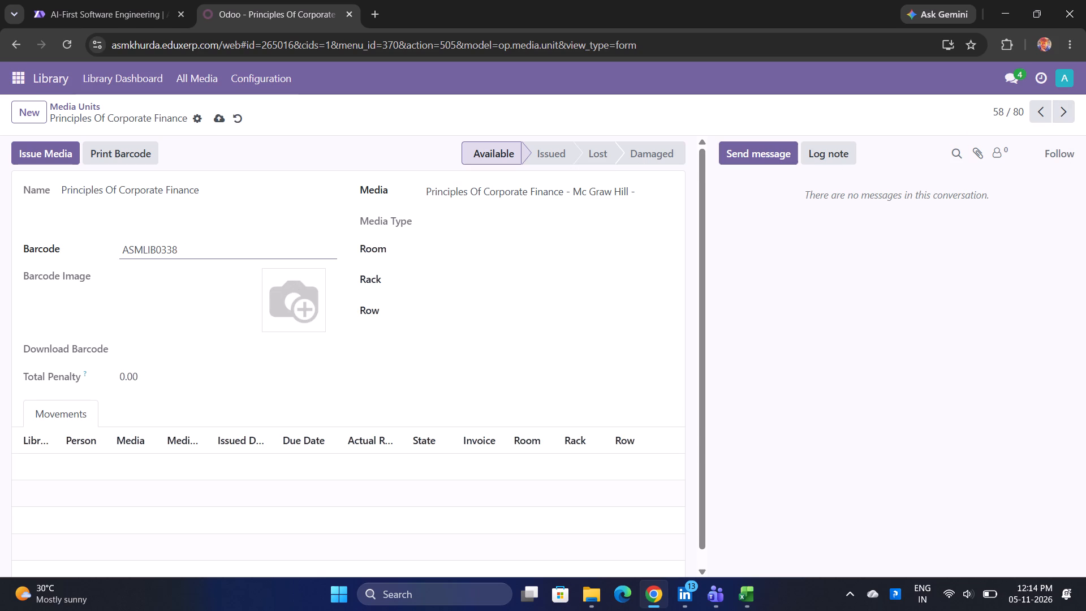
{"action": "left_click", "coordinate": [215, 118]}
{"action": "left_click", "coordinate": [206, 252]}
{"action": "key", "text": "7"}
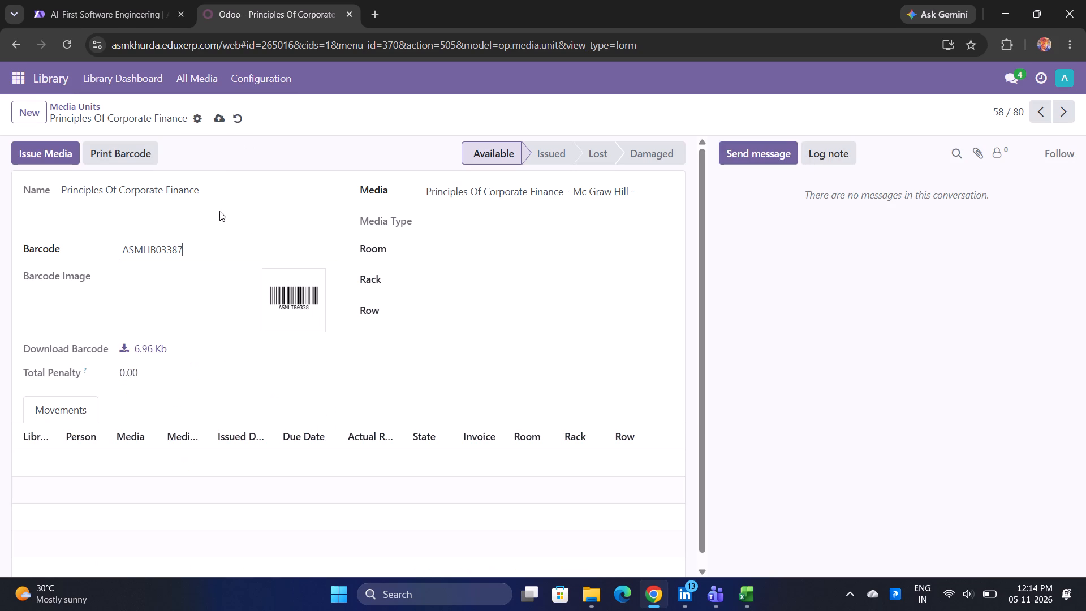
{"action": "left_click", "coordinate": [220, 114]}
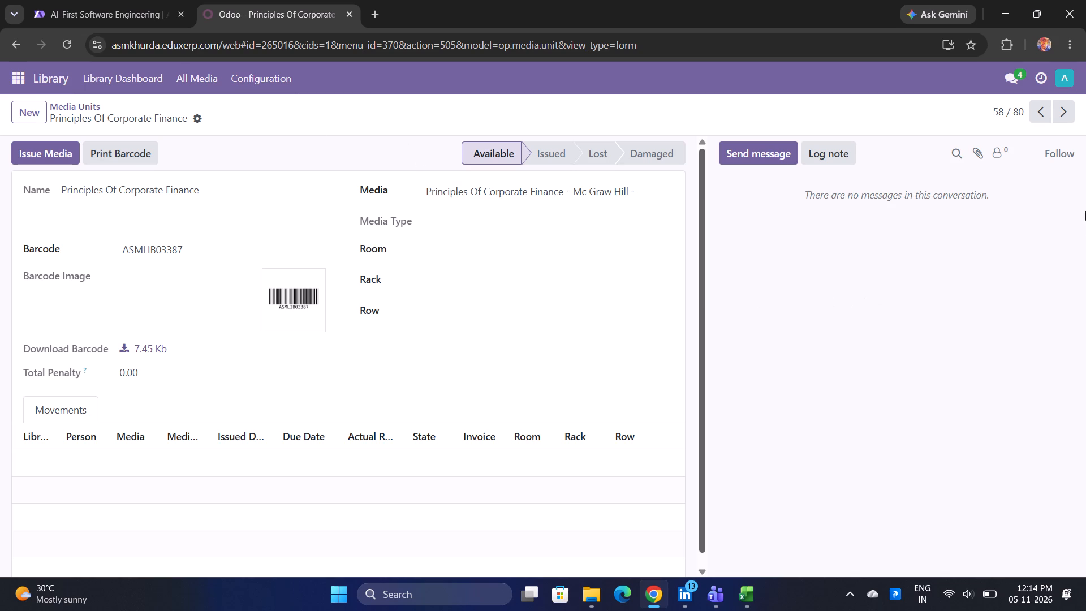
On the following unit, ASMLIB03384, save the barcode as ASMLIB0338, then restore ASMLIB03384 and save again.
{"action": "left_click", "coordinate": [1062, 108]}
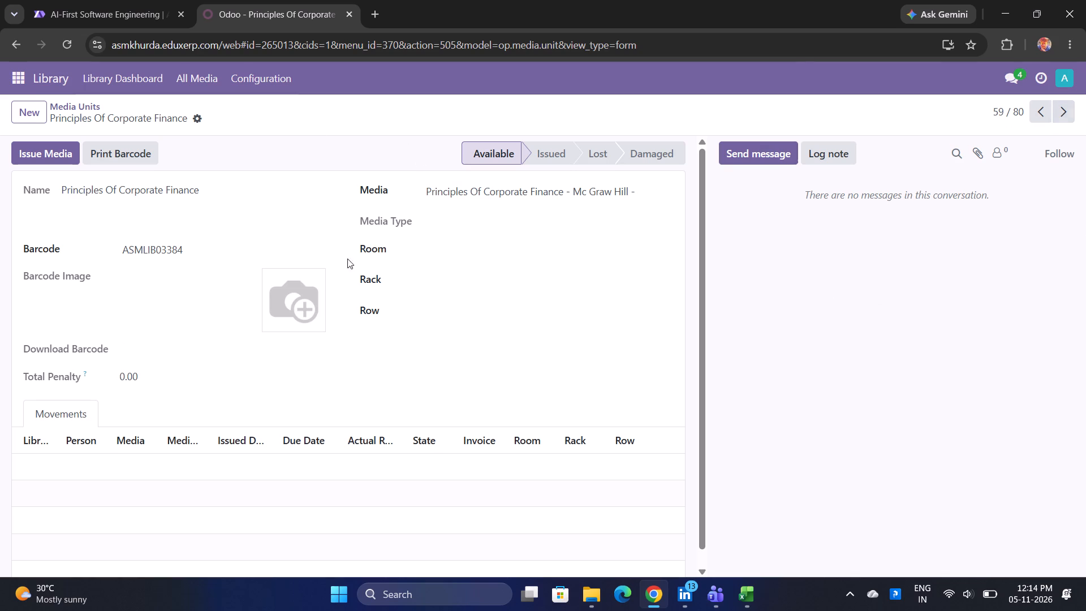
{"action": "left_click", "coordinate": [290, 262]}
{"action": "left_click", "coordinate": [197, 259]}
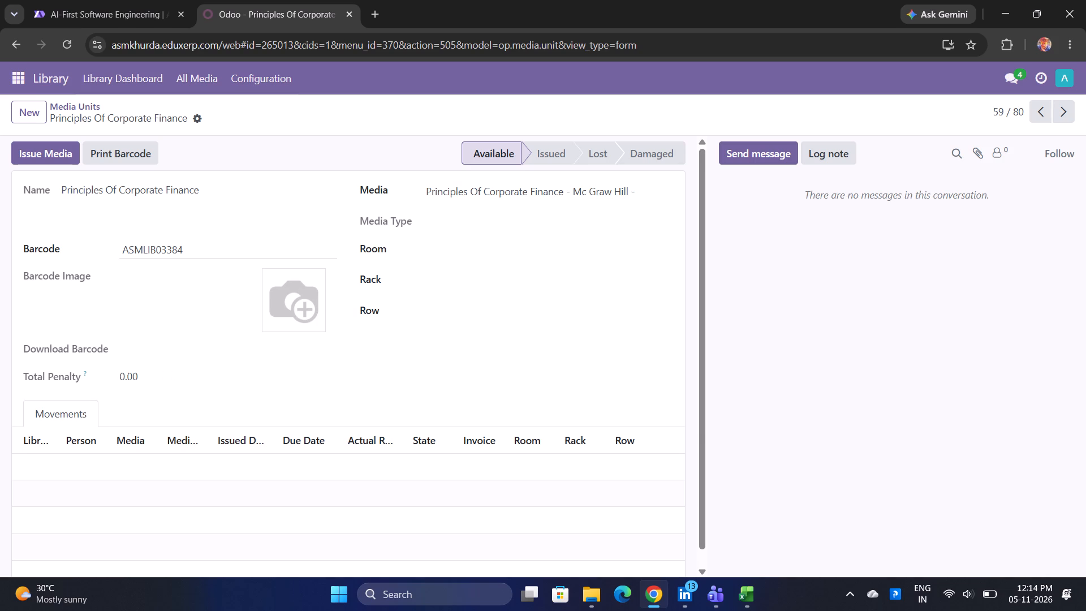
{"action": "left_click", "coordinate": [200, 254]}
{"action": "key", "text": "BackSpace"}
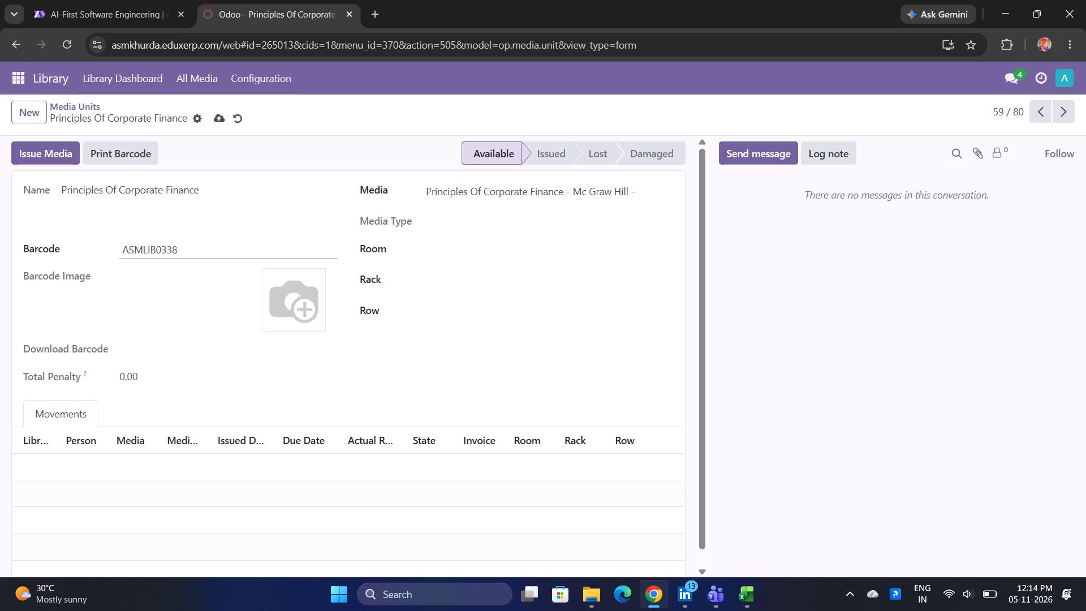
{"action": "left_click", "coordinate": [216, 114]}
{"action": "left_click", "coordinate": [205, 252]}
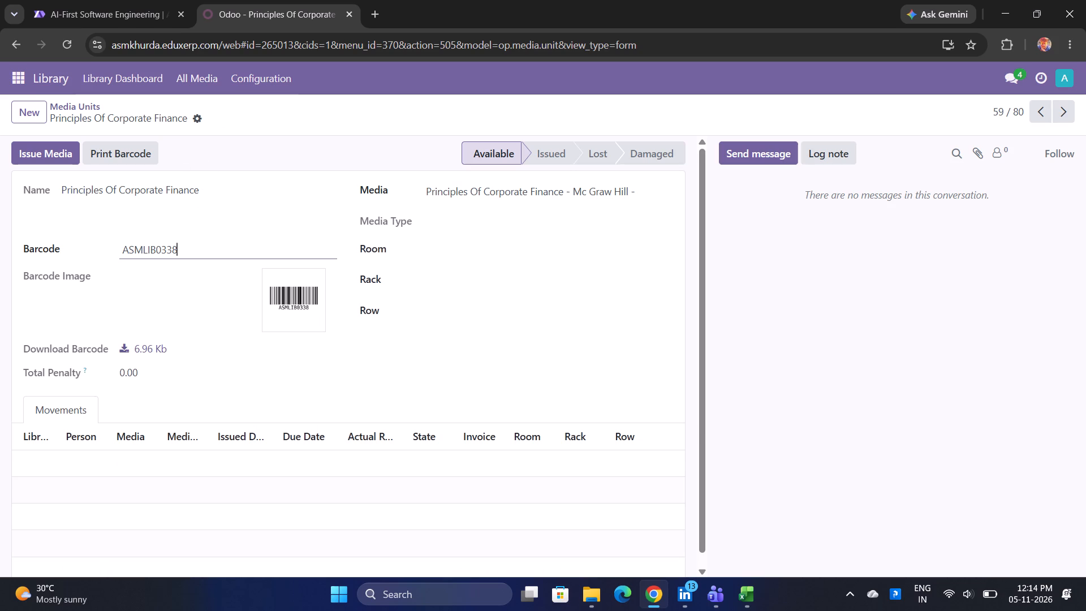
{"action": "key", "text": "4"}
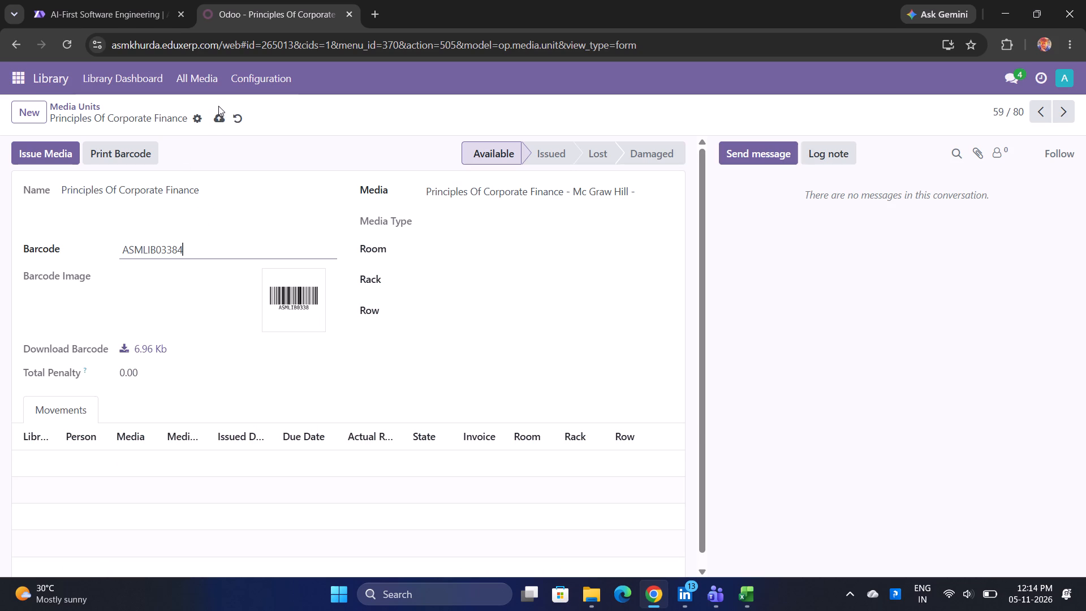
{"action": "left_click", "coordinate": [218, 115]}
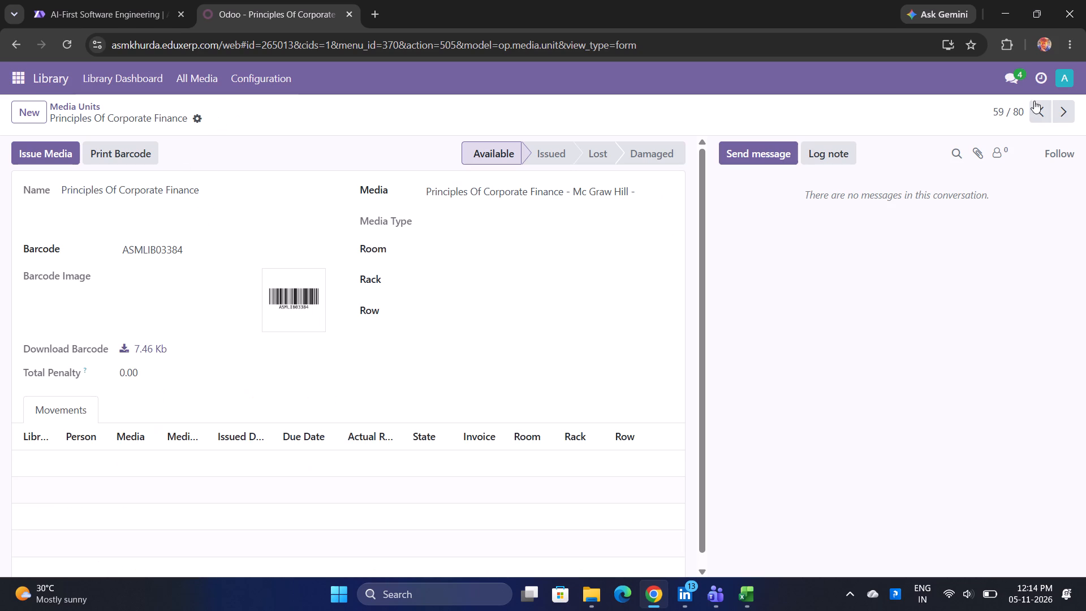
On the following unit, ASMLIB03385, save the barcode as ASMLIB0338, then restore ASMLIB03385 and save again.
{"action": "left_click", "coordinate": [1060, 107]}
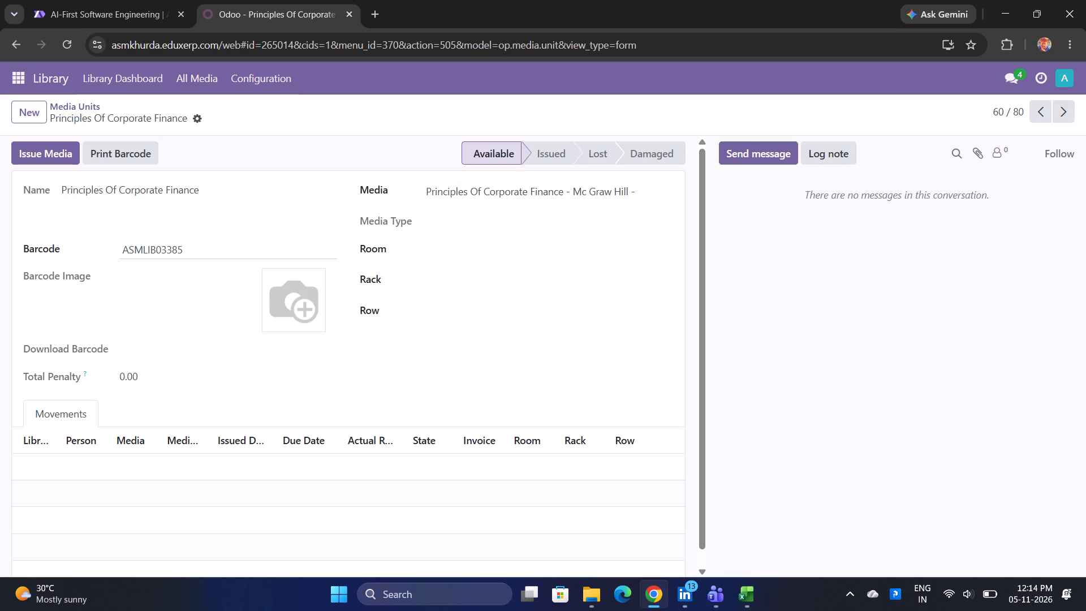
{"action": "left_click", "coordinate": [283, 251]}
{"action": "key", "text": "BackSpace"}
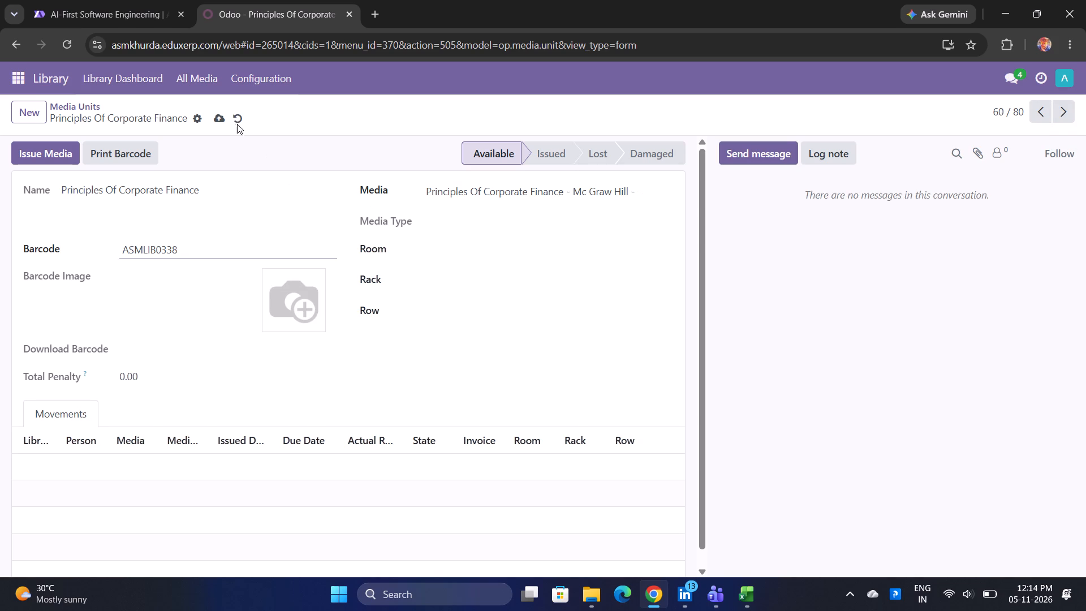
{"action": "left_click", "coordinate": [221, 113]}
{"action": "left_click", "coordinate": [216, 252]}
{"action": "key", "text": "5"}
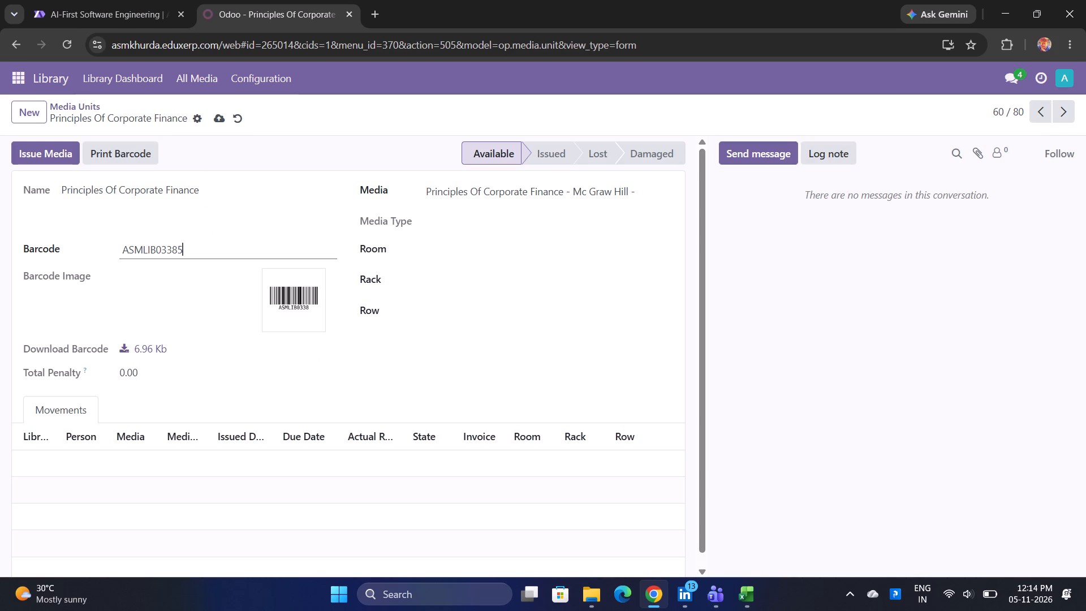
{"action": "left_click", "coordinate": [217, 119]}
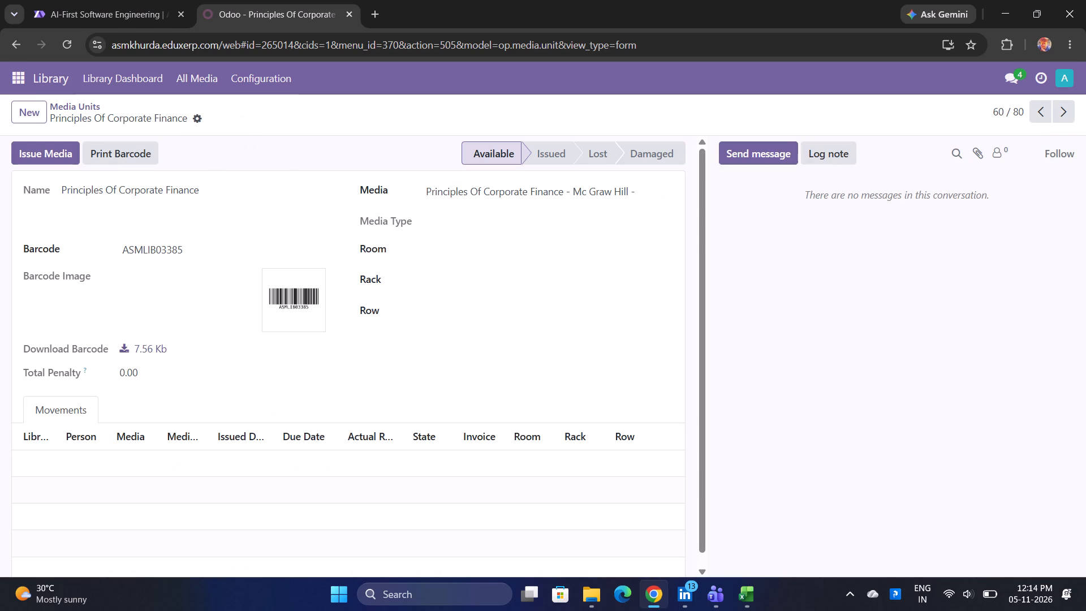
On the following unit, ASMLIB03388, save the barcode as ASMLIB0338, then restore ASMLIB03388 and save again.
{"action": "left_click", "coordinate": [1061, 105]}
{"action": "left_click", "coordinate": [318, 242]}
{"action": "key", "text": "BackSpace"}
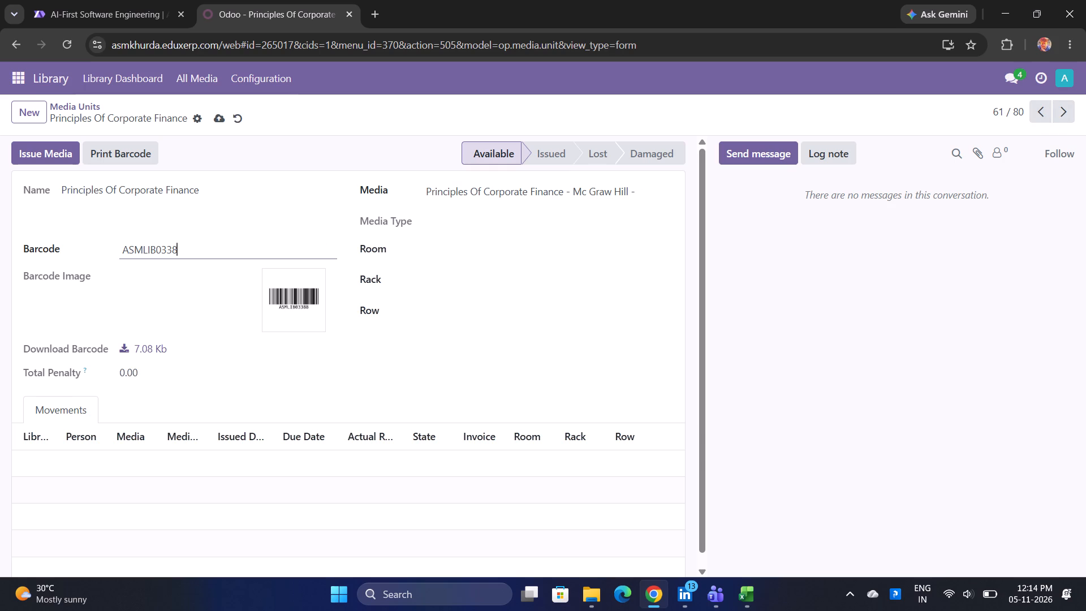
{"action": "left_click", "coordinate": [212, 117]}
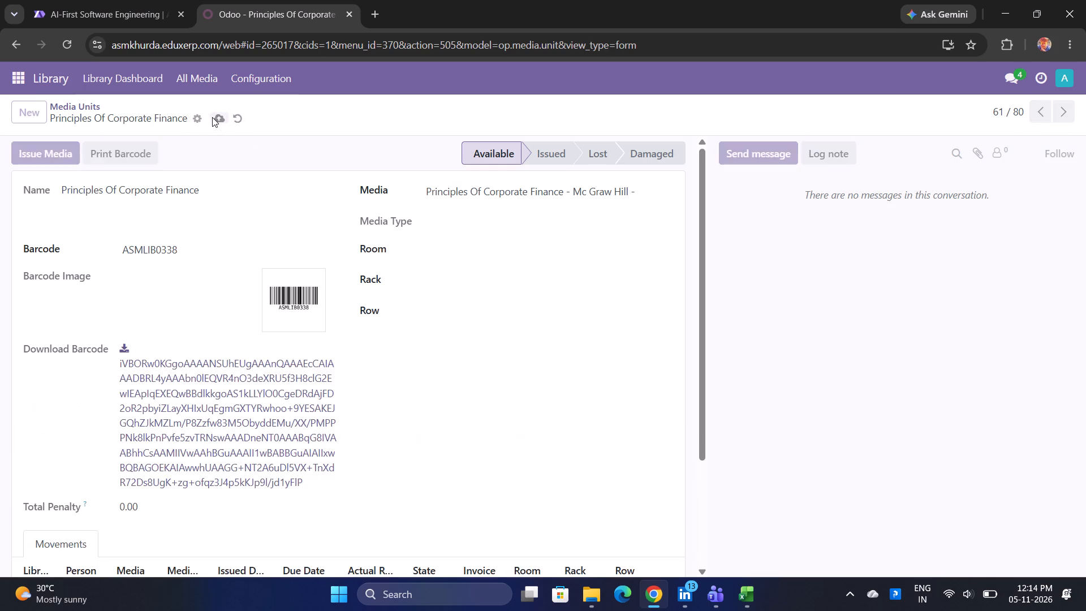
{"action": "left_click", "coordinate": [195, 245]}
{"action": "key", "text": "8"}
{"action": "left_click", "coordinate": [213, 115]}
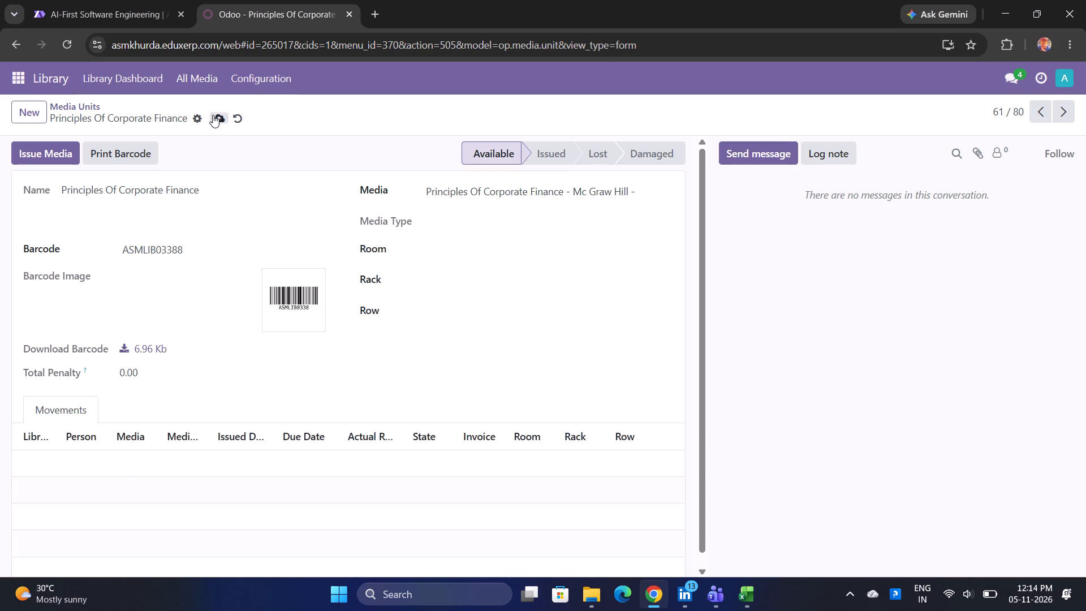
On the following unit, ASMLIB03389, save the barcode as ASMLIB0338, then restore ASMLIB03389 and save again.
{"action": "left_click", "coordinate": [1062, 109]}
{"action": "left_click", "coordinate": [316, 247]}
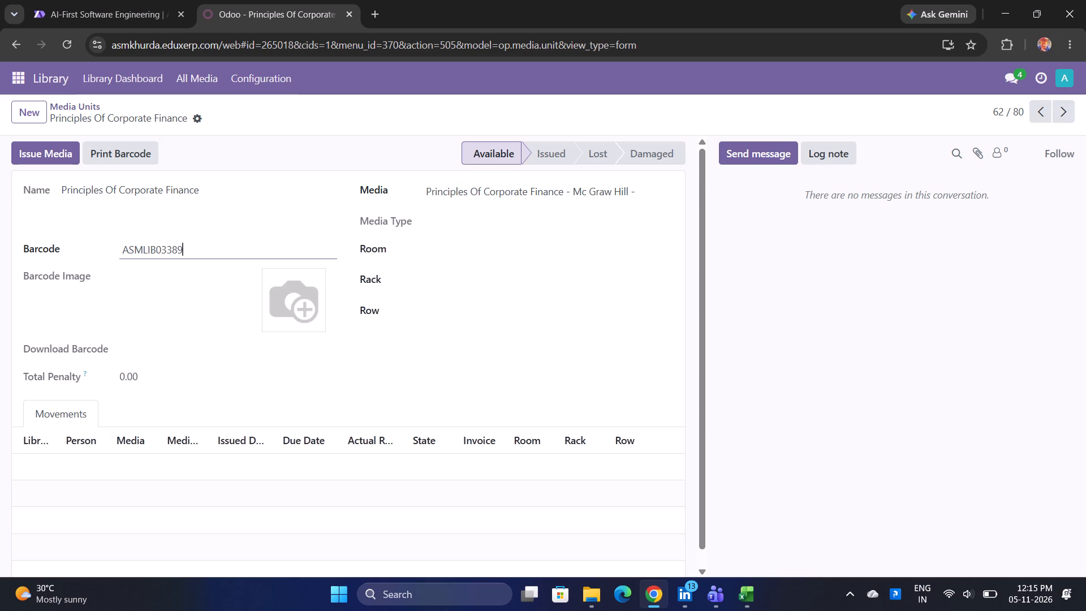
{"action": "key", "text": "BackSpace"}
{"action": "left_click", "coordinate": [219, 117]}
{"action": "left_click", "coordinate": [204, 244]}
{"action": "key", "text": "9"}
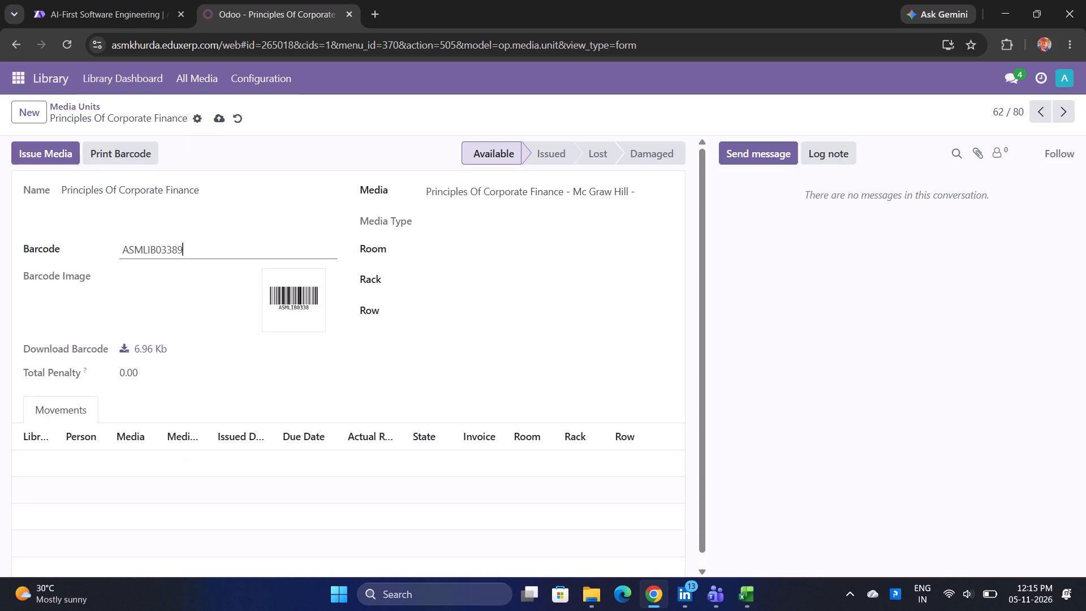
{"action": "left_click", "coordinate": [217, 114]}
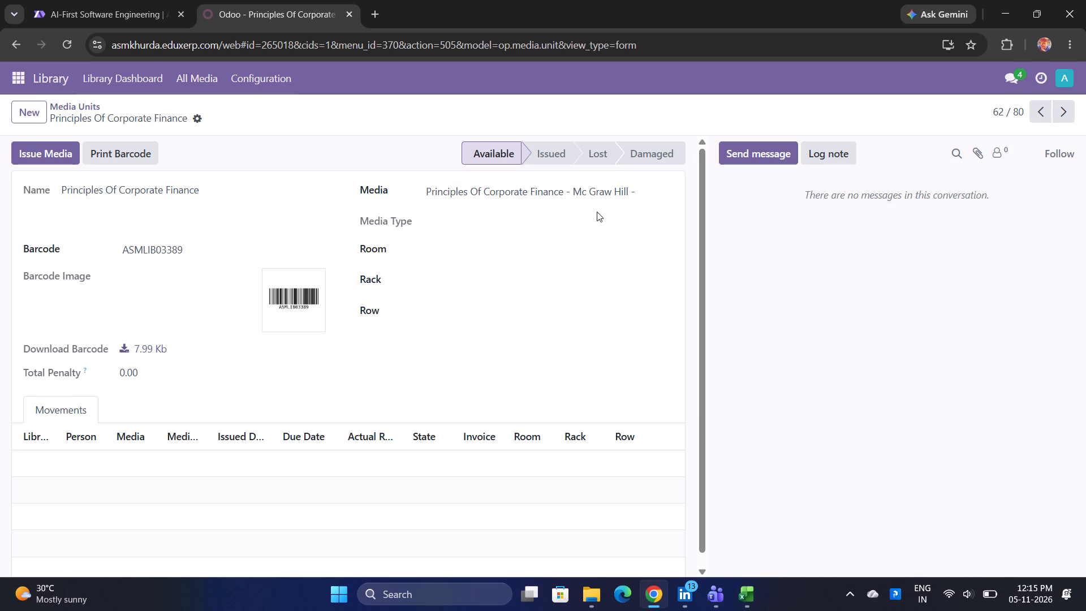
On the following unit, ASMLIB03390, save the barcode as ASMLIB0339, then restore ASMLIB03390 and save again.
{"action": "left_click", "coordinate": [1061, 113]}
{"action": "left_click", "coordinate": [269, 240]}
{"action": "key", "text": "BackSpace"}
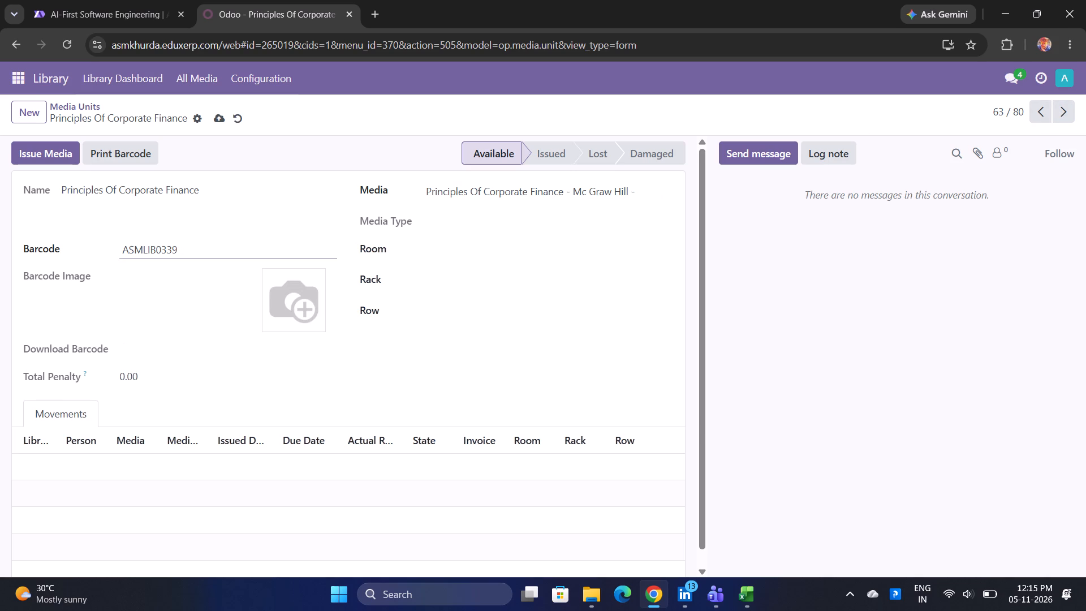
{"action": "left_click", "coordinate": [219, 117]}
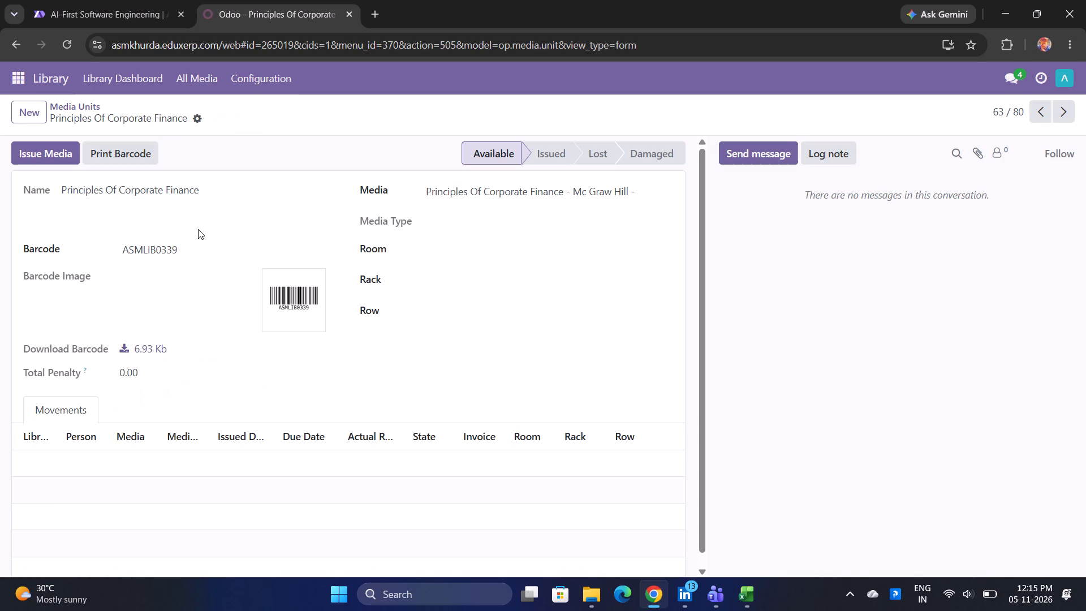
{"action": "left_click", "coordinate": [201, 248]}
{"action": "key", "text": "0"}
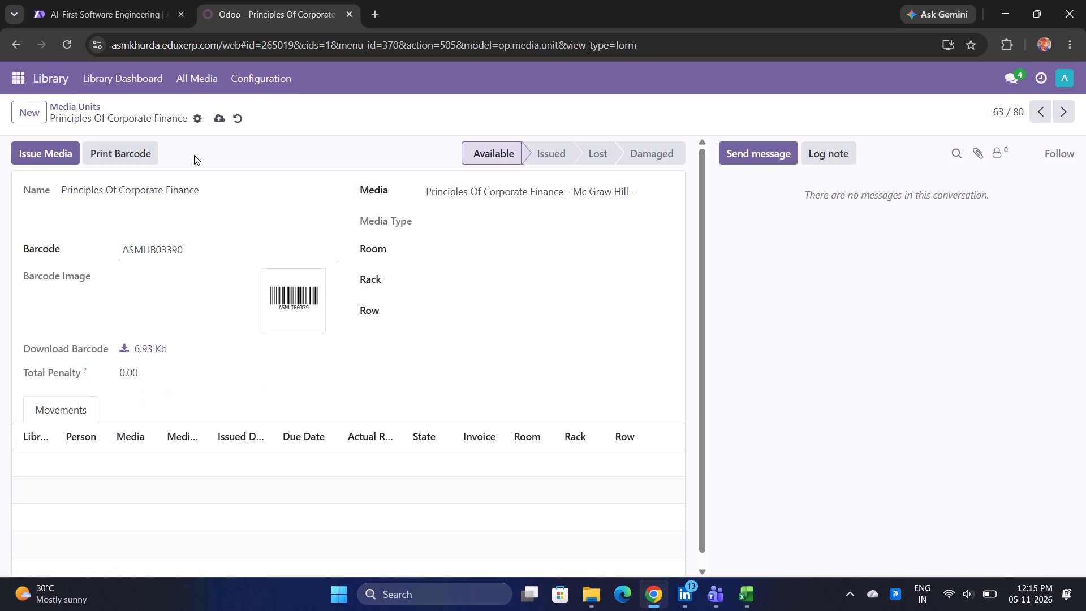
{"action": "left_click", "coordinate": [218, 114]}
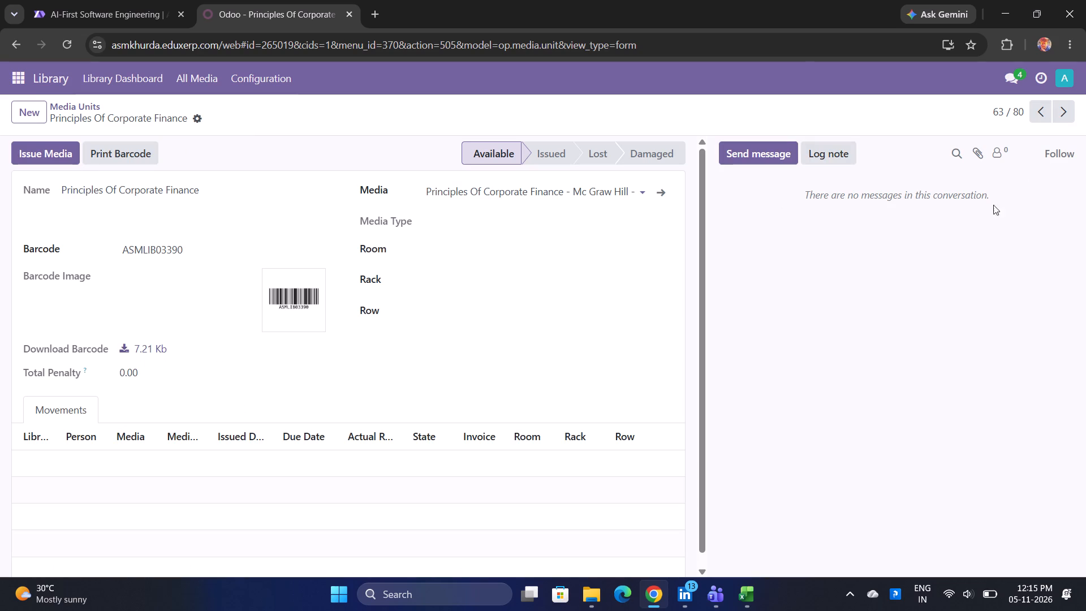
On the following unit, ASMLIB03391, save the barcode as ASMLIB0339, then restore ASMLIB03391 and save again.
{"action": "left_click", "coordinate": [1059, 110]}
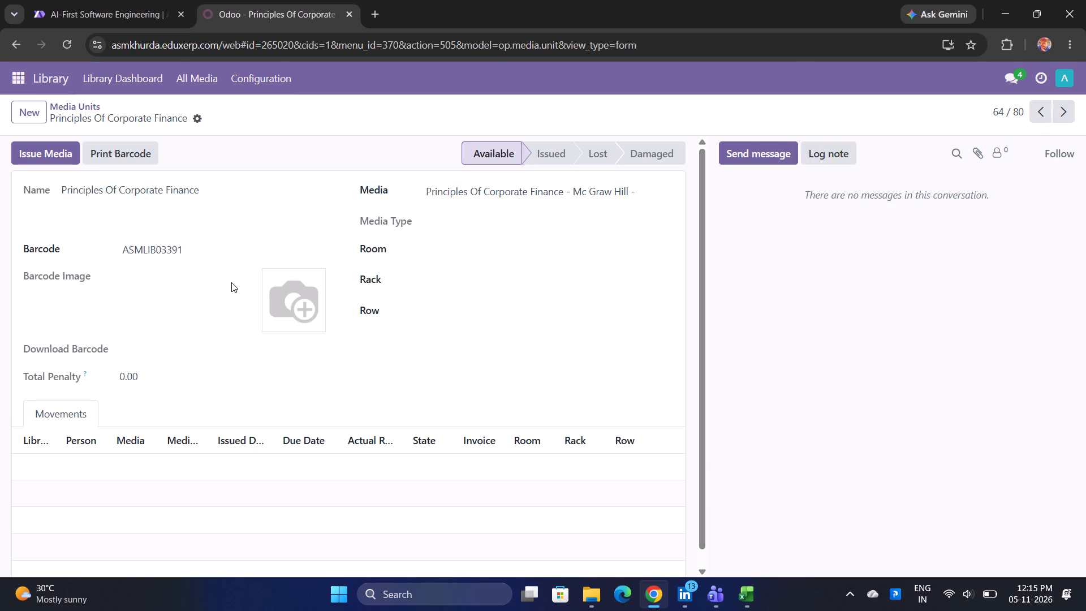
{"action": "left_click", "coordinate": [232, 259]}
{"action": "left_click", "coordinate": [232, 255]}
{"action": "key", "text": "BackSpace"}
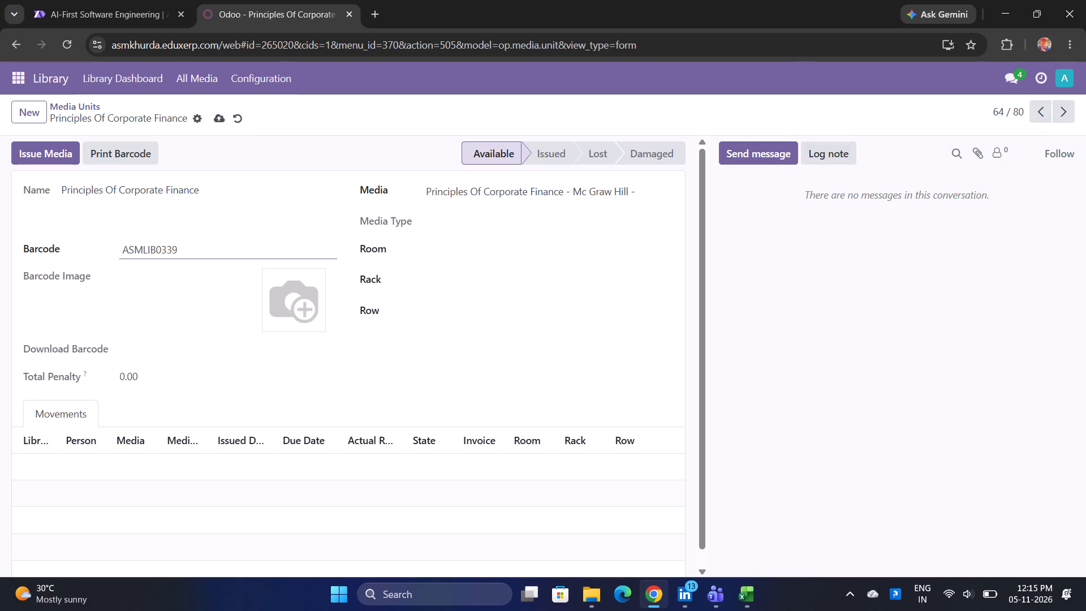
{"action": "left_click", "coordinate": [215, 113]}
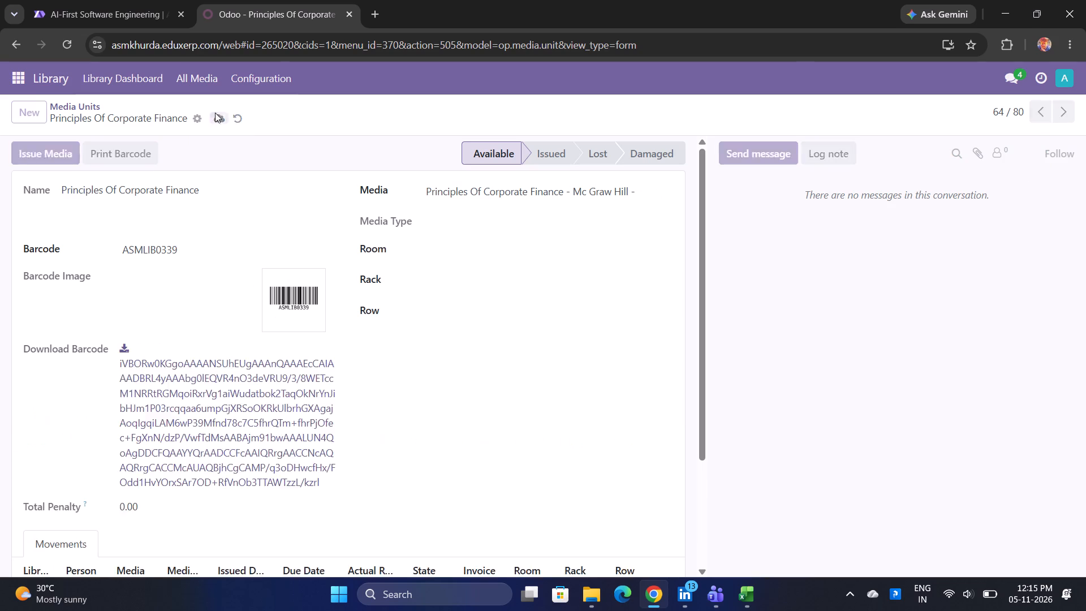
{"action": "left_click", "coordinate": [186, 253]}
{"action": "key", "text": "1"}
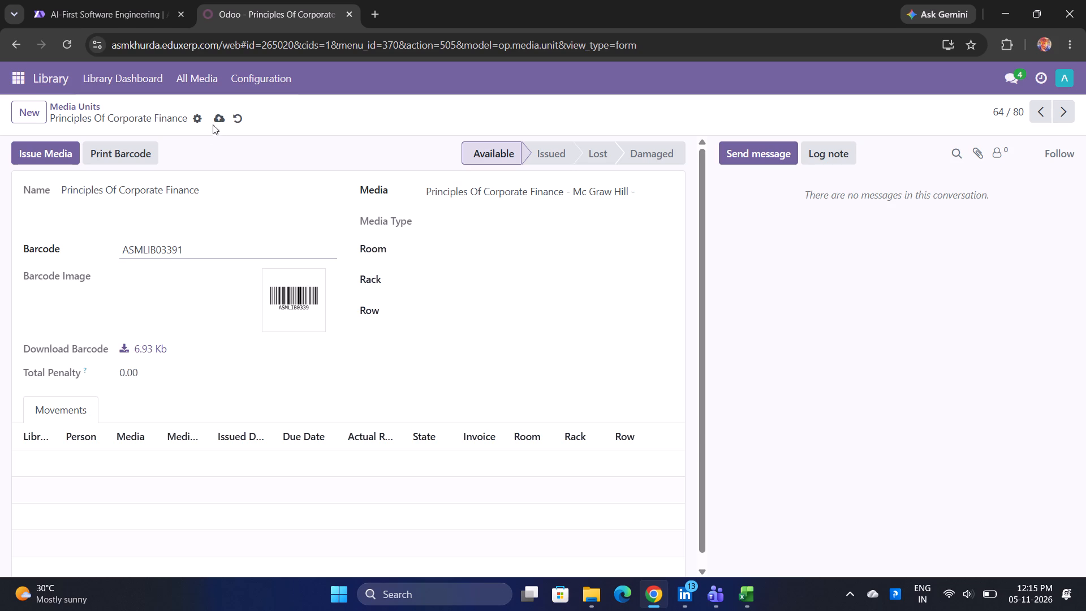
{"action": "left_click", "coordinate": [219, 115]}
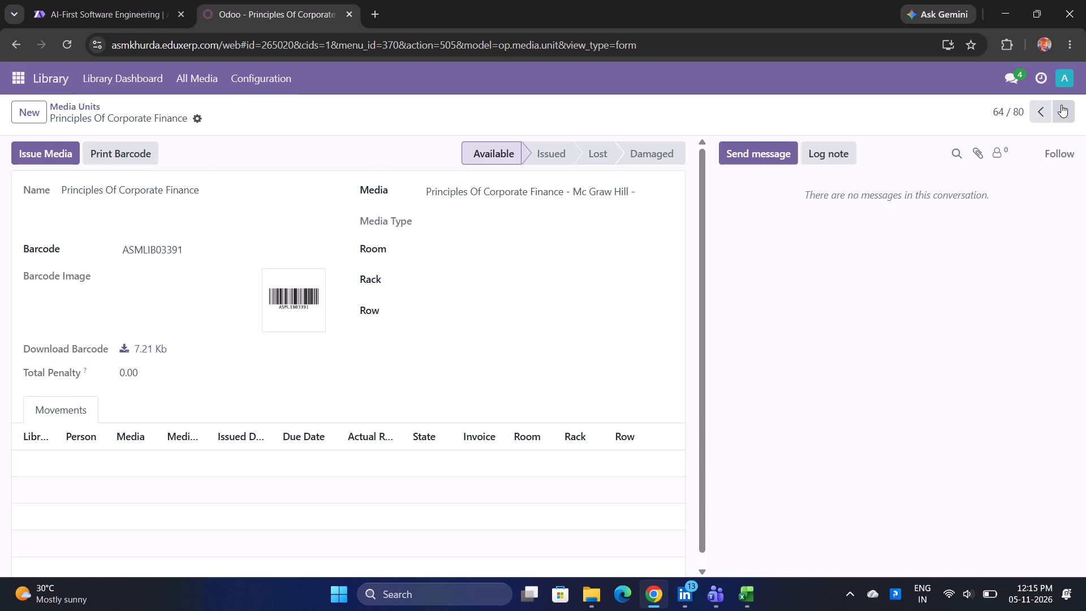
On the following unit, ASMLIB03392, save the barcode as ASMLIB0339, then restore ASMLIB03392 and save again.
{"action": "left_click", "coordinate": [1061, 105]}
{"action": "left_click", "coordinate": [312, 240]}
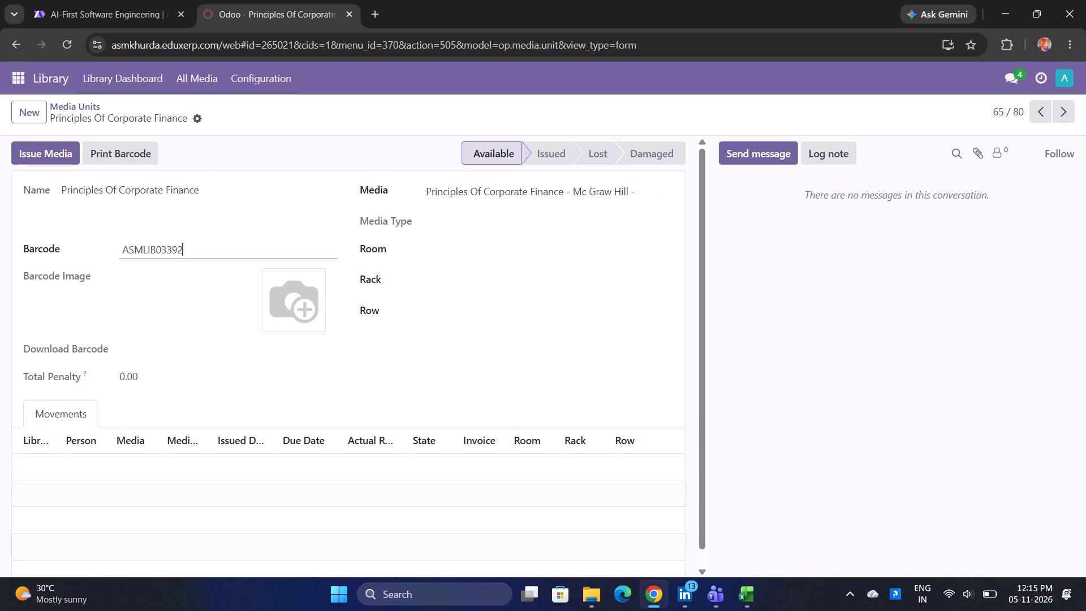
{"action": "key", "text": "BackSpace"}
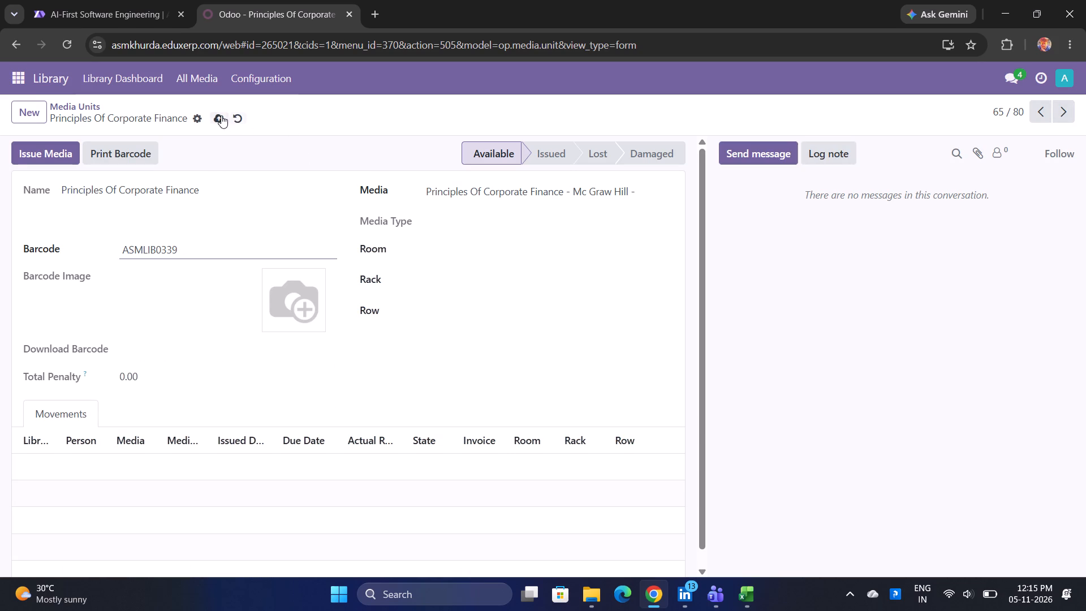
{"action": "left_click", "coordinate": [219, 114]}
{"action": "left_click", "coordinate": [199, 247]}
{"action": "key", "text": "2"}
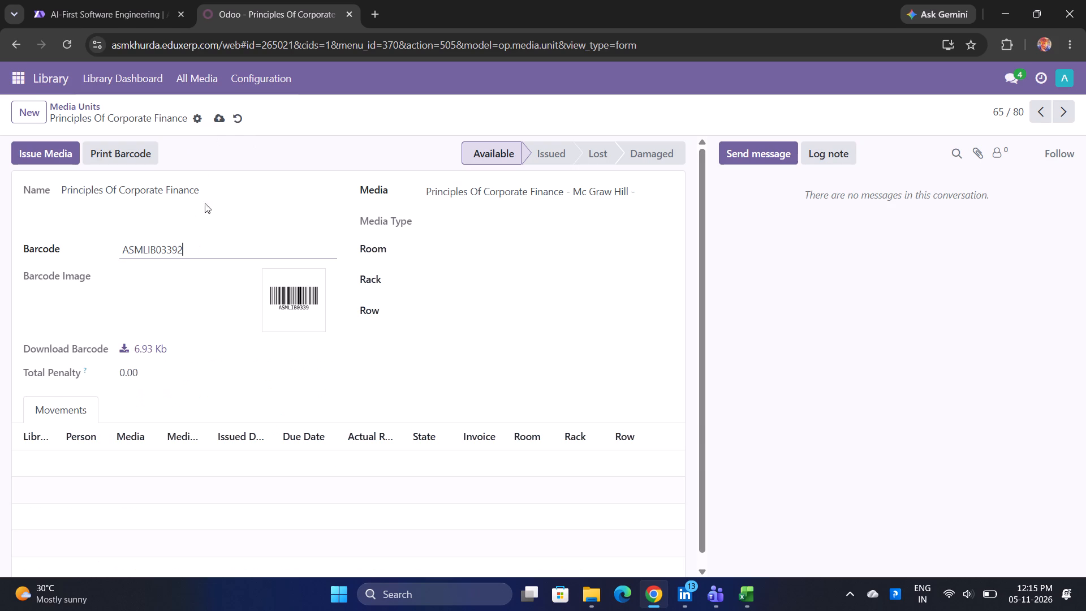
{"action": "left_click", "coordinate": [218, 114]}
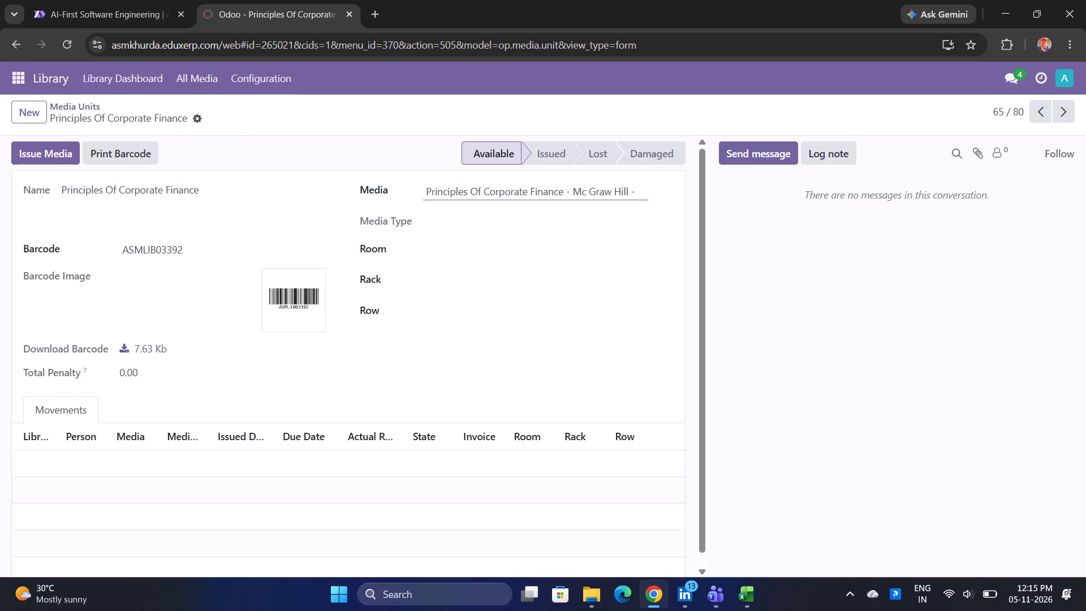
On the following unit, ASMLIB03380, save the barcode as ASMLIB0338, then restore ASMLIB03380 and save again.
{"action": "left_click", "coordinate": [1058, 107]}
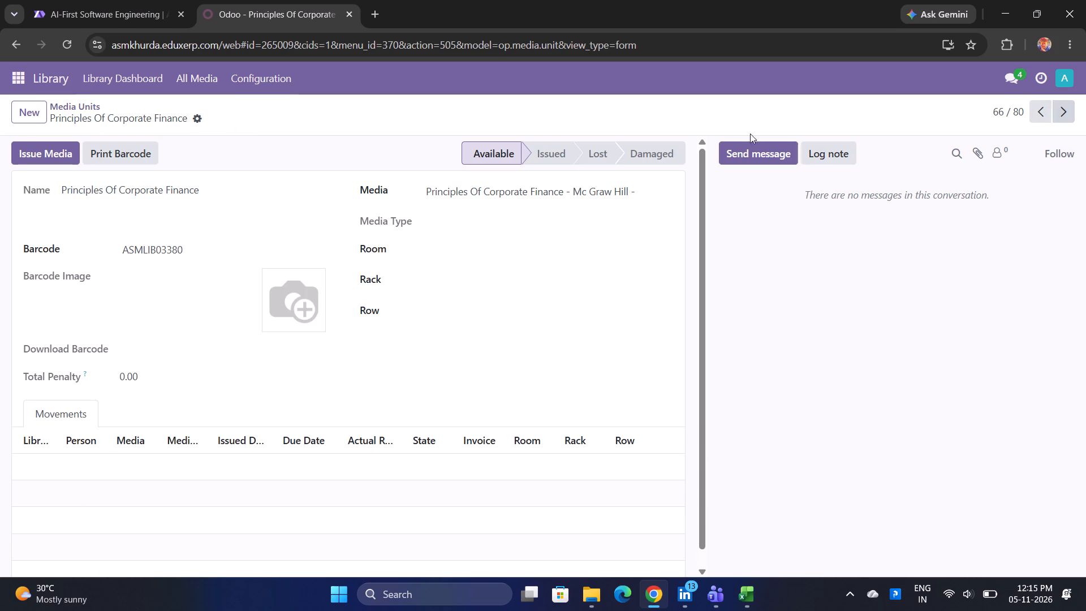
{"action": "left_click", "coordinate": [245, 246]}
{"action": "key", "text": "BackSpace"}
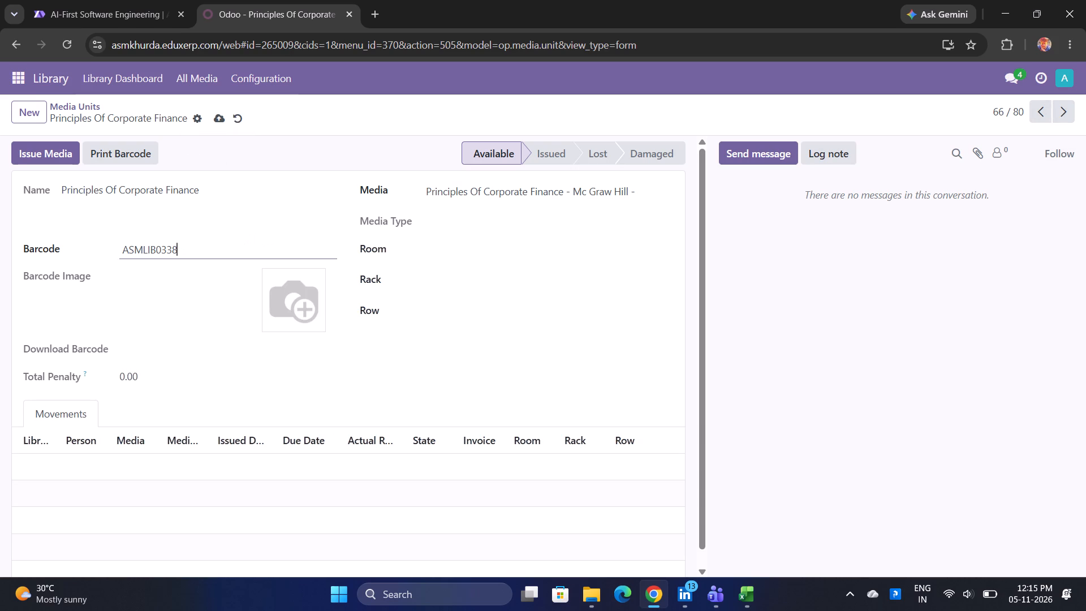
{"action": "left_click", "coordinate": [217, 114]}
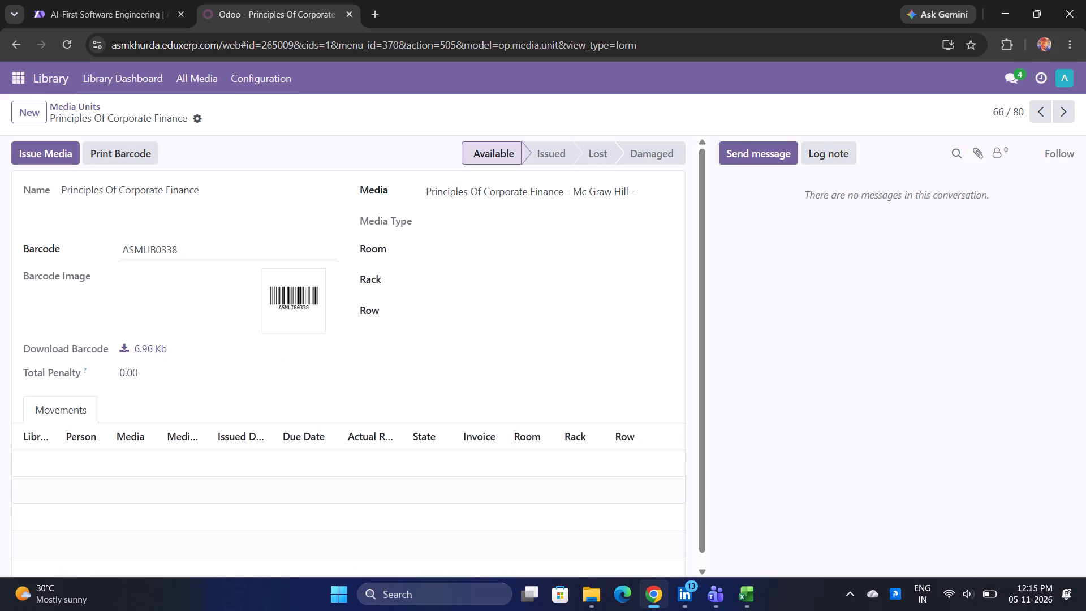
{"action": "left_click", "coordinate": [184, 248]}
{"action": "key", "text": "0"}
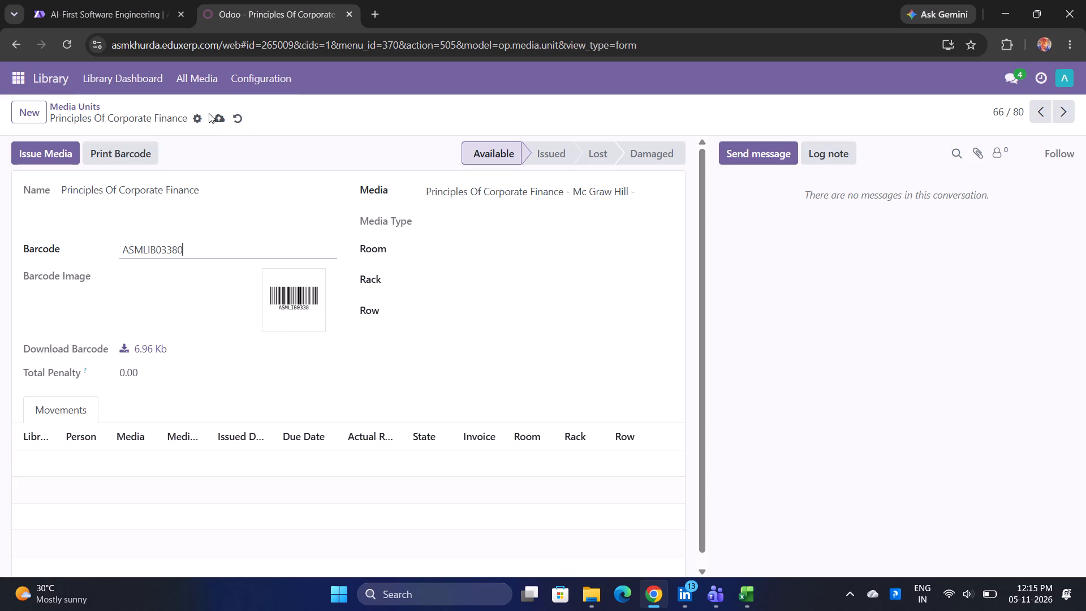
{"action": "left_click", "coordinate": [218, 117]}
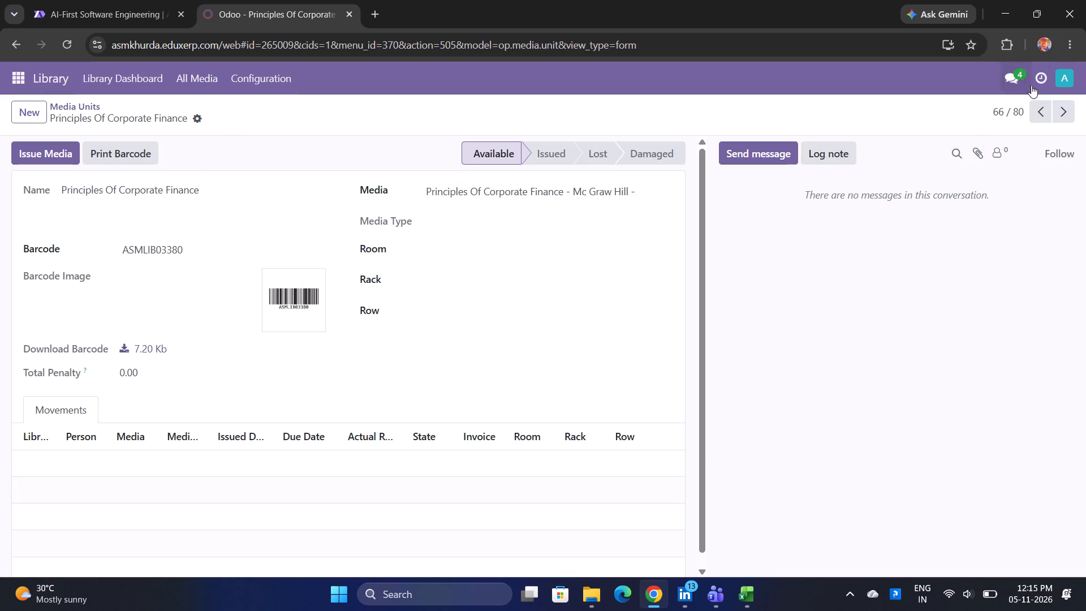
On the following unit, ASMLIB03381, save the barcode as ASMLIB0338, then restore ASMLIB03381 and save again.
{"action": "left_click", "coordinate": [1063, 110]}
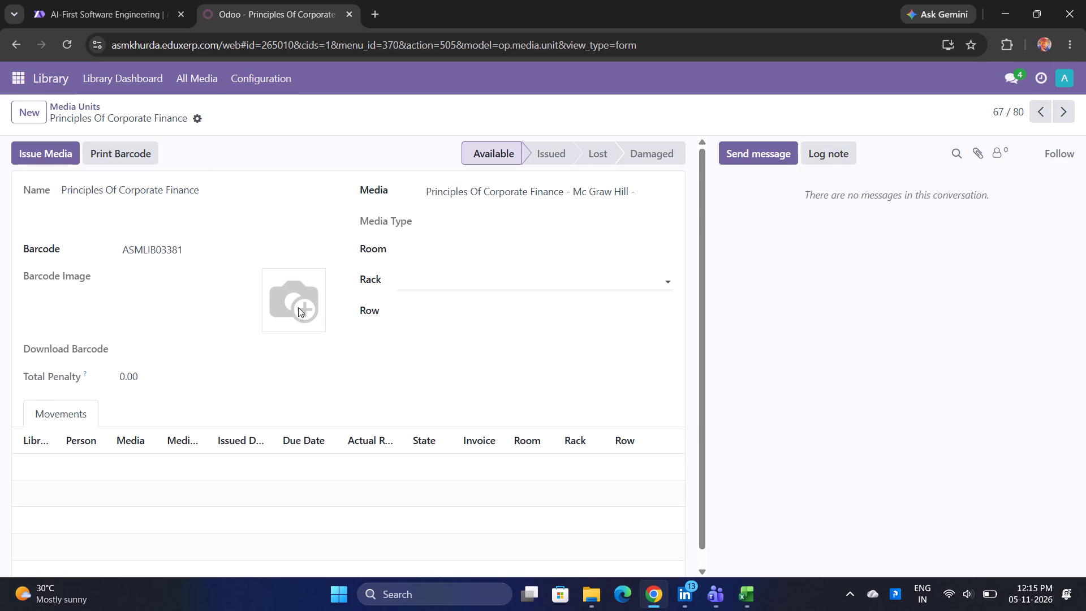
{"action": "left_click", "coordinate": [208, 246]}
{"action": "key", "text": "BackSpace"}
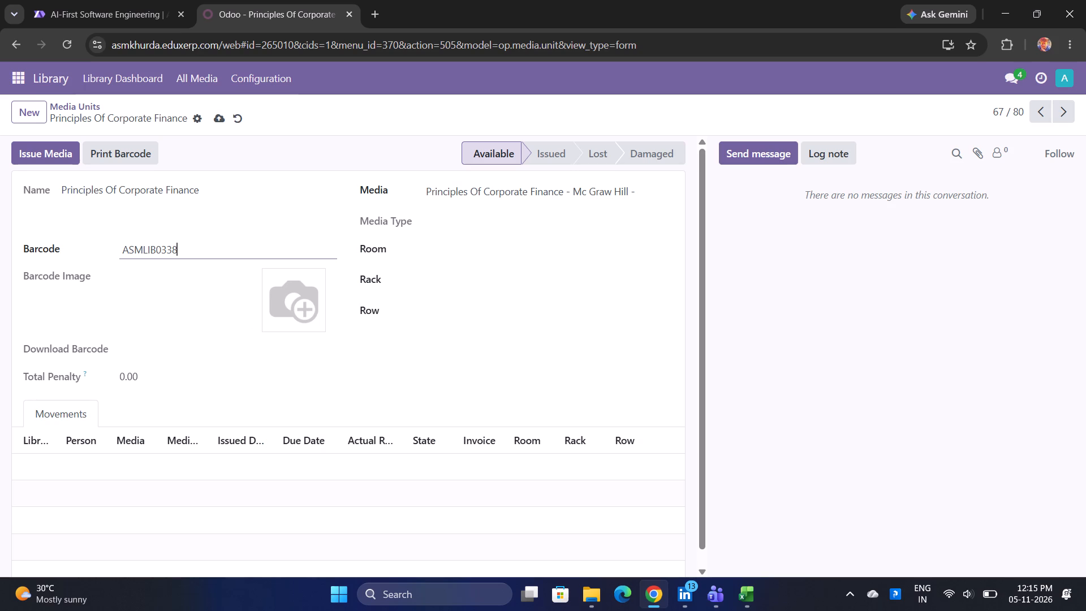
{"action": "left_click", "coordinate": [222, 114]}
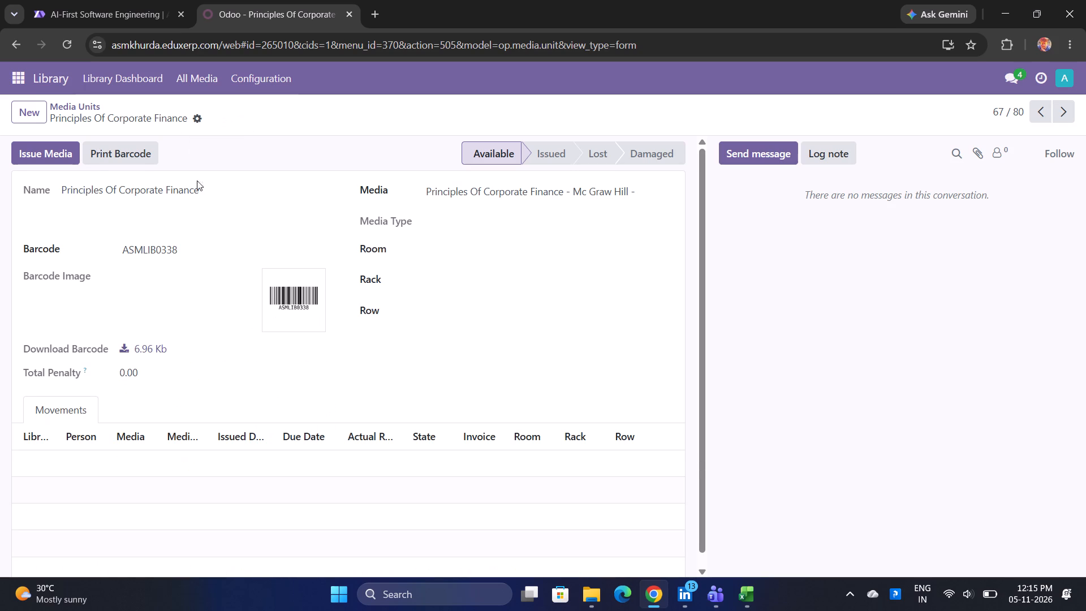
{"action": "left_click", "coordinate": [197, 254]}
{"action": "key", "text": "1"}
{"action": "left_click", "coordinate": [216, 117]}
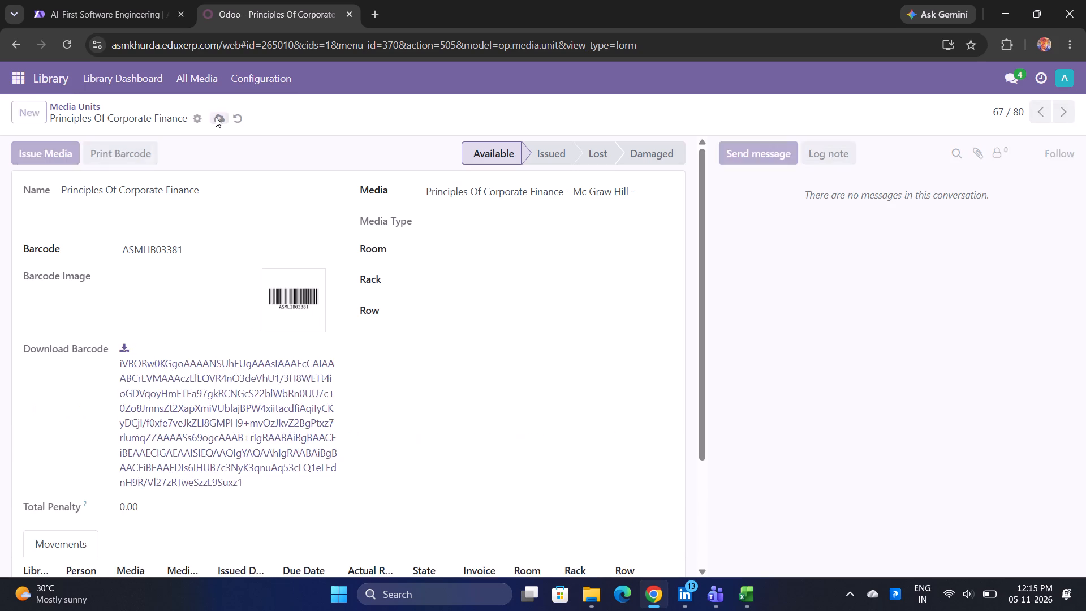
On the following unit, ASMLIB00772, save the barcode as ASMLIB0077, then restore ASMLIB00772 and save again.
{"action": "left_click", "coordinate": [1065, 107]}
{"action": "left_click", "coordinate": [260, 244]}
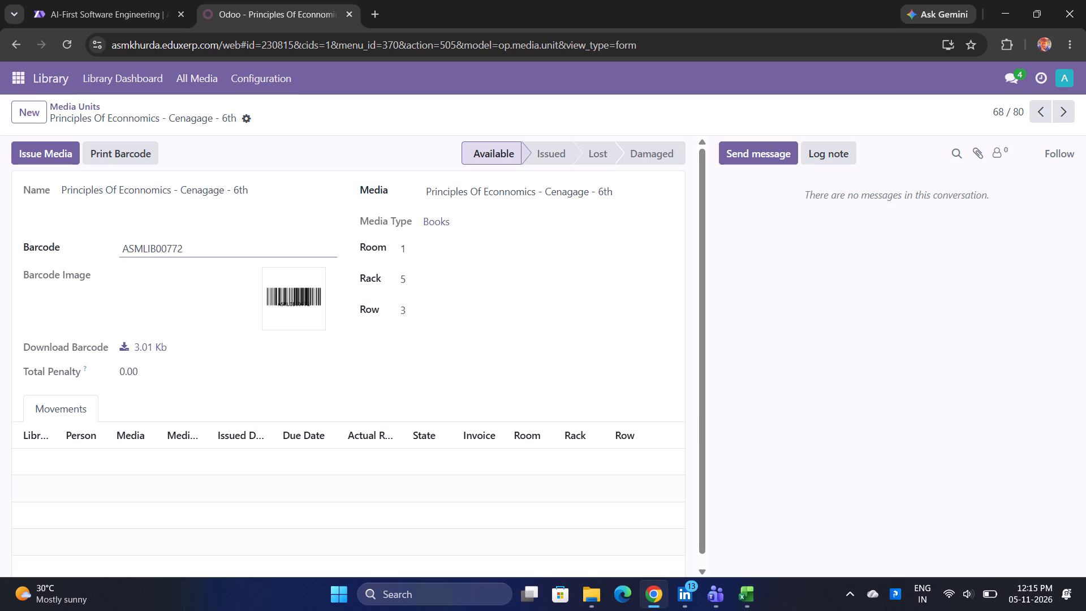
{"action": "key", "text": "BackSpace"}
{"action": "left_click", "coordinate": [270, 117]}
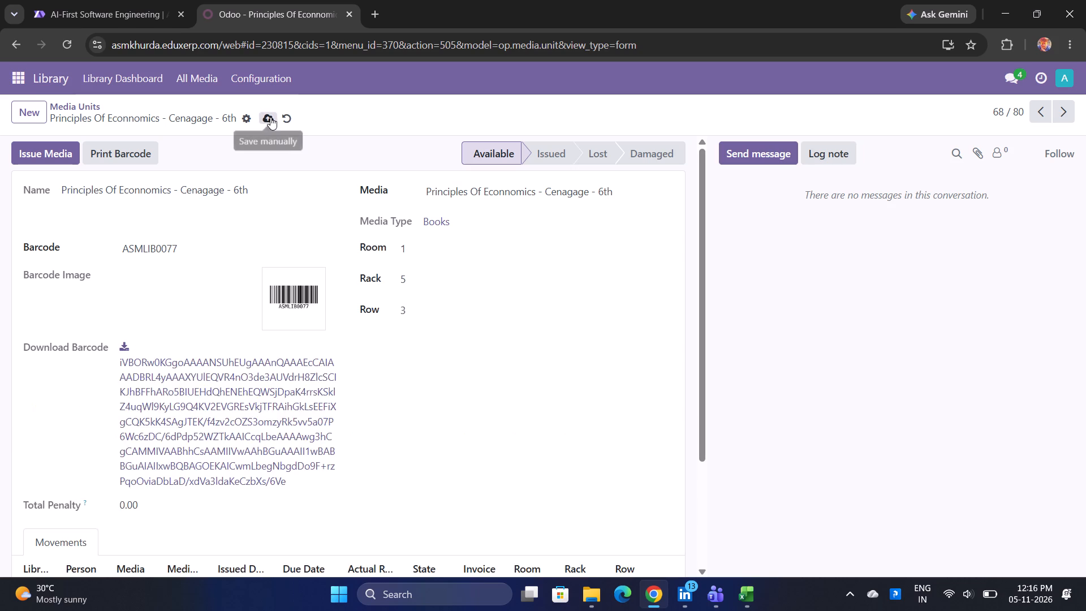
{"action": "left_click", "coordinate": [226, 249]}
{"action": "key", "text": "2"}
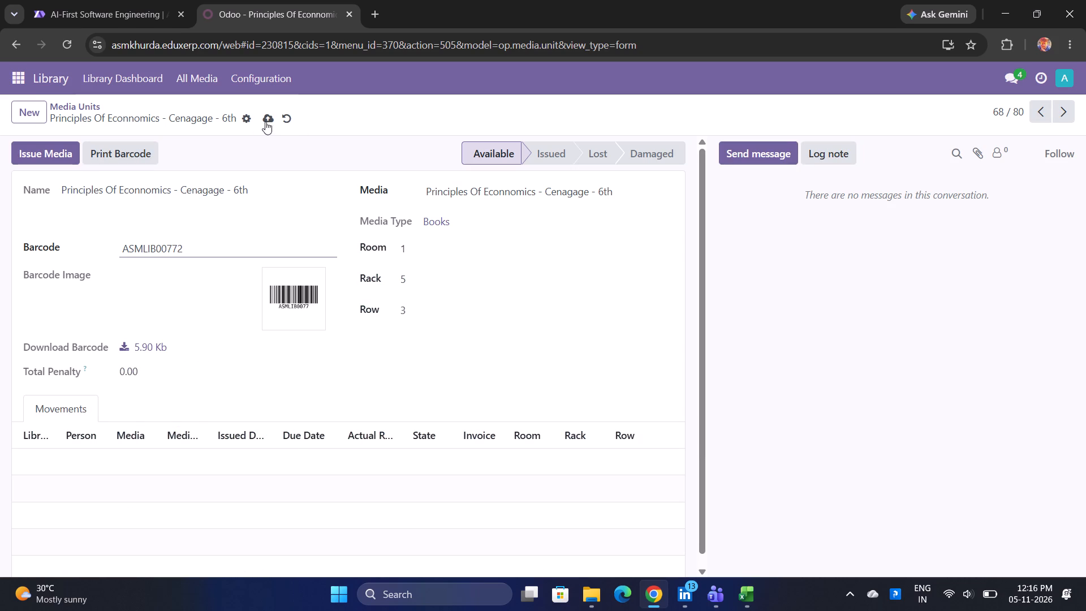
{"action": "left_click", "coordinate": [267, 118]}
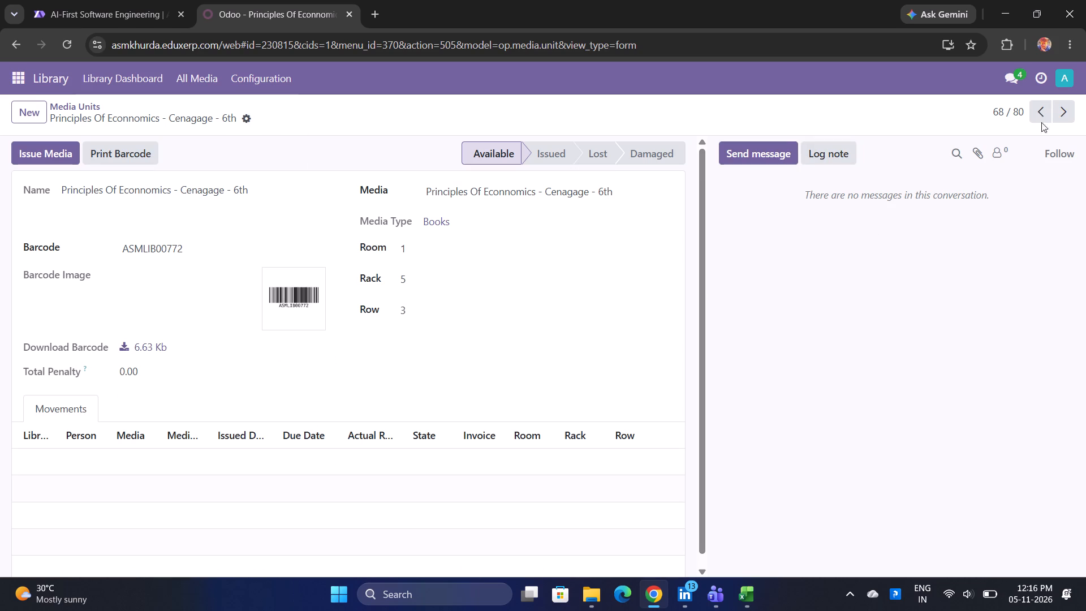
On the following unit, ASMLIB00140, save the barcode as ASMLIB0014, then restore ASMLIB00140 and save again.
{"action": "left_click", "coordinate": [1058, 114]}
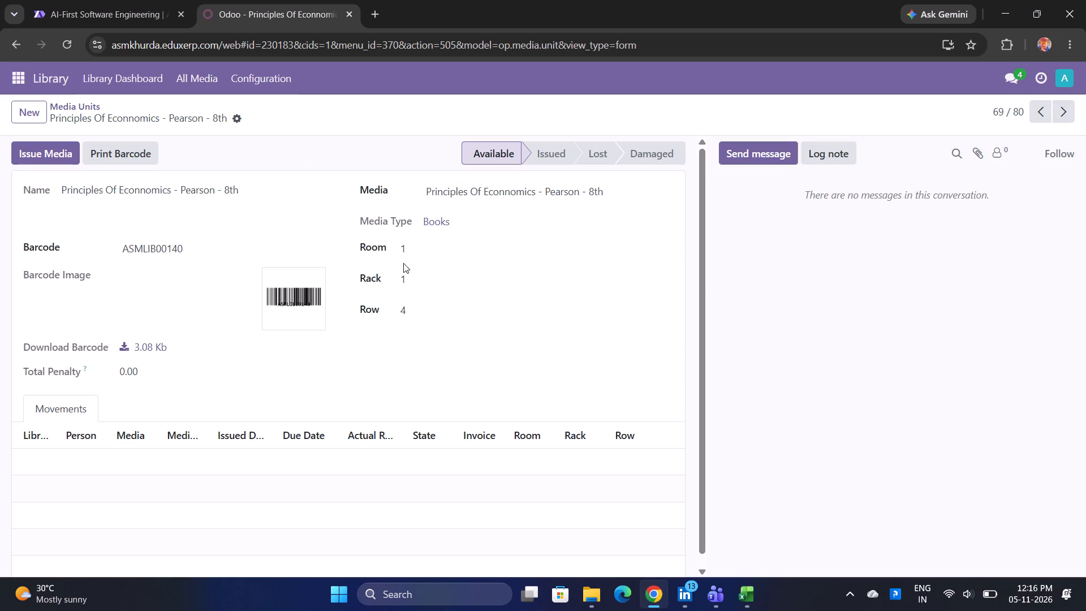
{"action": "left_click", "coordinate": [287, 253]}
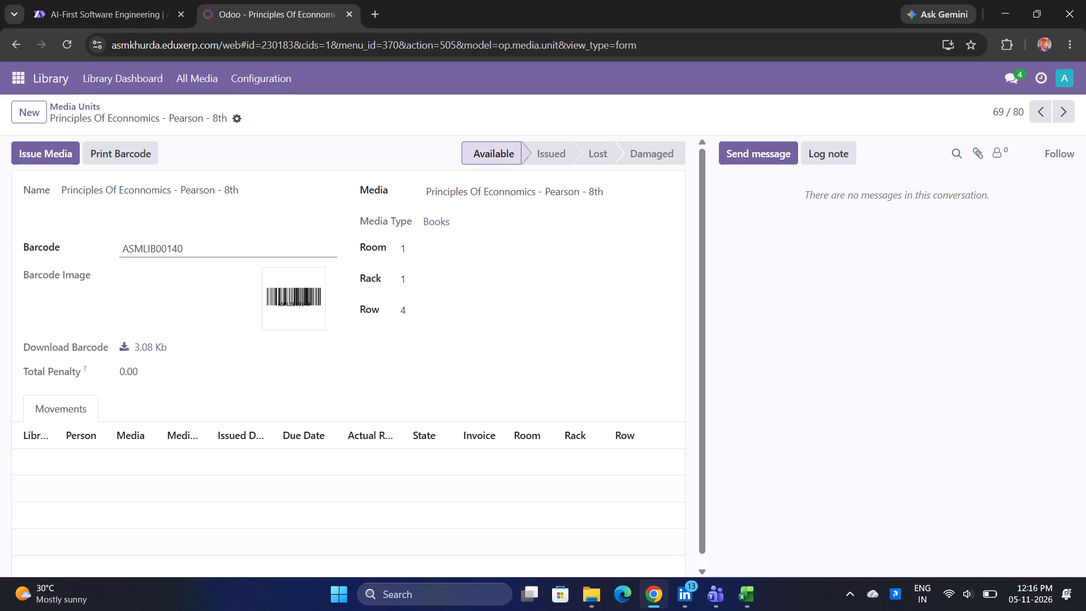
{"action": "key", "text": "BackSpace"}
{"action": "left_click", "coordinate": [260, 117]}
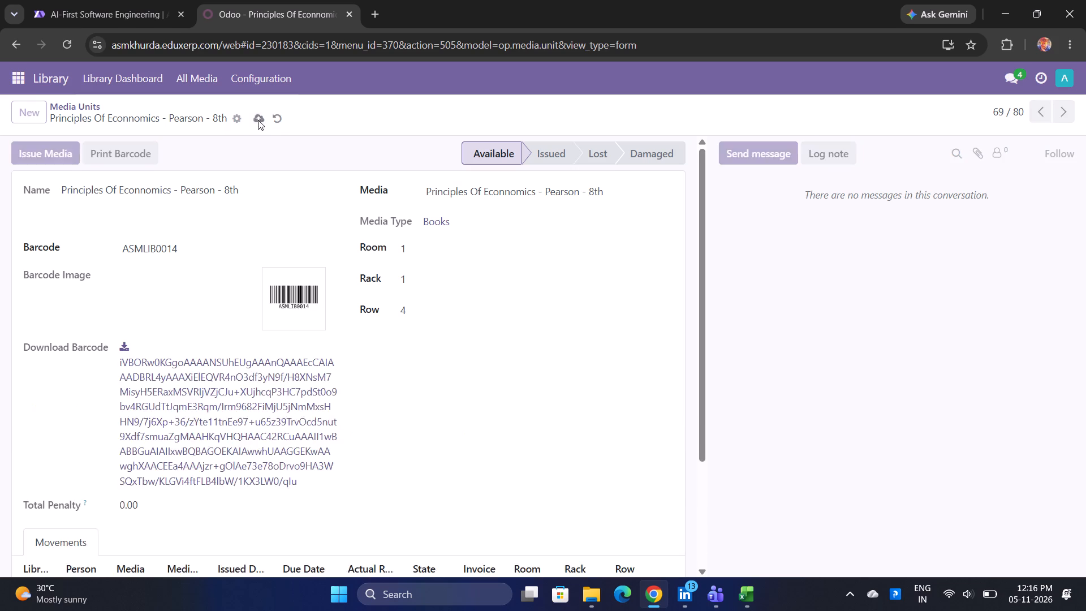
{"action": "left_click", "coordinate": [230, 255]}
{"action": "key", "text": "0"}
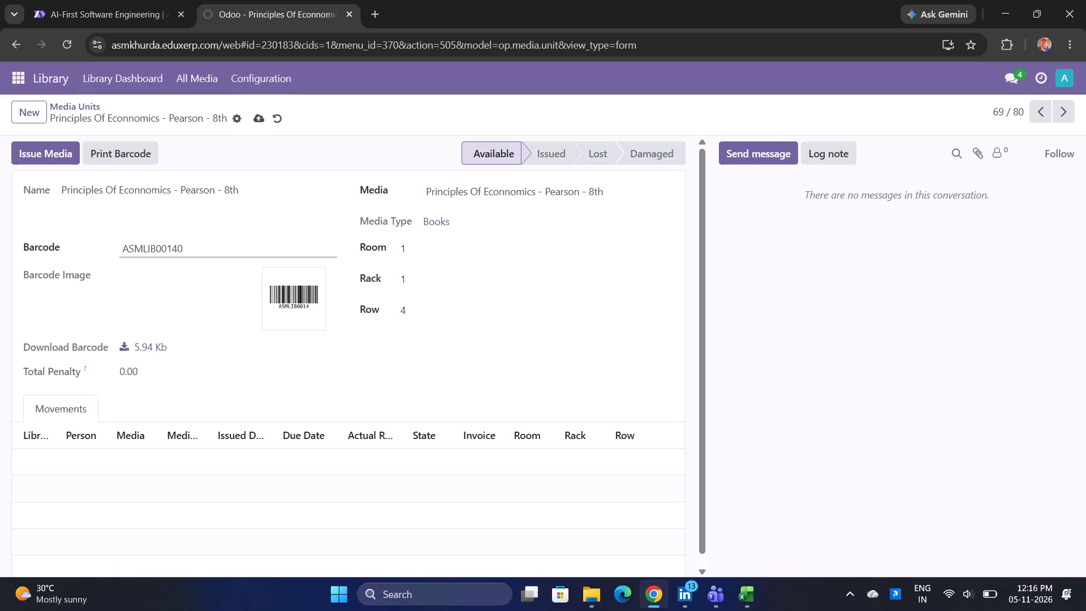
{"action": "left_click", "coordinate": [255, 117]}
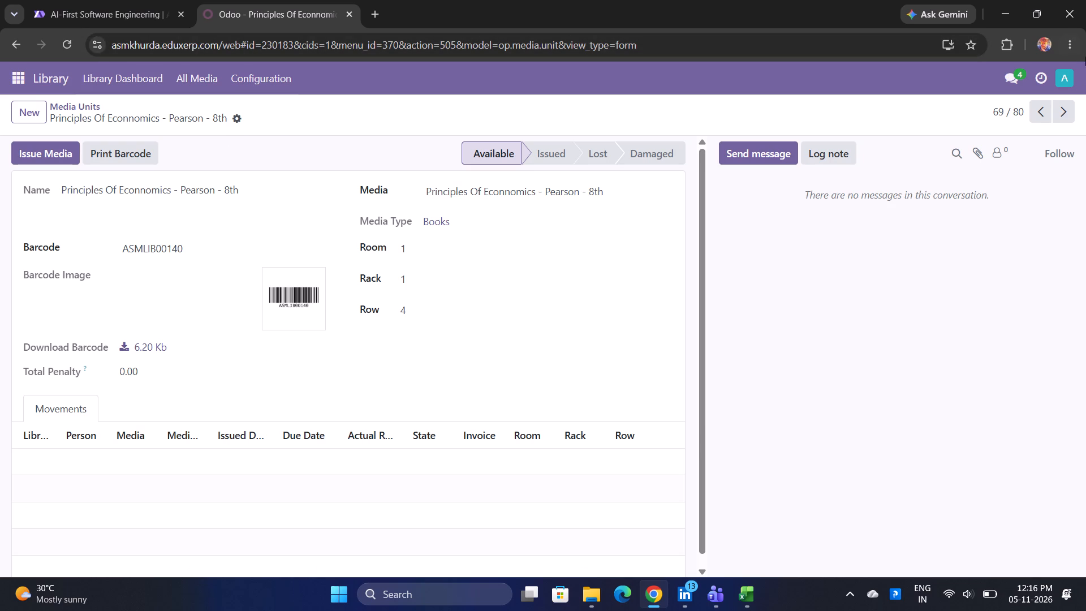
On the following unit, ASMLIB03412, save the barcode as ASMLIB0341, then restore ASMLIB03412 and save again.
{"action": "left_click", "coordinate": [1064, 112]}
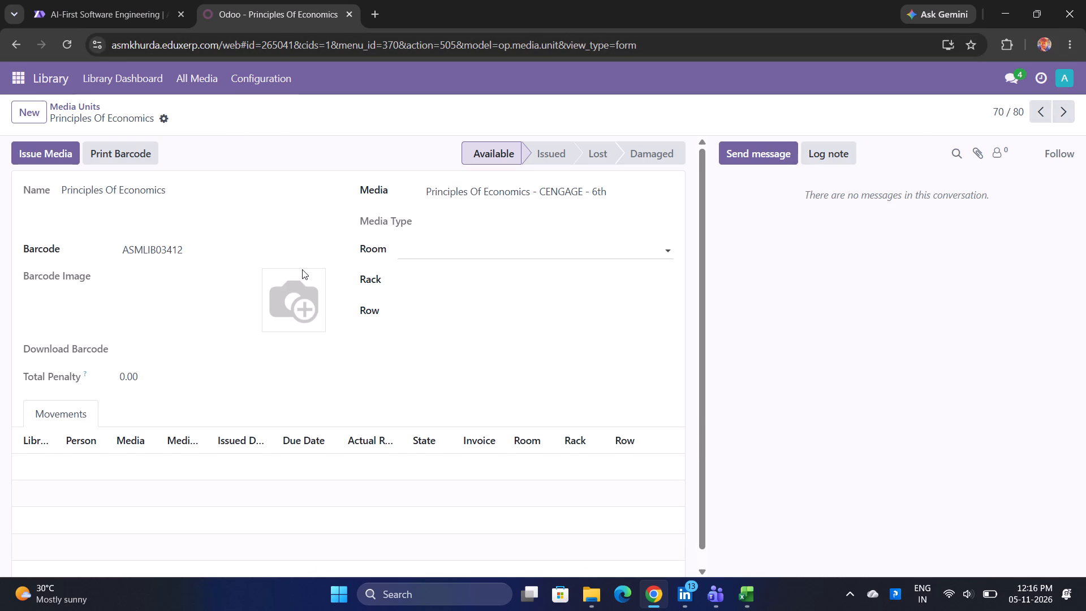
{"action": "left_click", "coordinate": [276, 259]}
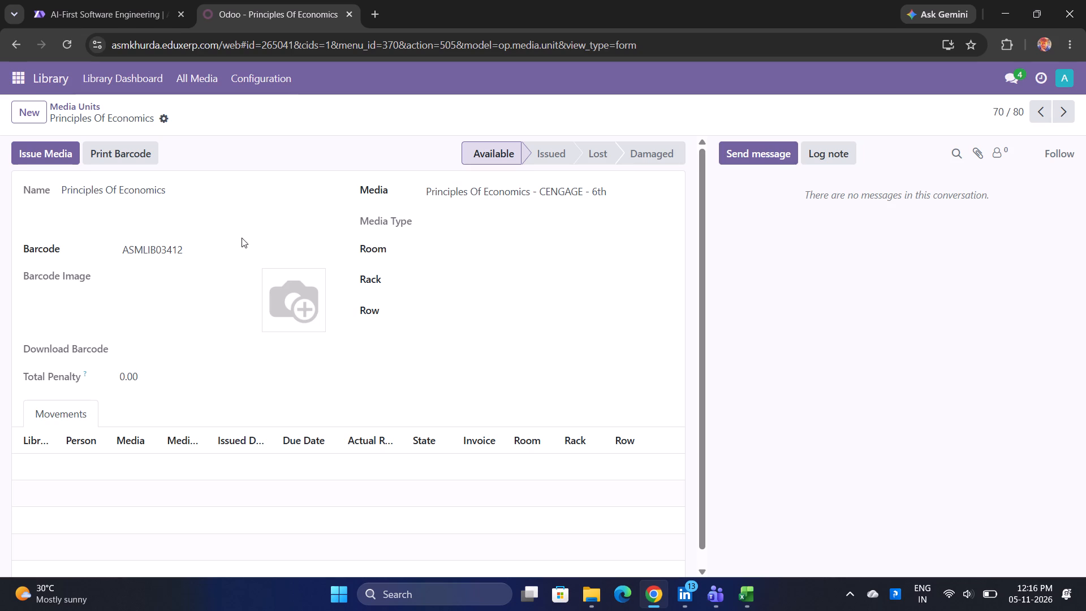
{"action": "left_click", "coordinate": [242, 238]}
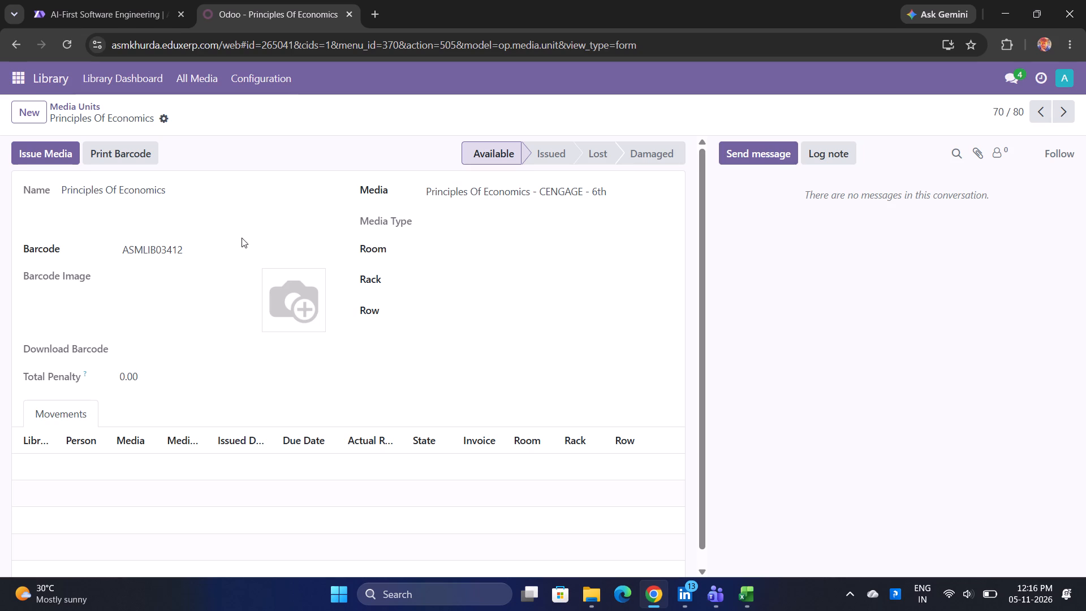
{"action": "left_click", "coordinate": [241, 239]}
{"action": "left_click", "coordinate": [231, 251]}
{"action": "key", "text": "BackSpace"}
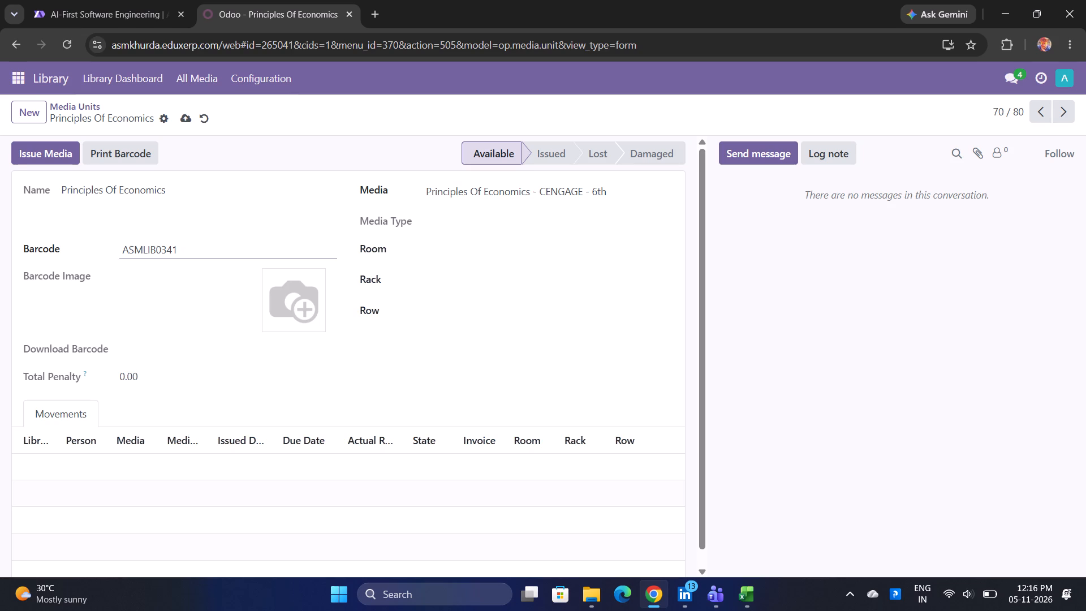
{"action": "left_click", "coordinate": [179, 115]}
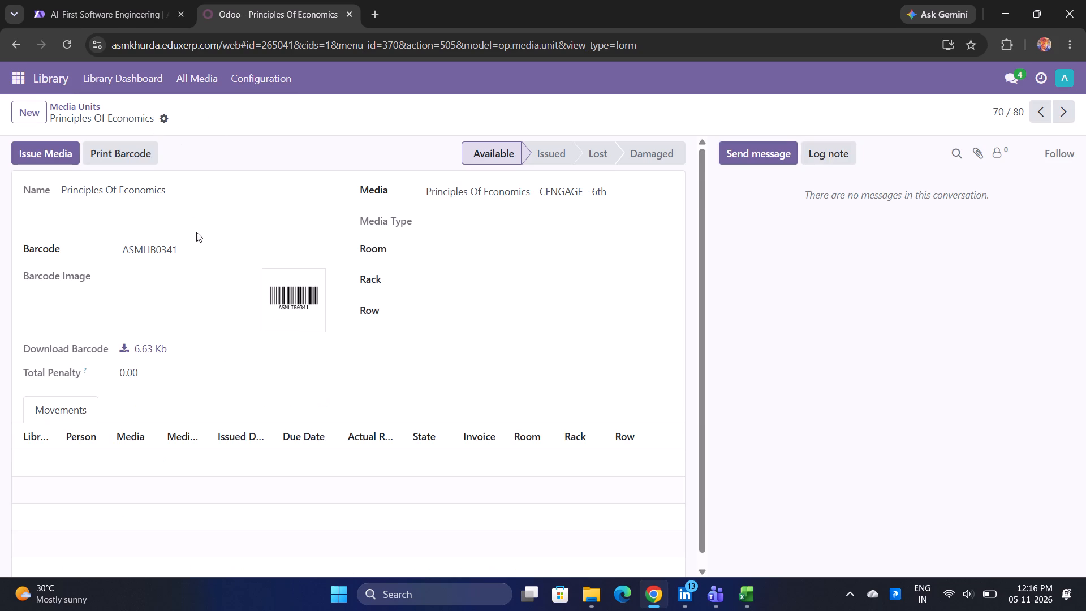
{"action": "left_click", "coordinate": [201, 245]}
{"action": "key", "text": "2"}
{"action": "left_click", "coordinate": [188, 117]}
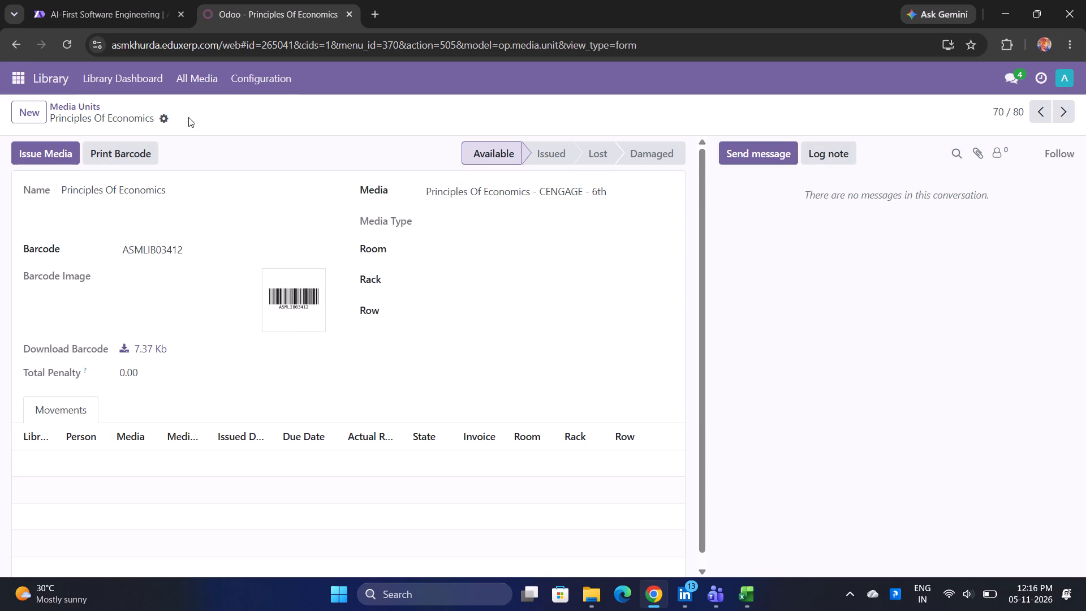
On the following unit, ASMLIB03411, save the barcode as ASMLIB0341, then restore ASMLIB03411 and save again.
{"action": "left_click", "coordinate": [1068, 108]}
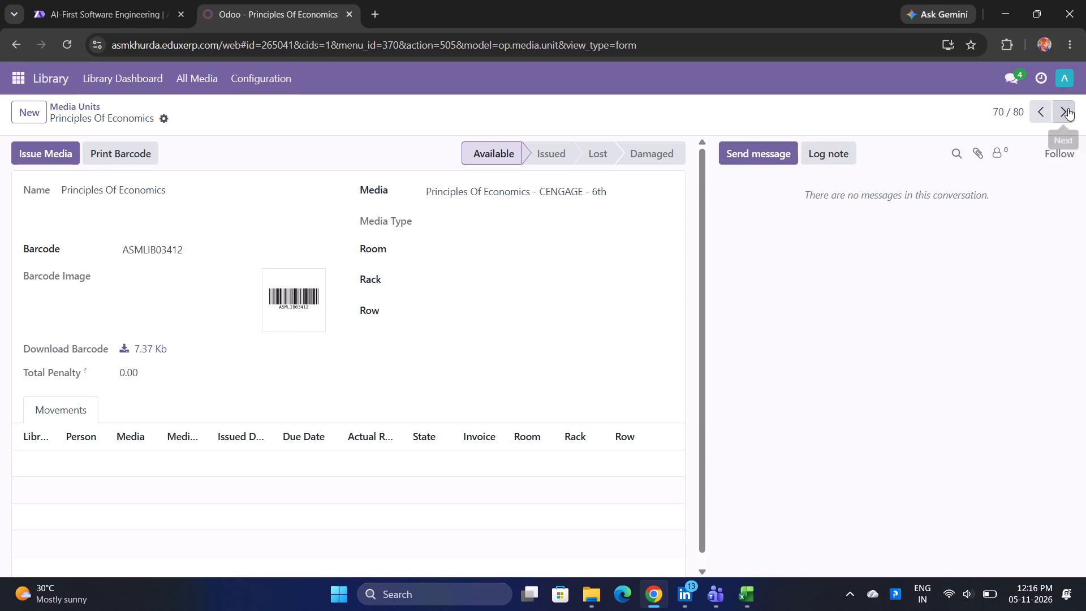
{"action": "left_click", "coordinate": [226, 253]}
{"action": "key", "text": "BackSpace"}
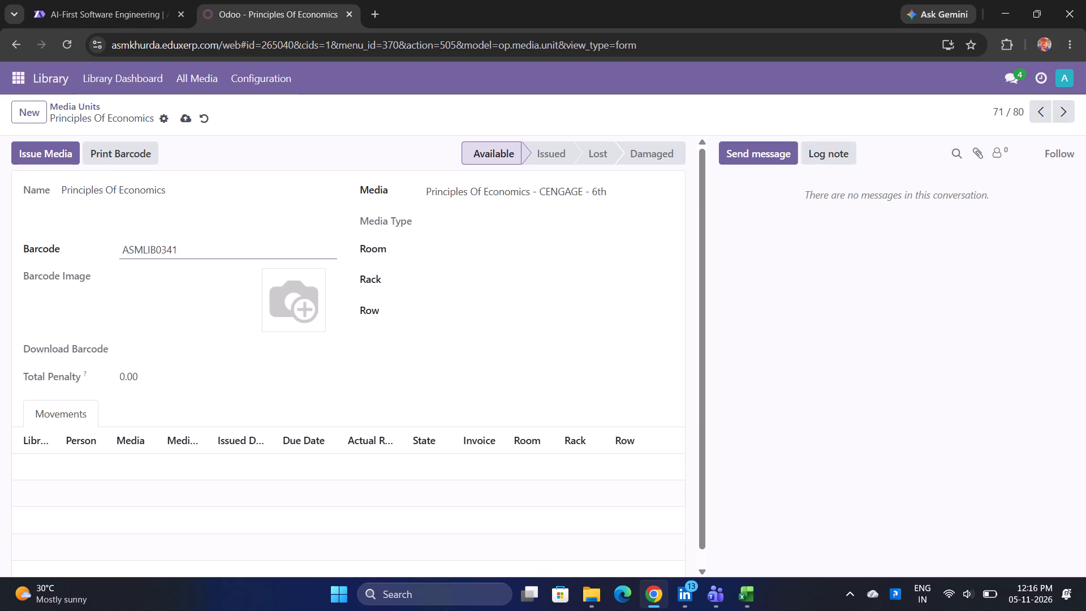
{"action": "left_click", "coordinate": [180, 119]}
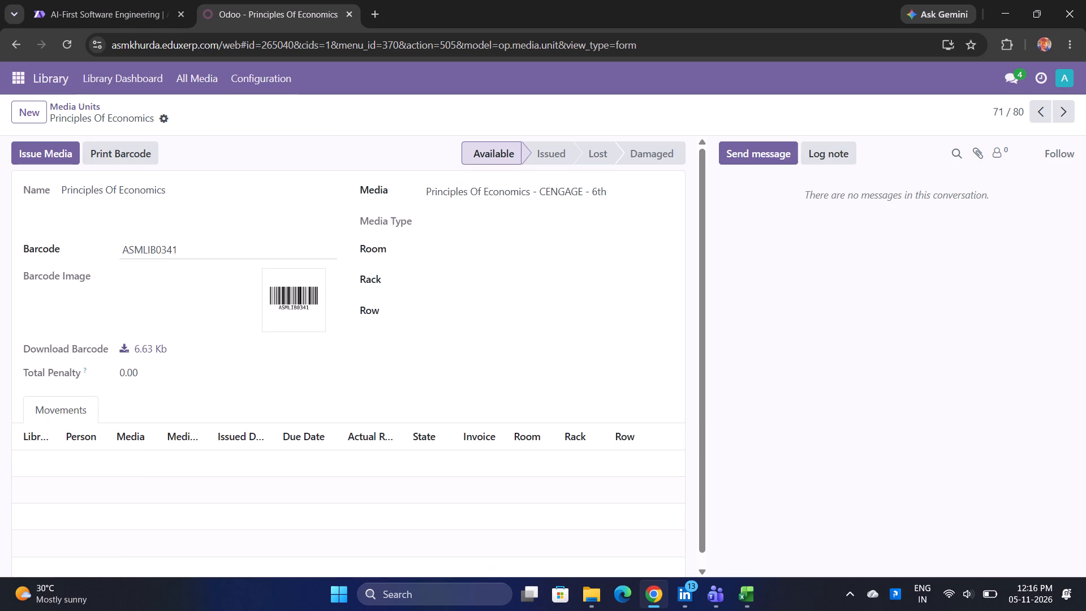
{"action": "left_click", "coordinate": [196, 259]}
{"action": "left_click", "coordinate": [204, 245]}
{"action": "key", "text": "1"}
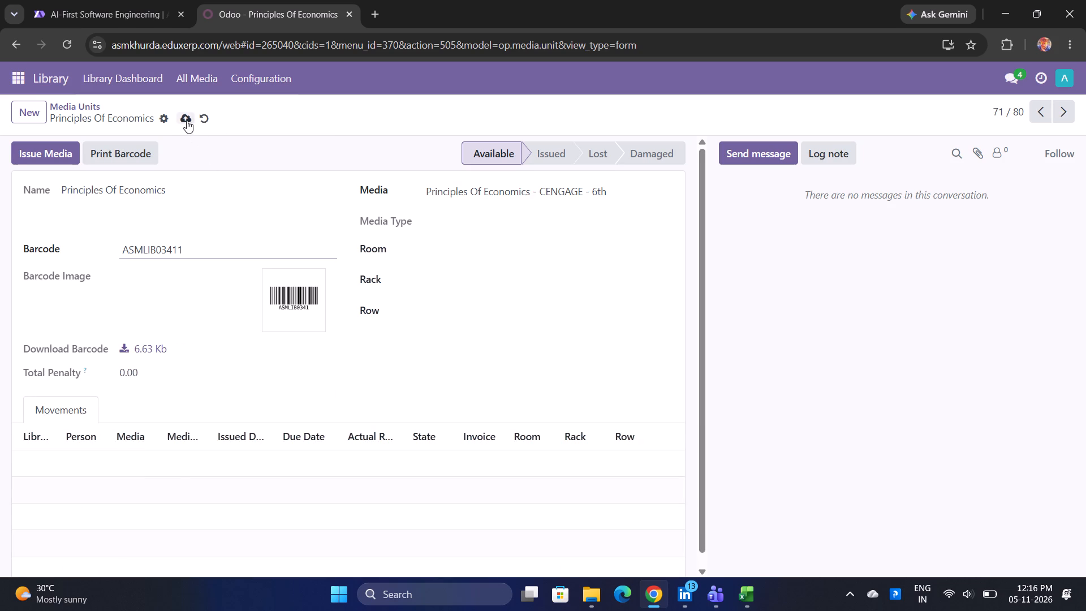
{"action": "left_click", "coordinate": [187, 121]}
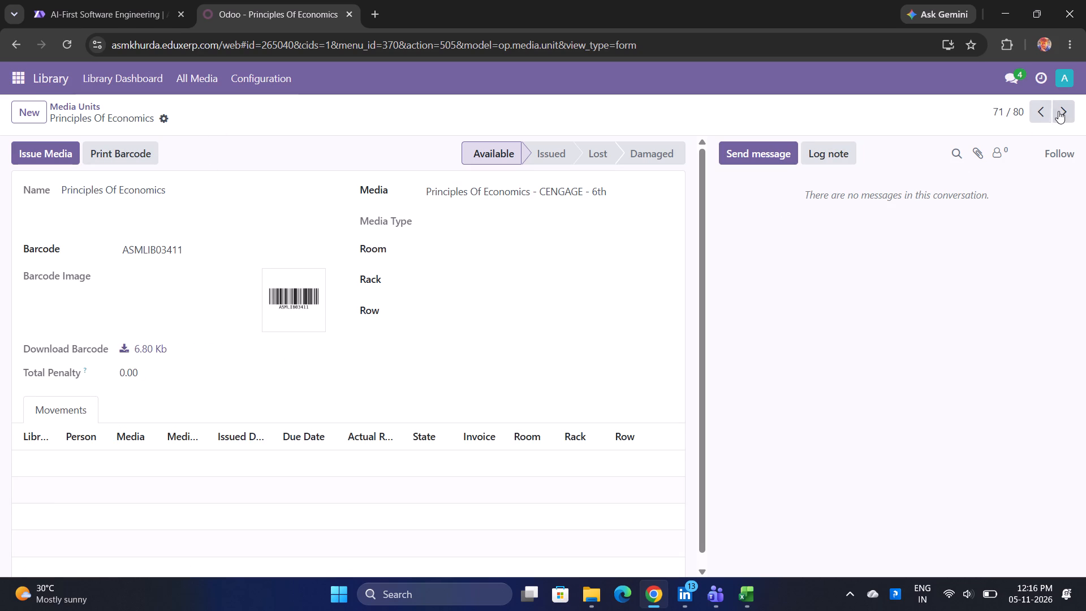
On the following unit, ASMLIB03414, save the barcode as ASMLIB0341, then restore ASMLIB03414 and save again.
{"action": "left_click", "coordinate": [1062, 110]}
{"action": "left_click", "coordinate": [294, 252]}
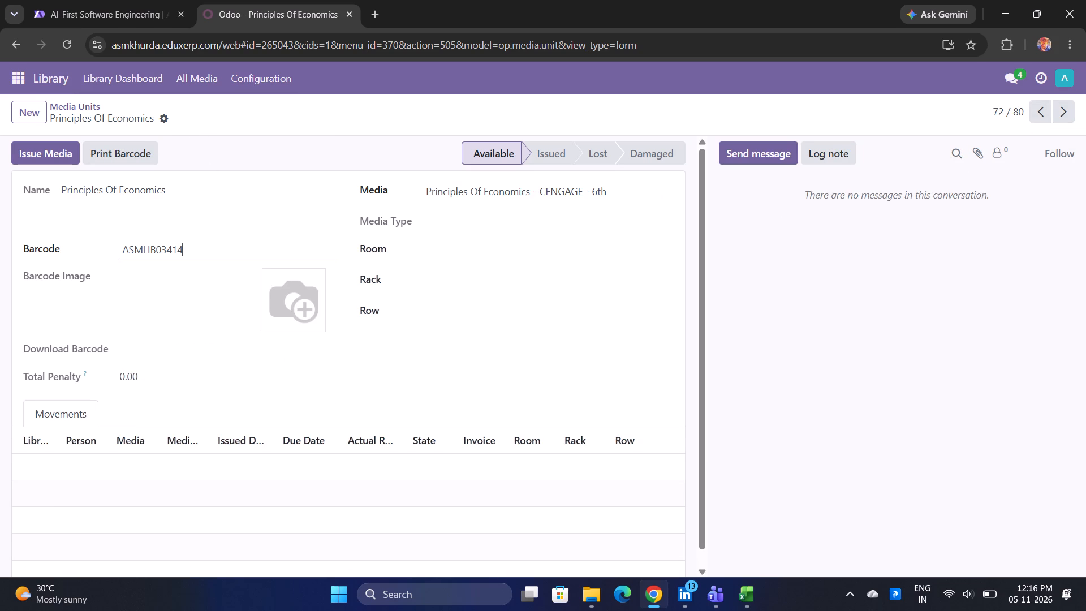
{"action": "key", "text": "BackSpace"}
{"action": "left_click", "coordinate": [184, 118]}
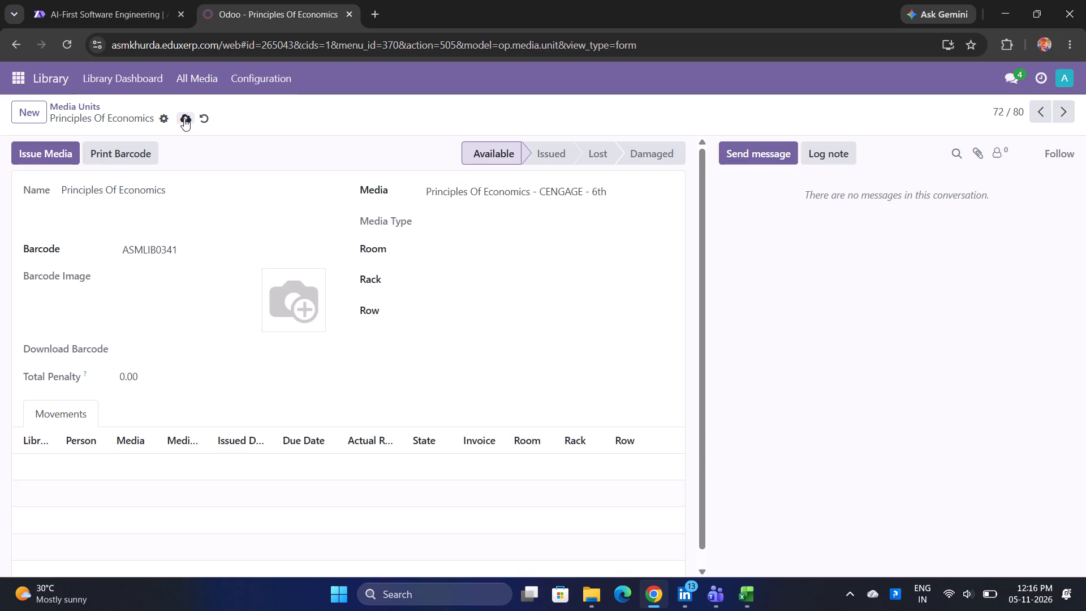
{"action": "left_click", "coordinate": [211, 246]}
{"action": "key", "text": "4"}
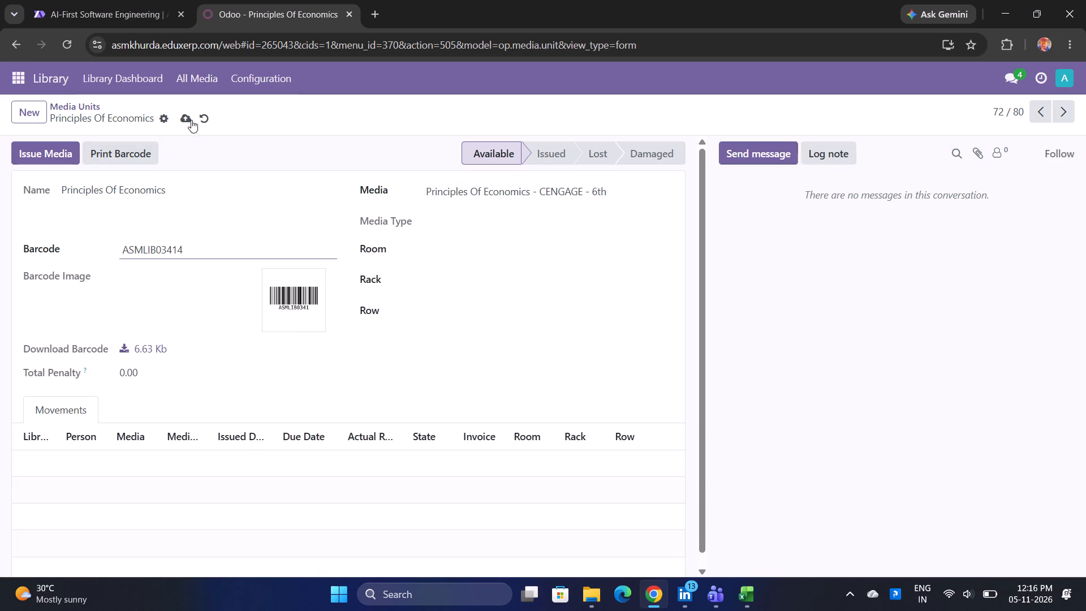
{"action": "left_click", "coordinate": [187, 118]}
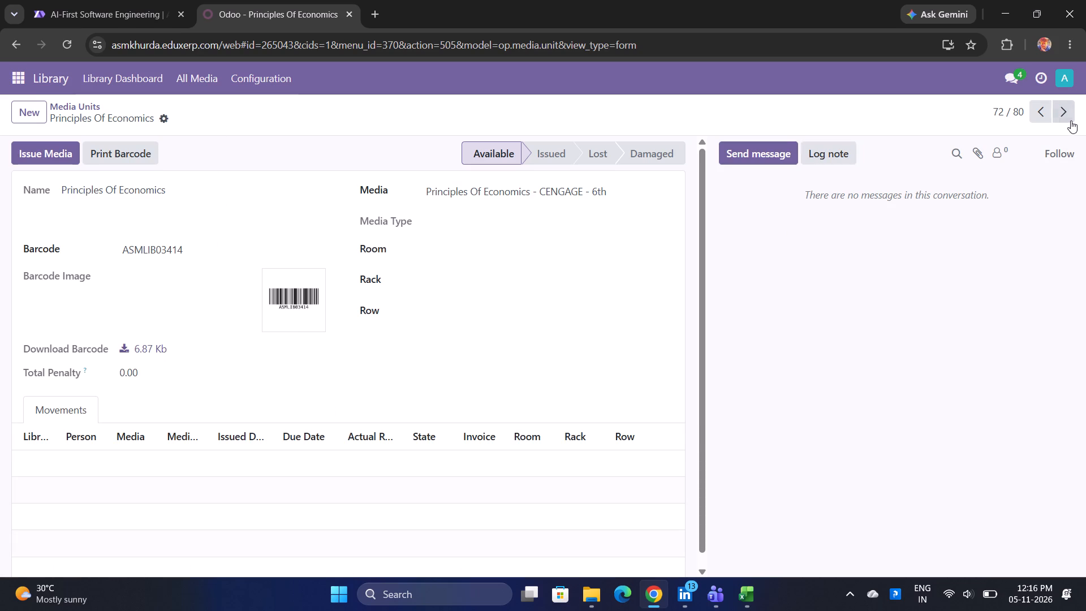
On the following unit, ASMLIB03416, save the barcode as ASMLIB0341, then restore ASMLIB03416 and save again.
{"action": "left_click", "coordinate": [1069, 114]}
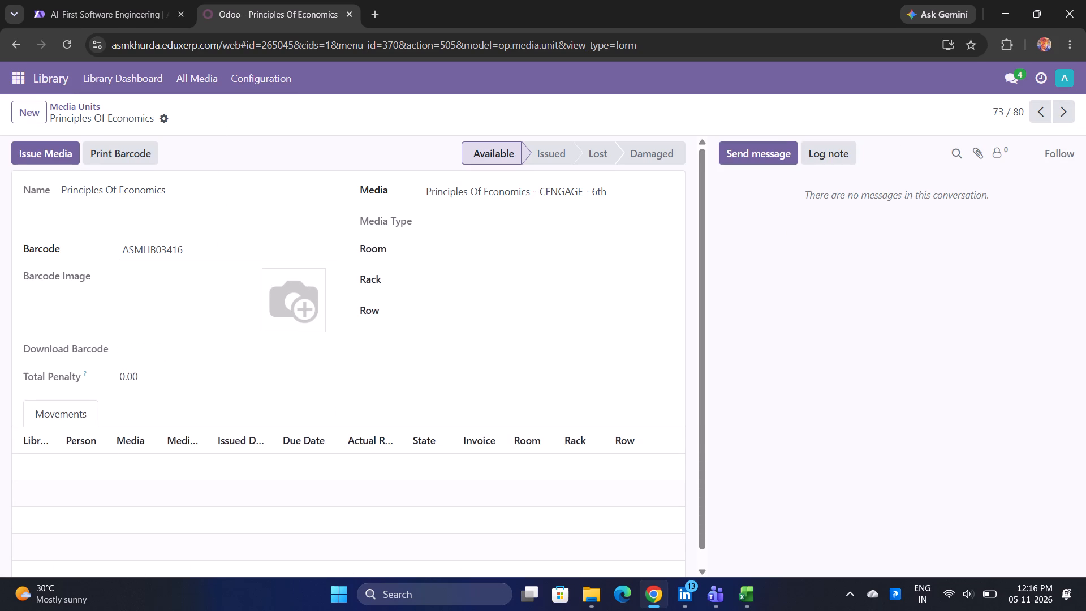
{"action": "left_click", "coordinate": [301, 255]}
{"action": "key", "text": "BackSpace"}
{"action": "left_click", "coordinate": [183, 118]}
{"action": "left_click", "coordinate": [189, 257]}
{"action": "key", "text": "6"}
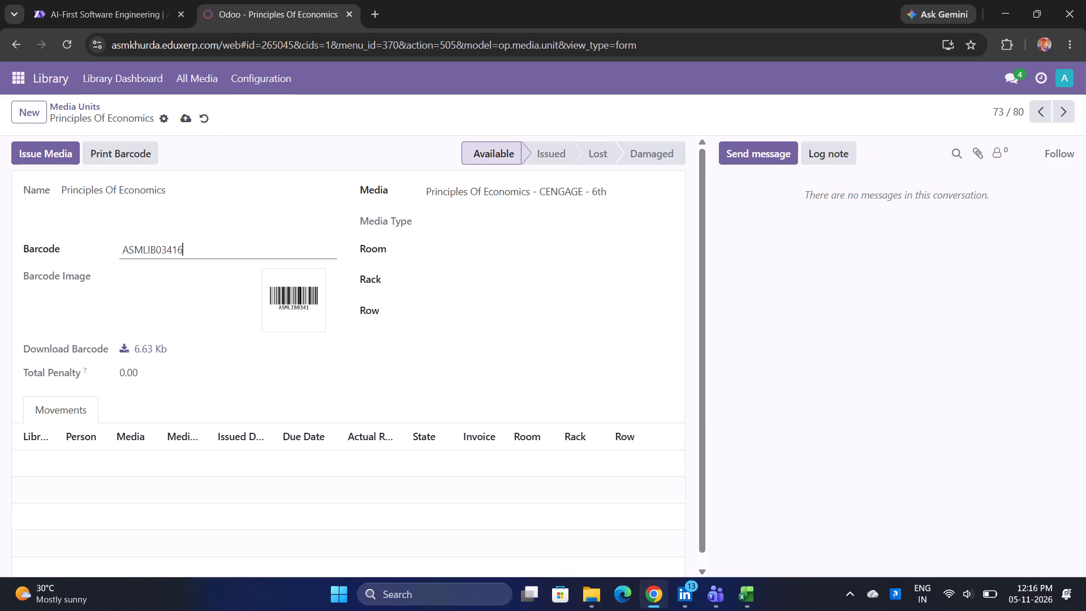
{"action": "left_click", "coordinate": [184, 114]}
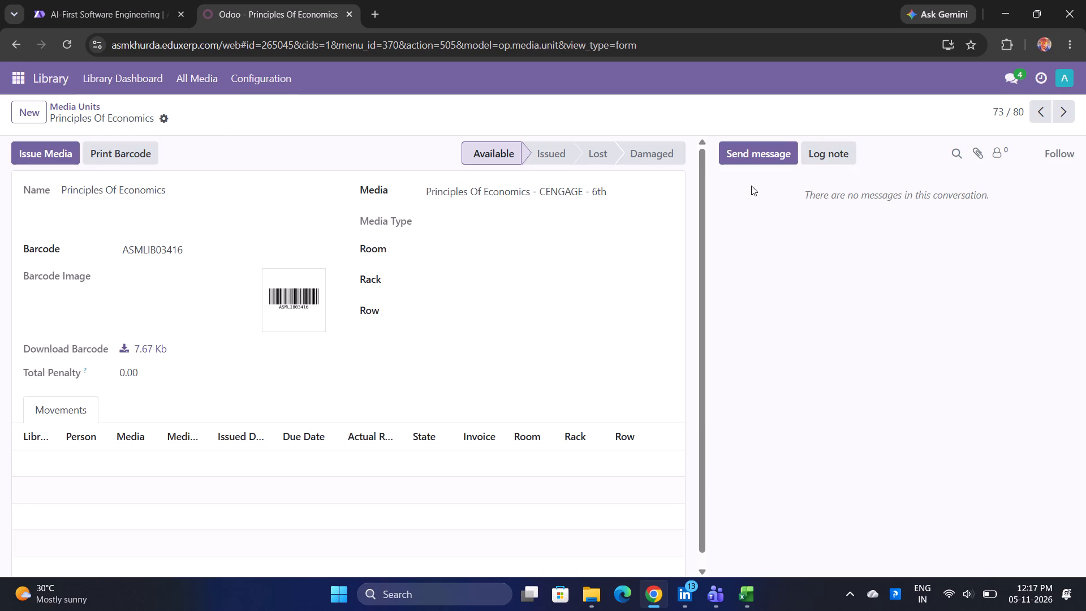
On the following unit, ASMLIB03410, save the barcode as ASMLIB0341, then restore ASMLIB03410 and save again.
{"action": "left_click", "coordinate": [1065, 110]}
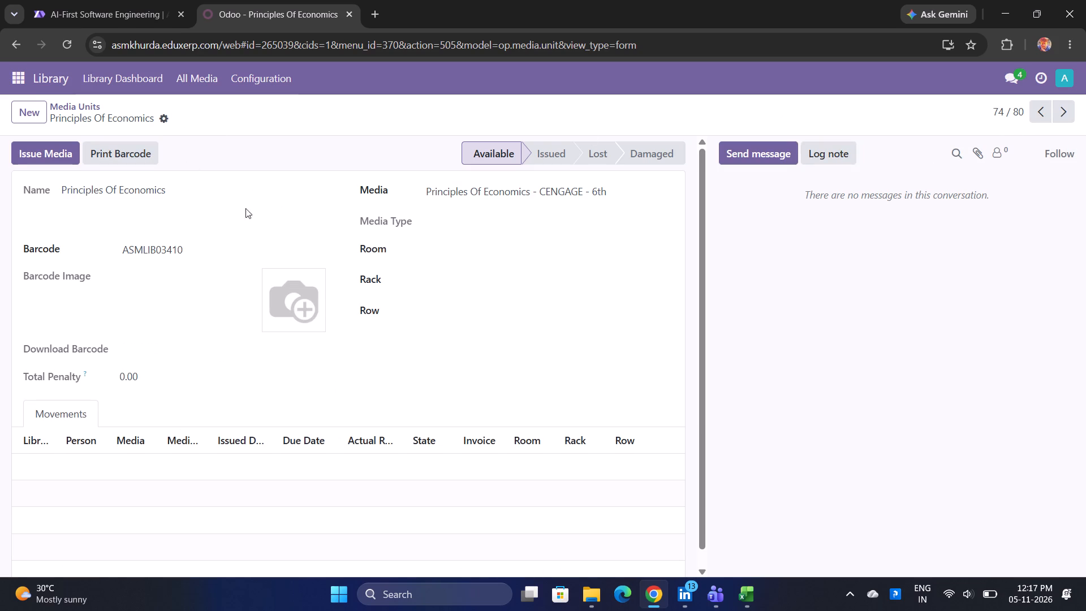
{"action": "left_click", "coordinate": [241, 249]}
{"action": "key", "text": "BackSpace"}
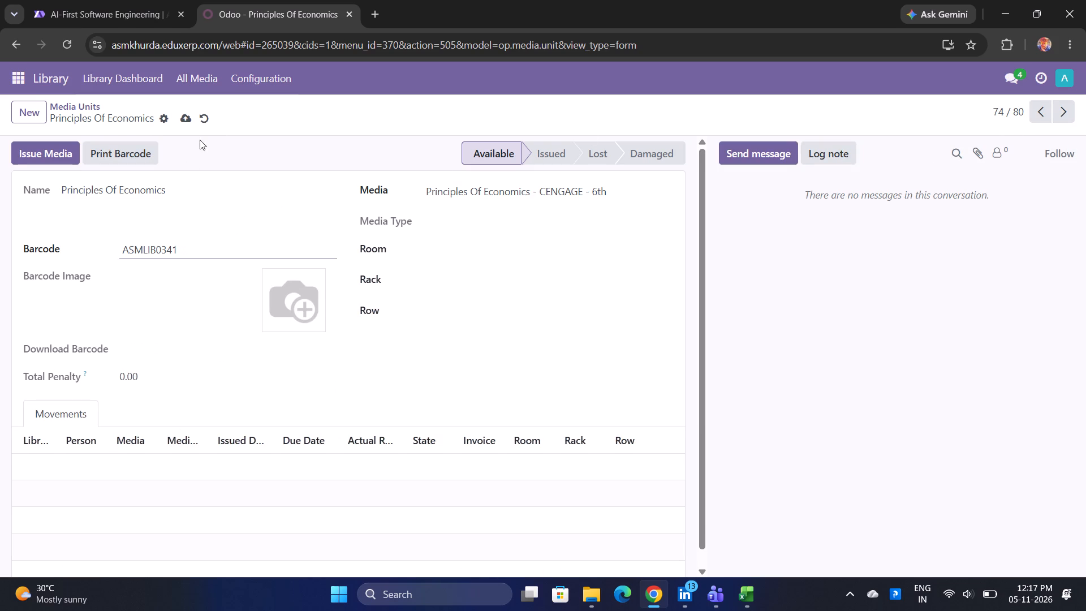
{"action": "left_click", "coordinate": [187, 121]}
{"action": "left_click", "coordinate": [188, 252]}
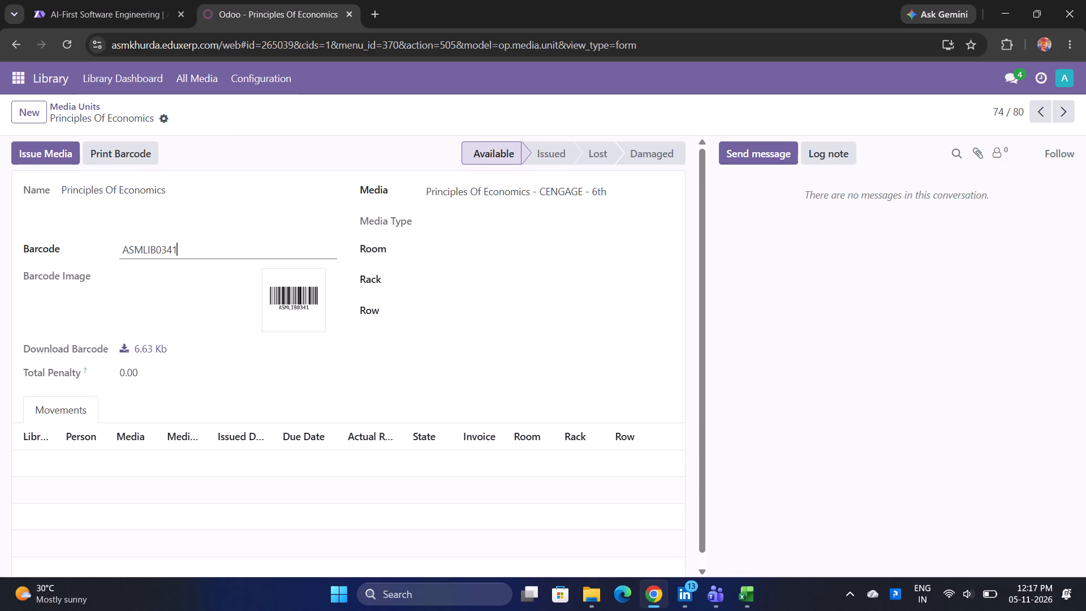
{"action": "key", "text": "0"}
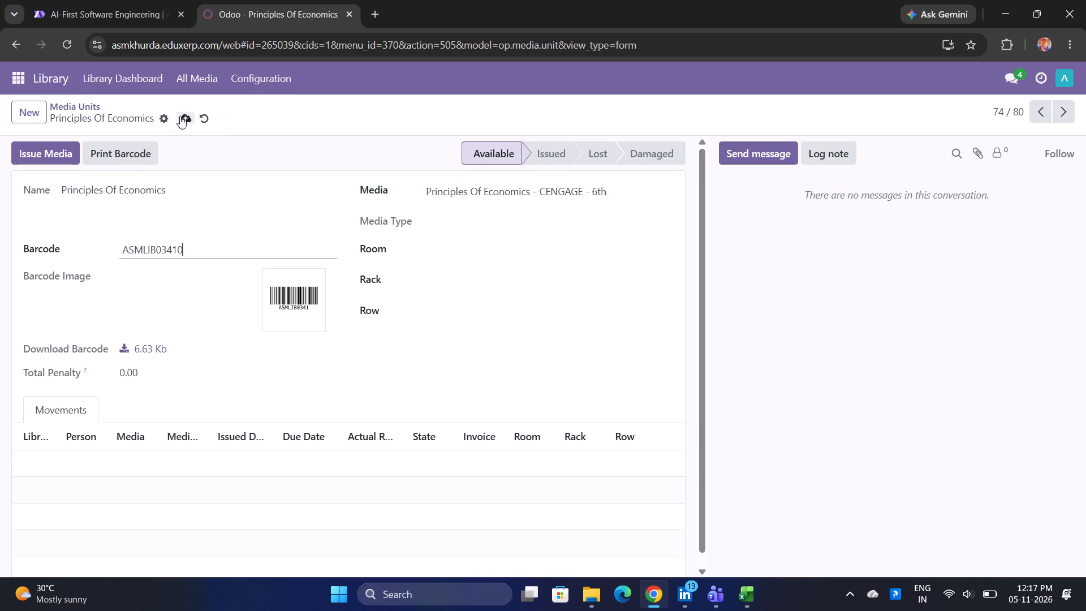
{"action": "left_click", "coordinate": [180, 116]}
On the following unit, ASMLIB03413, save the barcode as ASMLIB0341, then restore ASMLIB03413 and save again.
{"action": "left_click", "coordinate": [1063, 107]}
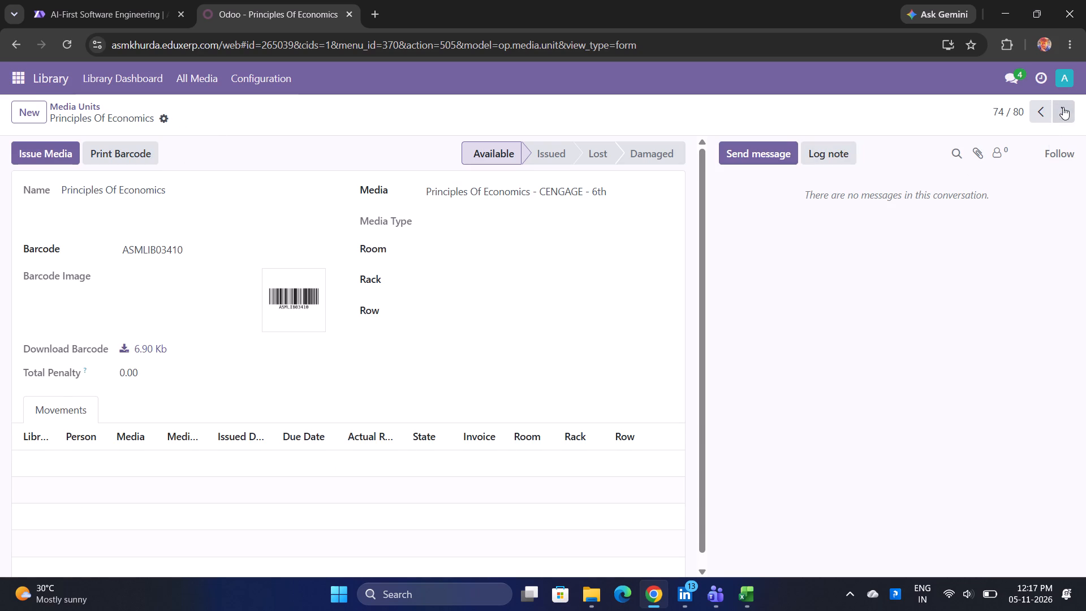
{"action": "left_click", "coordinate": [244, 253]}
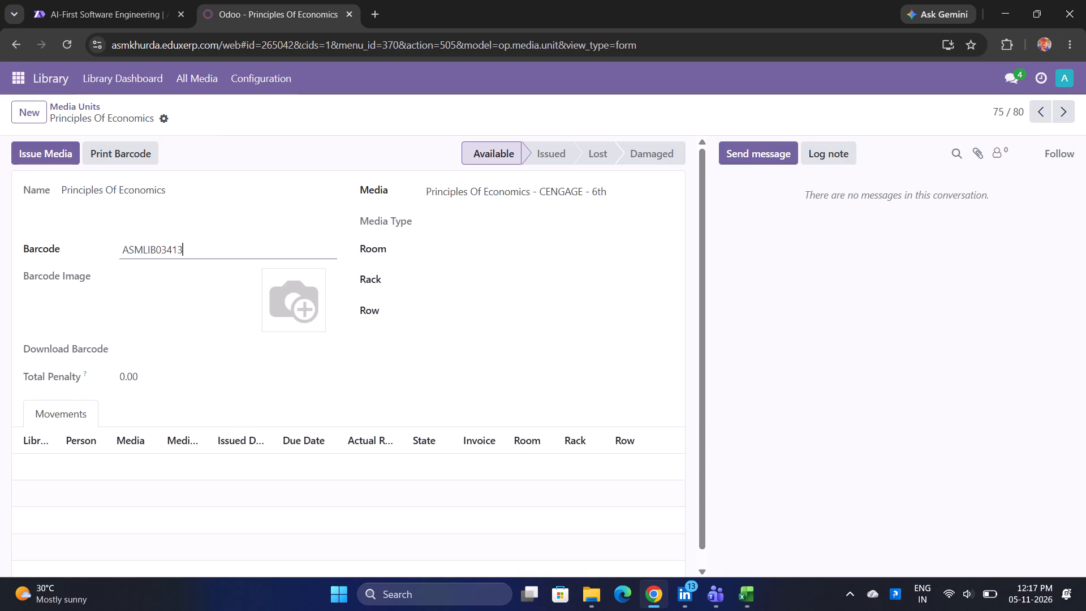
{"action": "key", "text": "BackSpace"}
{"action": "left_click", "coordinate": [183, 122]}
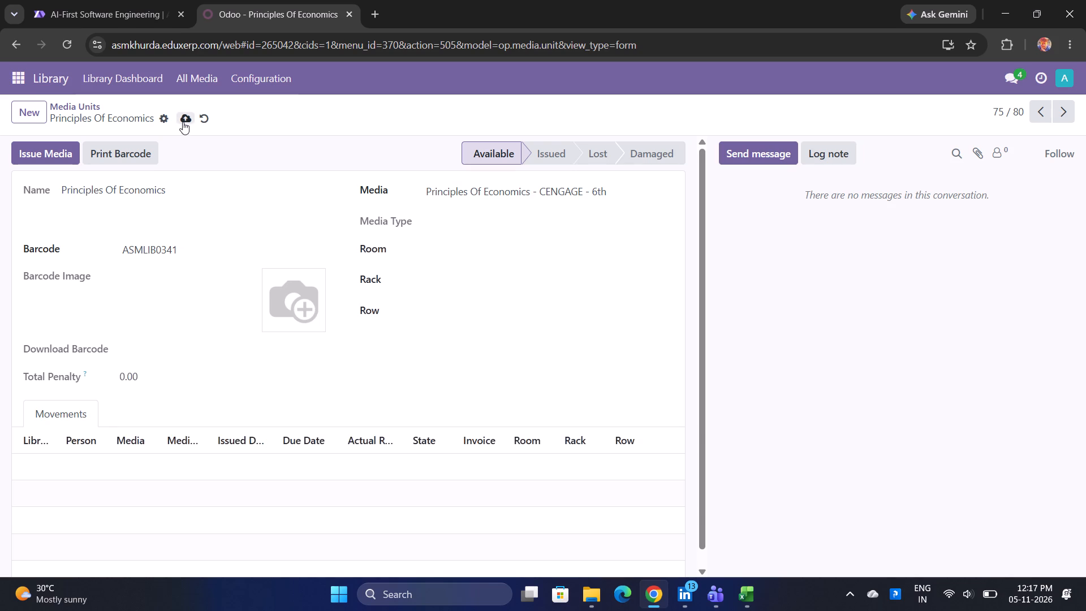
{"action": "left_click", "coordinate": [193, 253]}
{"action": "key", "text": "3"}
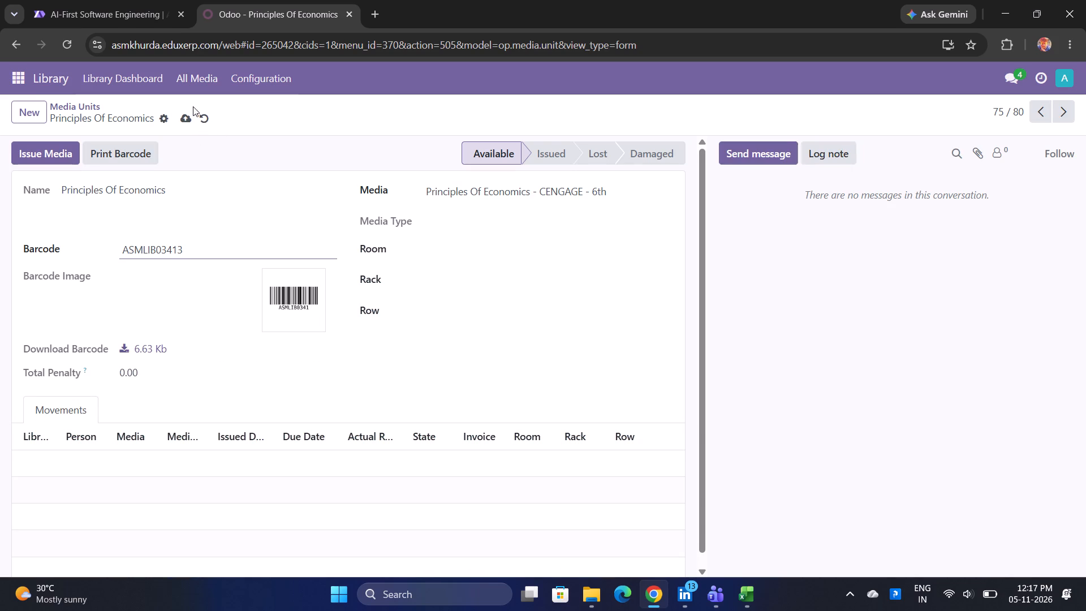
{"action": "left_click", "coordinate": [186, 114]}
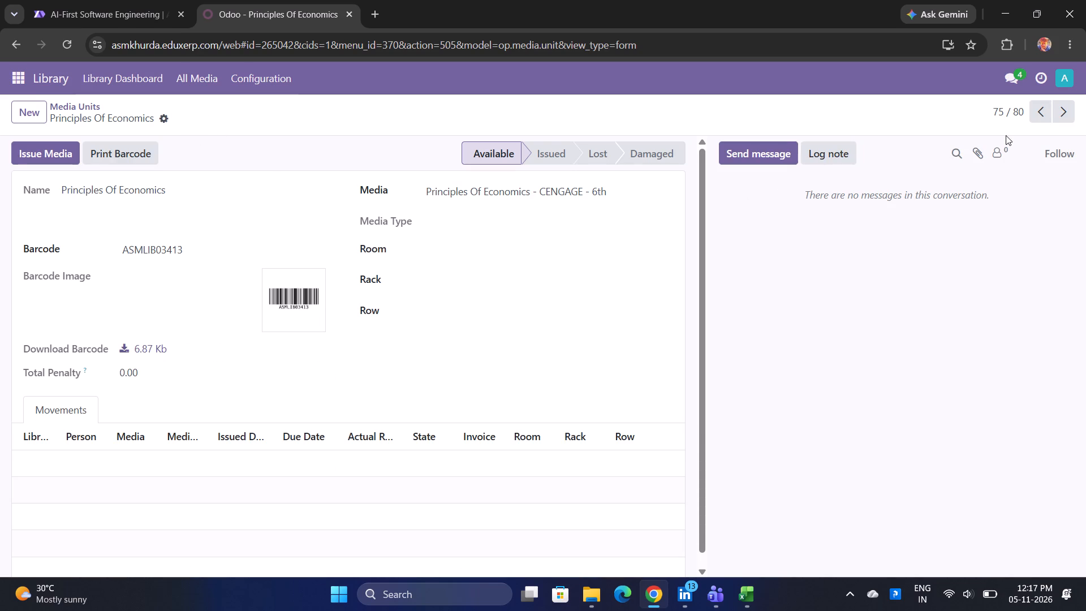
On the following unit, ASMLIB03415, save the barcode as ASMLIB0341, then restore ASMLIB03415 and save again.
{"action": "left_click", "coordinate": [1065, 107]}
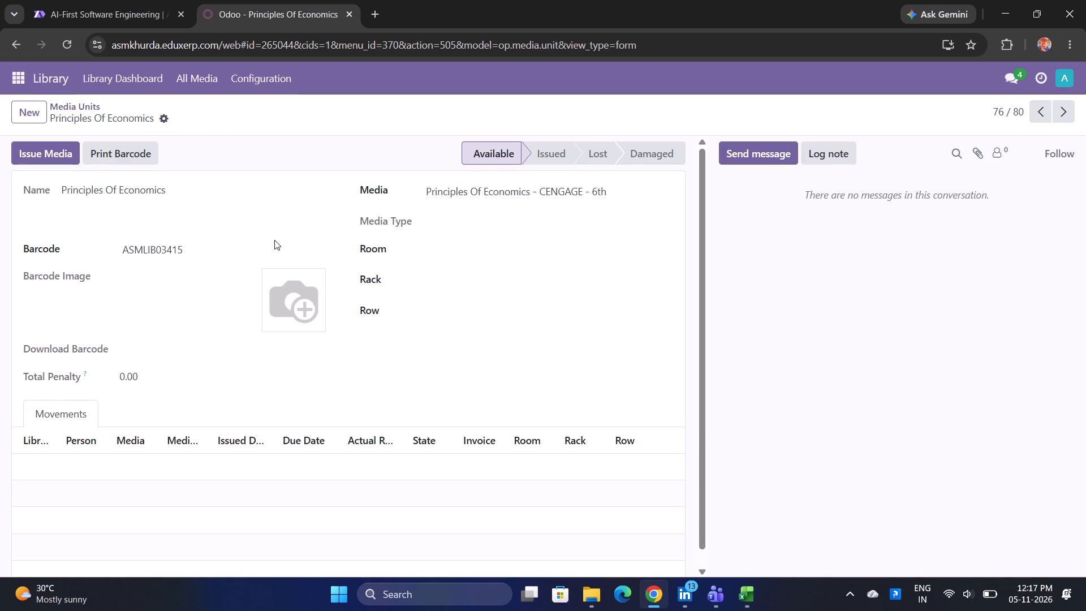
{"action": "left_click_drag", "start_coordinate": [274, 240], "coordinate": [272, 246]}
{"action": "left_click", "coordinate": [272, 246]}
{"action": "key", "text": "BackSpace"}
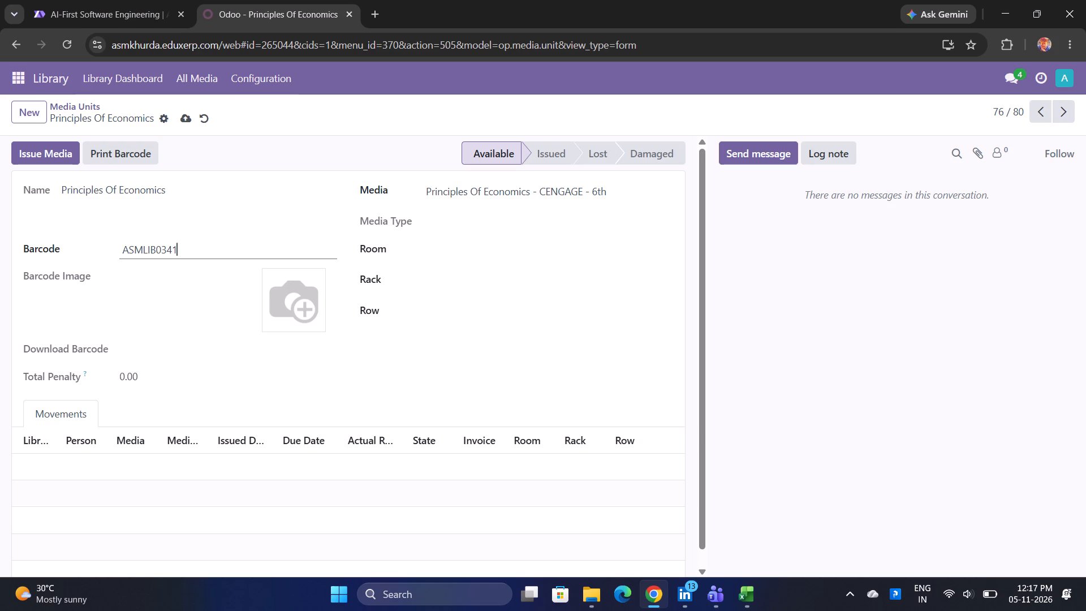
{"action": "left_click", "coordinate": [182, 118]}
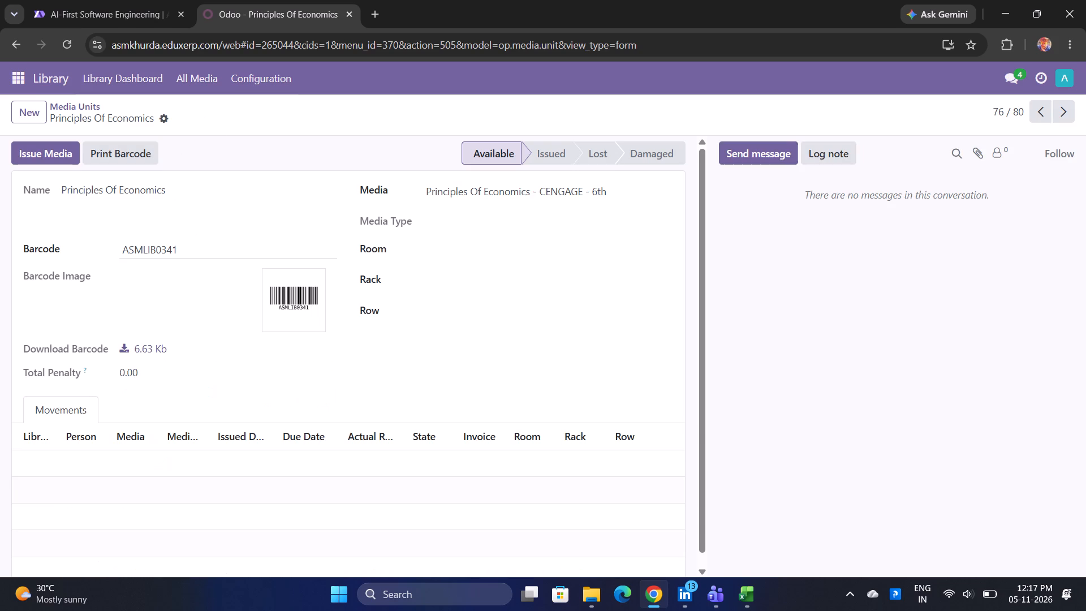
{"action": "left_click", "coordinate": [203, 253]}
{"action": "key", "text": "5"}
{"action": "left_click", "coordinate": [187, 113]}
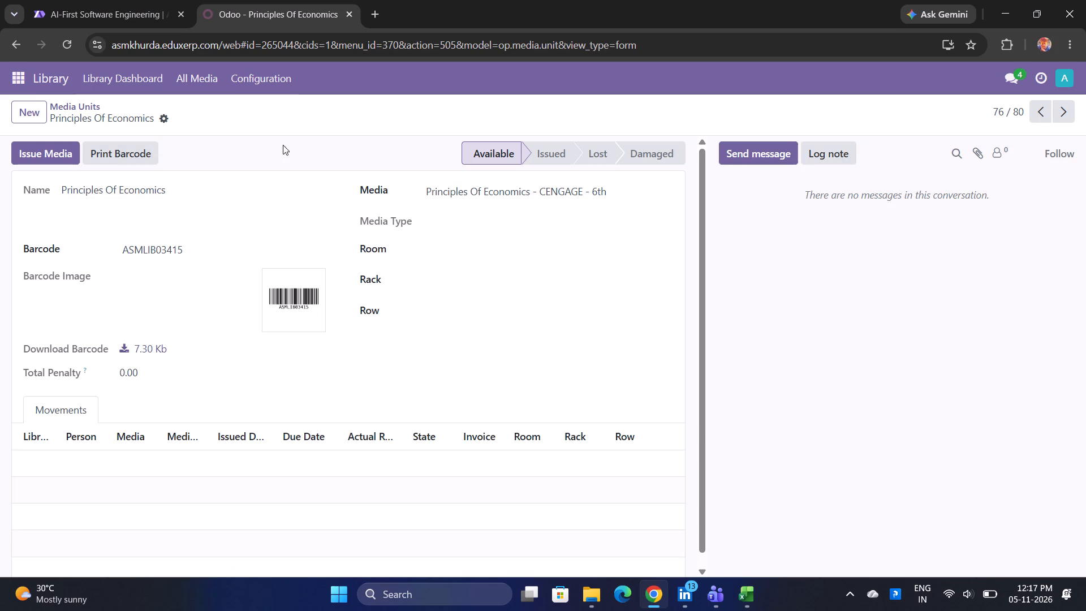
On the following unit, ASMLIB03417, save the barcode as ASMLIB0341, then restore ASMLIB03417 and save again.
{"action": "left_click", "coordinate": [1065, 110]}
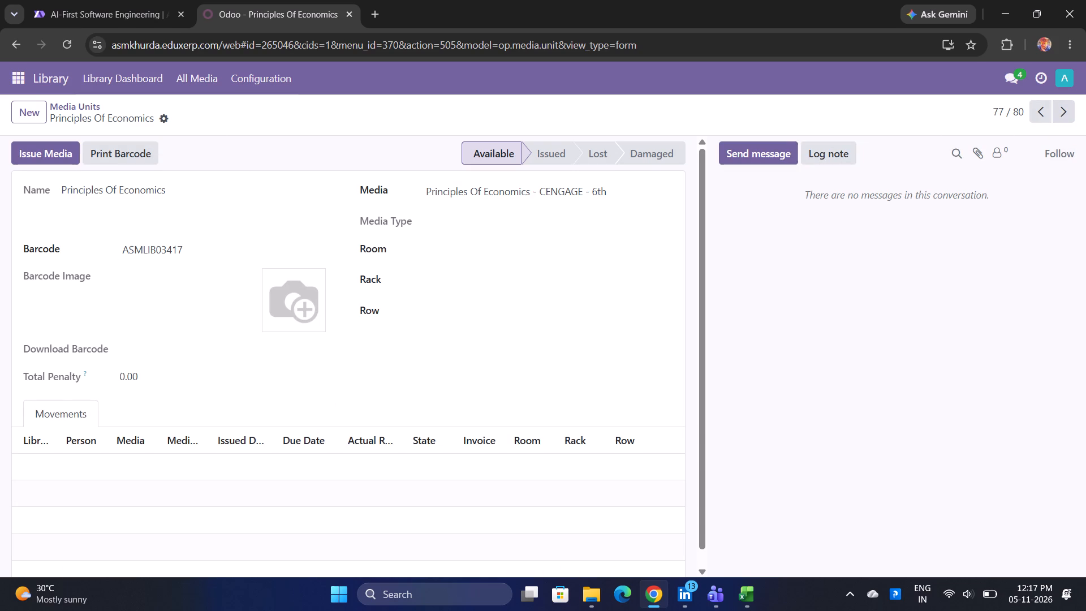
{"action": "left_click", "coordinate": [213, 253]}
{"action": "key", "text": "BackSpace"}
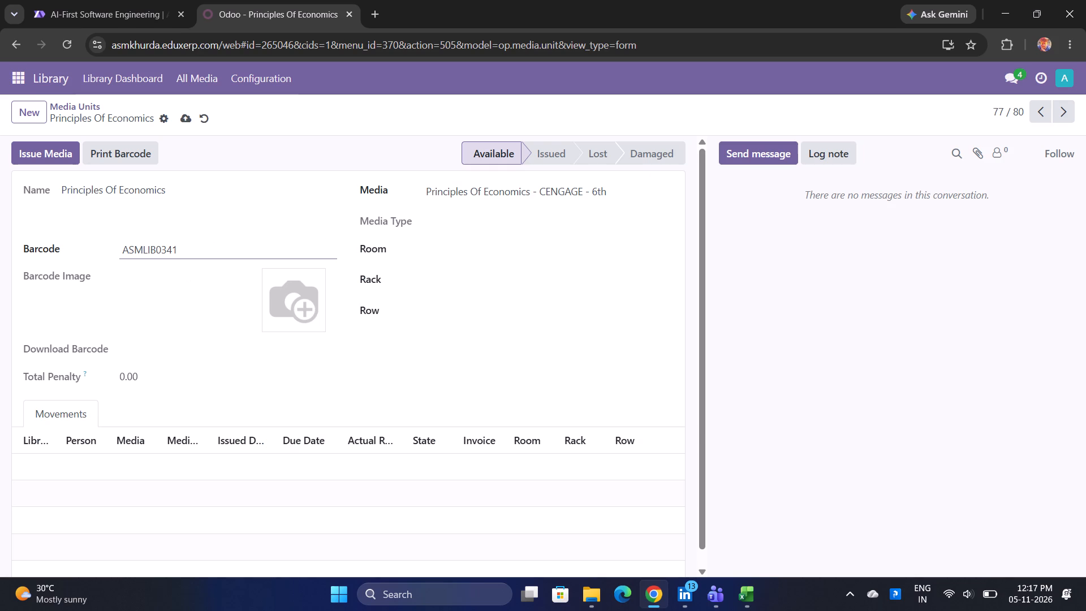
{"action": "left_click", "coordinate": [180, 123]}
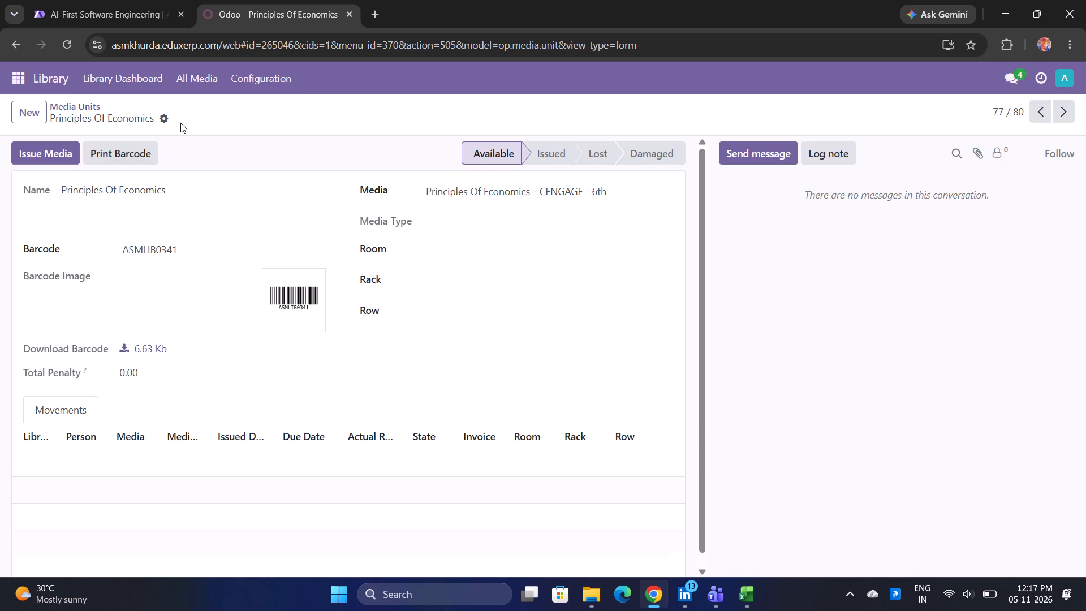
{"action": "left_click", "coordinate": [200, 242]}
{"action": "key", "text": "7"}
{"action": "left_click", "coordinate": [188, 118]}
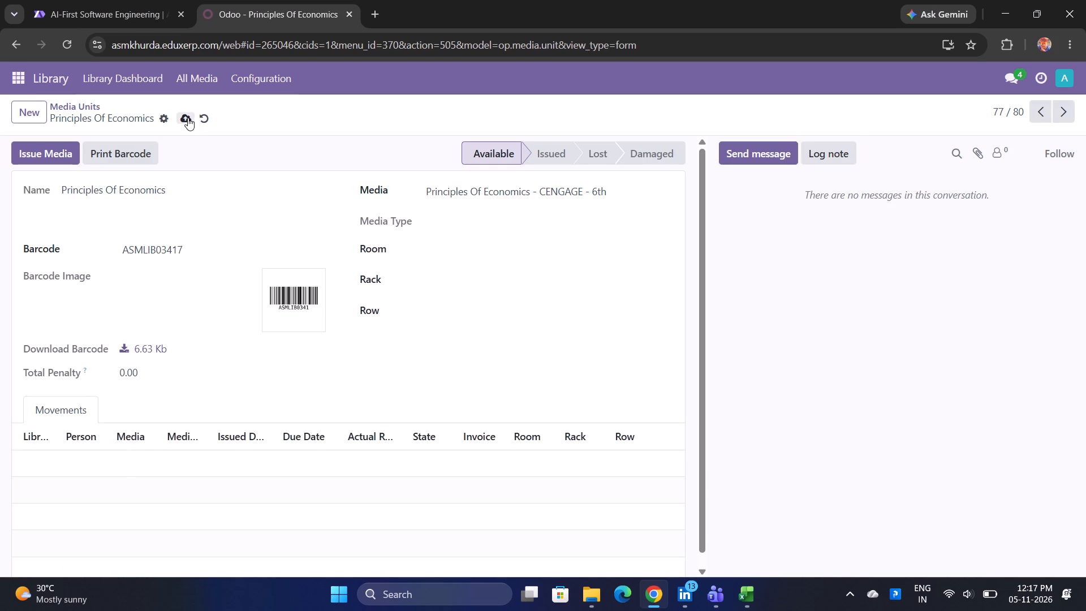
On the following unit, ASMLIB00620, save the barcode as ASMLIB0062, then restore ASMLIB00620 and save again.
{"action": "left_click", "coordinate": [1059, 105]}
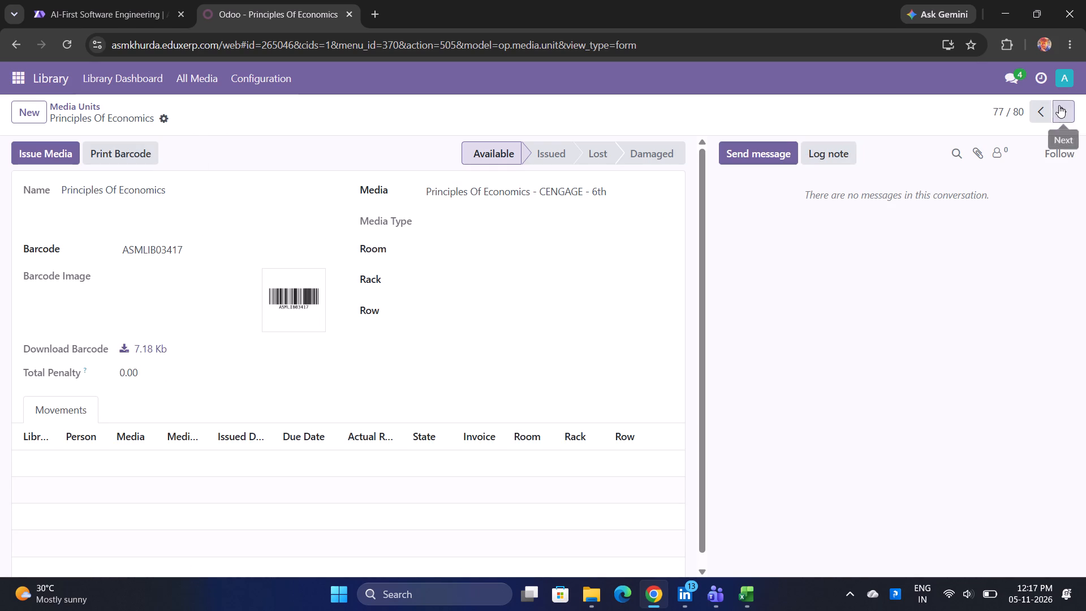
{"action": "left_click", "coordinate": [207, 252]}
{"action": "key", "text": "BackSpace"}
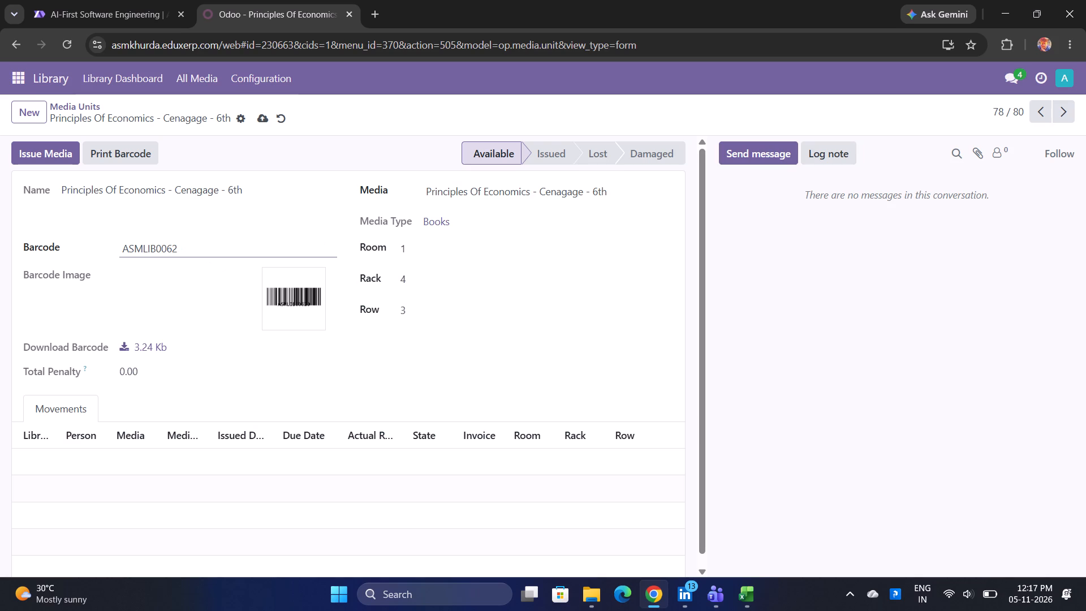
{"action": "left_click", "coordinate": [260, 114]}
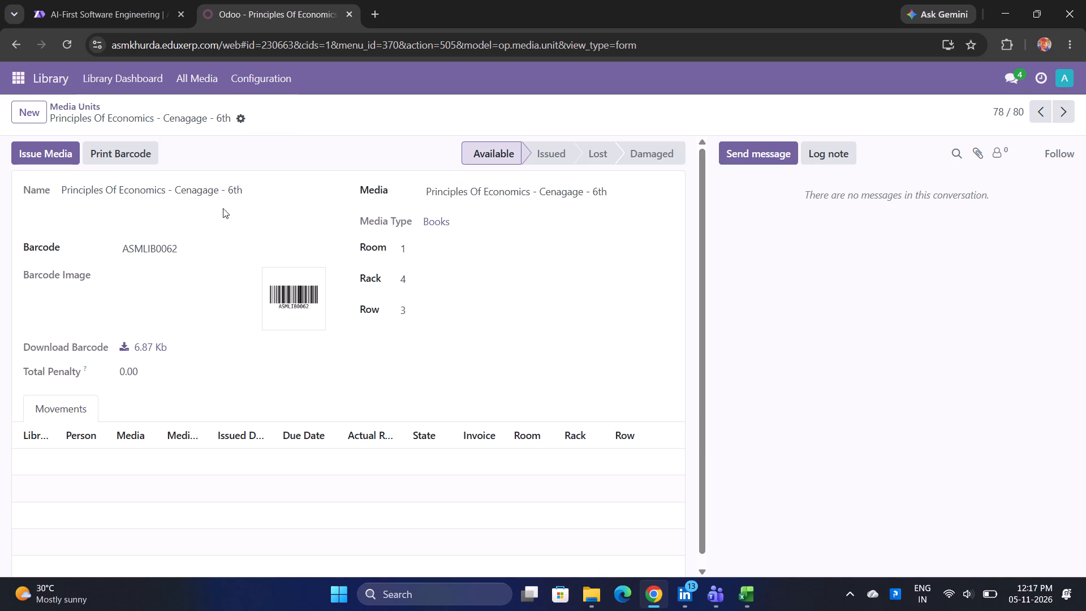
{"action": "left_click", "coordinate": [226, 254]}
{"action": "key", "text": "0"}
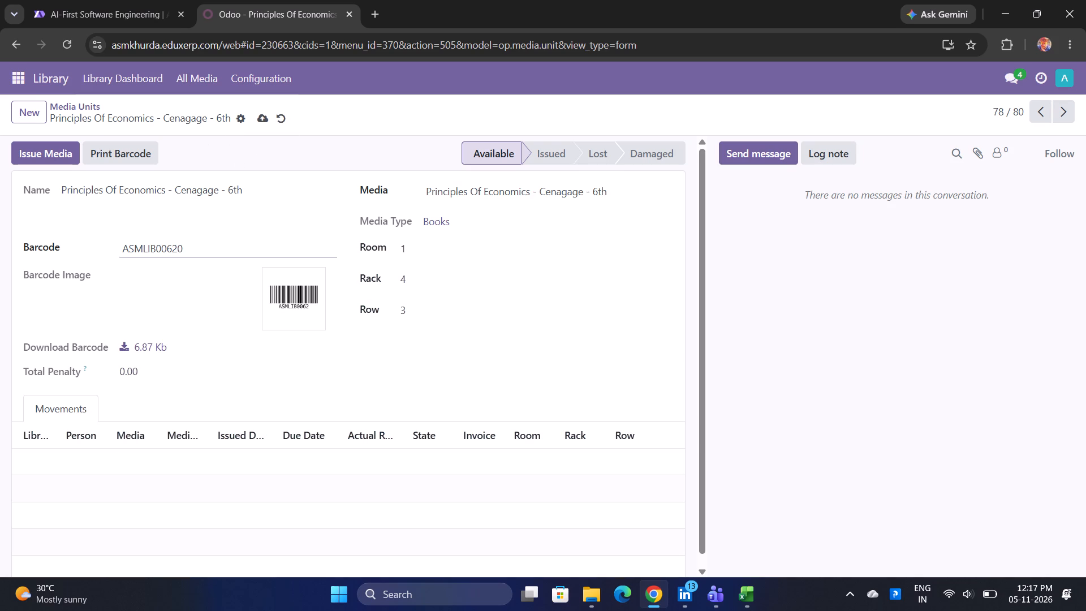
{"action": "left_click", "coordinate": [261, 115]}
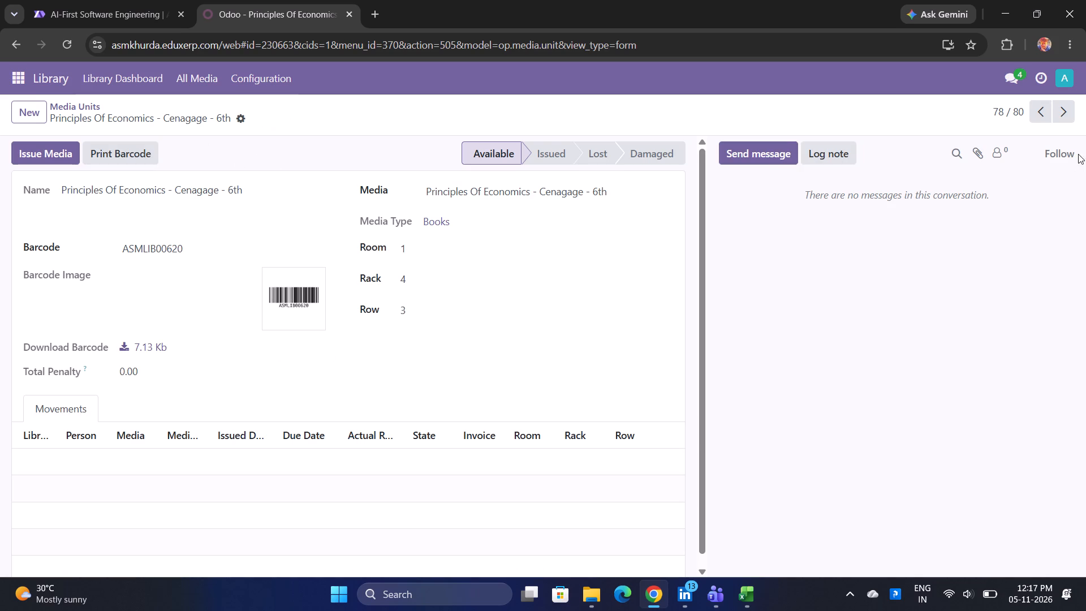
Open the following media unit, Principles Of Information Systems with barcode ASMLIB03211.
{"action": "left_click", "coordinate": [1068, 109]}
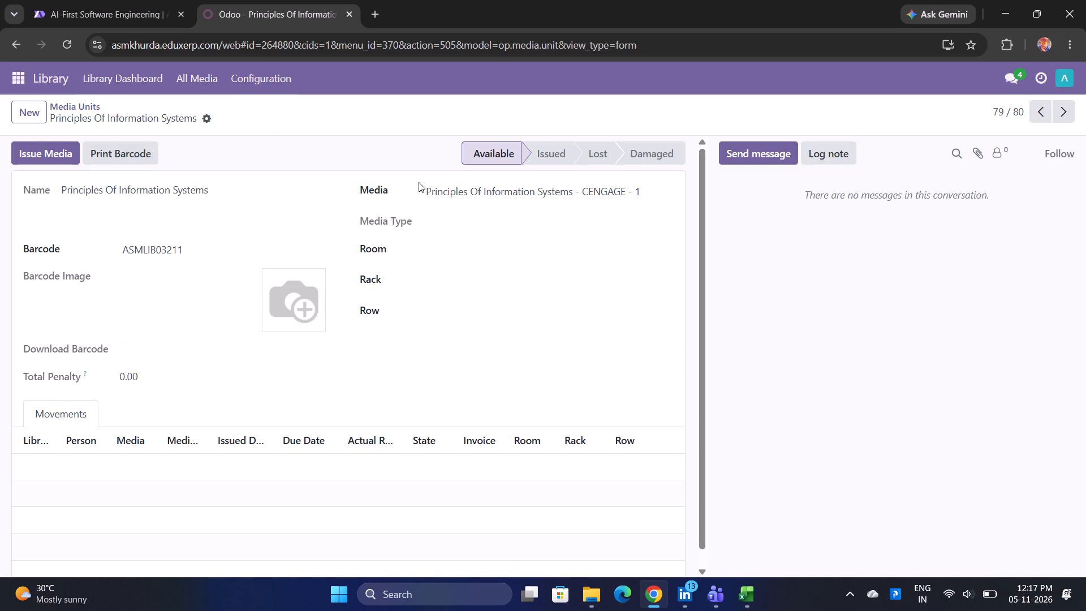
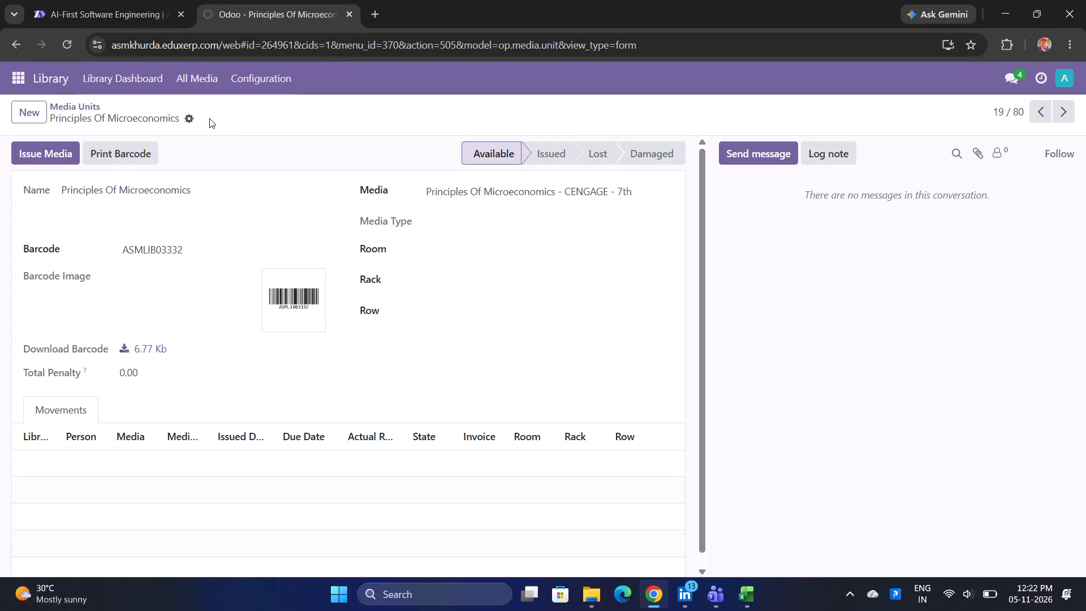
On the following unit, ASMLIB03401, save the barcode as ASMLIB0340, then restore ASMLIB03401 and save again.
{"action": "left_click", "coordinate": [1064, 110]}
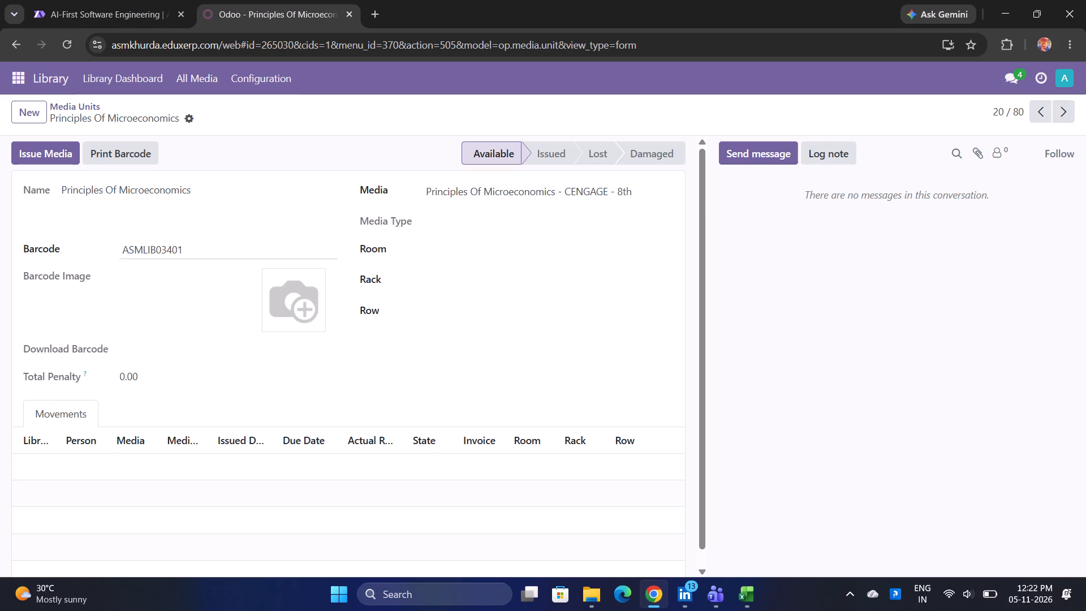
{"action": "left_click", "coordinate": [274, 244]}
{"action": "key", "text": "BackSpace"}
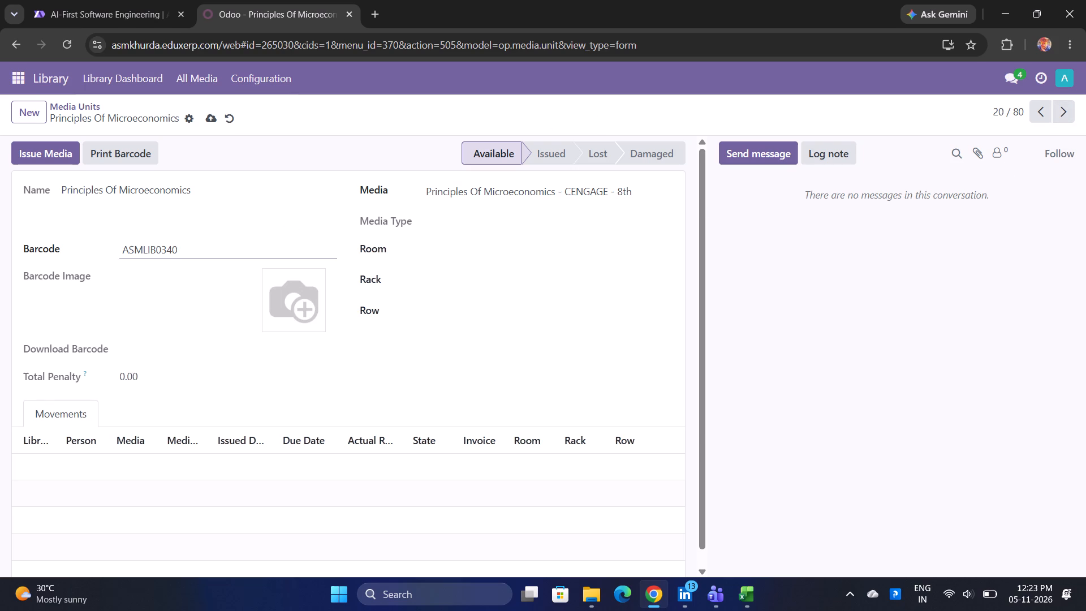
{"action": "left_click", "coordinate": [208, 117]}
{"action": "left_click", "coordinate": [202, 248]}
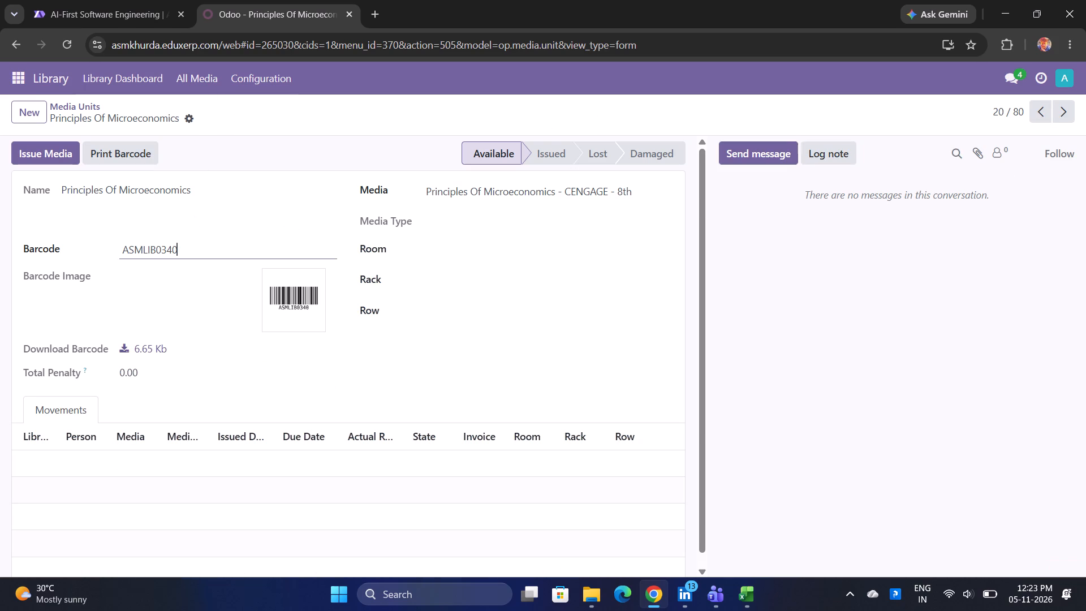
{"action": "key", "text": "1"}
{"action": "left_click", "coordinate": [209, 117]}
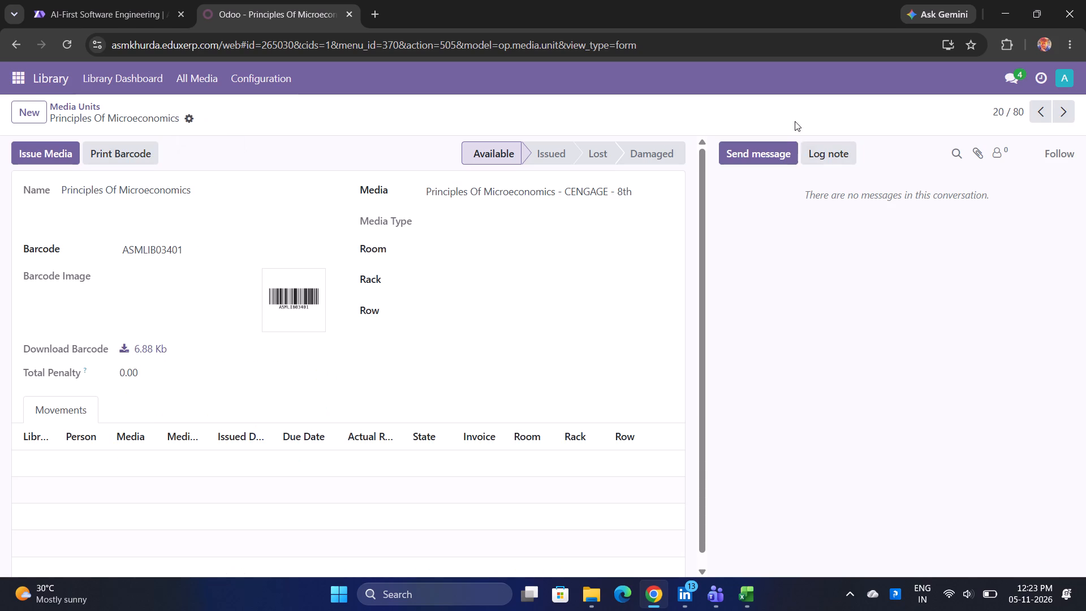
On the following unit, ASMLIB03339, save the barcode as ASMLIB0333, then restore ASMLIB03339 and save again.
{"action": "left_click", "coordinate": [1068, 106]}
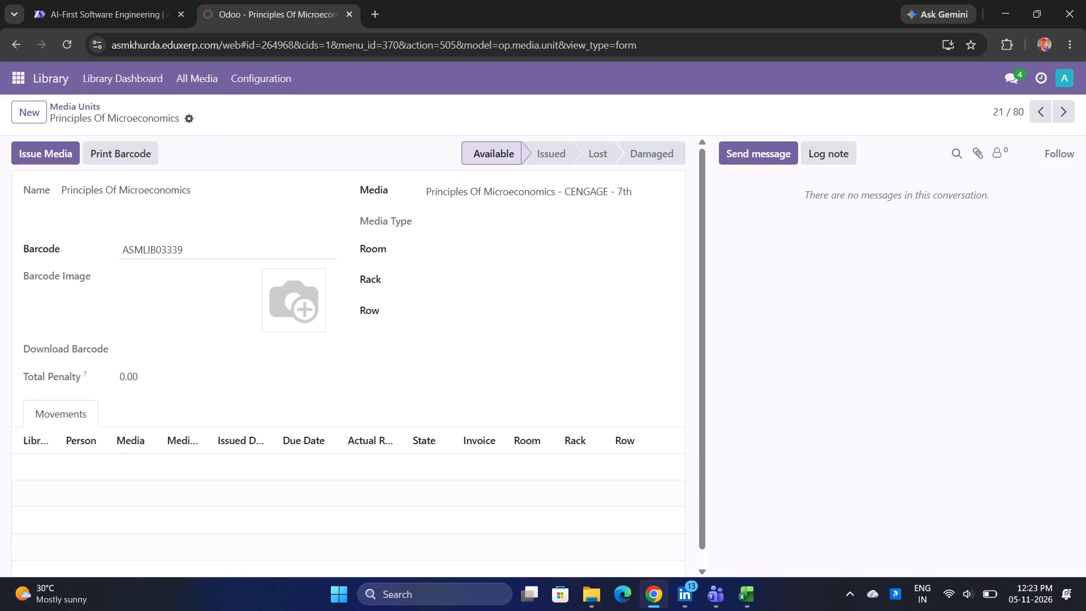
{"action": "left_click", "coordinate": [286, 250]}
{"action": "key", "text": "BackSpace"}
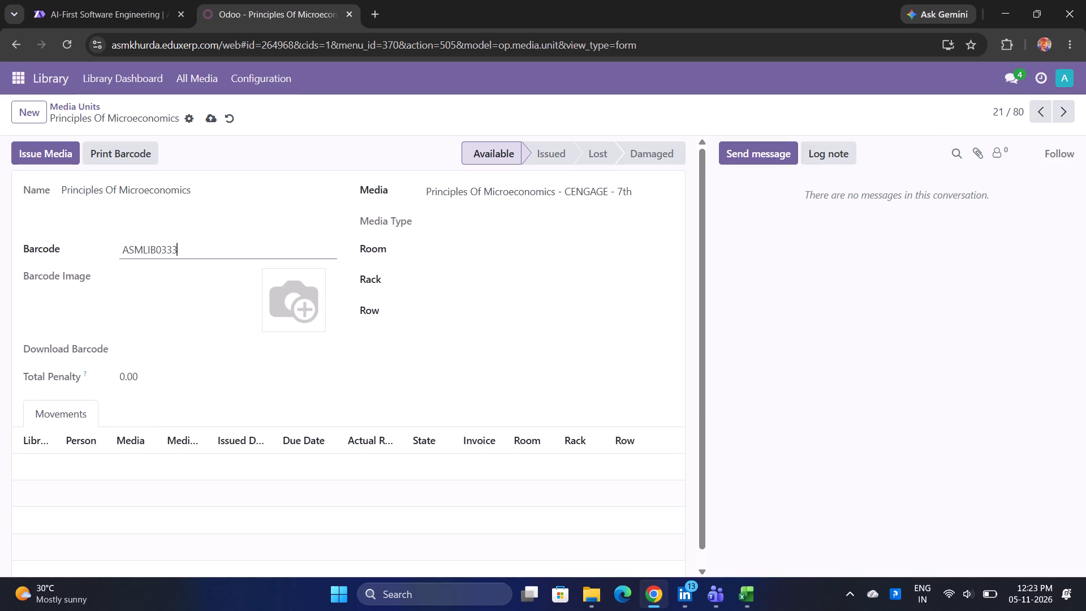
{"action": "left_click", "coordinate": [207, 122]}
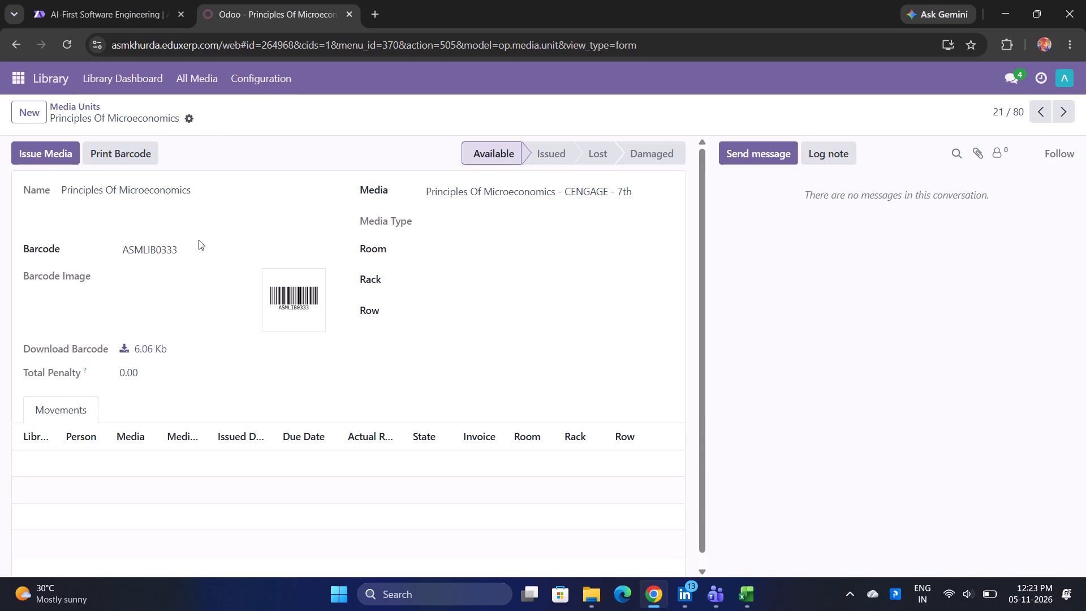
{"action": "left_click", "coordinate": [199, 242]}
{"action": "key", "text": "9"}
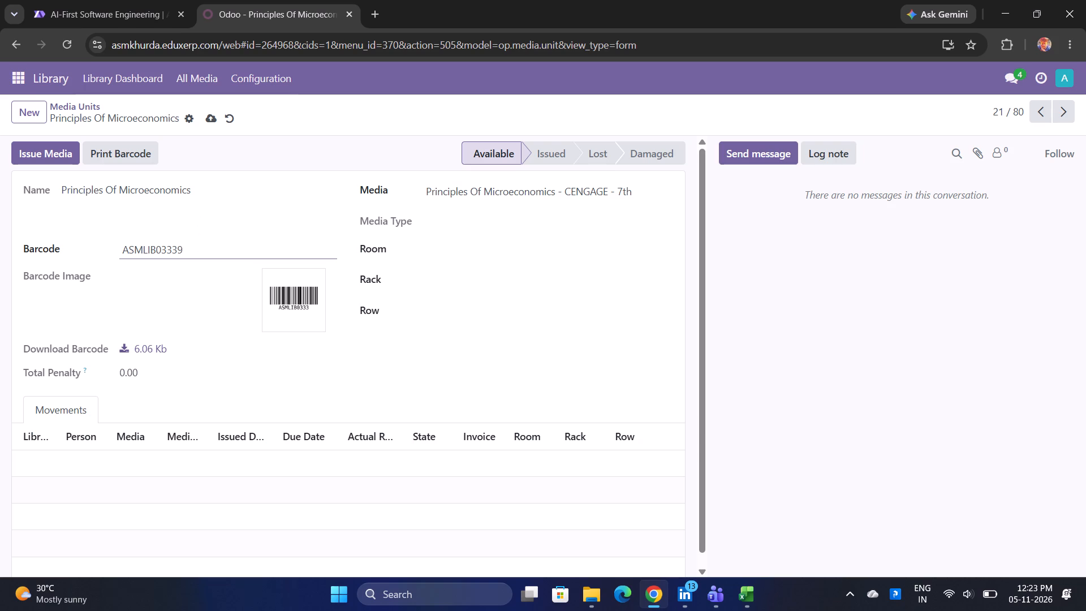
{"action": "left_click", "coordinate": [207, 114]}
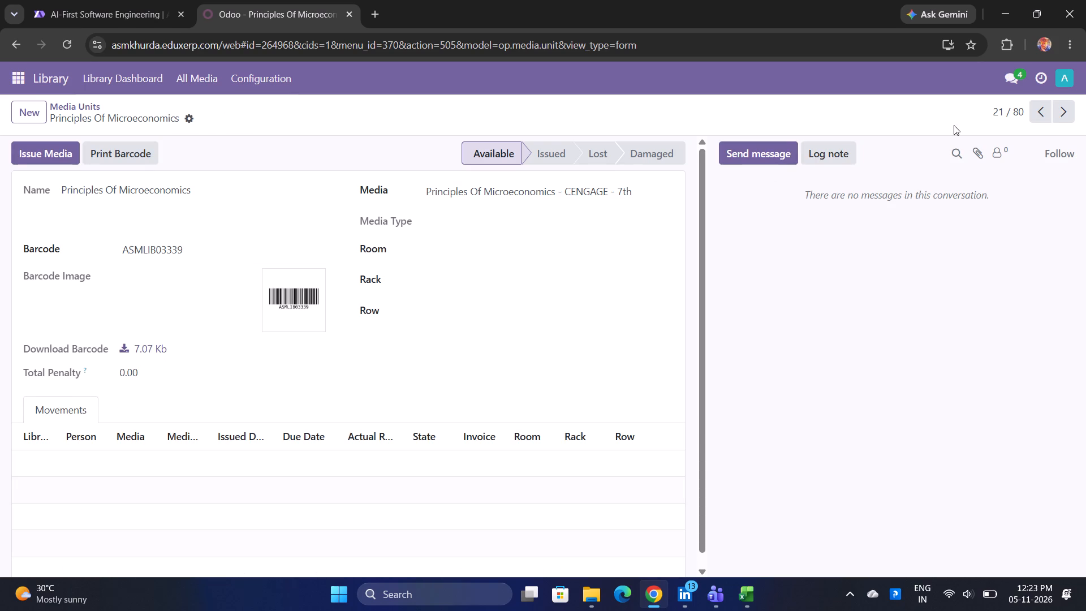
On the following unit, ASMLIB03338, save the barcode as ASMLIB0333, then restore ASMLIB03338 and save again.
{"action": "left_click", "coordinate": [1065, 116]}
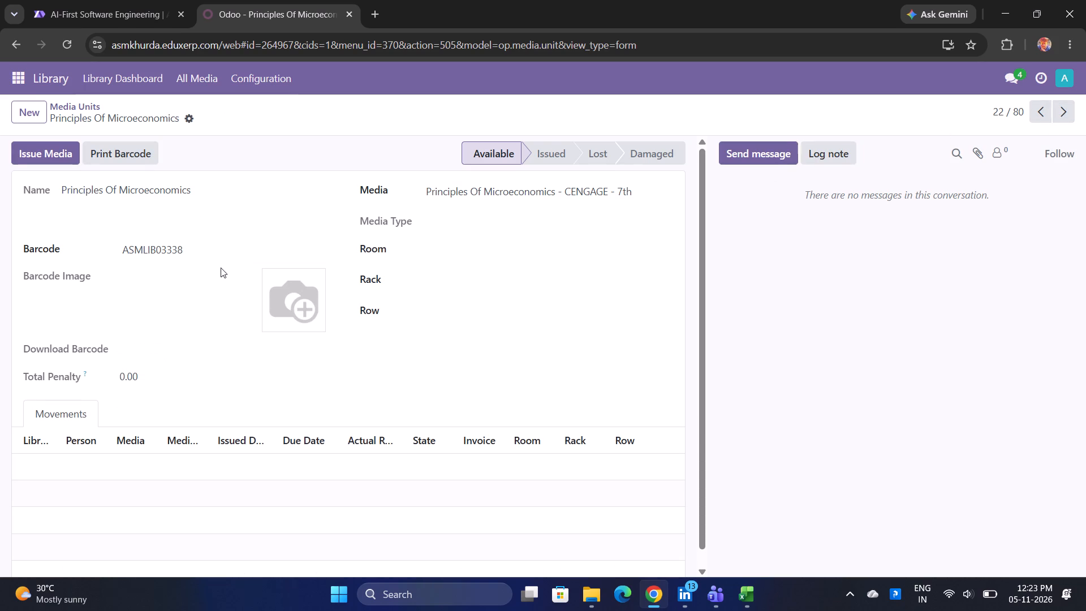
{"action": "double_click", "coordinate": [222, 255]}
{"action": "left_click", "coordinate": [222, 255]}
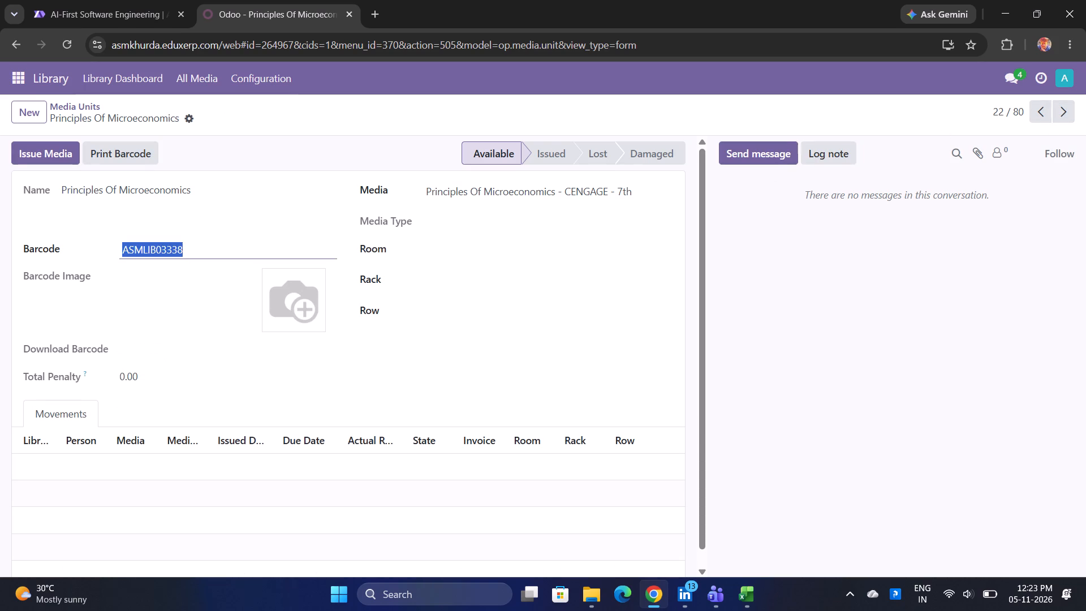
{"action": "left_click", "coordinate": [222, 255]}
{"action": "key", "text": "BackSpace"}
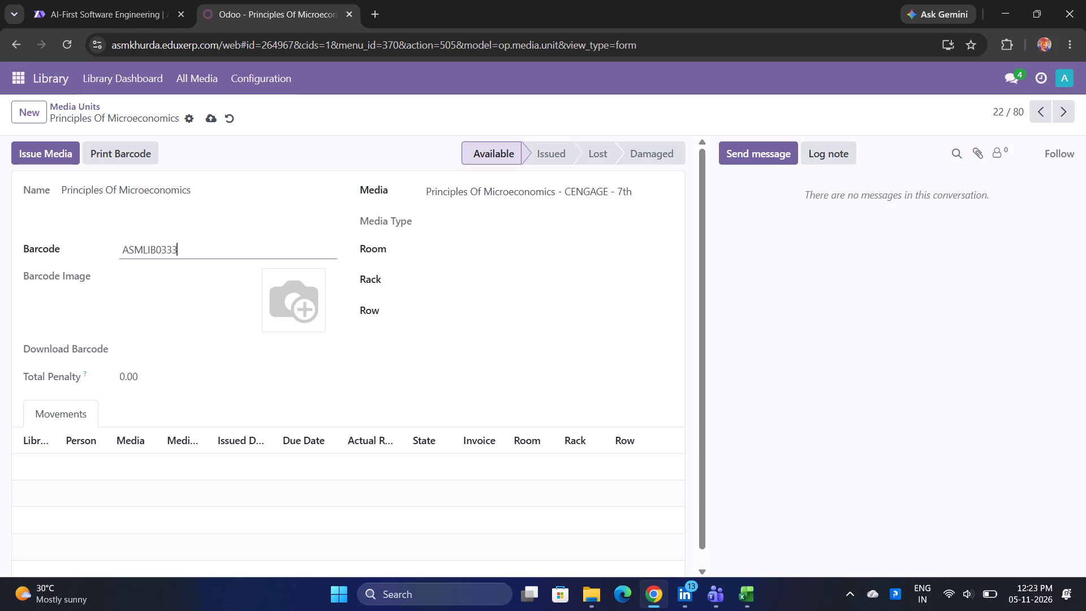
{"action": "left_click", "coordinate": [211, 117]}
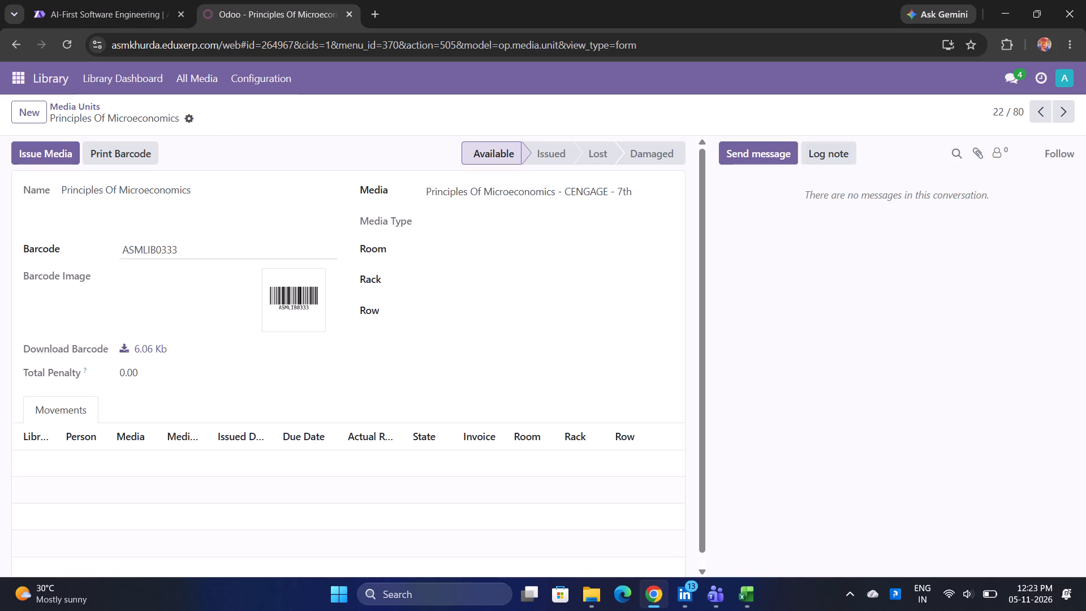
{"action": "left_click", "coordinate": [179, 246]}
{"action": "key", "text": "8"}
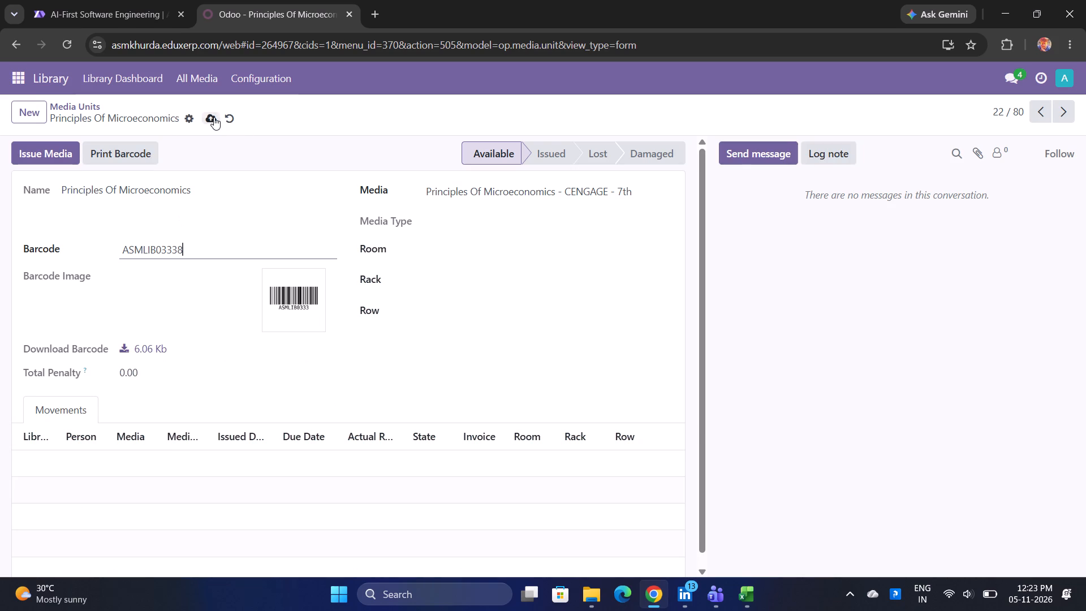
{"action": "left_click", "coordinate": [214, 117]}
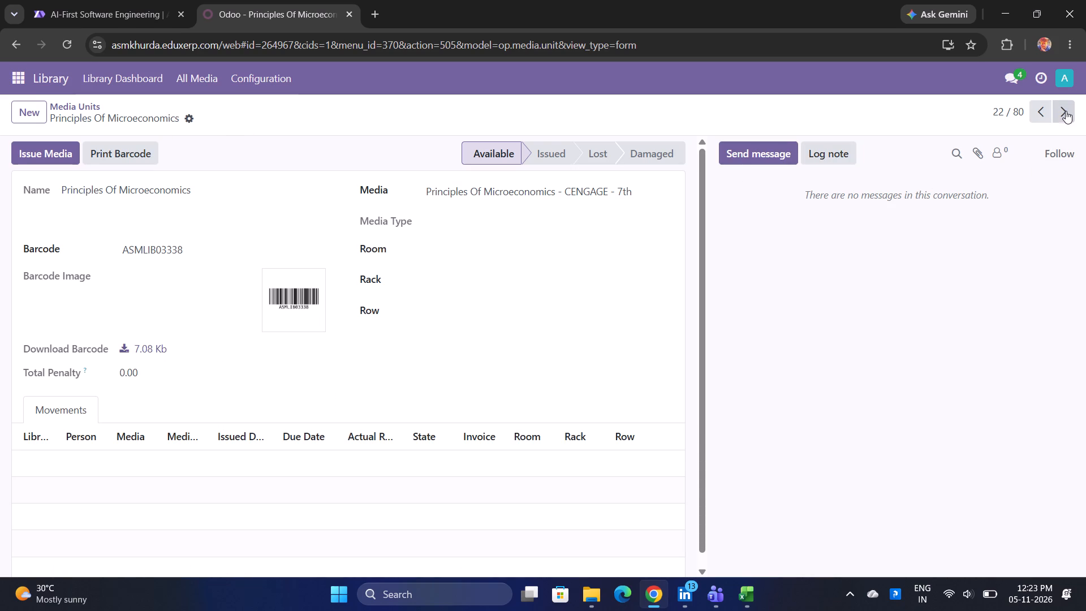
On the following unit, ASMLIB03337, save the barcode as ASMLIB0333, then restore ASMLIB03337 and save again.
{"action": "left_click", "coordinate": [1066, 109]}
{"action": "left_click", "coordinate": [268, 249]}
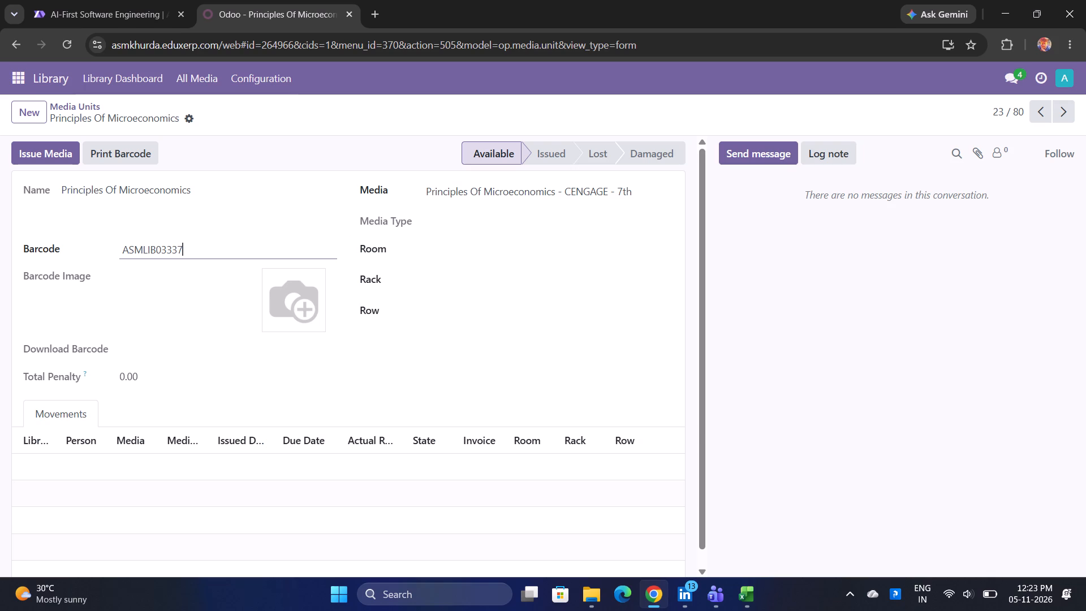
{"action": "key", "text": "BackSpace"}
{"action": "left_click", "coordinate": [206, 116]}
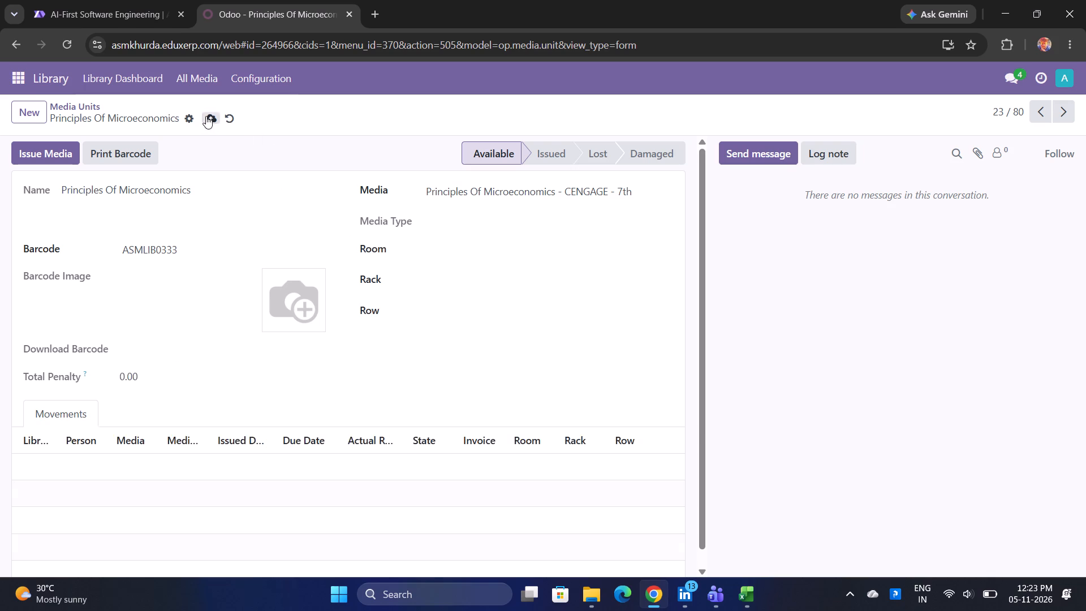
{"action": "left_click", "coordinate": [202, 243]}
{"action": "key", "text": "7"}
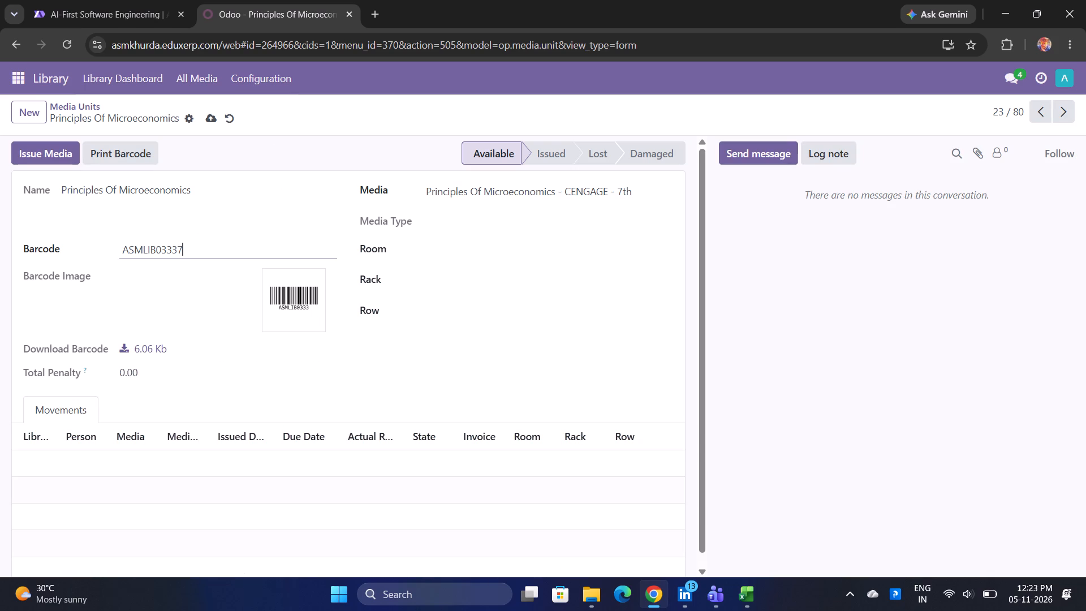
{"action": "left_click", "coordinate": [204, 117]}
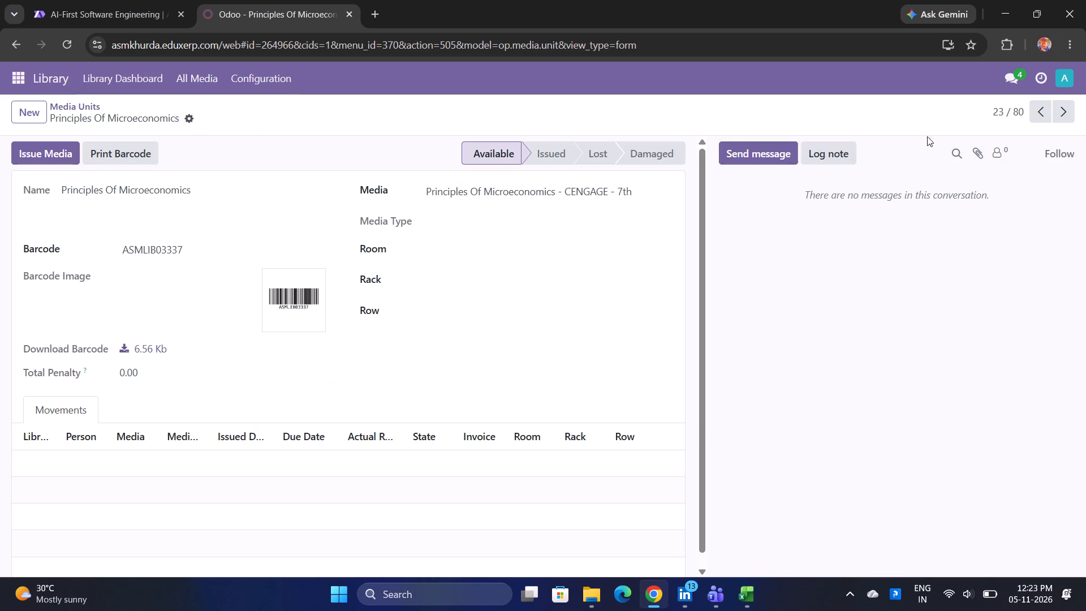
On the following unit, ASMLIB03336, save the barcode as ASMLIB0333, then restore ASMLIB03336 and save again.
{"action": "left_click", "coordinate": [1063, 109]}
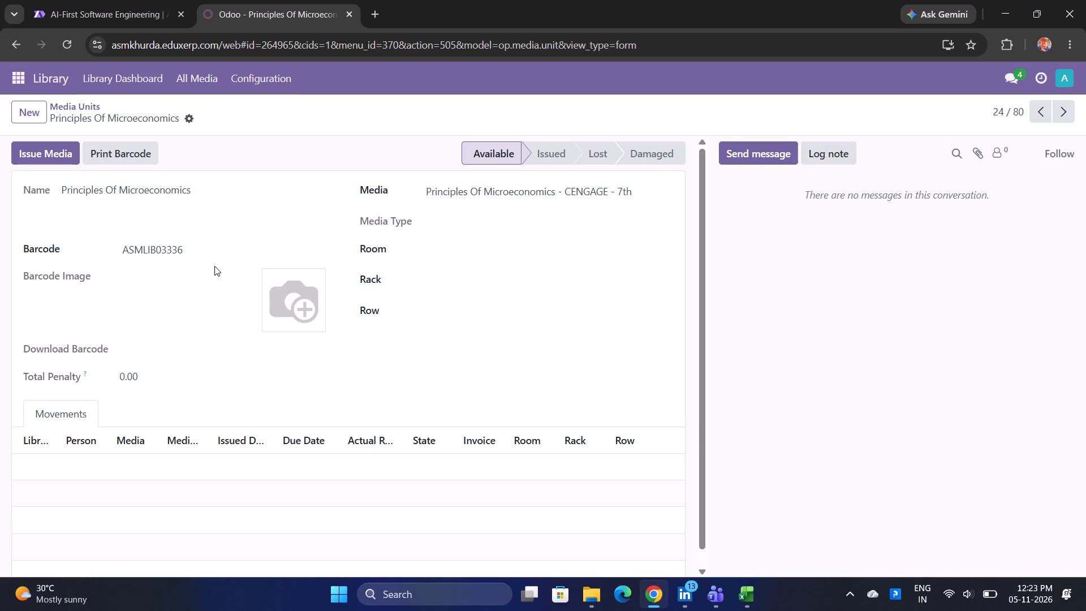
{"action": "left_click", "coordinate": [212, 255]}
{"action": "key", "text": "BackSpace"}
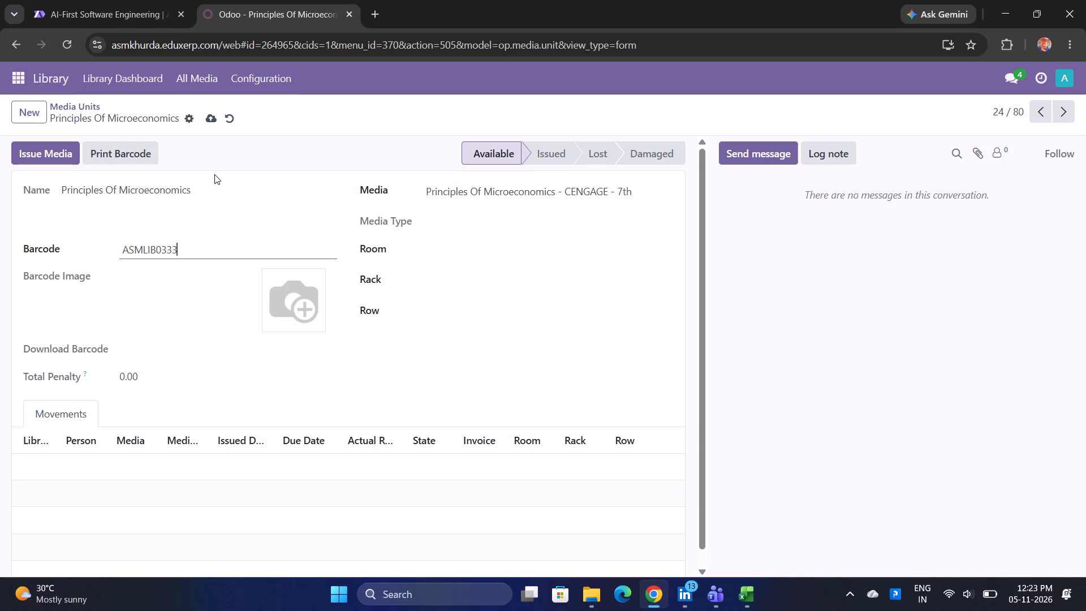
{"action": "left_click", "coordinate": [211, 115]}
{"action": "left_click", "coordinate": [181, 244]}
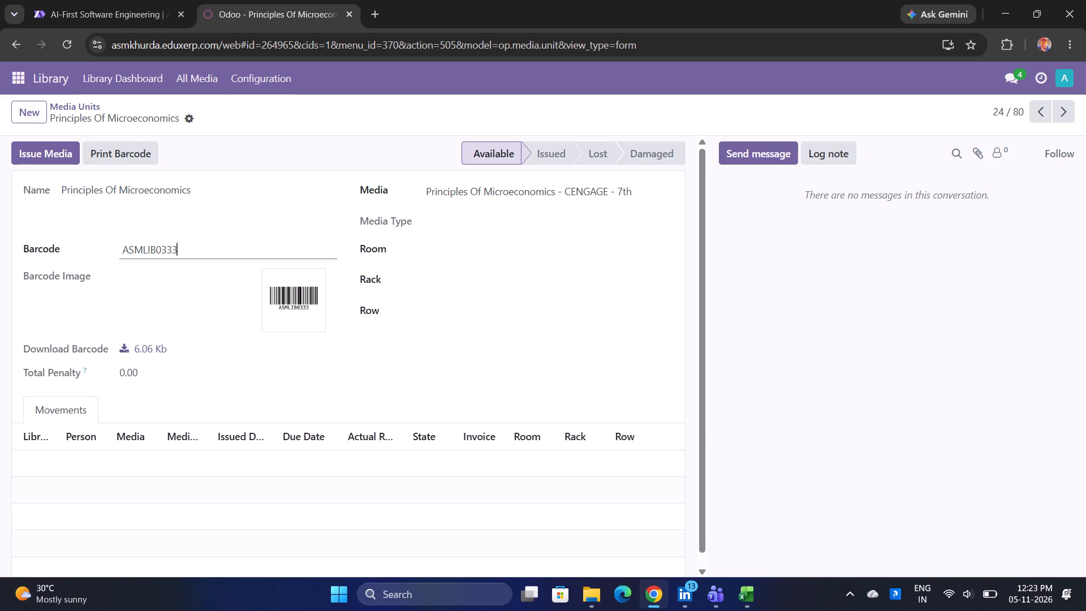
{"action": "key", "text": "9"}
{"action": "key", "text": "BackSpace"}
{"action": "key", "text": "6"}
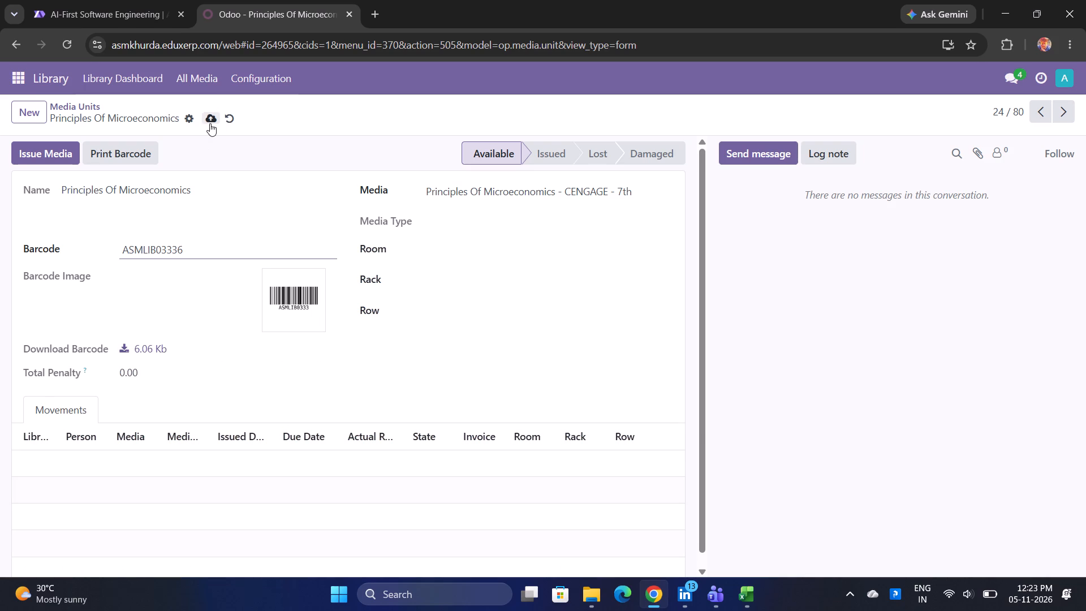
{"action": "left_click", "coordinate": [209, 123]}
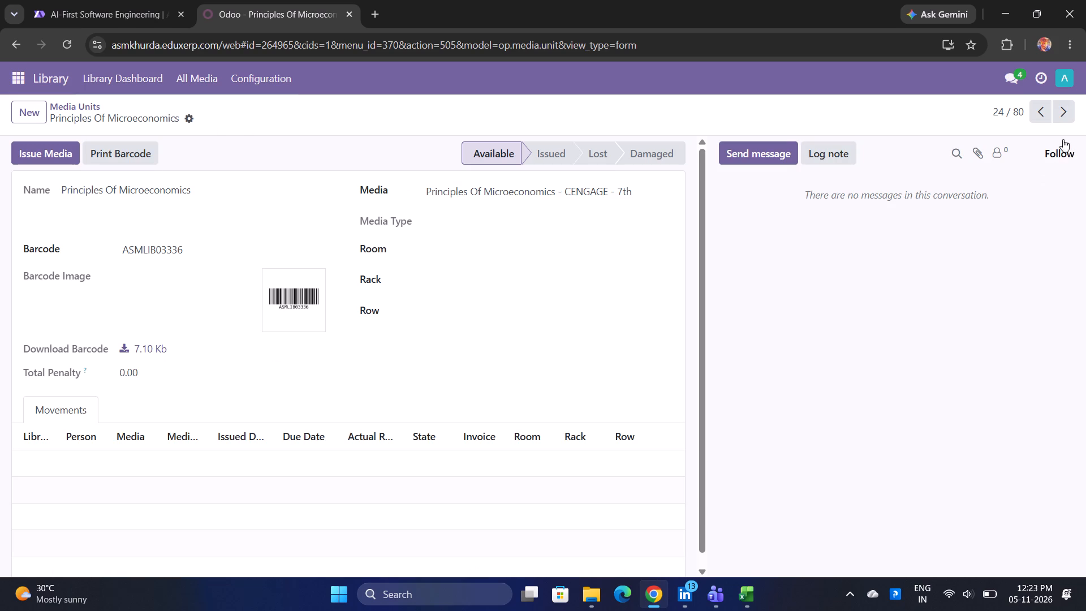
On the following unit, ASMLIB03335, save the barcode as ASMLIB0333, then restore ASMLIB03335 and save again.
{"action": "left_click", "coordinate": [1066, 107]}
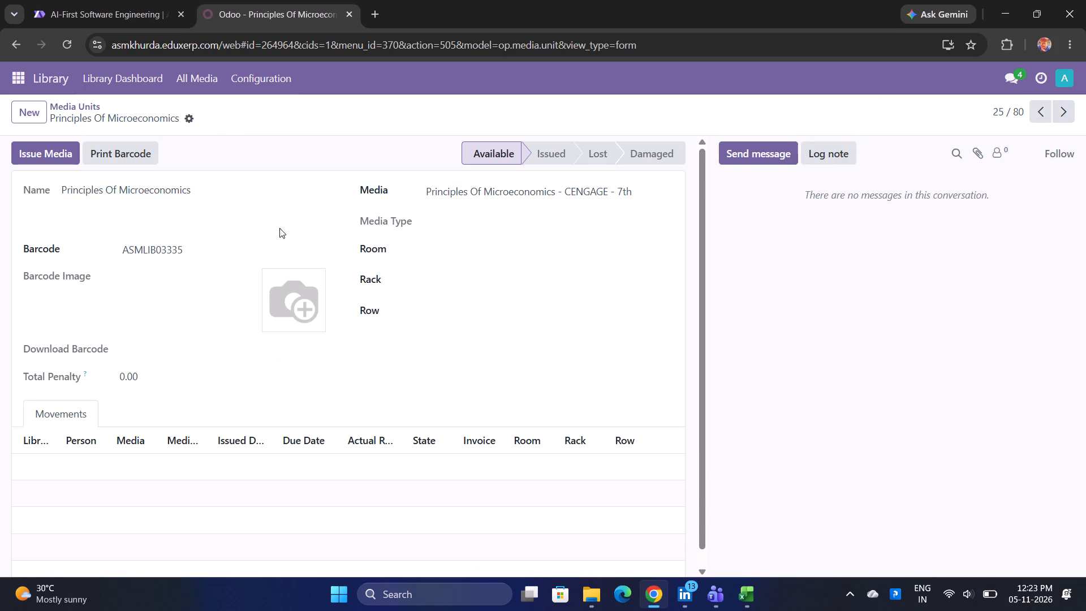
{"action": "left_click", "coordinate": [275, 244]}
{"action": "key", "text": "BackSpace"}
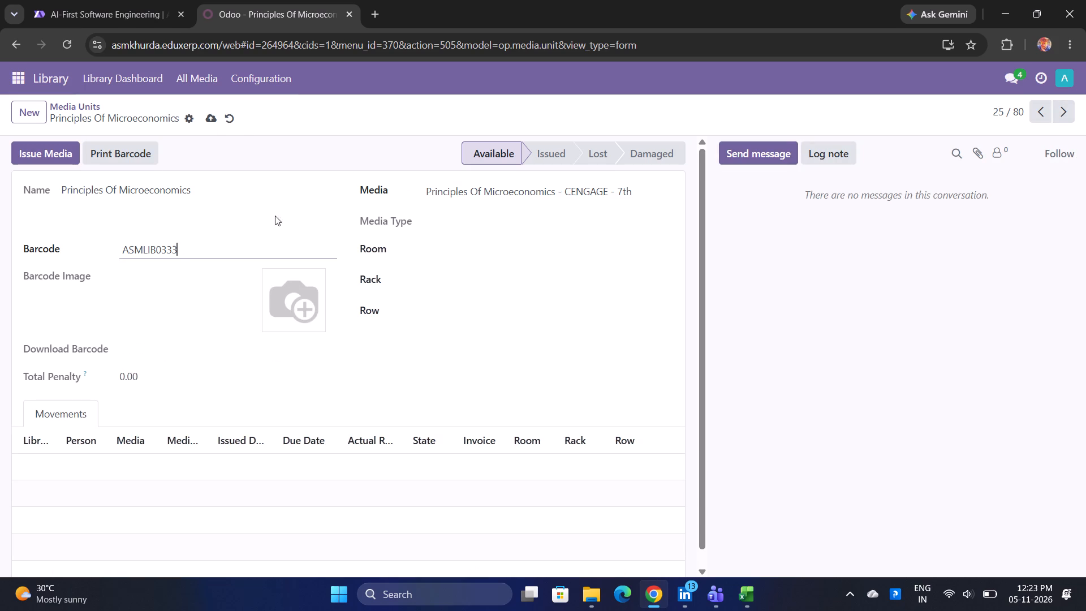
{"action": "left_click", "coordinate": [209, 117]}
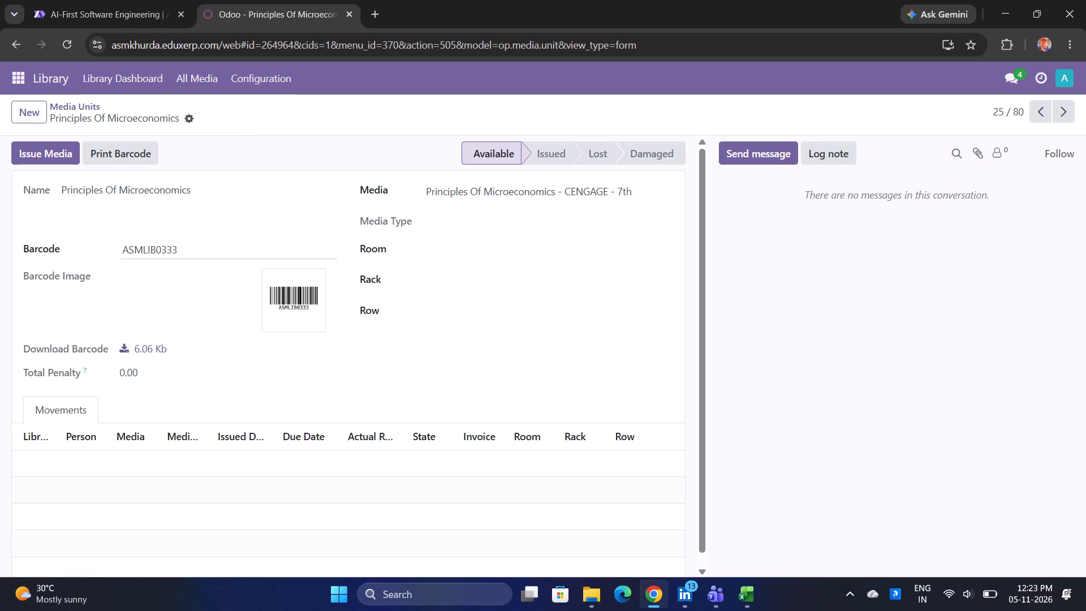
{"action": "left_click", "coordinate": [191, 248]}
{"action": "key", "text": "5"}
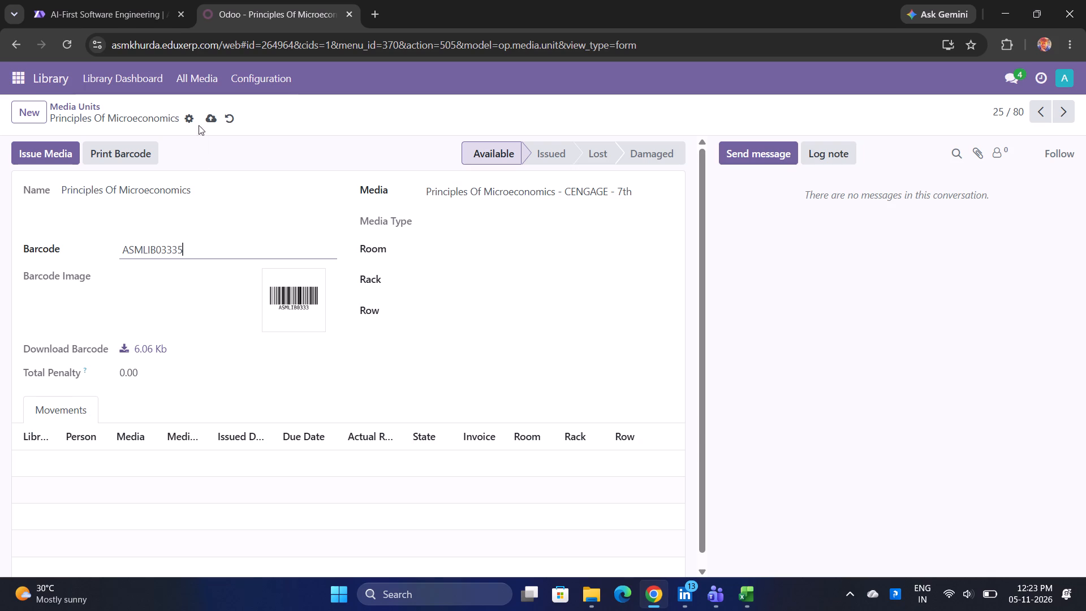
{"action": "left_click", "coordinate": [209, 111]}
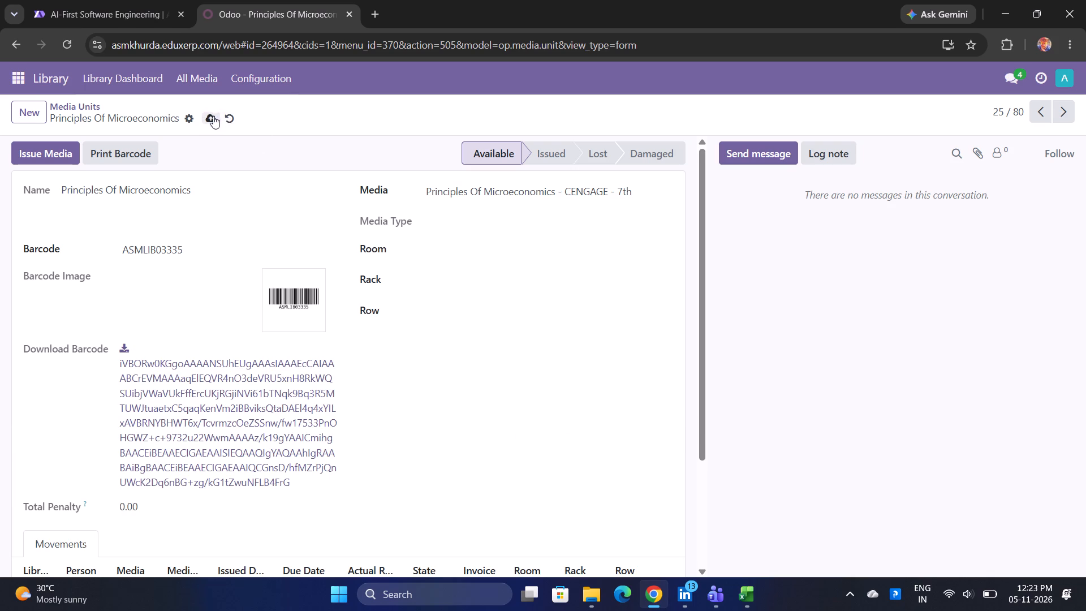
{"action": "left_click", "coordinate": [212, 116]}
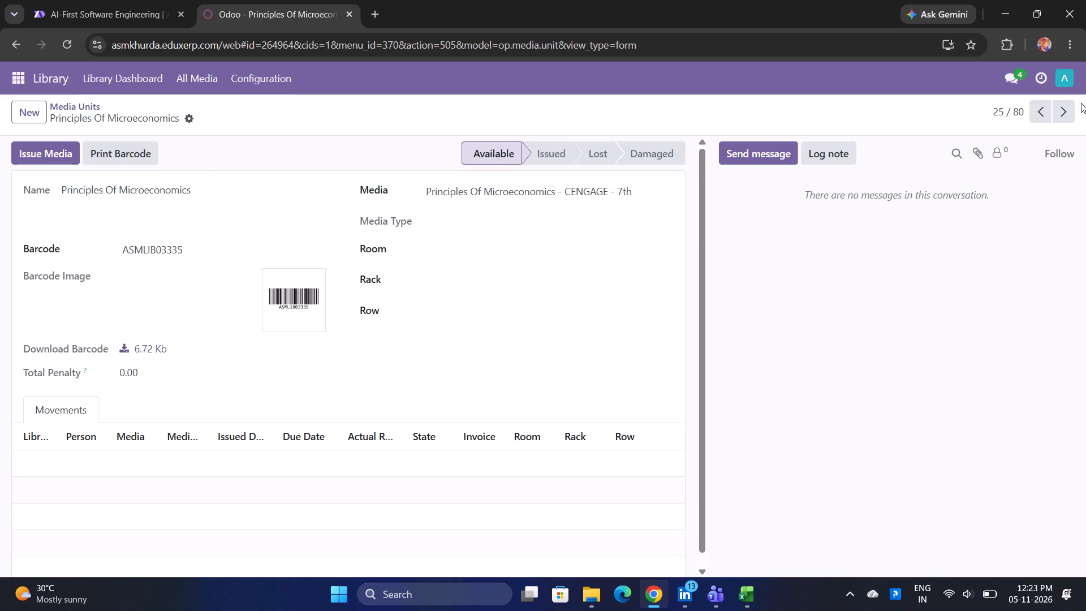
On the following unit, ASMLIB03334, save the barcode as ASMLIB0333, then restore ASMLIB03334 and save again.
{"action": "left_click", "coordinate": [1065, 107]}
{"action": "left_click", "coordinate": [250, 245]}
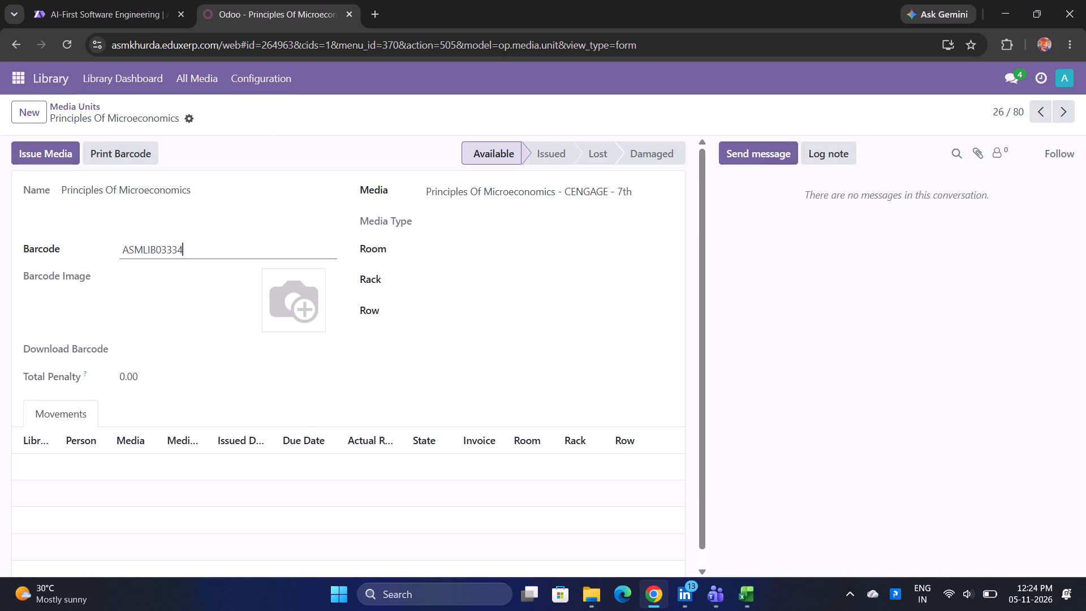
{"action": "key", "text": "BackSpace"}
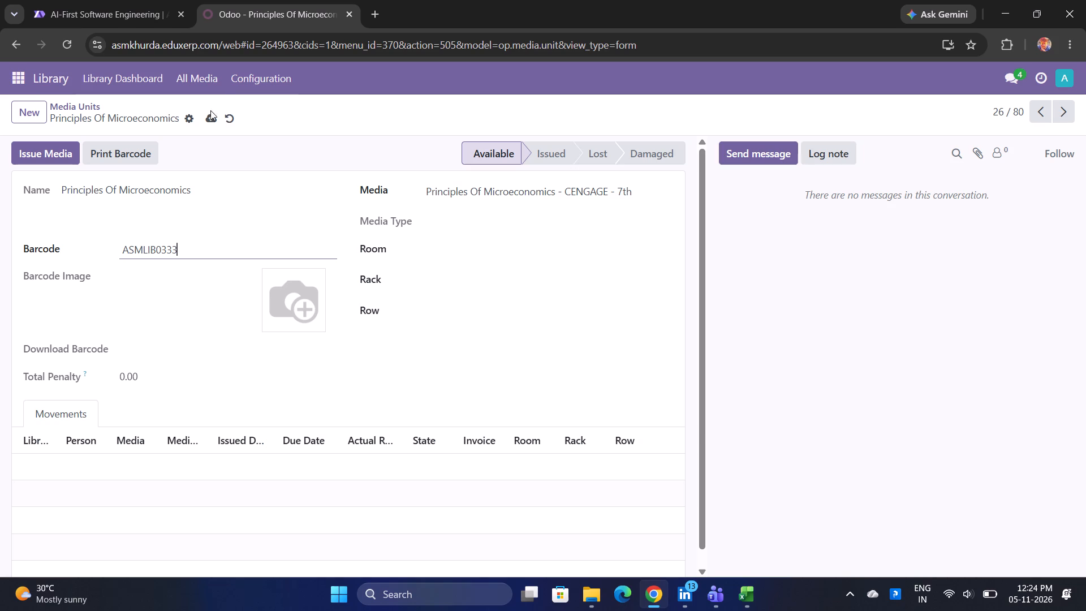
{"action": "left_click", "coordinate": [210, 114]}
{"action": "left_click", "coordinate": [188, 244]}
{"action": "key", "text": "4"}
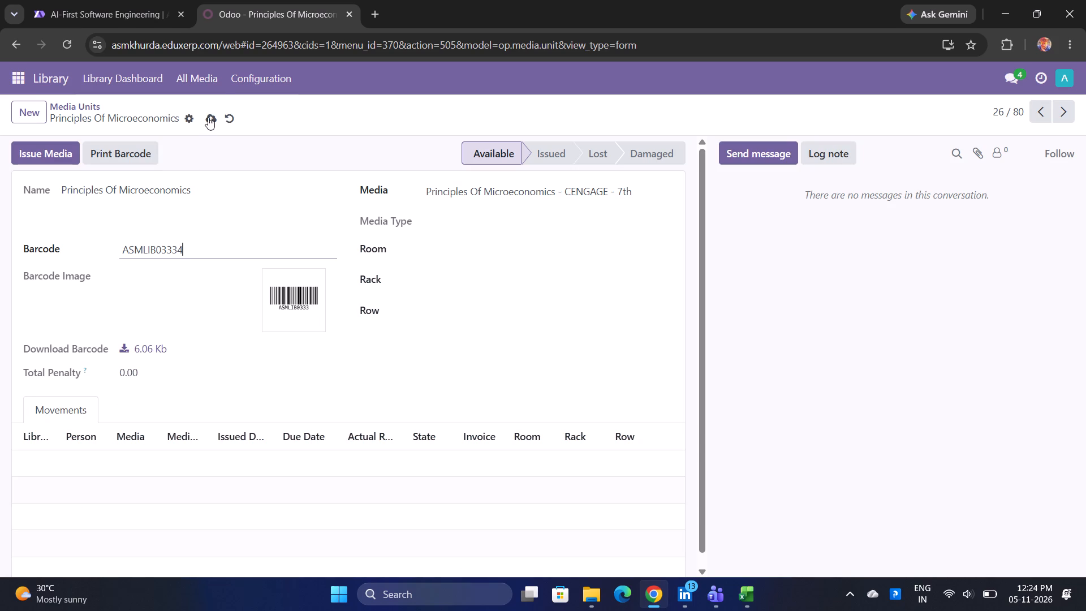
{"action": "left_click", "coordinate": [209, 113]}
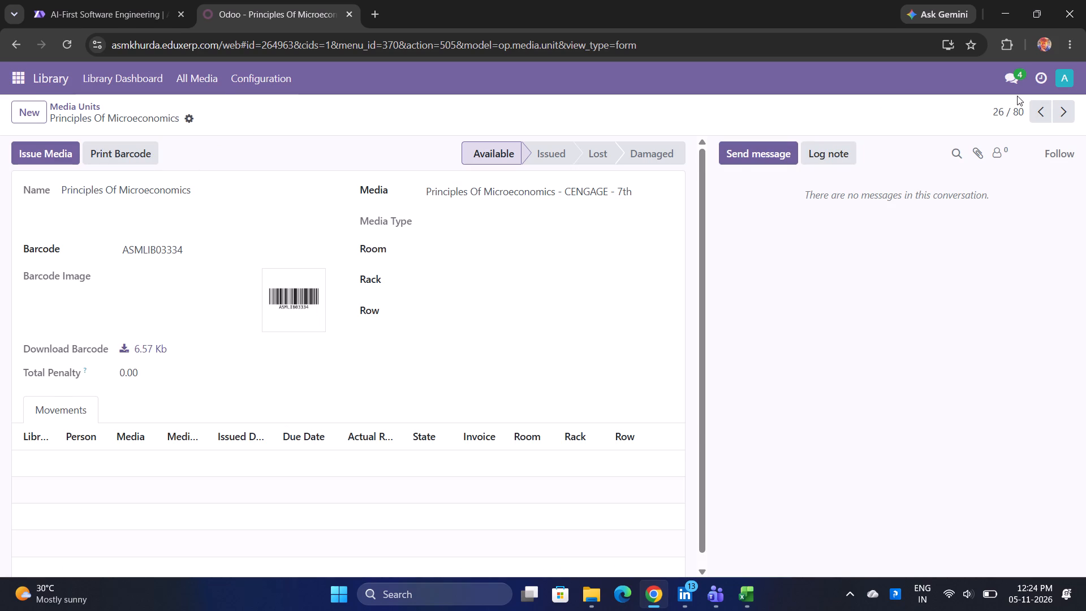
On the following unit, ASMLIB03333, save the barcode as ASMLIB0333, then restore ASMLIB03333 and save again.
{"action": "left_click", "coordinate": [1062, 109]}
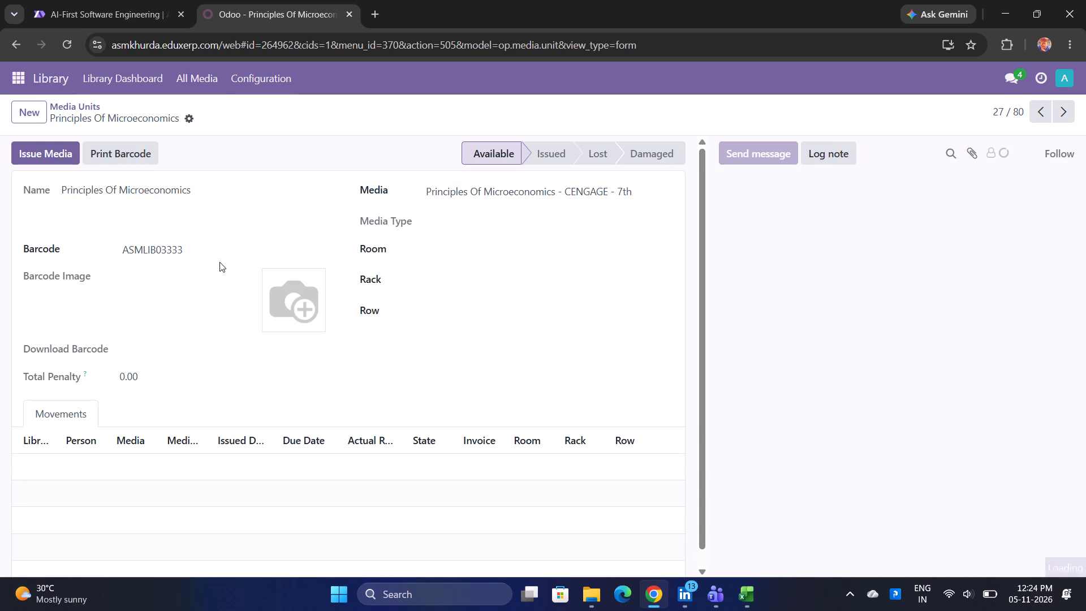
{"action": "left_click", "coordinate": [218, 258]}
{"action": "key", "text": "BackSpace"}
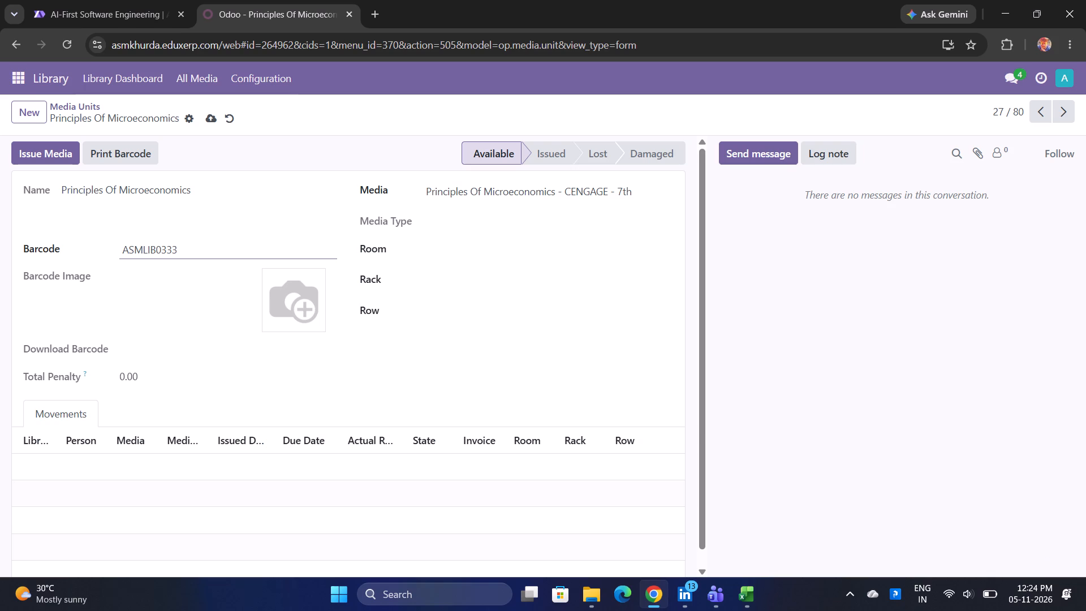
{"action": "left_click", "coordinate": [211, 115]}
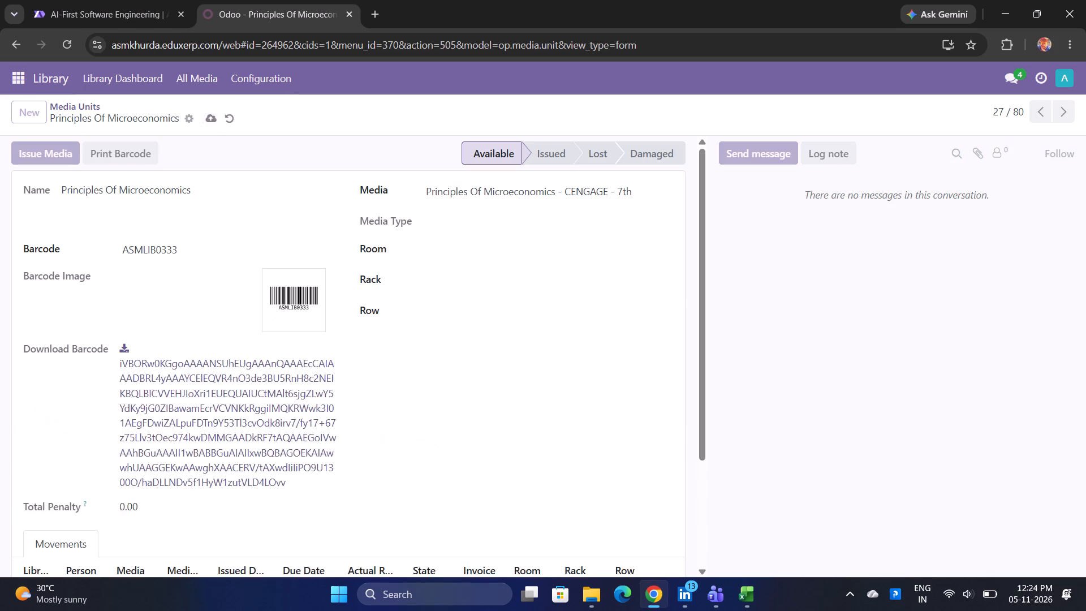
{"action": "left_click", "coordinate": [189, 241]}
{"action": "key", "text": "3"}
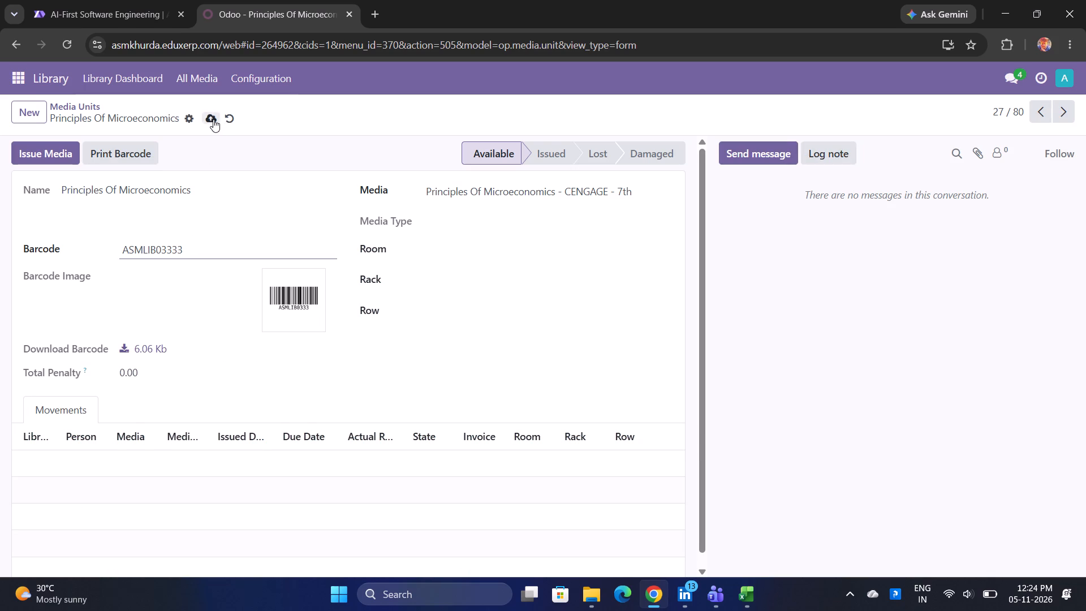
{"action": "left_click", "coordinate": [213, 118]}
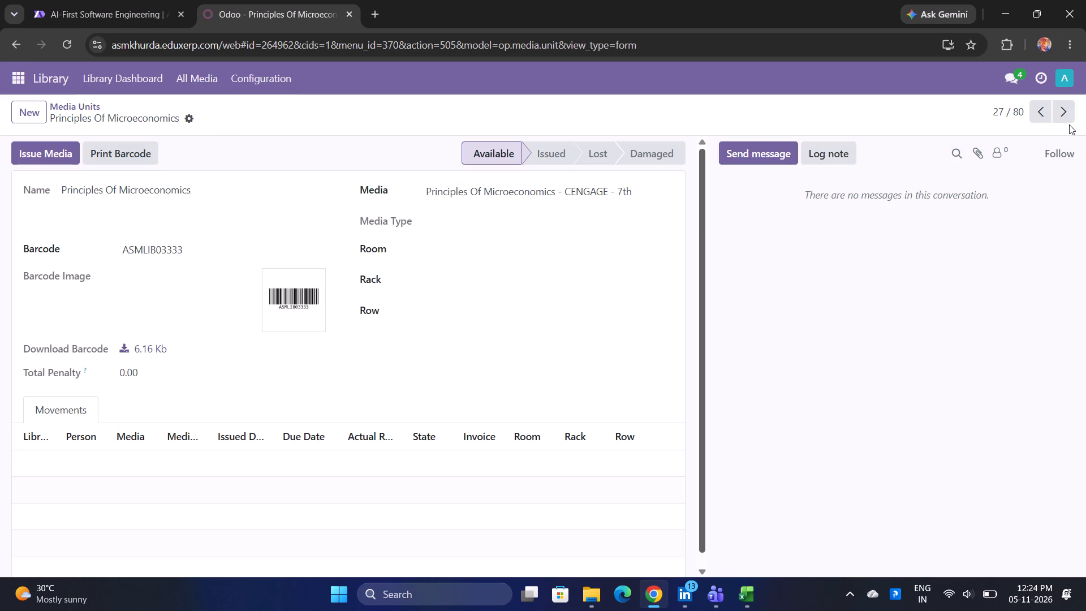
On the following unit, ASMLIB03400, save the barcode as ASMLIB0340, then restore ASMLIB03400 and save again.
{"action": "left_click", "coordinate": [1066, 110]}
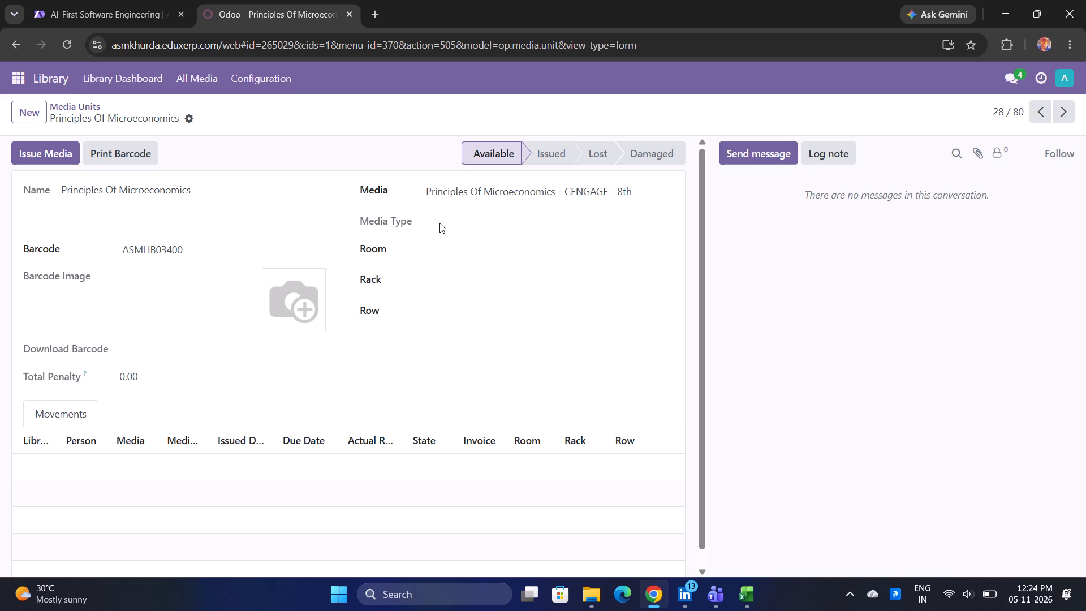
{"action": "left_click", "coordinate": [299, 244]}
{"action": "key", "text": "BackSpace"}
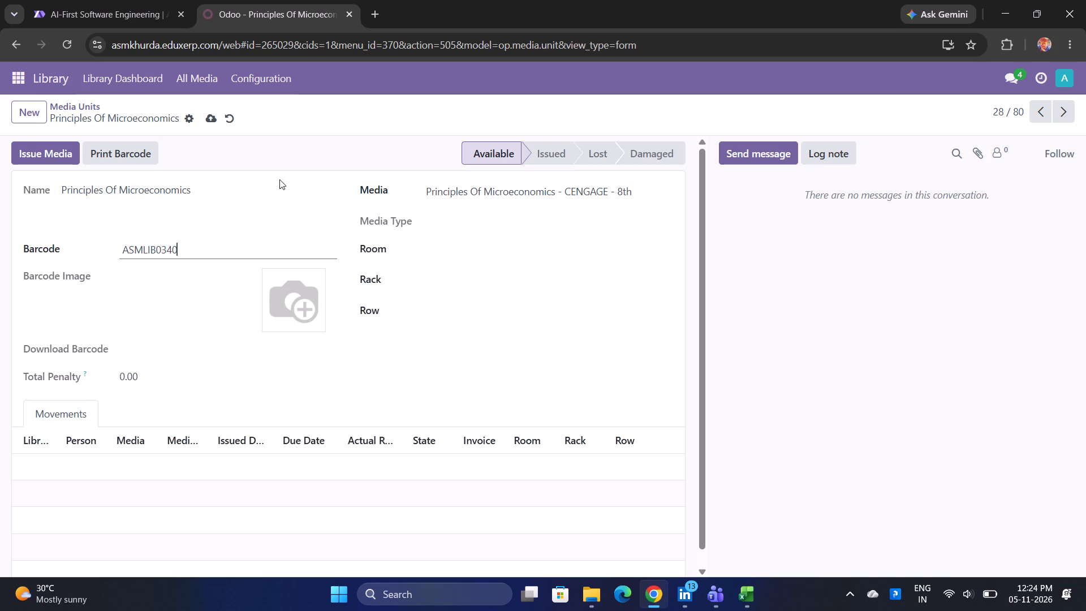
{"action": "left_click", "coordinate": [208, 112]}
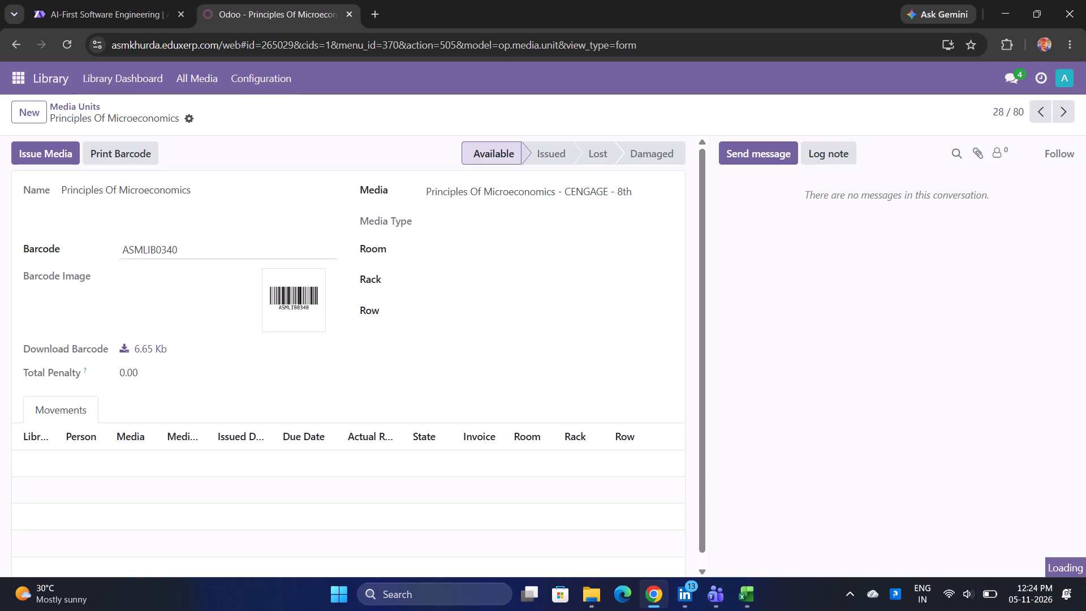
{"action": "left_click", "coordinate": [207, 247]}
{"action": "key", "text": "0"}
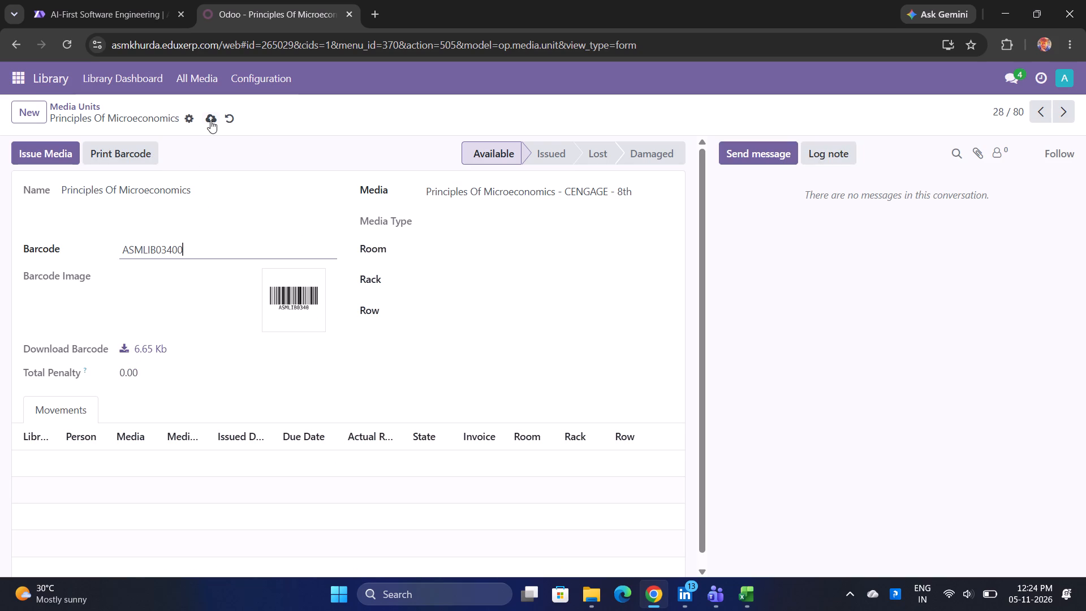
{"action": "left_click", "coordinate": [210, 121]}
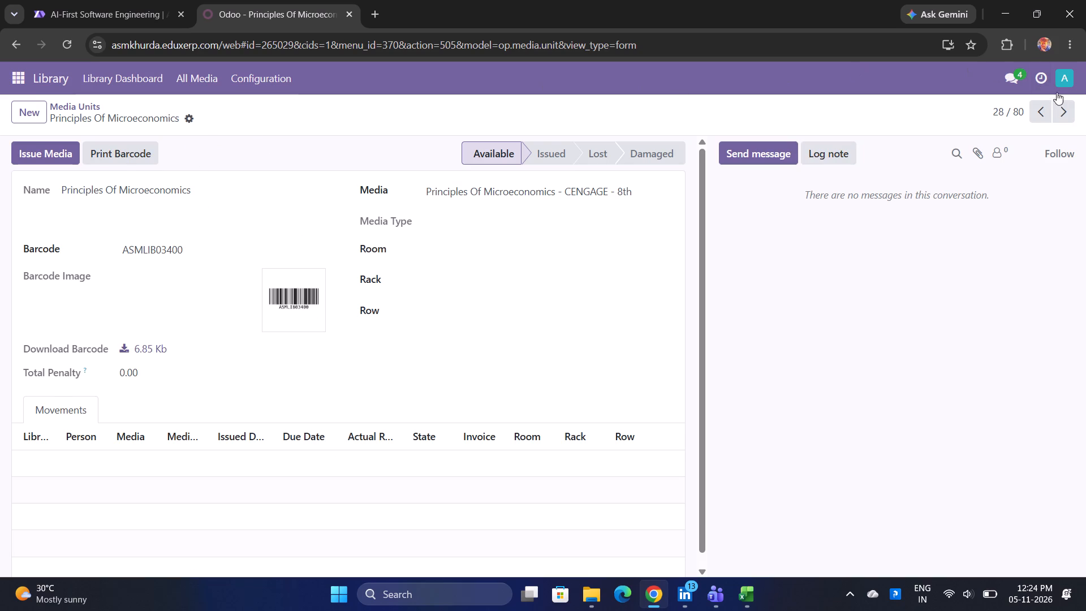
On the following unit, Principles of Accounting ASMLIB01211, save the barcode as ASMLIB0121, then restore ASMLIB01211 and save again.
{"action": "left_click", "coordinate": [1067, 108]}
{"action": "left_click_drag", "start_coordinate": [236, 265], "coordinate": [236, 250]}
{"action": "left_click", "coordinate": [236, 250]}
{"action": "key", "text": "BackSpace"}
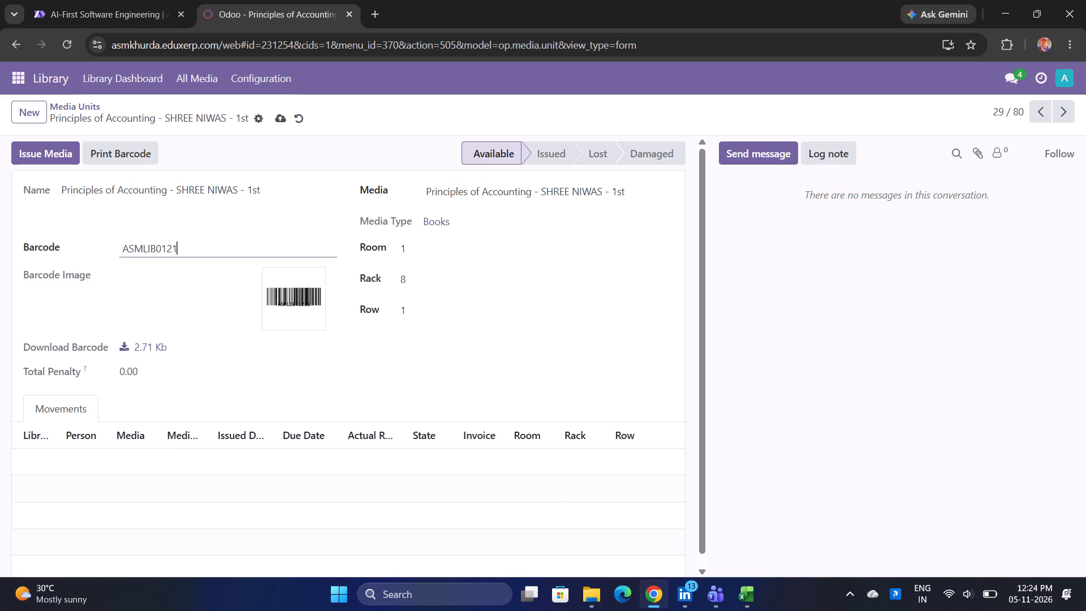
{"action": "left_click", "coordinate": [282, 118]}
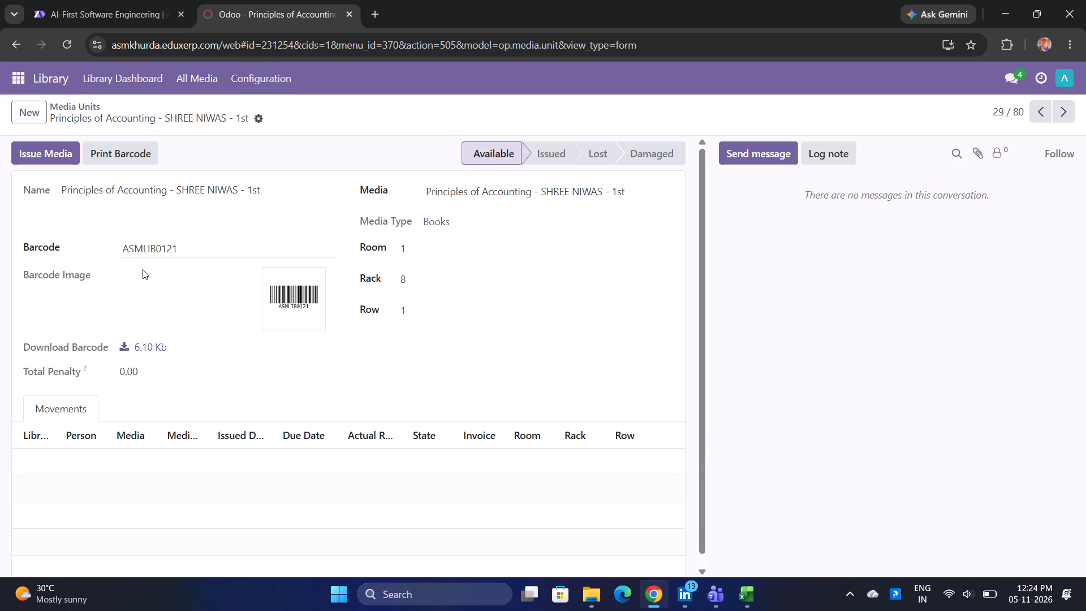
{"action": "left_click", "coordinate": [185, 252]}
{"action": "key", "text": "1"}
{"action": "left_click", "coordinate": [279, 111]}
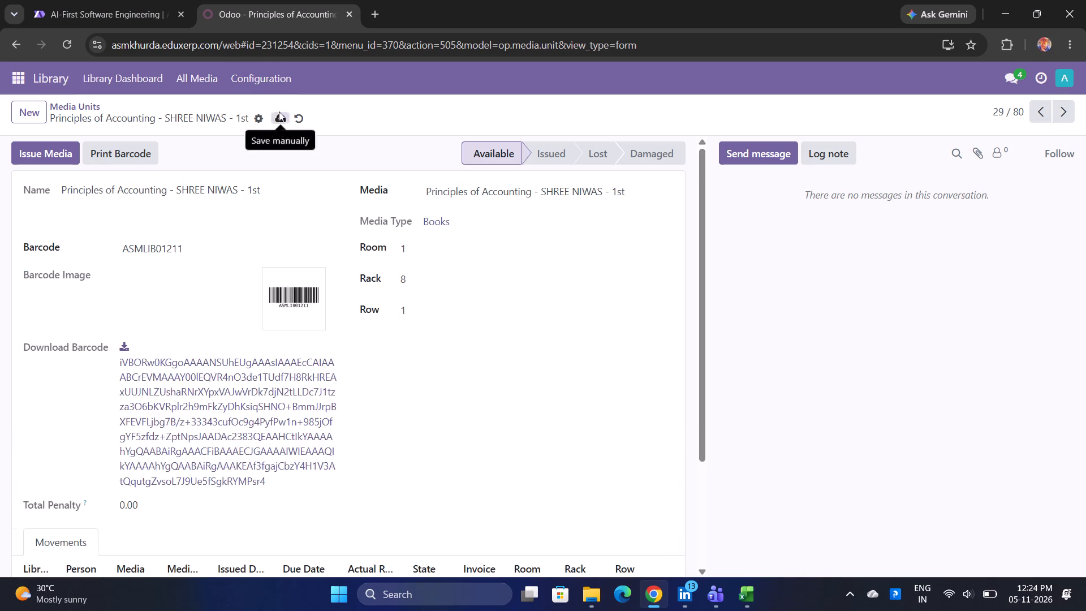
On the following unit, Principles of Management ASMLIB03204, save the barcode as ASMLIB0320, then restore ASMLIB03204 and save again.
{"action": "left_click", "coordinate": [1060, 109]}
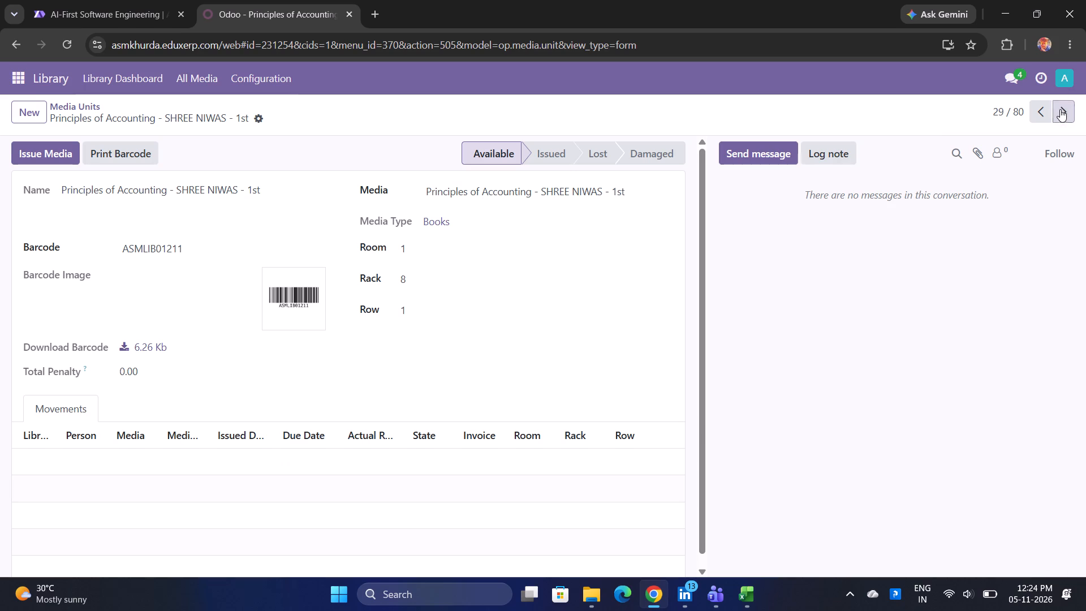
{"action": "left_click", "coordinate": [209, 246]}
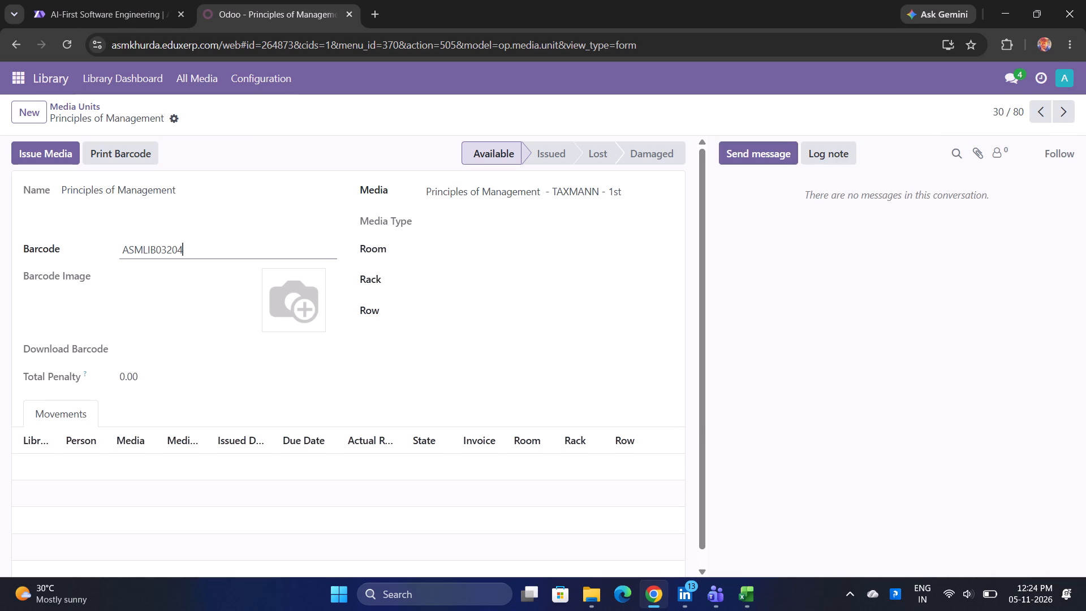
{"action": "key", "text": "BackSpace"}
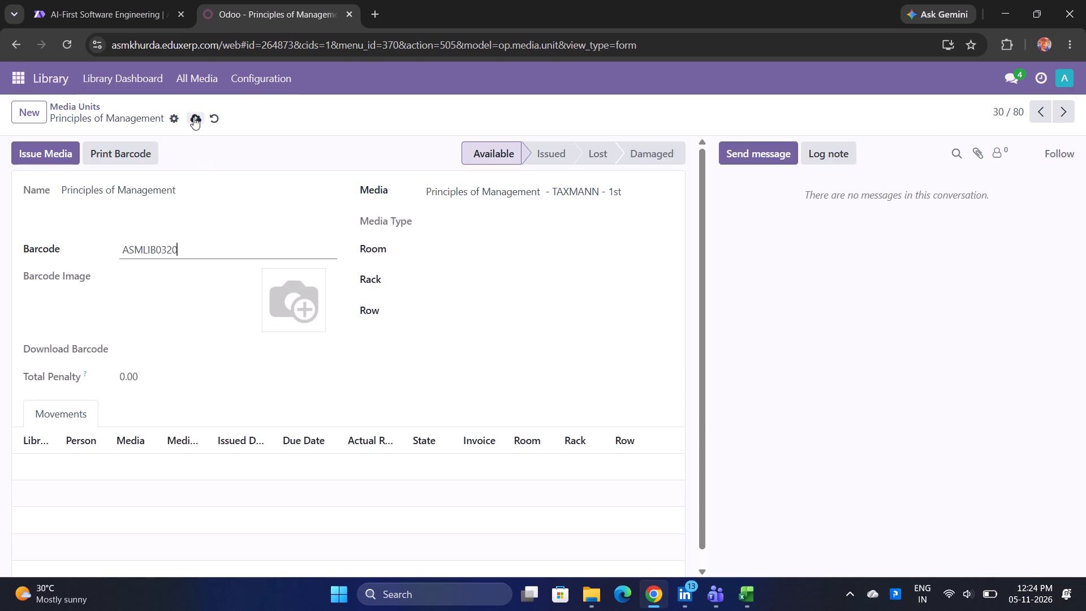
{"action": "left_click", "coordinate": [193, 117]}
{"action": "left_click", "coordinate": [217, 248]}
{"action": "key", "text": "4"}
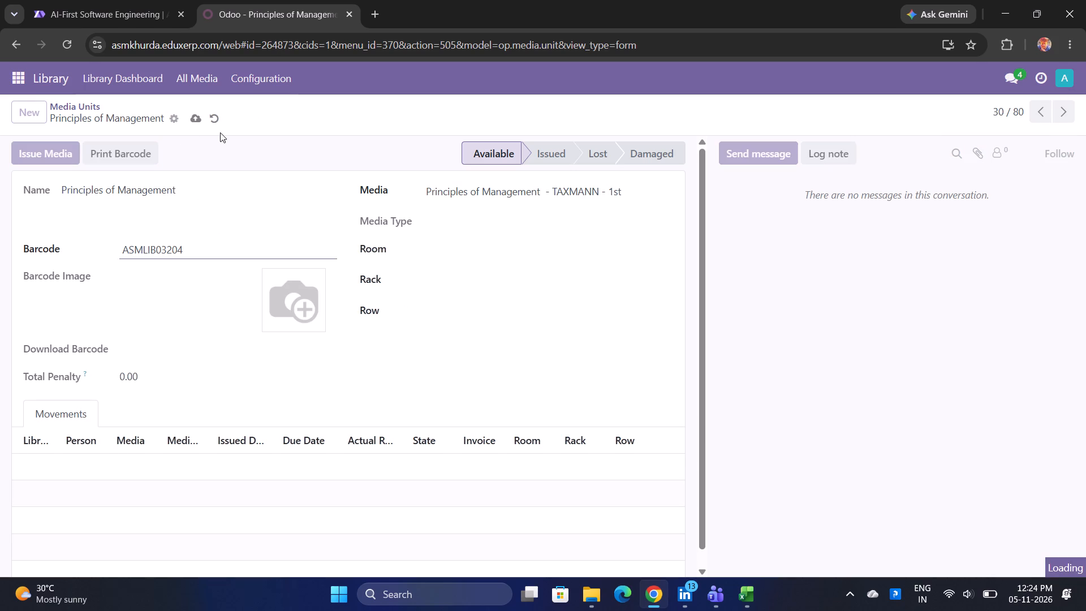
{"action": "left_click", "coordinate": [192, 117]}
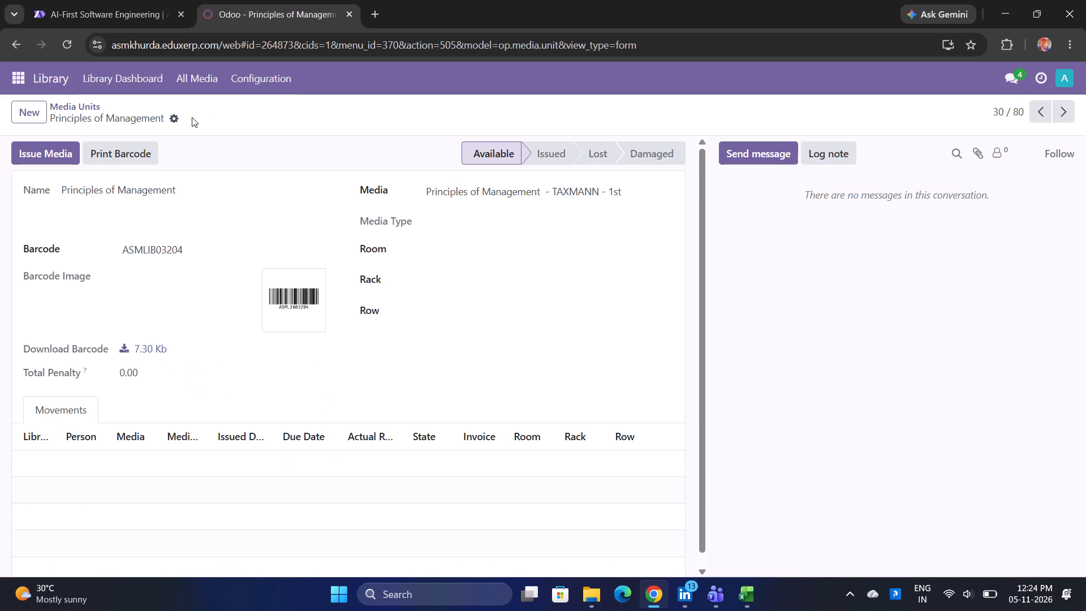
On the following unit, ASMLIB03199, save the barcode as ASMLIB0319, then restore ASMLIB03199 and save again.
{"action": "left_click", "coordinate": [1066, 107]}
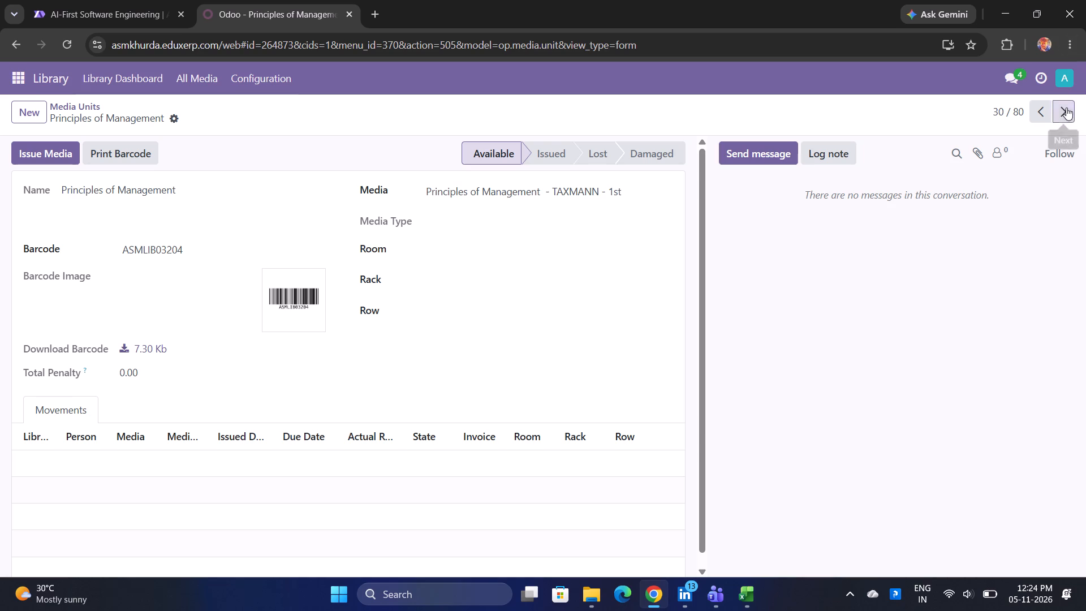
{"action": "left_click", "coordinate": [234, 260]}
{"action": "left_click", "coordinate": [233, 259]}
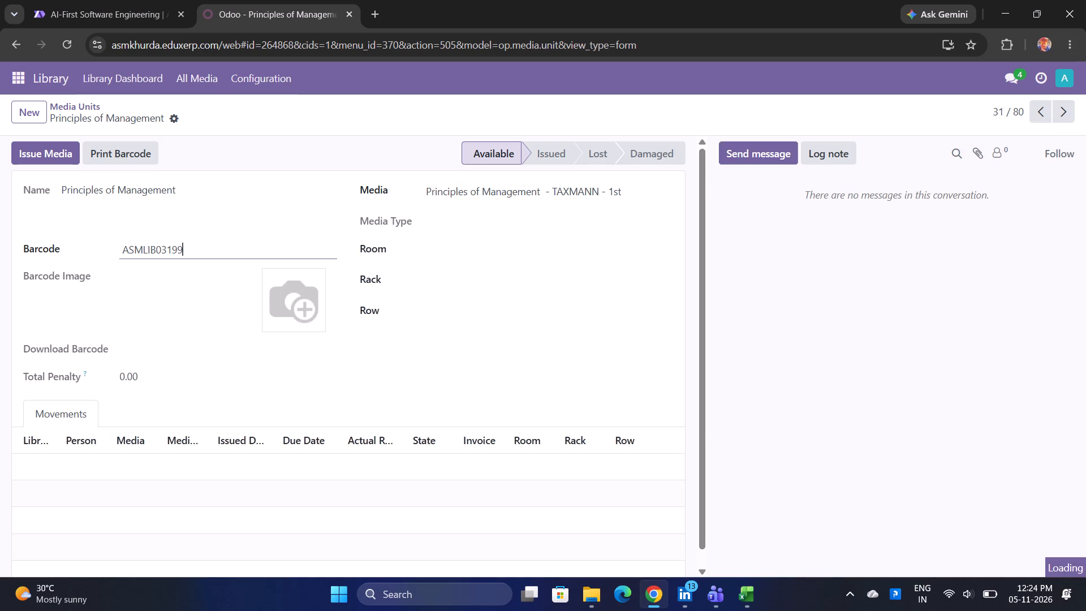
{"action": "key", "text": "BackSpace"}
{"action": "left_click", "coordinate": [197, 116]}
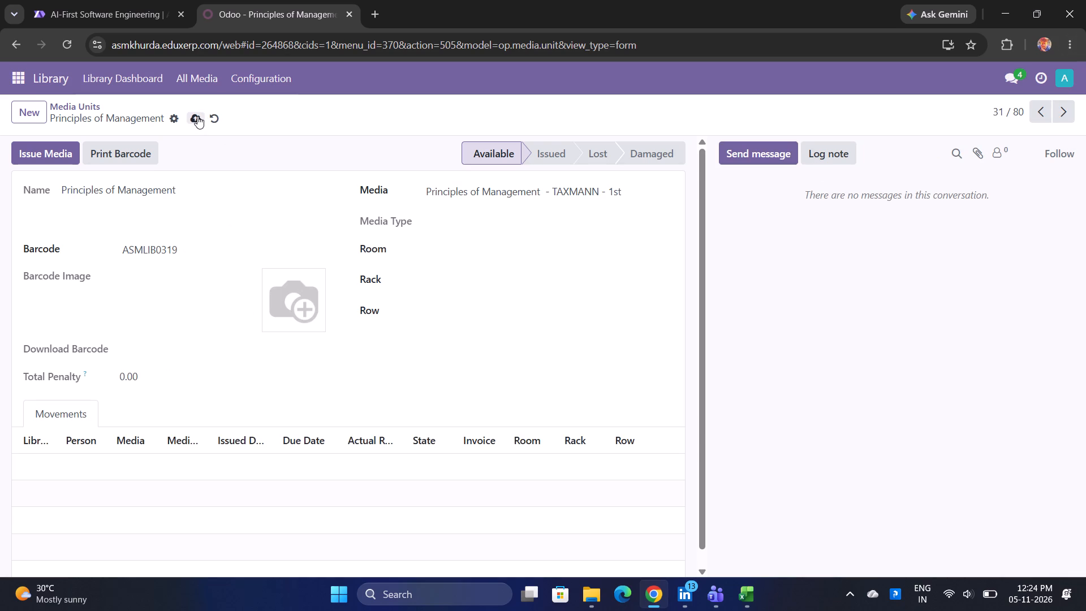
{"action": "left_click", "coordinate": [213, 244]}
{"action": "key", "text": "9"}
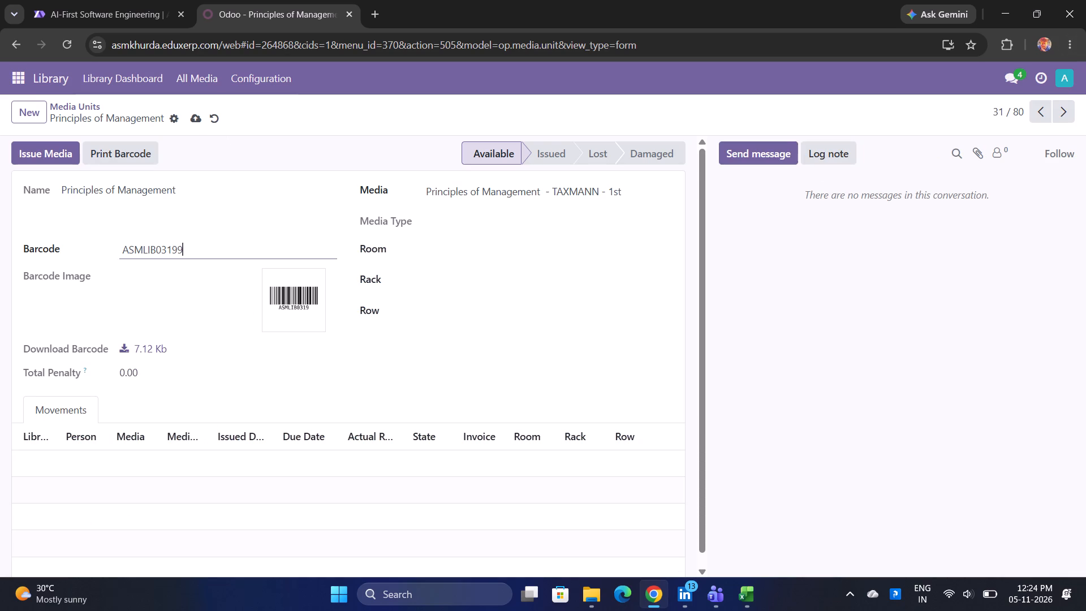
{"action": "left_click", "coordinate": [199, 118]}
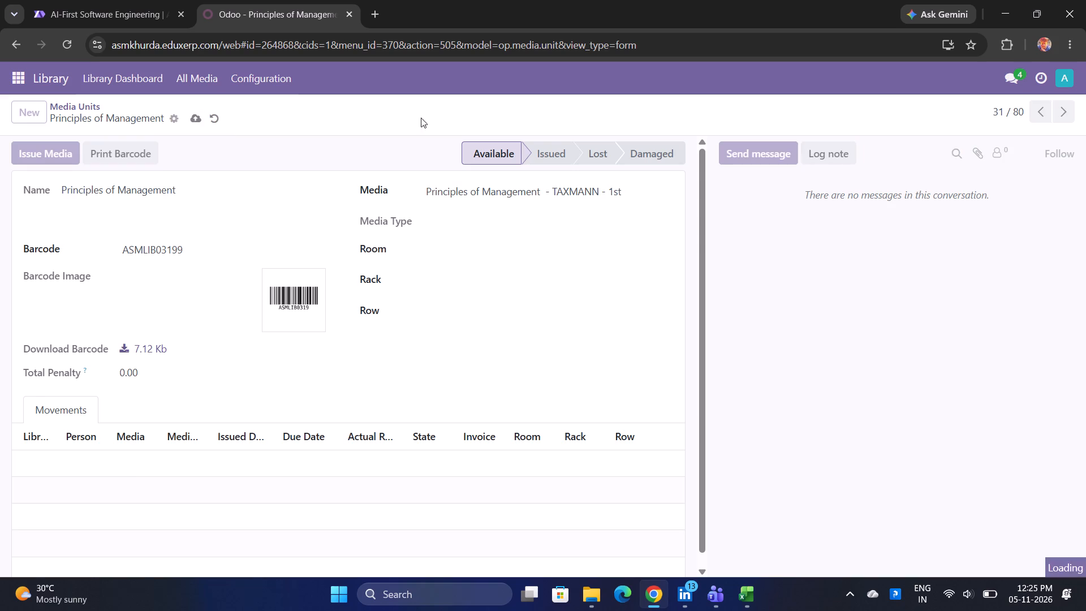
On the following unit, ASMLIB03200, save the barcode as ASMLIB0320, then restore ASMLIB03200 and save again.
{"action": "left_click", "coordinate": [1060, 110]}
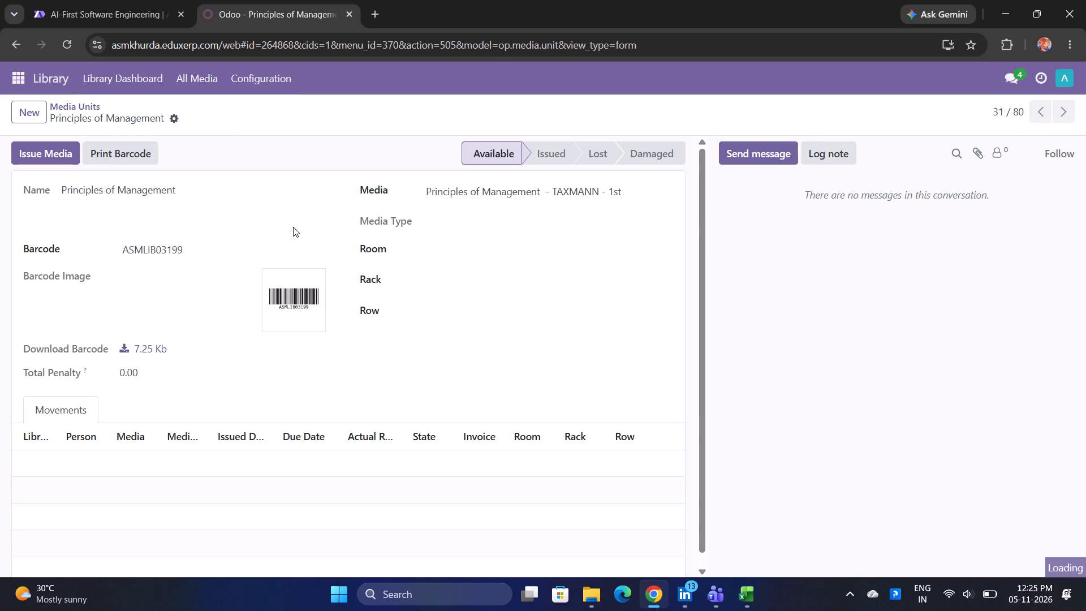
{"action": "left_click", "coordinate": [224, 243]}
{"action": "key", "text": "BackSpace"}
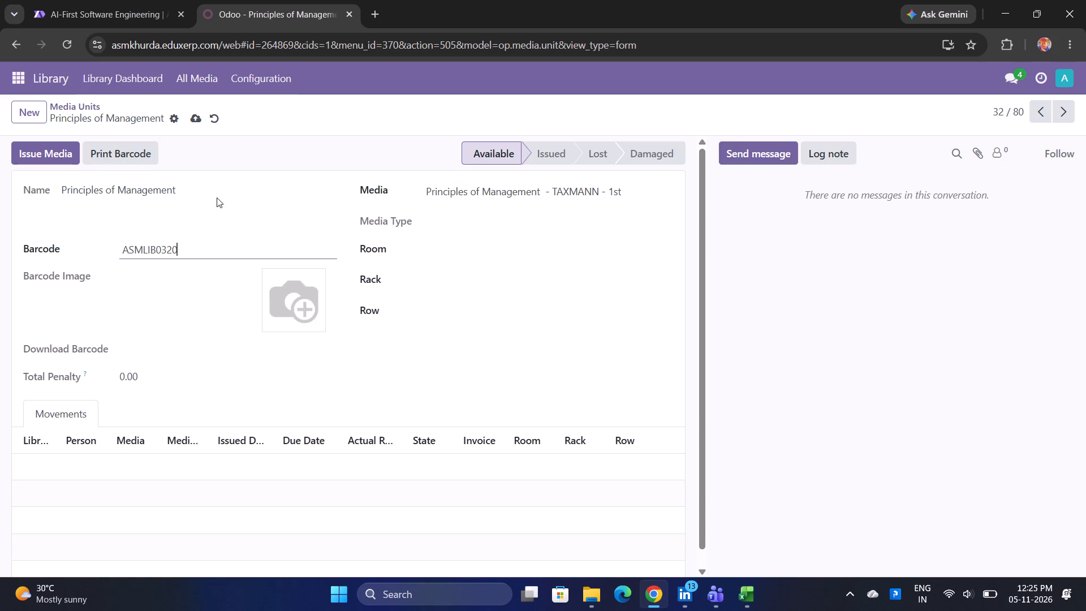
{"action": "left_click", "coordinate": [200, 119]}
{"action": "left_click", "coordinate": [184, 249]}
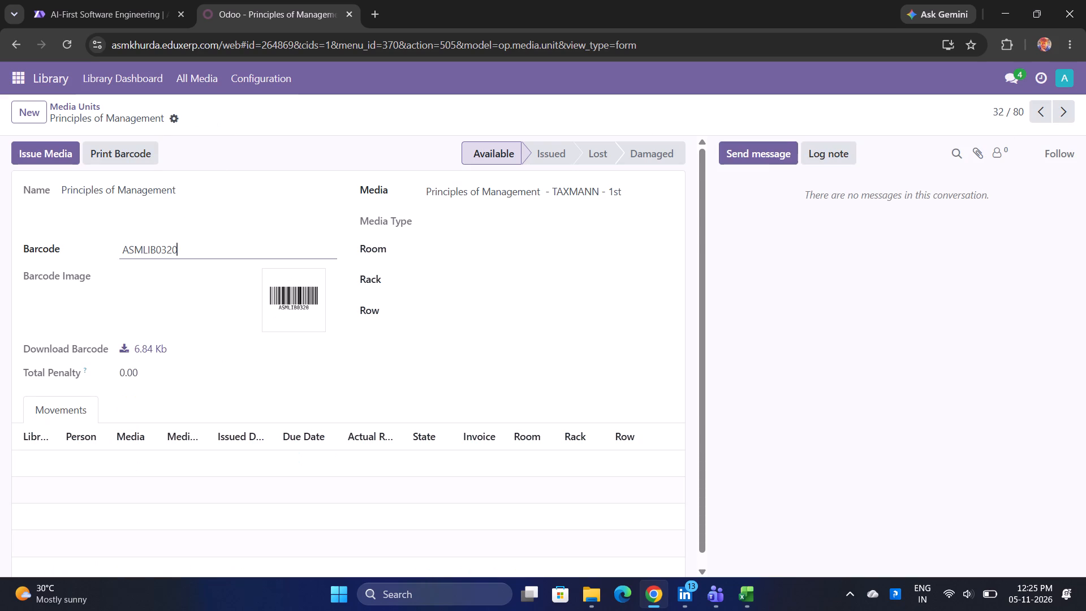
{"action": "key", "text": "0"}
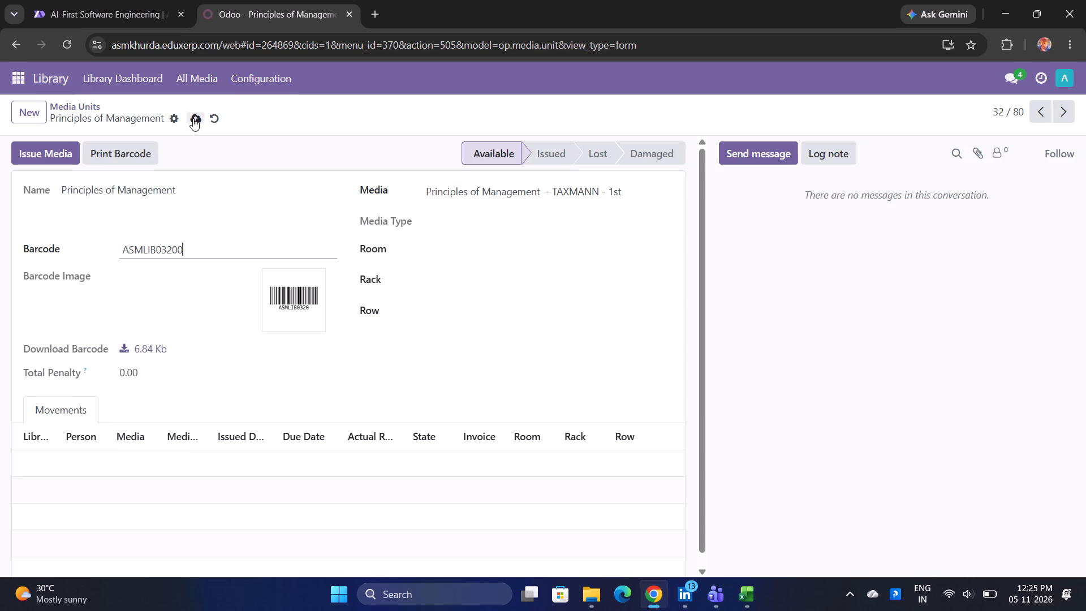
{"action": "left_click", "coordinate": [193, 118]}
On the following unit, ASMLIB03203, save the barcode as ASMLIB0320, then restore ASMLIB03203 and save again.
{"action": "left_click", "coordinate": [1059, 102]}
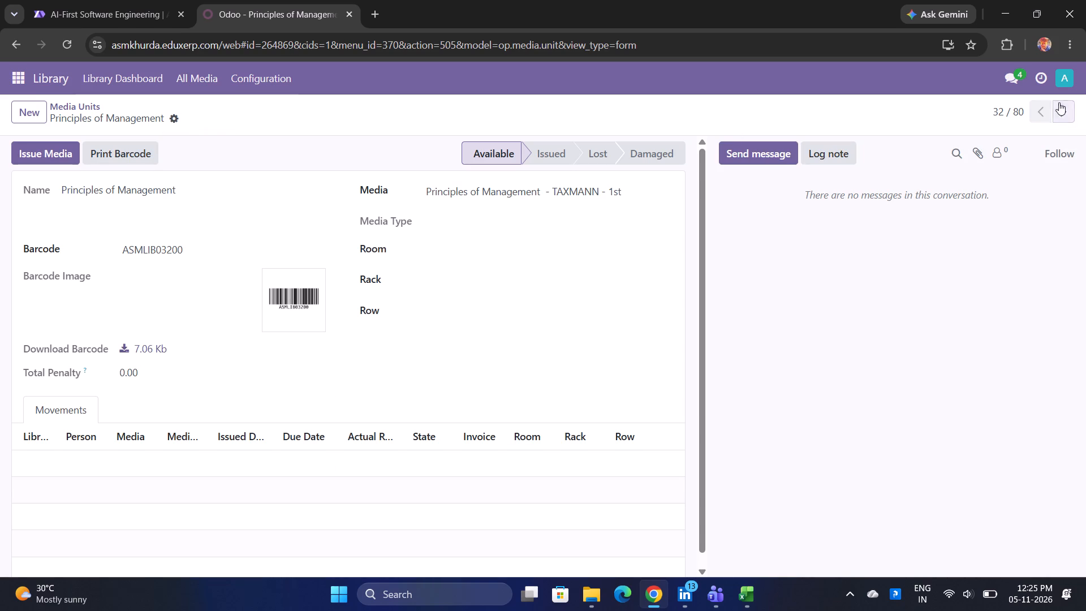
{"action": "left_click", "coordinate": [208, 250]}
{"action": "key", "text": "BackSpace"}
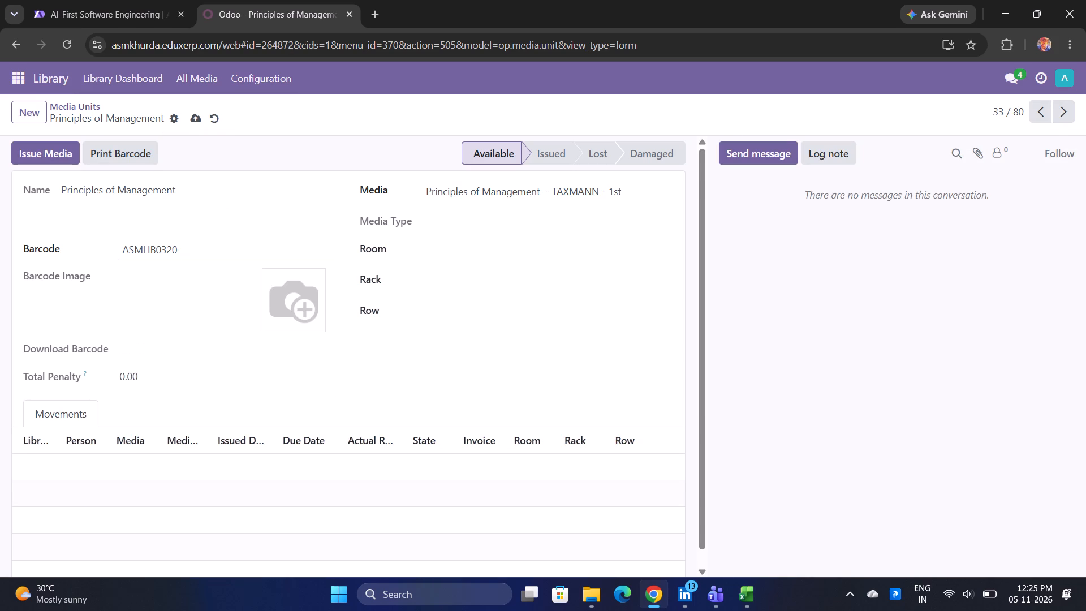
{"action": "left_click", "coordinate": [195, 115]}
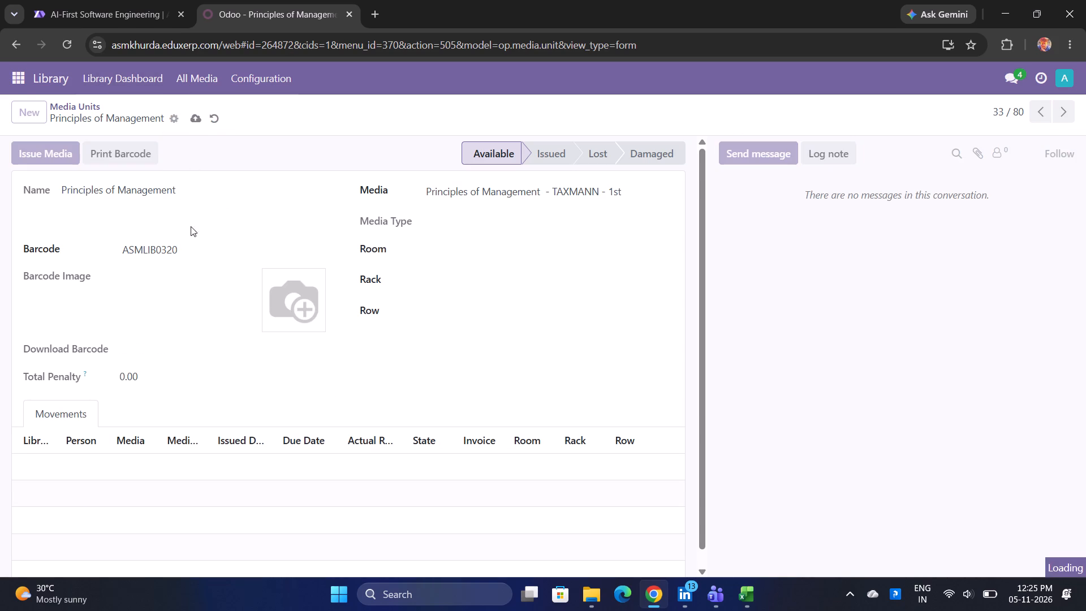
{"action": "left_click", "coordinate": [199, 247]}
{"action": "key", "text": "3"}
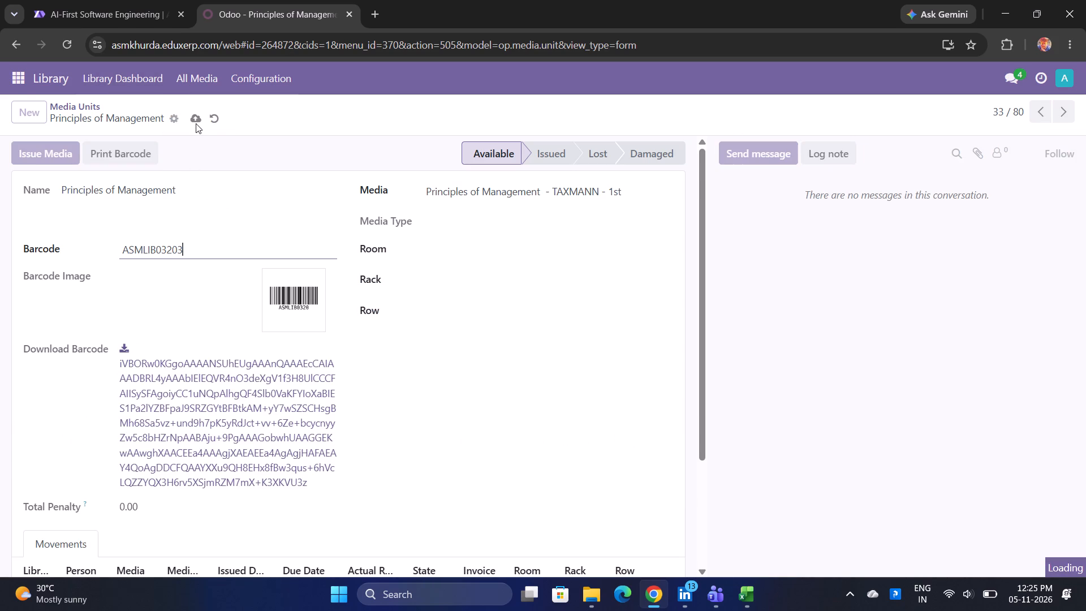
{"action": "left_click", "coordinate": [196, 123]}
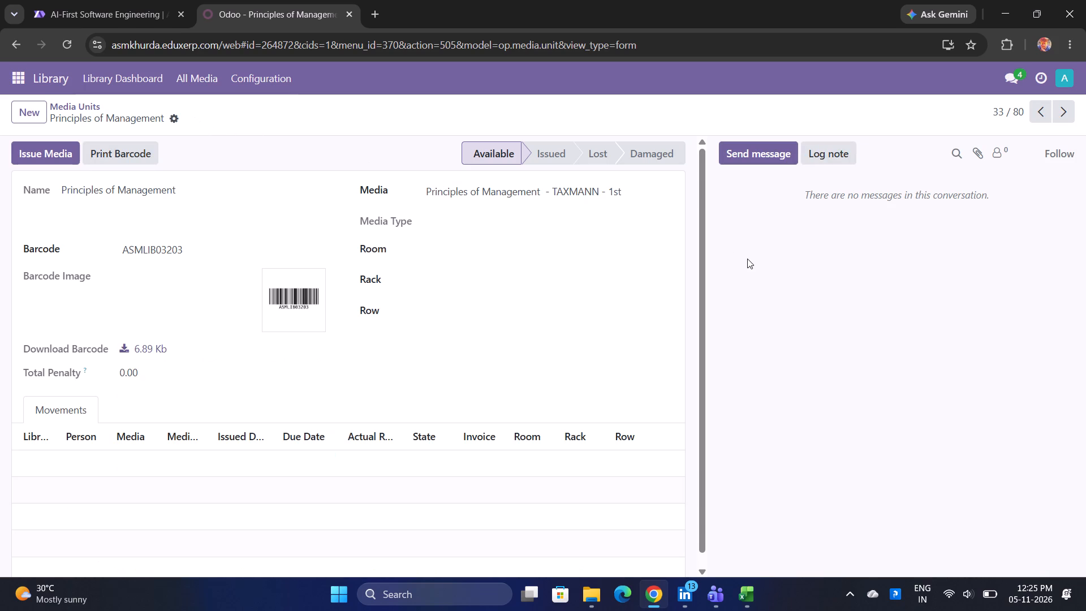
On the following unit, ASMLIB03201, save the barcode as ASMLIB0320, then restore ASMLIB03201 and save again.
{"action": "left_click", "coordinate": [1063, 110]}
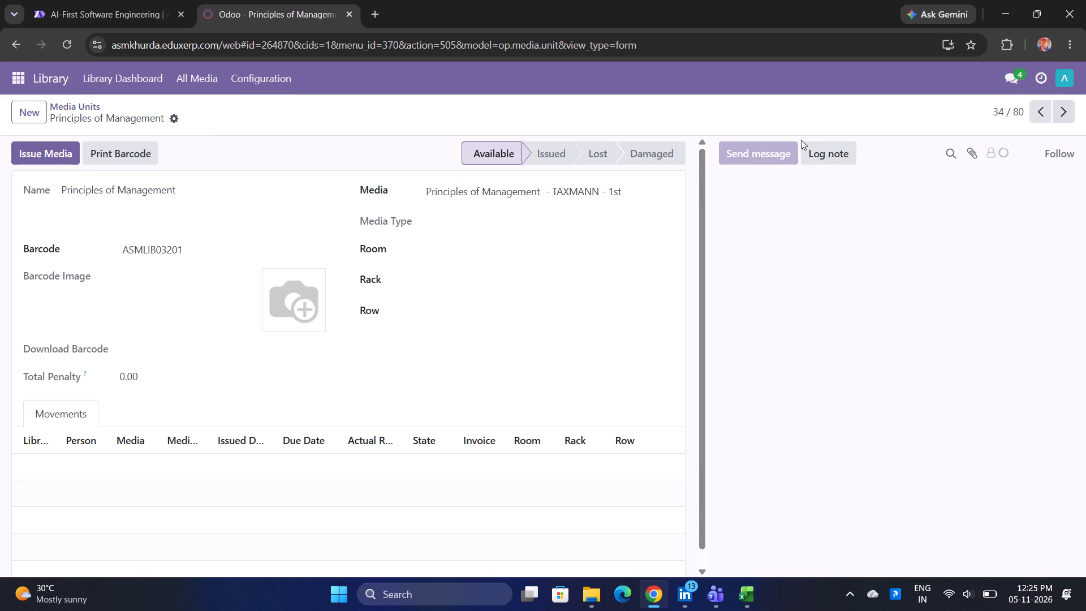
{"action": "left_click", "coordinate": [212, 240]}
{"action": "left_click", "coordinate": [213, 242]}
{"action": "key", "text": "BackSpace"}
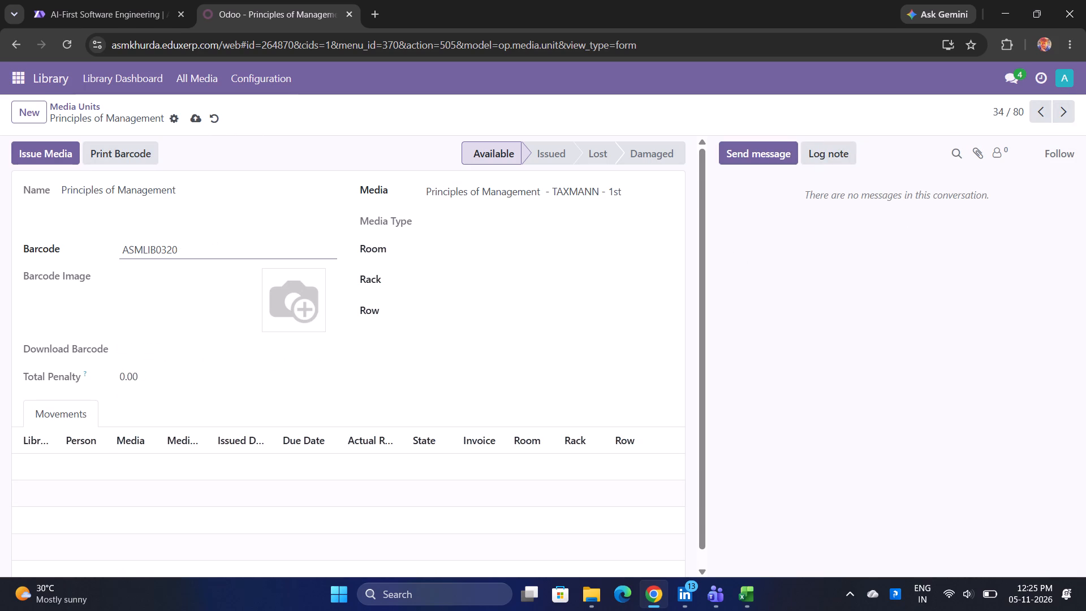
{"action": "left_click", "coordinate": [191, 113]}
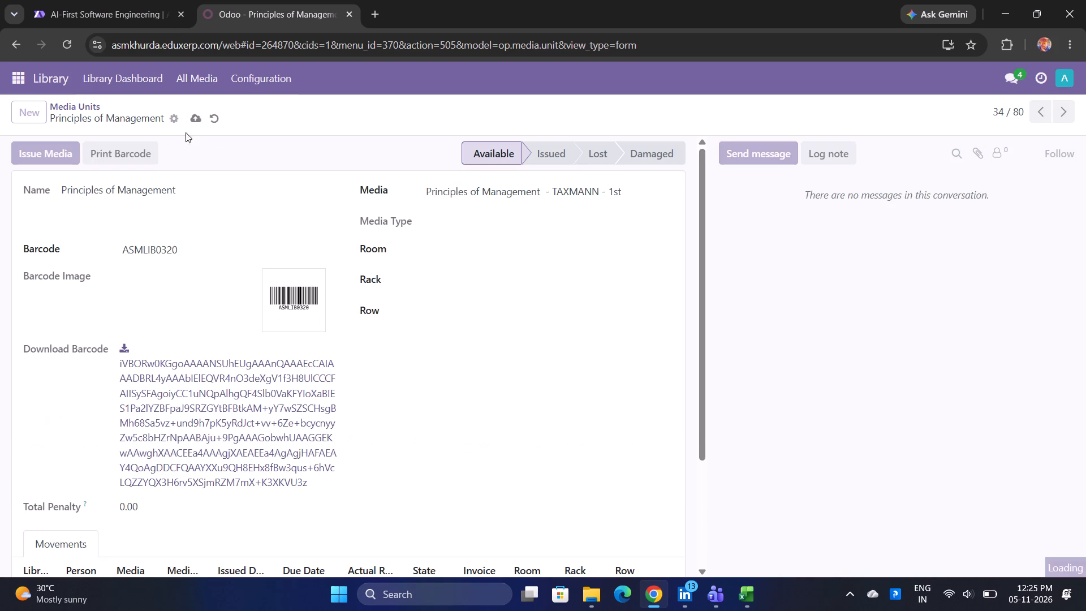
{"action": "left_click", "coordinate": [199, 247]}
{"action": "key", "text": "1"}
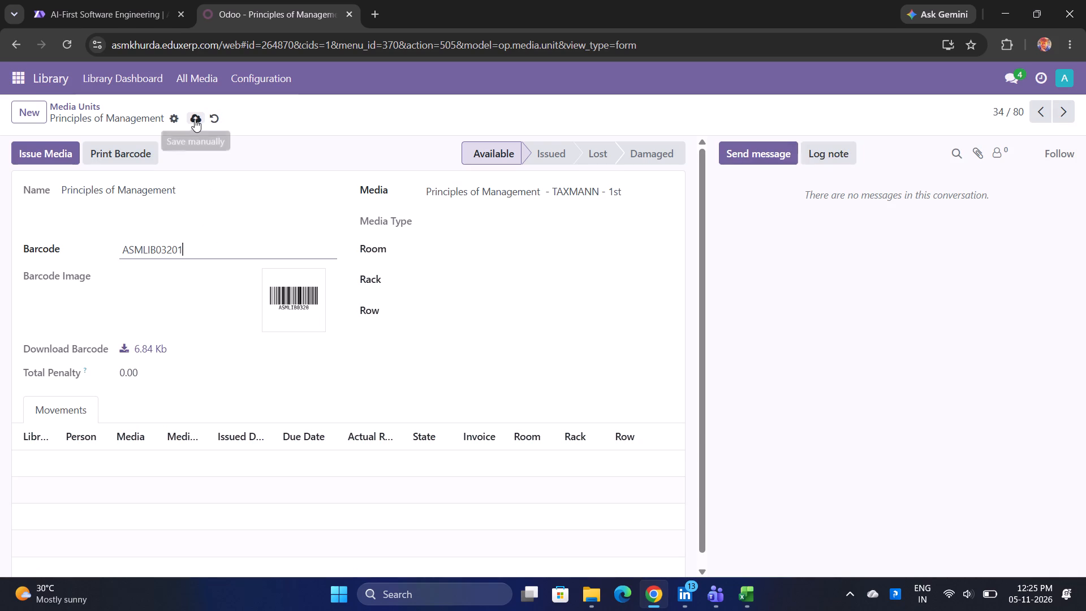
{"action": "left_click", "coordinate": [195, 119]}
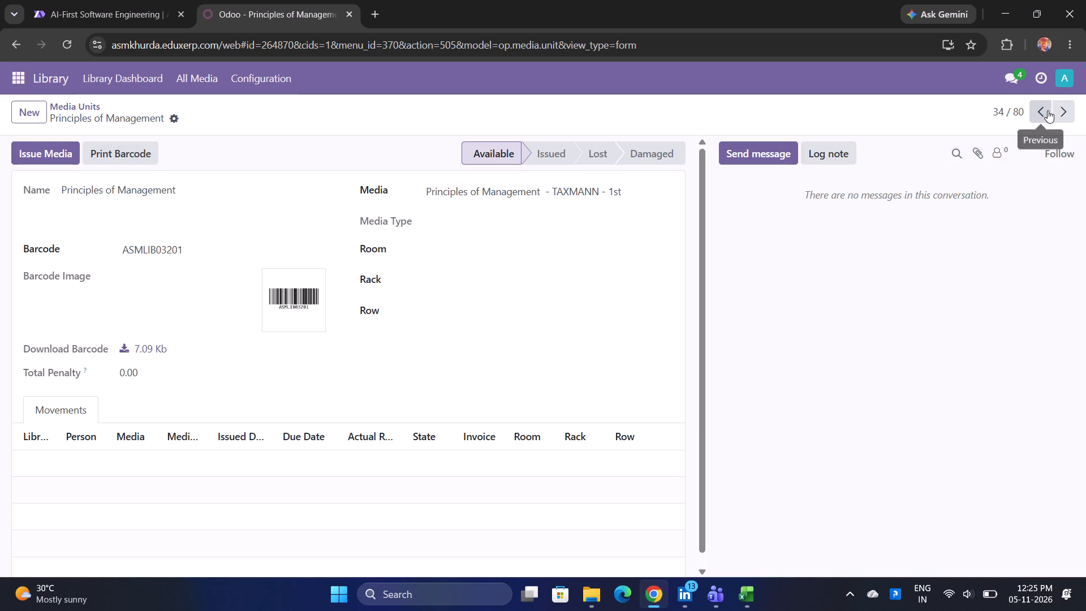
On the following unit, ASMLIB03205, save the barcode as ASMLIB0320, then restore ASMLIB03205 and save again.
{"action": "left_click", "coordinate": [1063, 109]}
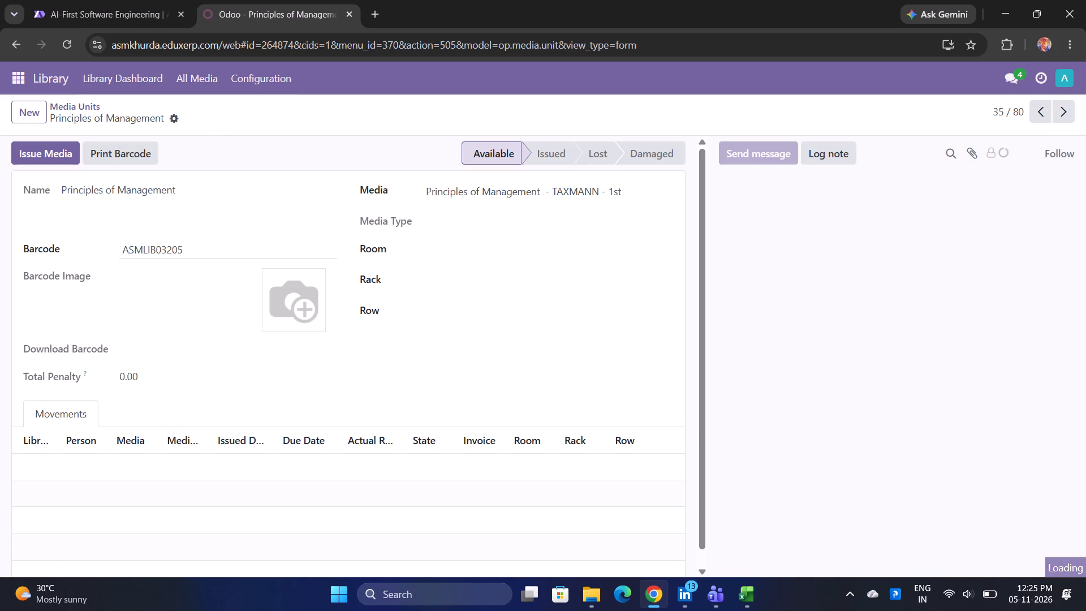
{"action": "left_click", "coordinate": [230, 255]}
{"action": "key", "text": "BackSpace"}
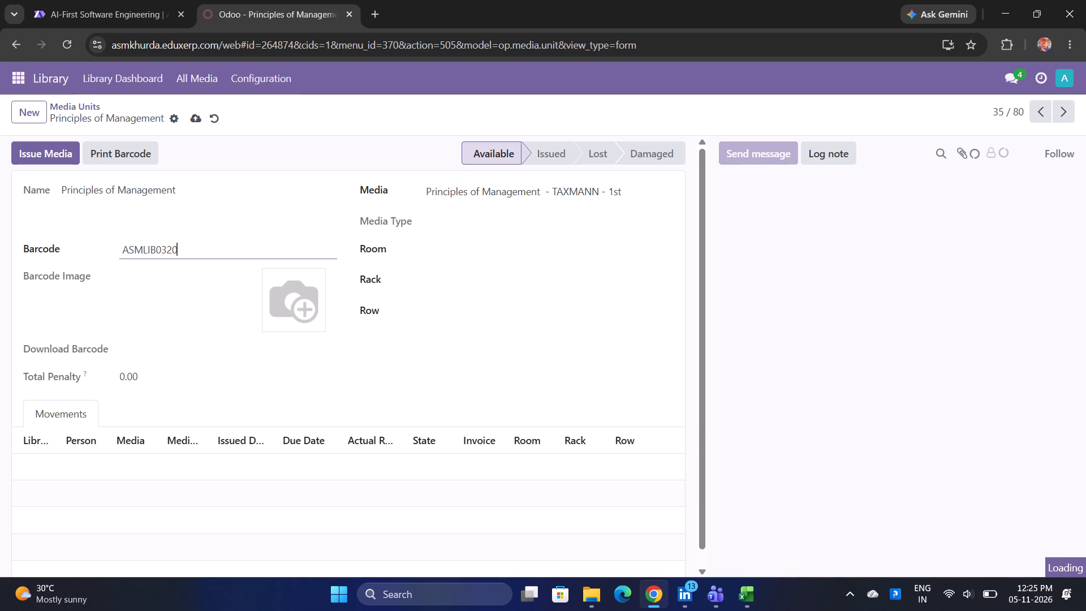
{"action": "left_click", "coordinate": [195, 121]}
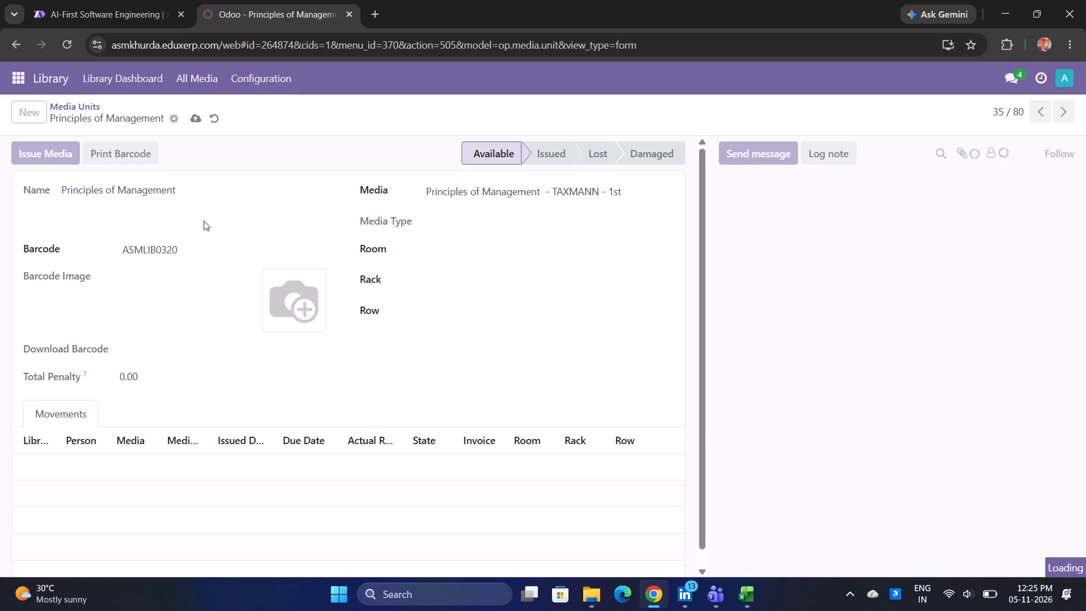
{"action": "left_click", "coordinate": [210, 253]}
{"action": "key", "text": "5"}
{"action": "left_click", "coordinate": [194, 116]}
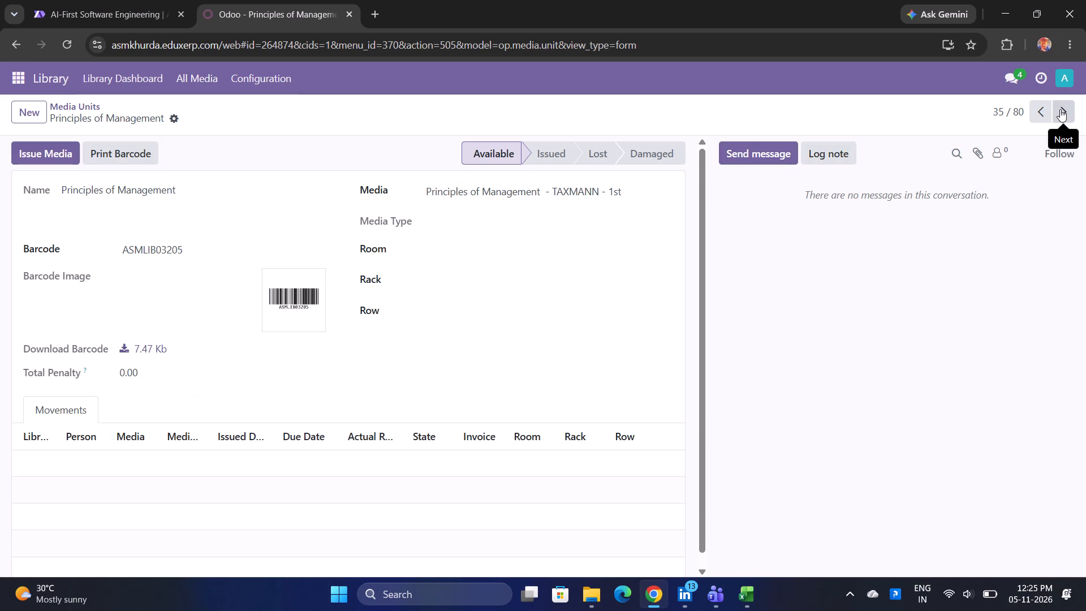
On the following unit, ASMLIB03202, save the barcode as ASMLIB0320, then restore ASMLIB03202 and save again.
{"action": "left_click", "coordinate": [1060, 109]}
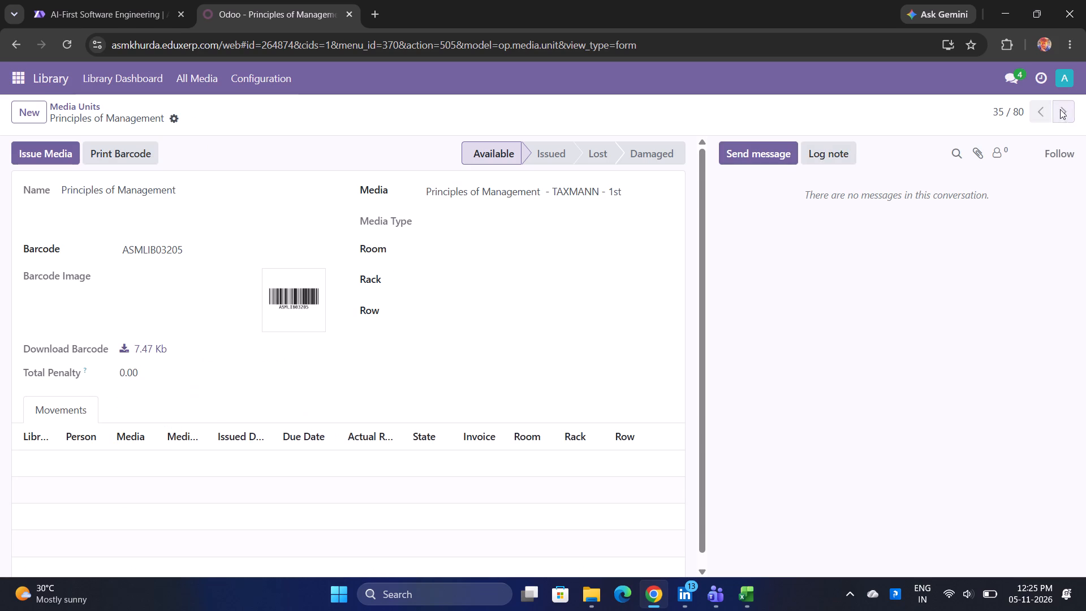
{"action": "left_click_drag", "start_coordinate": [259, 265], "coordinate": [257, 255]}
{"action": "left_click", "coordinate": [257, 255]}
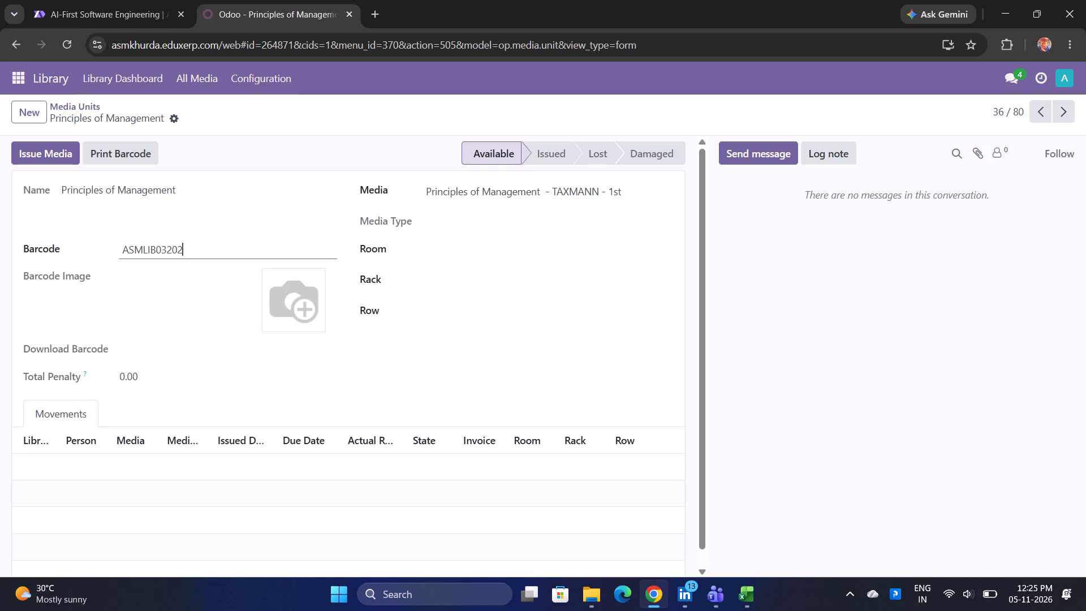
{"action": "key", "text": "BackSpace"}
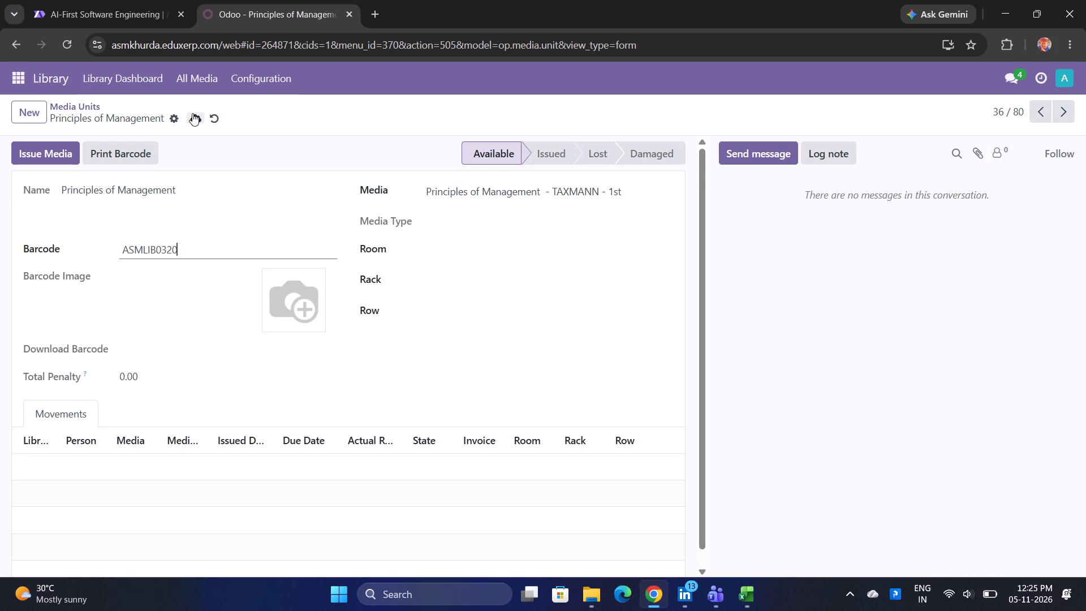
{"action": "left_click", "coordinate": [192, 113]}
{"action": "left_click", "coordinate": [210, 251]}
{"action": "key", "text": "2"}
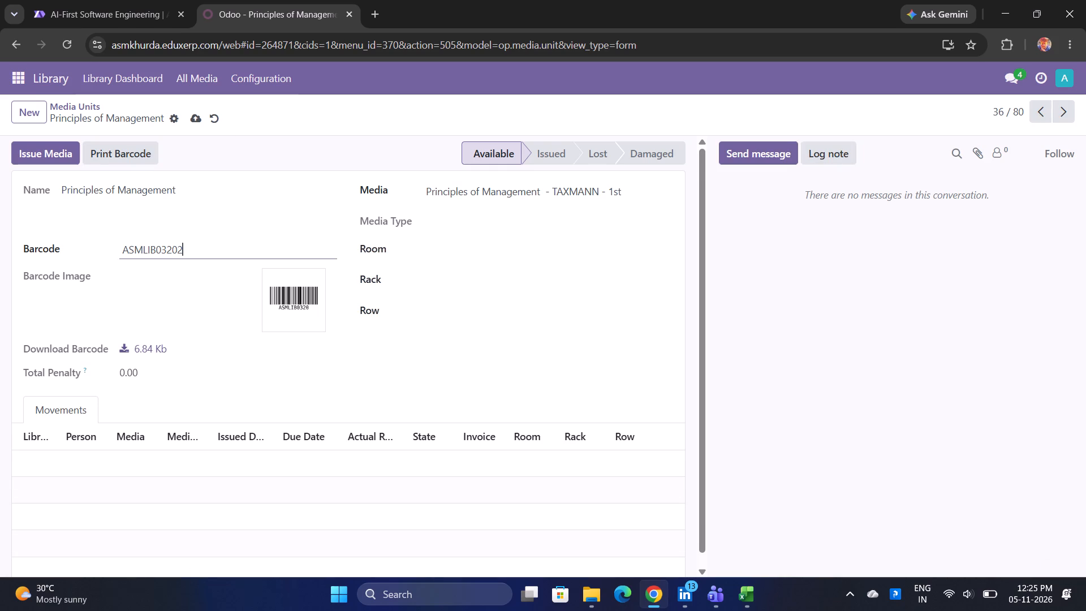
{"action": "left_click", "coordinate": [192, 121]}
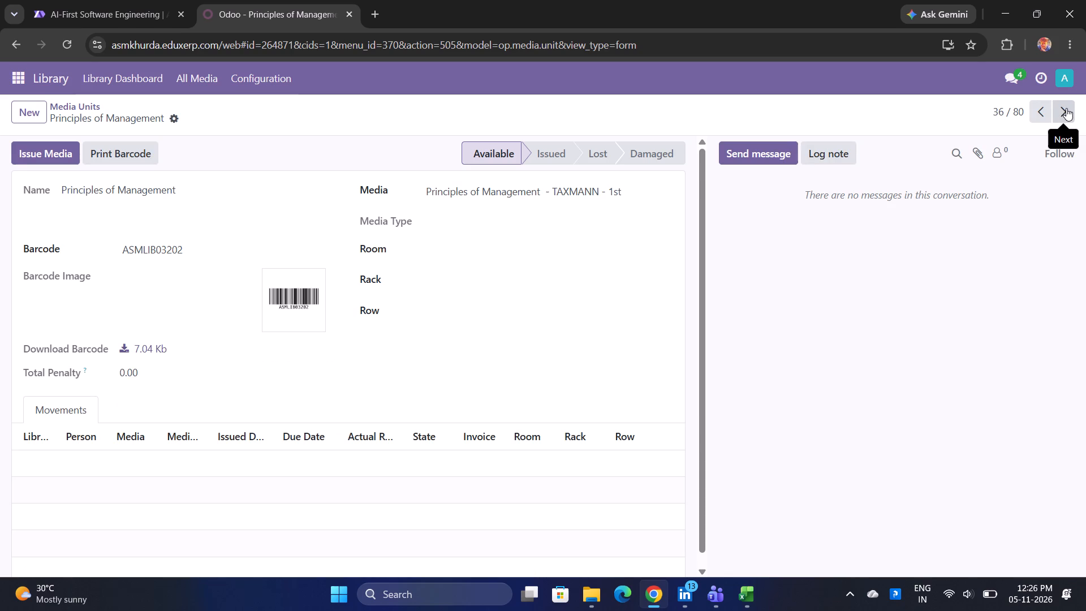
On the following unit, Principles of Management and Test Cases, save the barcode as ASMLIB0038, then restore ASMLIB00389 and save again.
{"action": "left_click", "coordinate": [1066, 108]}
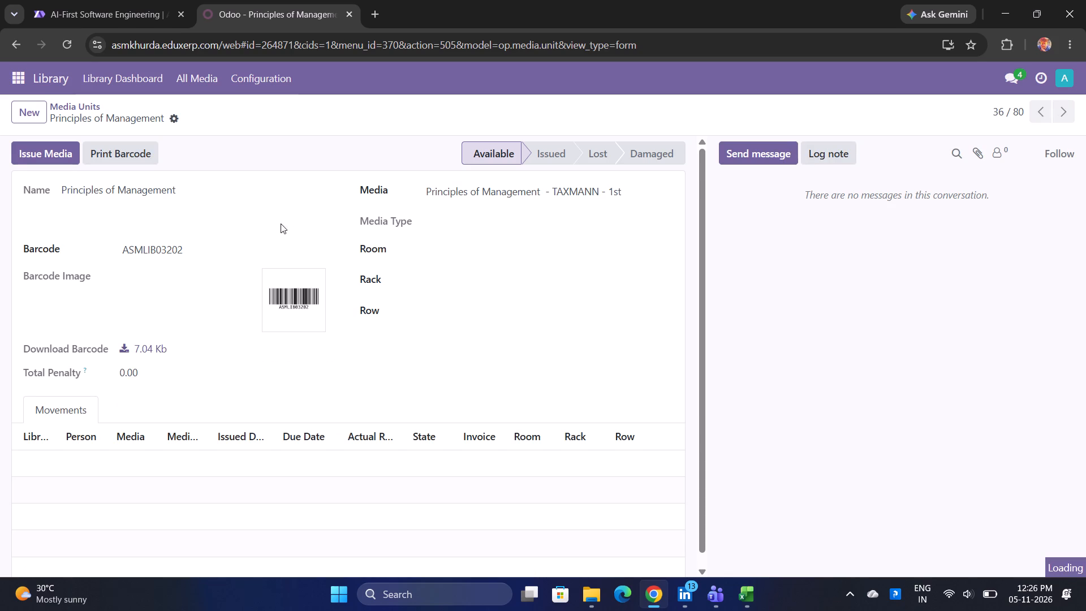
{"action": "left_click", "coordinate": [265, 247]}
{"action": "key", "text": "BackSpace"}
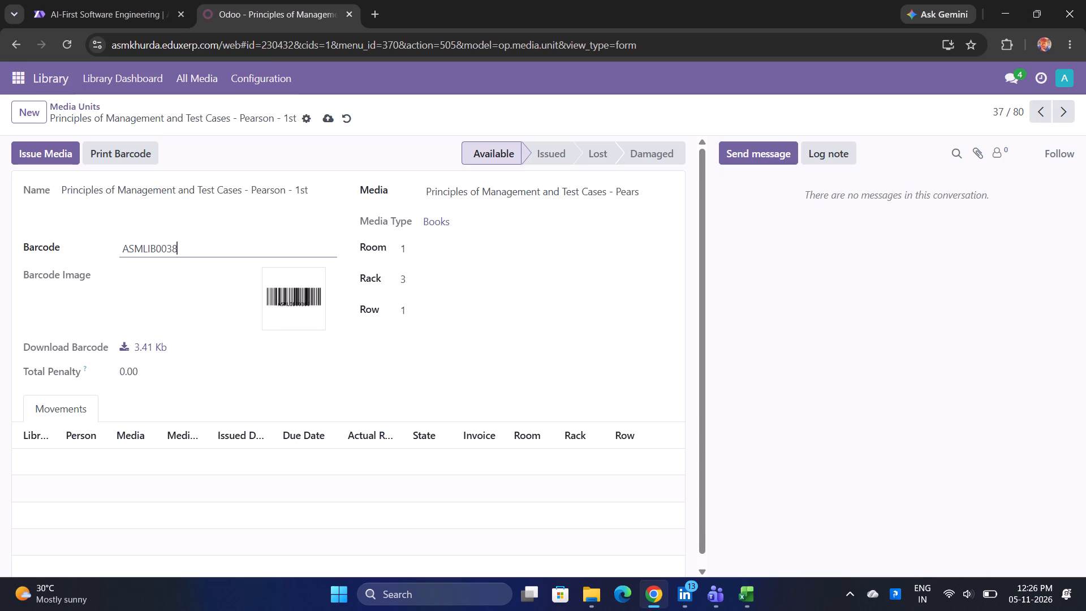
{"action": "left_click", "coordinate": [323, 117]}
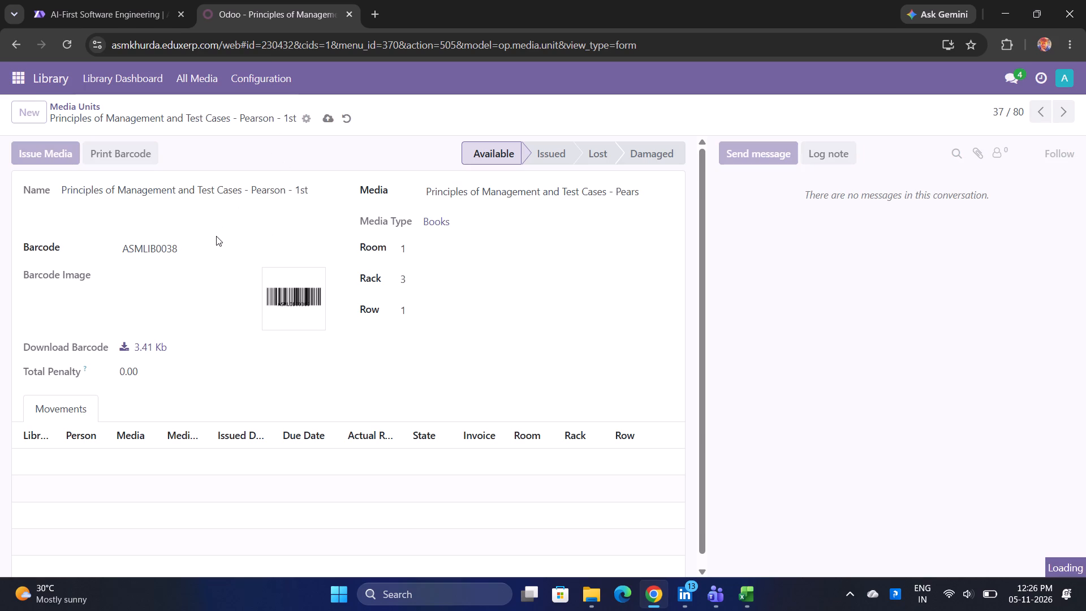
{"action": "left_click", "coordinate": [215, 238]}
{"action": "left_click", "coordinate": [212, 243]}
{"action": "key", "text": "9"}
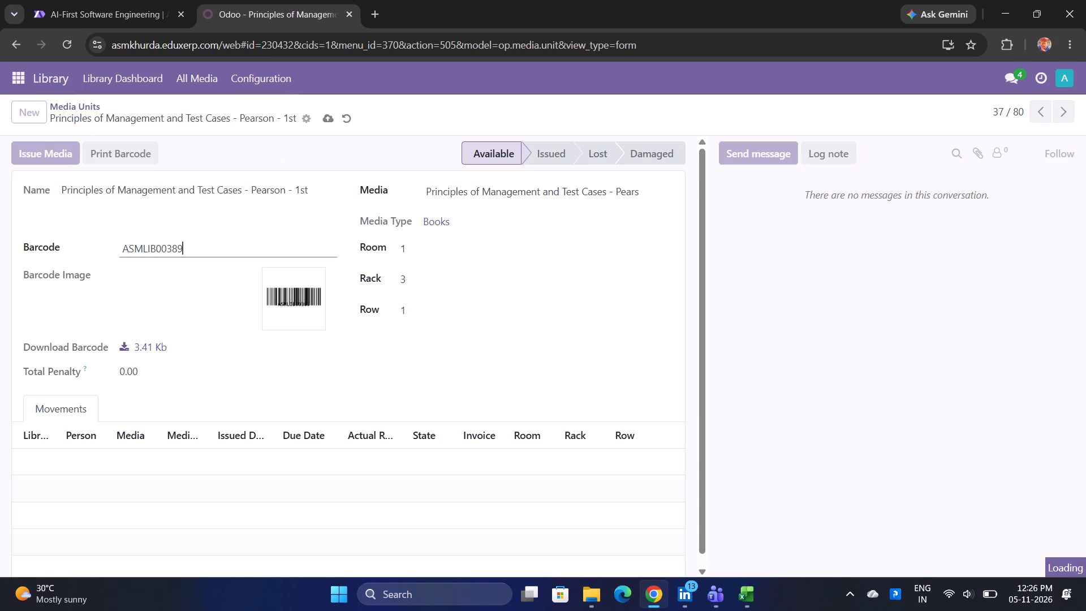
{"action": "left_click", "coordinate": [326, 115]}
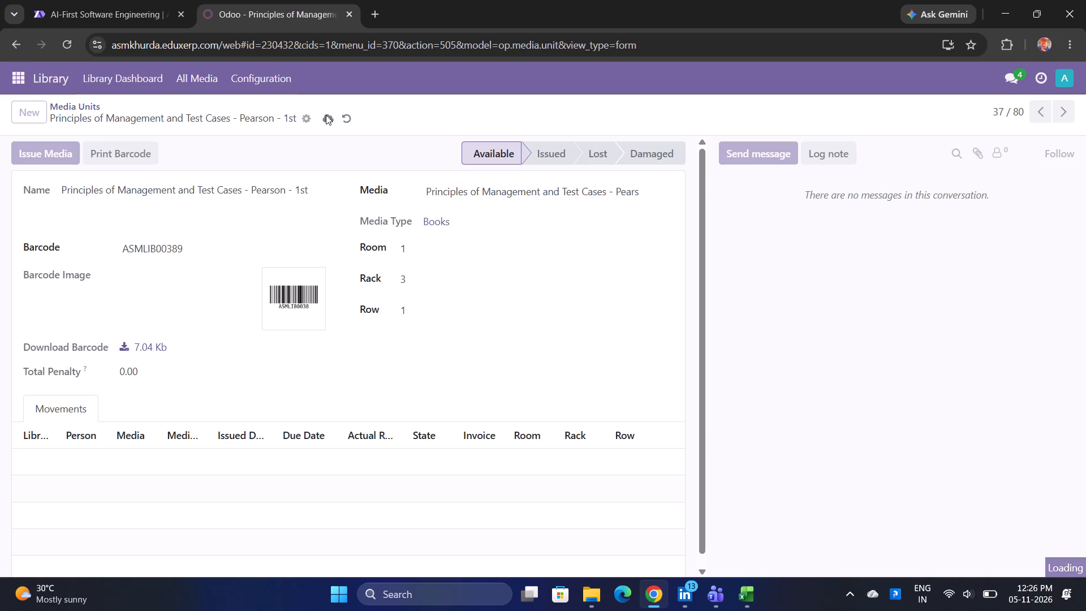
On the following unit, Principles of Managerial Finance ASMLIB00934, save the barcode as ASMLIB0093, then restore ASMLIB00934 and save again.
{"action": "left_click", "coordinate": [1066, 113]}
{"action": "left_click", "coordinate": [222, 259]}
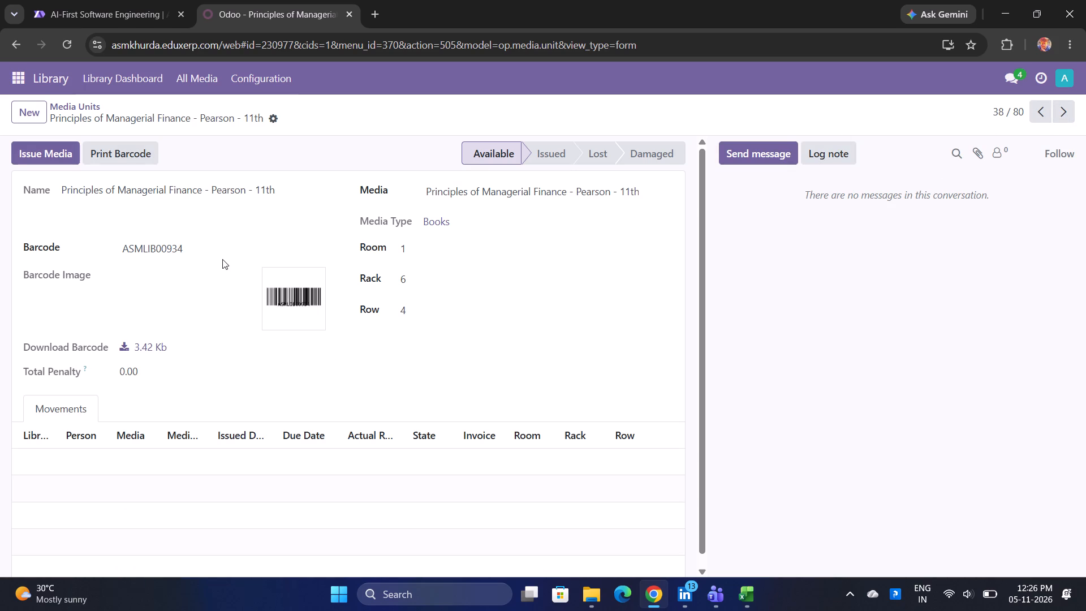
{"action": "left_click", "coordinate": [223, 252]}
{"action": "key", "text": "BackSpace"}
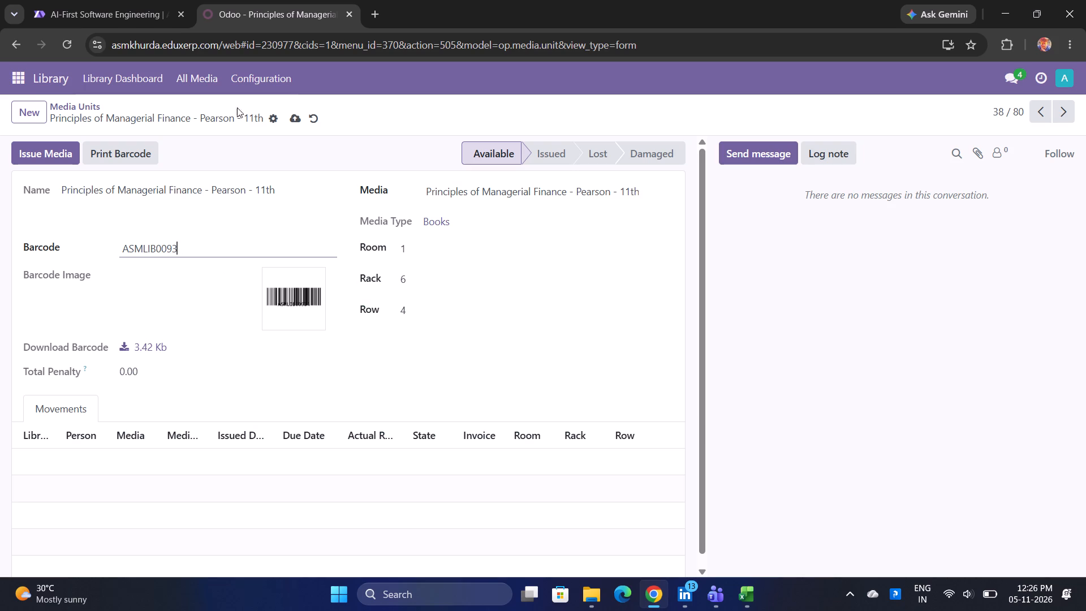
{"action": "left_click", "coordinate": [298, 122]}
{"action": "left_click", "coordinate": [216, 246]}
{"action": "key", "text": "4"}
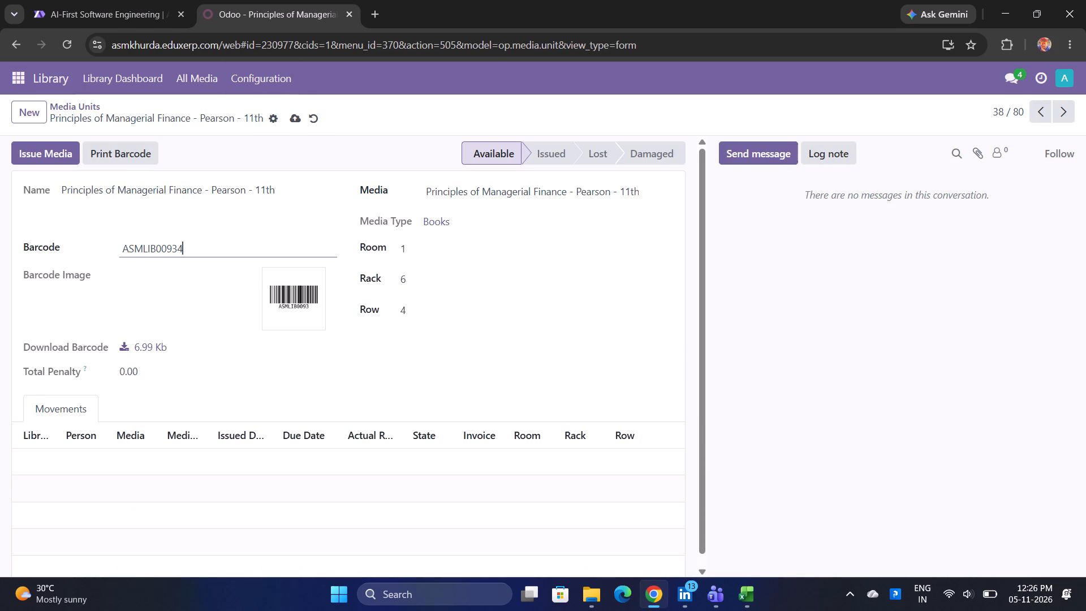
{"action": "left_click", "coordinate": [295, 121]}
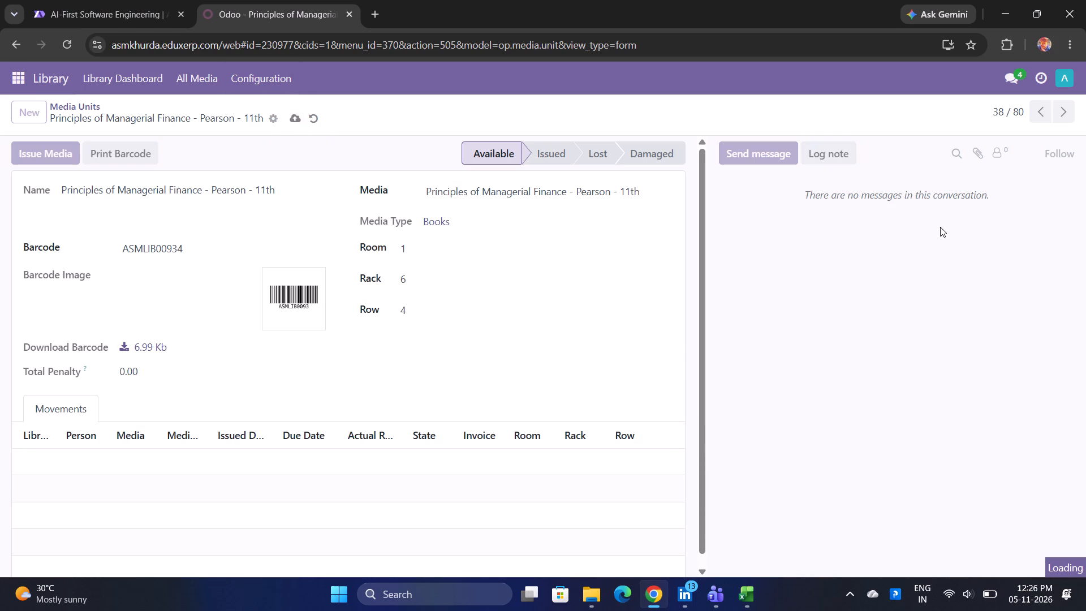
On the following unit, ASMLIB00933, save the barcode as ASMLIB0093, then restore ASMLIB00933 and save again.
{"action": "left_click", "coordinate": [1061, 108]}
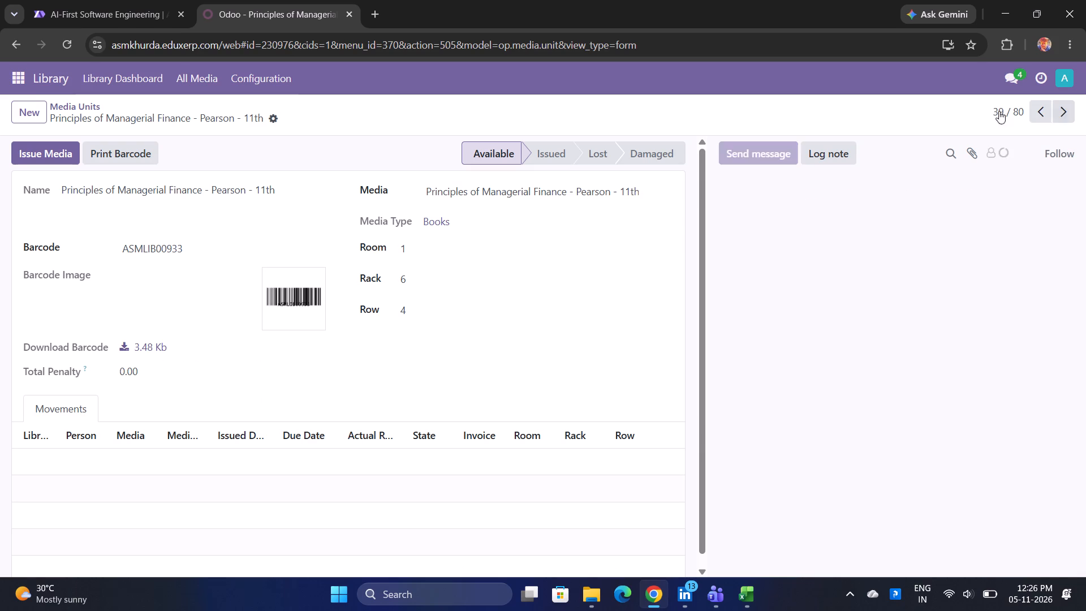
{"action": "left_click", "coordinate": [292, 252]}
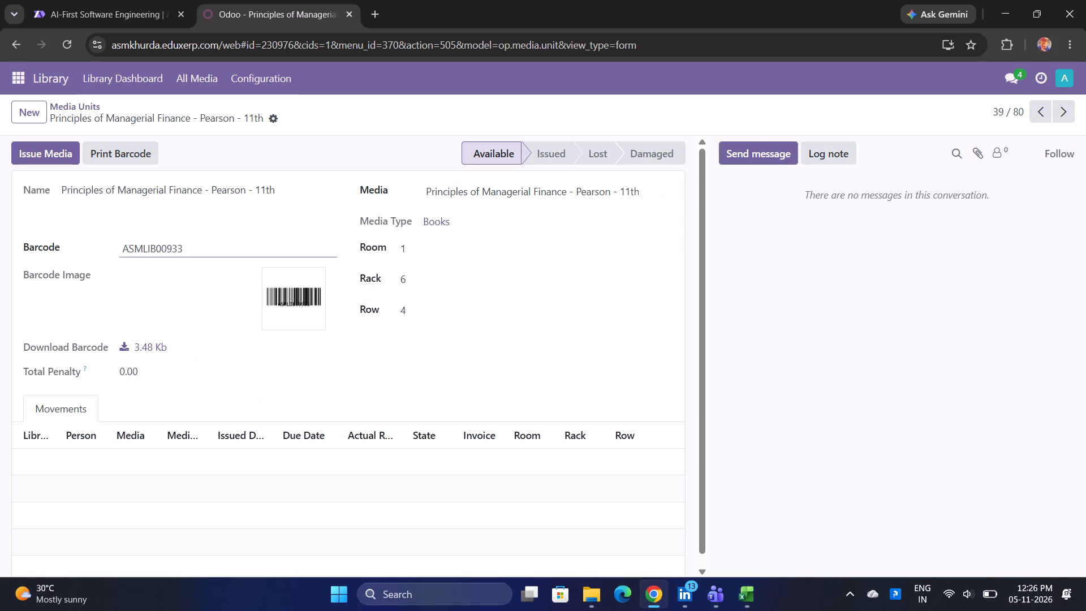
{"action": "key", "text": "BackSpace"}
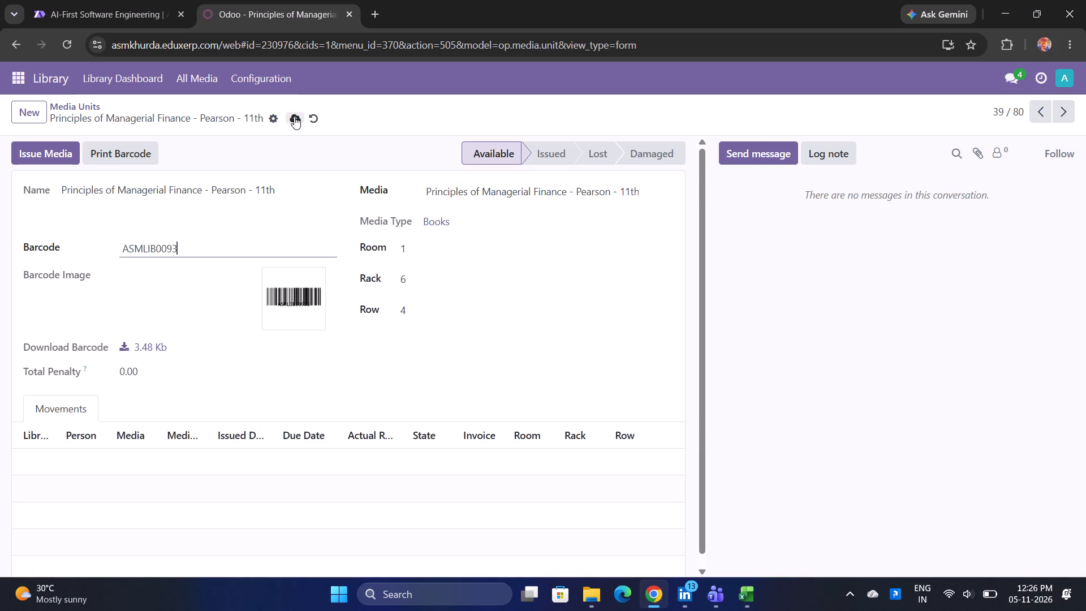
{"action": "left_click", "coordinate": [294, 117]}
{"action": "left_click", "coordinate": [219, 247]}
{"action": "key", "text": "3"}
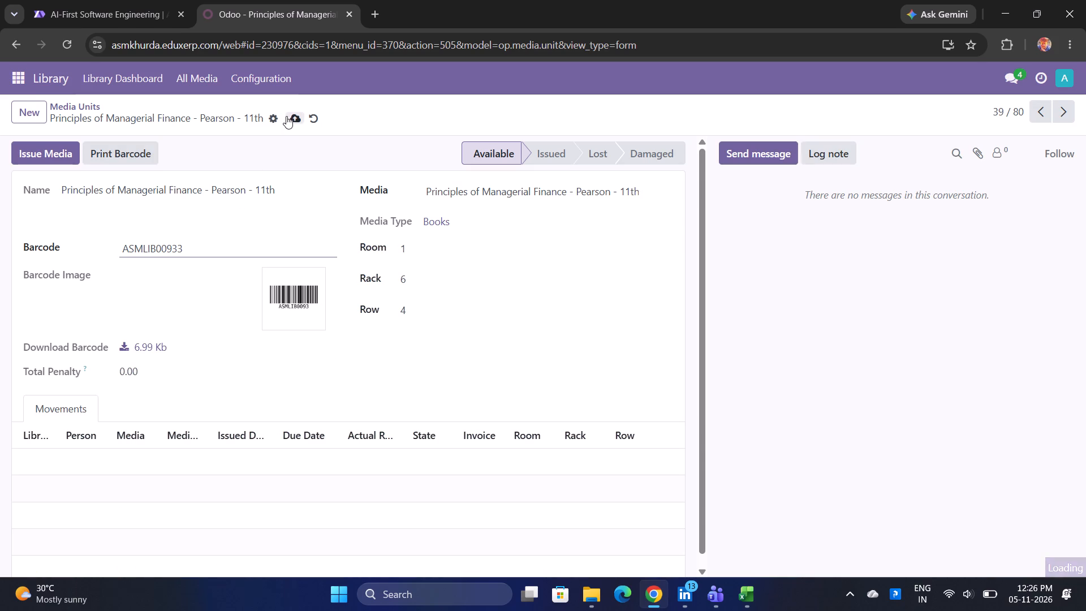
{"action": "left_click", "coordinate": [287, 116]}
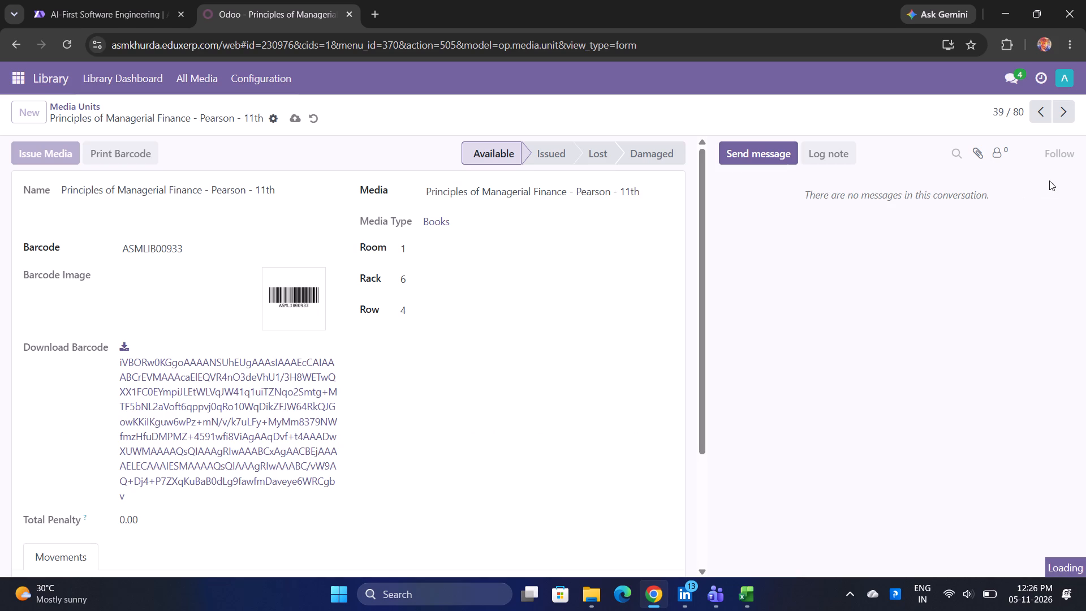
On the following unit, Probalility and Statistics for Engineers, save the barcode as ASMLIB0142, then restore ASMLIB01424 and save again.
{"action": "left_click", "coordinate": [1066, 105]}
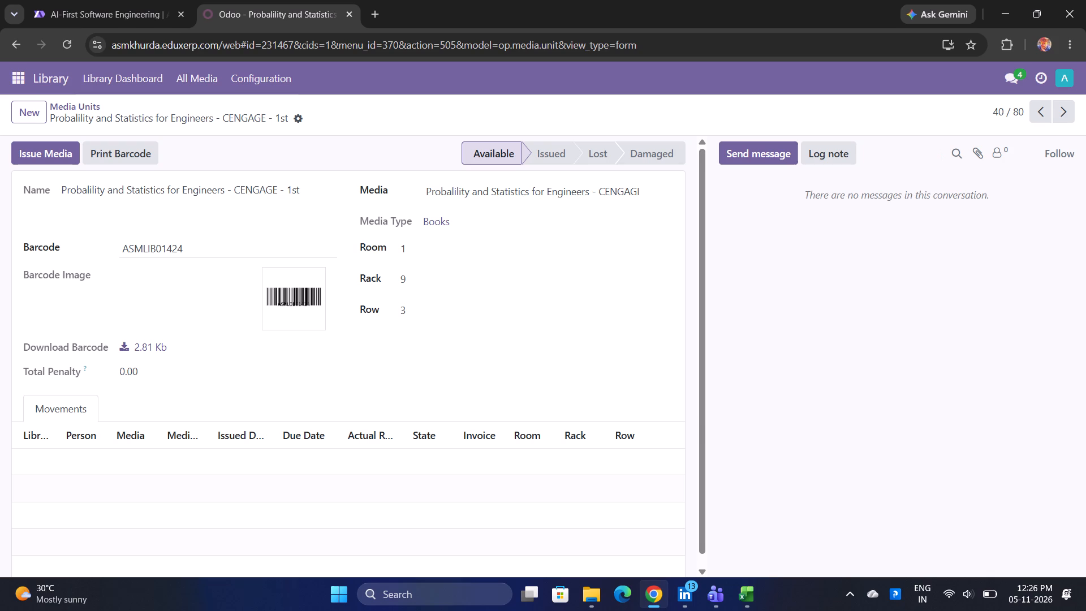
{"action": "left_click", "coordinate": [212, 252]}
{"action": "key", "text": "BackSpace"}
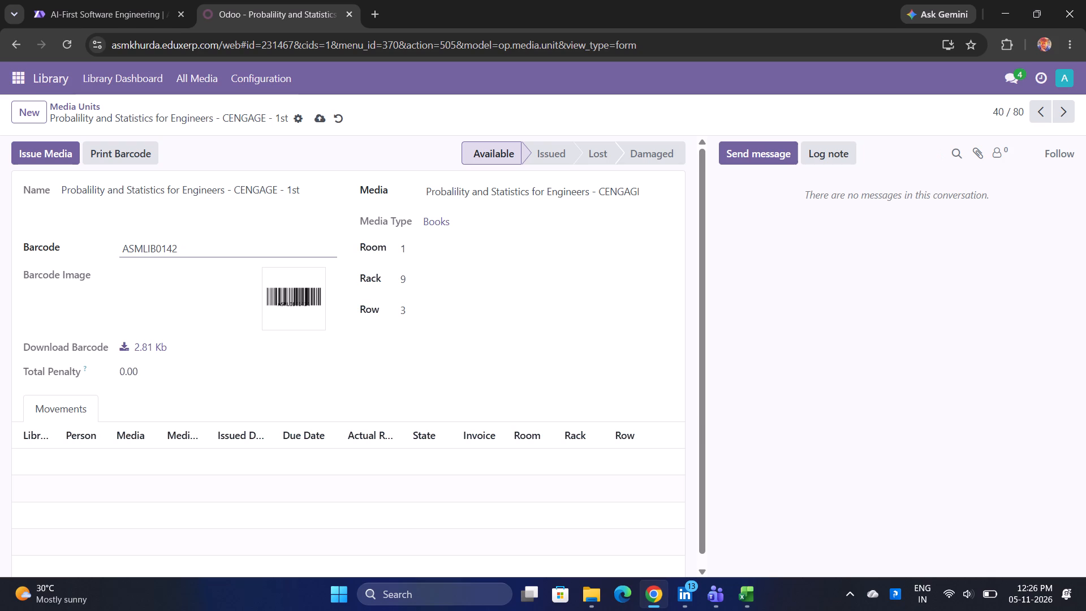
{"action": "left_click", "coordinate": [320, 115]}
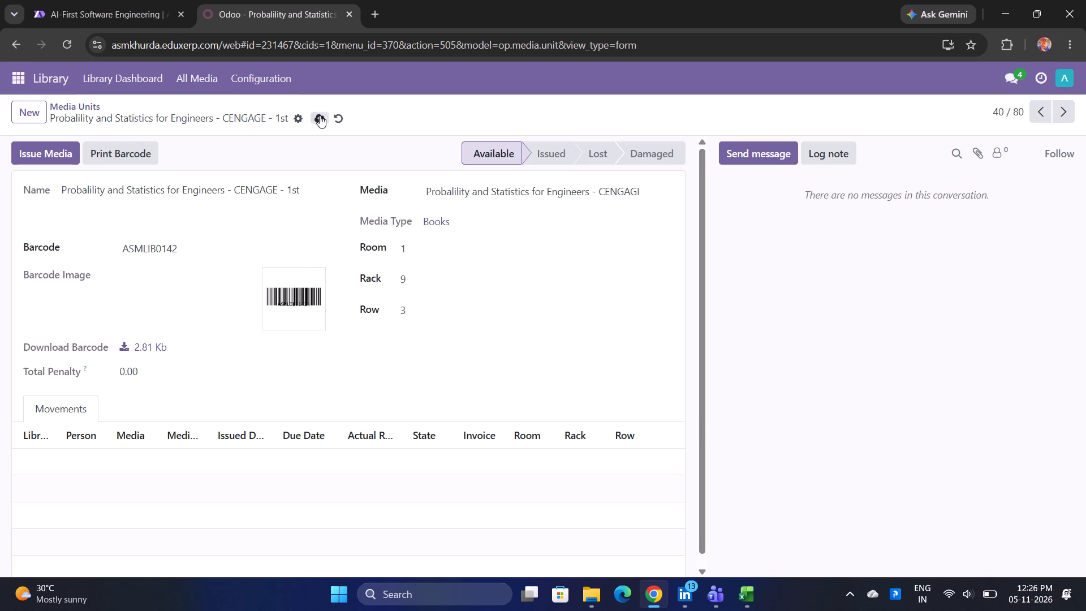
{"action": "left_click", "coordinate": [204, 246]}
{"action": "key", "text": "4"}
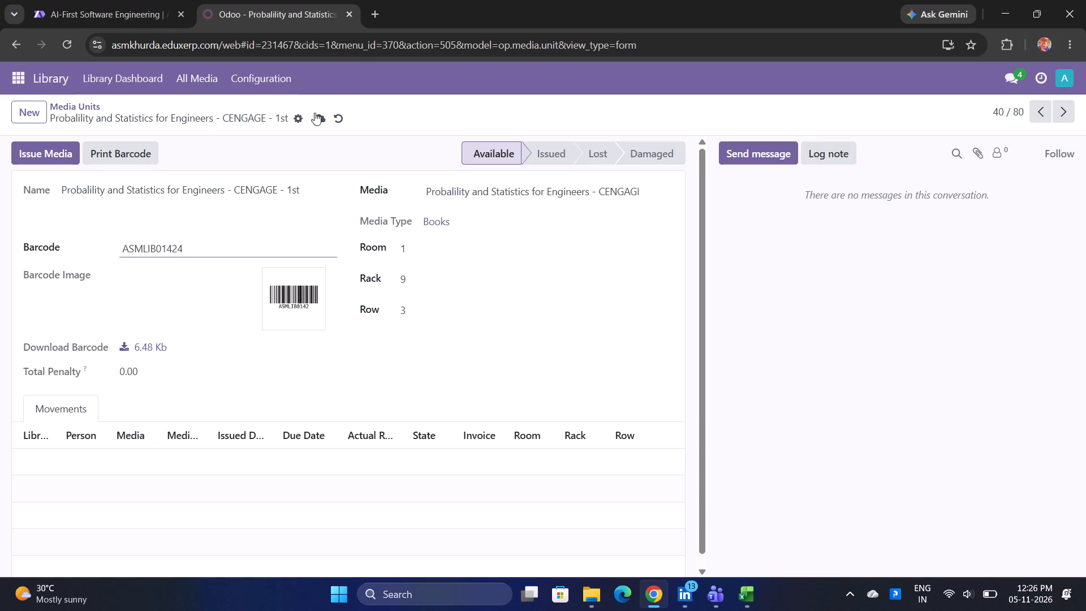
{"action": "left_click", "coordinate": [316, 117]}
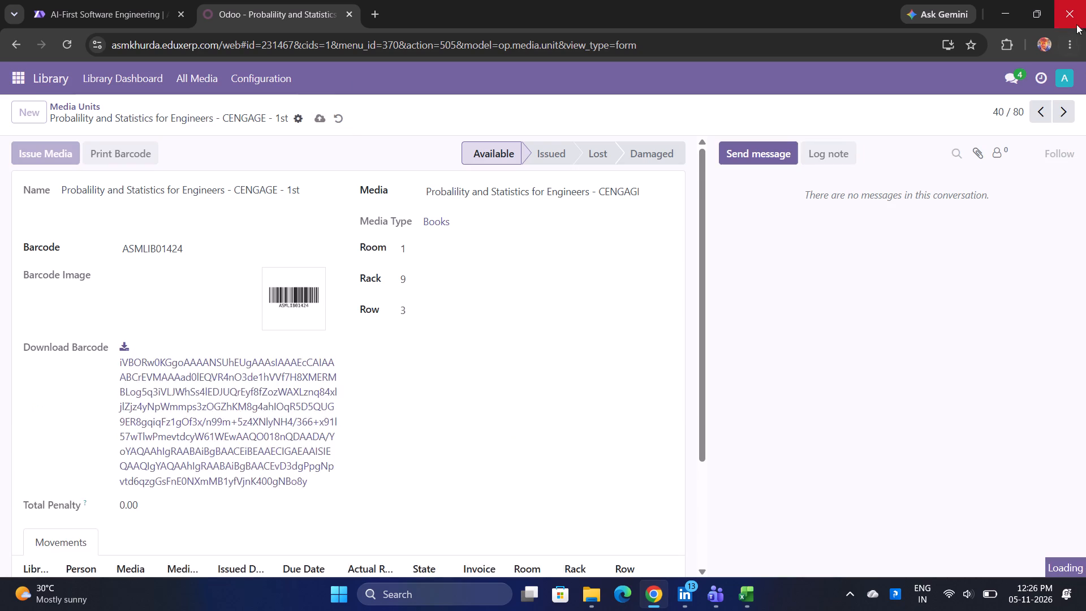
On the following unit, Product Management - Himalaya - 7th, save the barcode as ASMLIB0137, then restore ASMLIB01375 and save again.
{"action": "left_click", "coordinate": [1064, 110]}
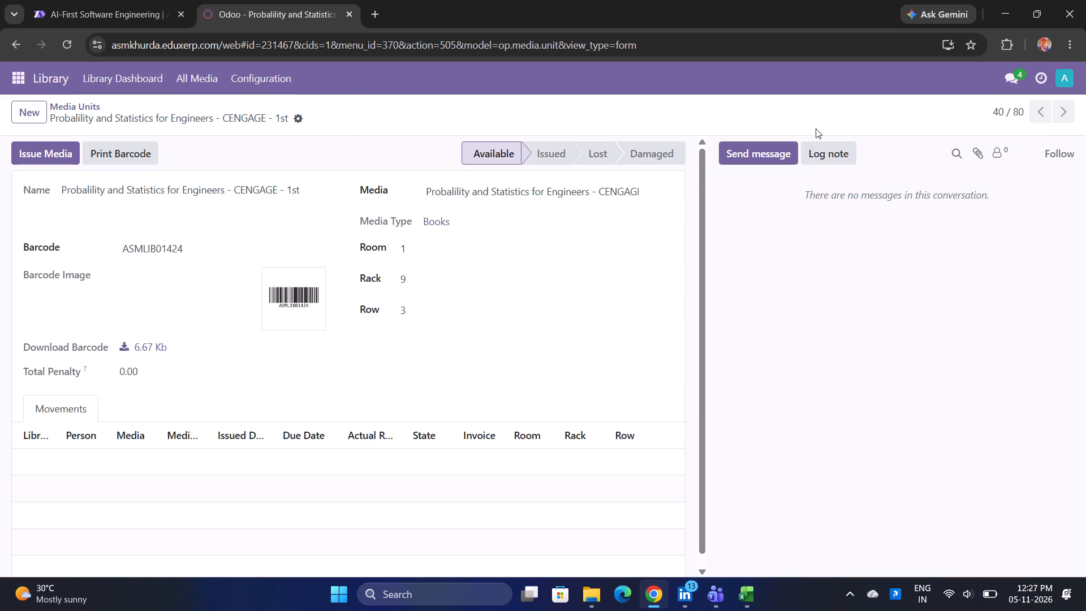
{"action": "left_click", "coordinate": [275, 245]}
{"action": "key", "text": "BackSpace"}
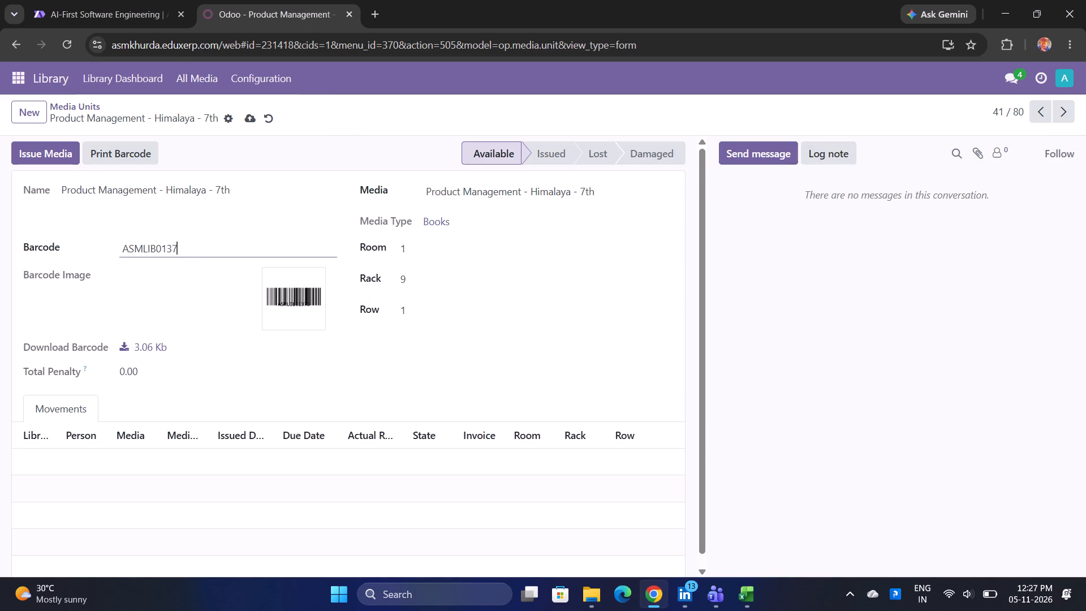
{"action": "left_click", "coordinate": [255, 119]}
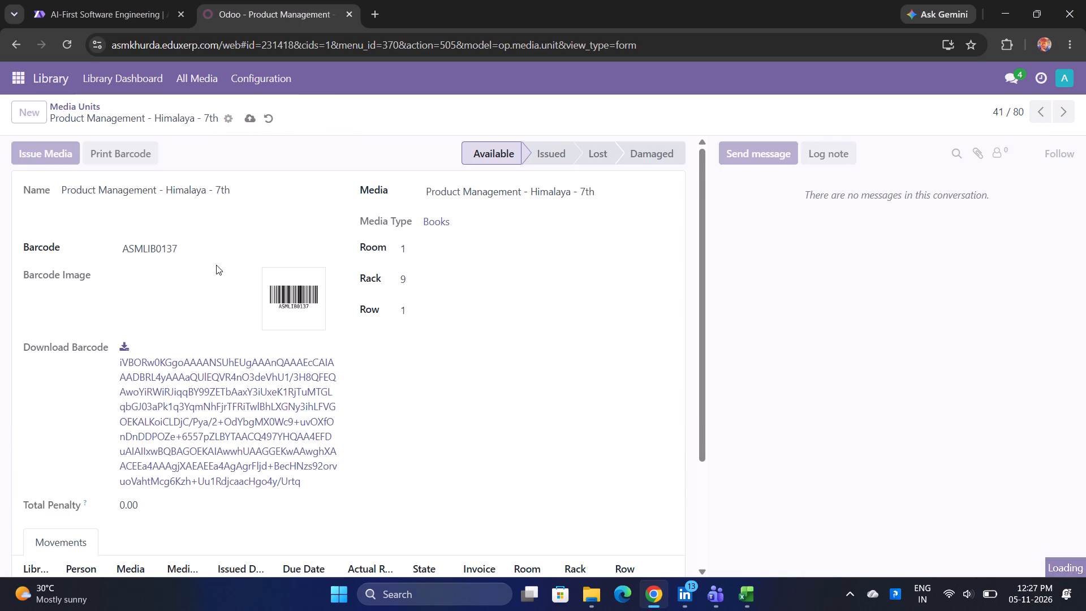
{"action": "left_click_drag", "start_coordinate": [216, 265], "coordinate": [217, 259]}
{"action": "left_click", "coordinate": [217, 259]}
{"action": "left_click", "coordinate": [218, 252]}
{"action": "key", "text": "5"}
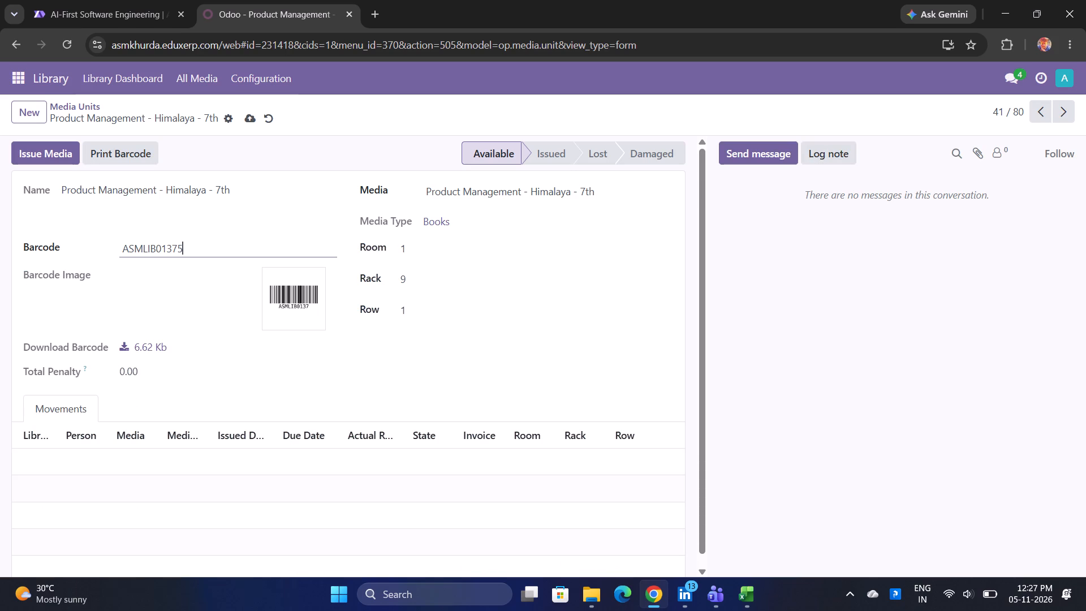
{"action": "left_click", "coordinate": [250, 117]}
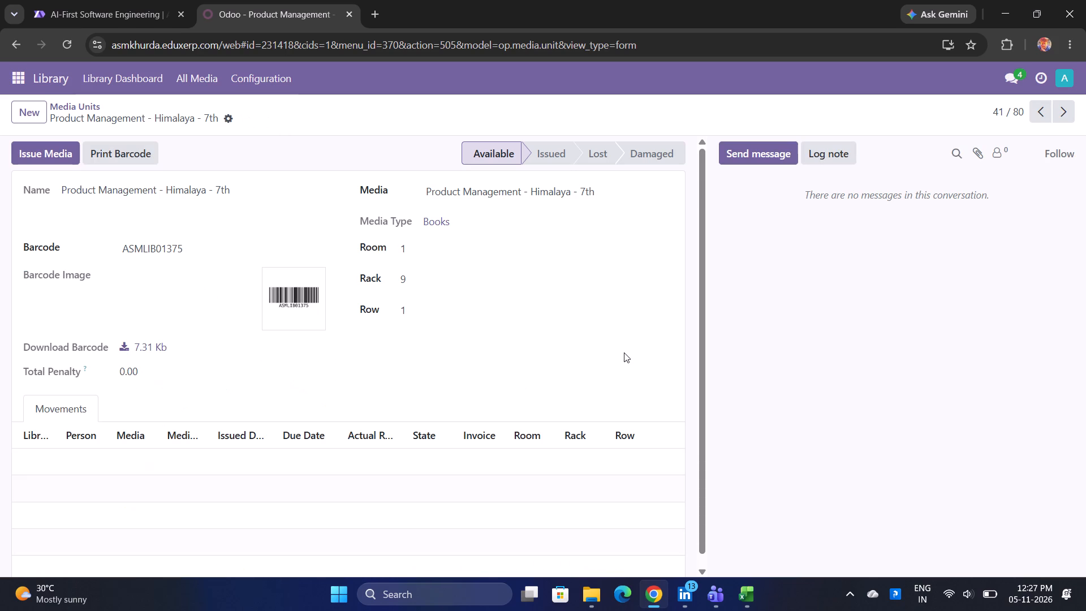
On the following unit, Product Management - Himalaya - 8th, save the barcode as ASMLIB0078, then restore ASMLIB00781 and save again.
{"action": "left_click", "coordinate": [1063, 106]}
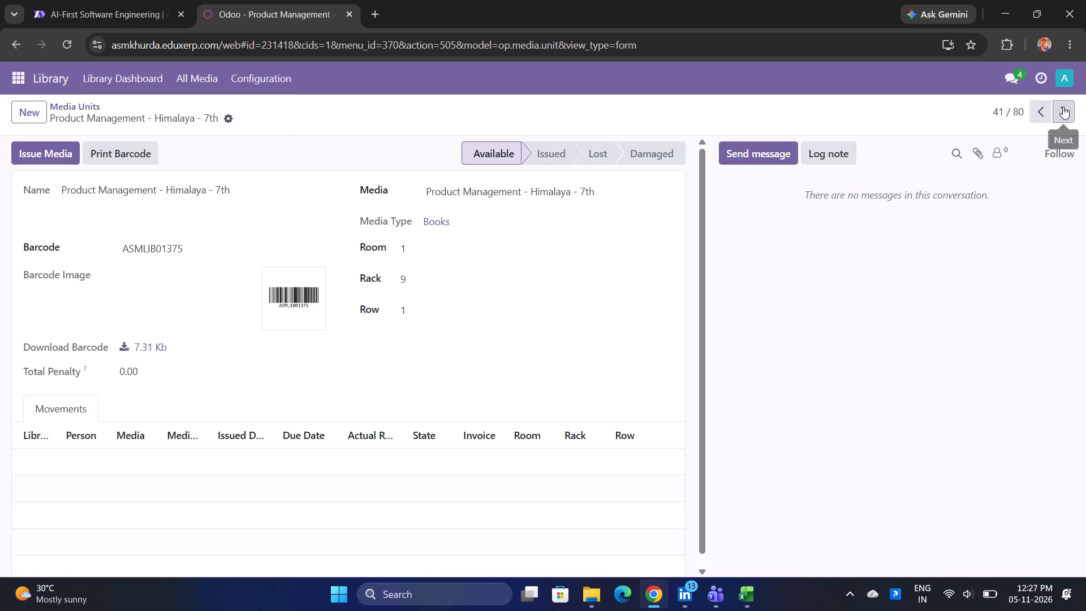
{"action": "left_click", "coordinate": [270, 239]}
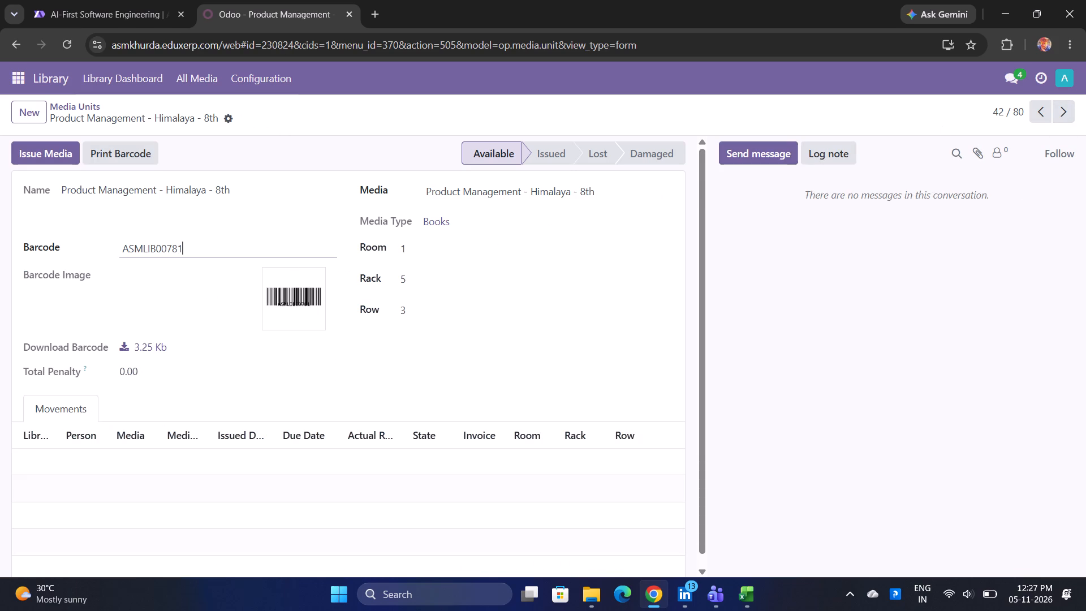
{"action": "key", "text": "BackSpace"}
{"action": "left_click", "coordinate": [244, 115]}
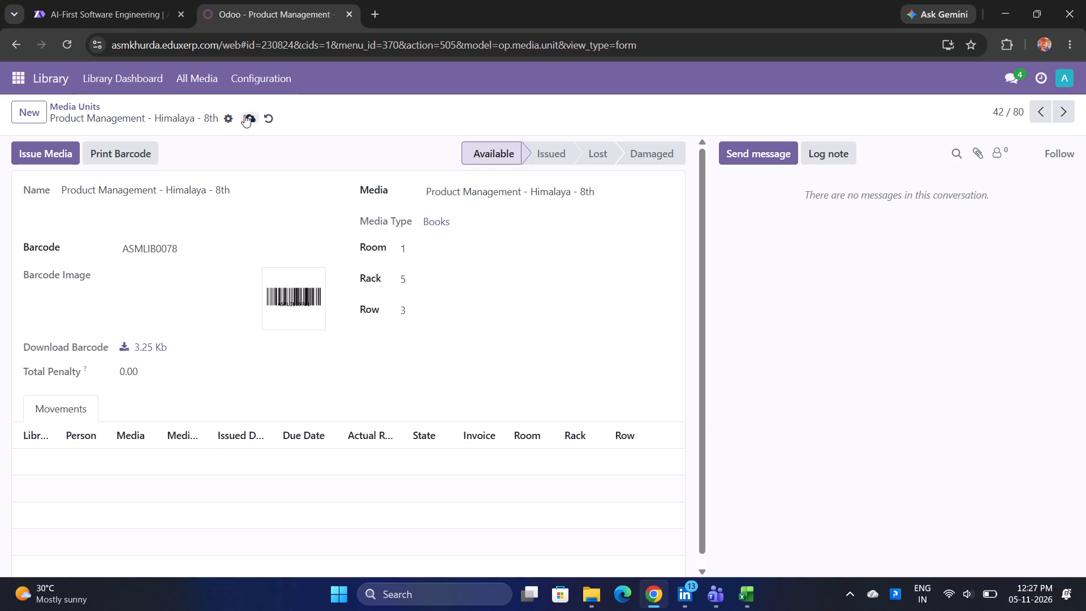
{"action": "left_click", "coordinate": [194, 244]}
{"action": "key", "text": "1"}
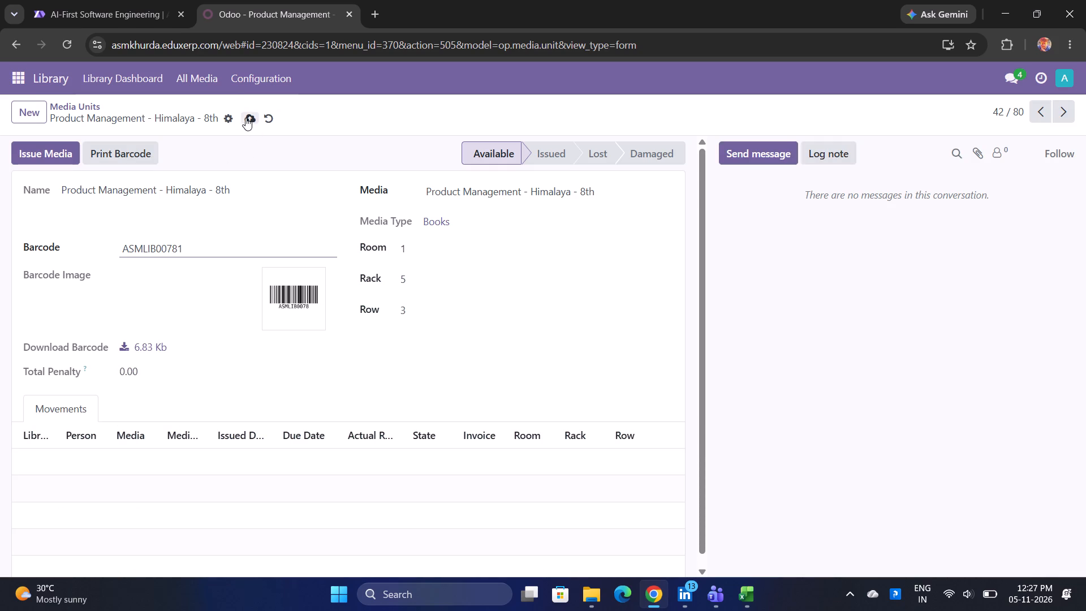
{"action": "double_click", "coordinate": [245, 118]}
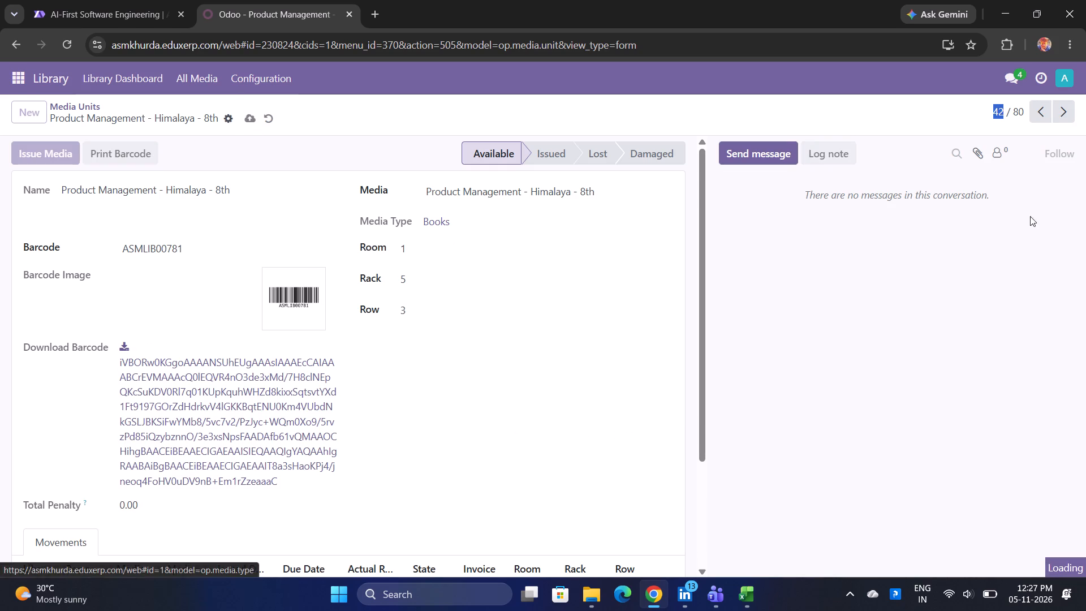